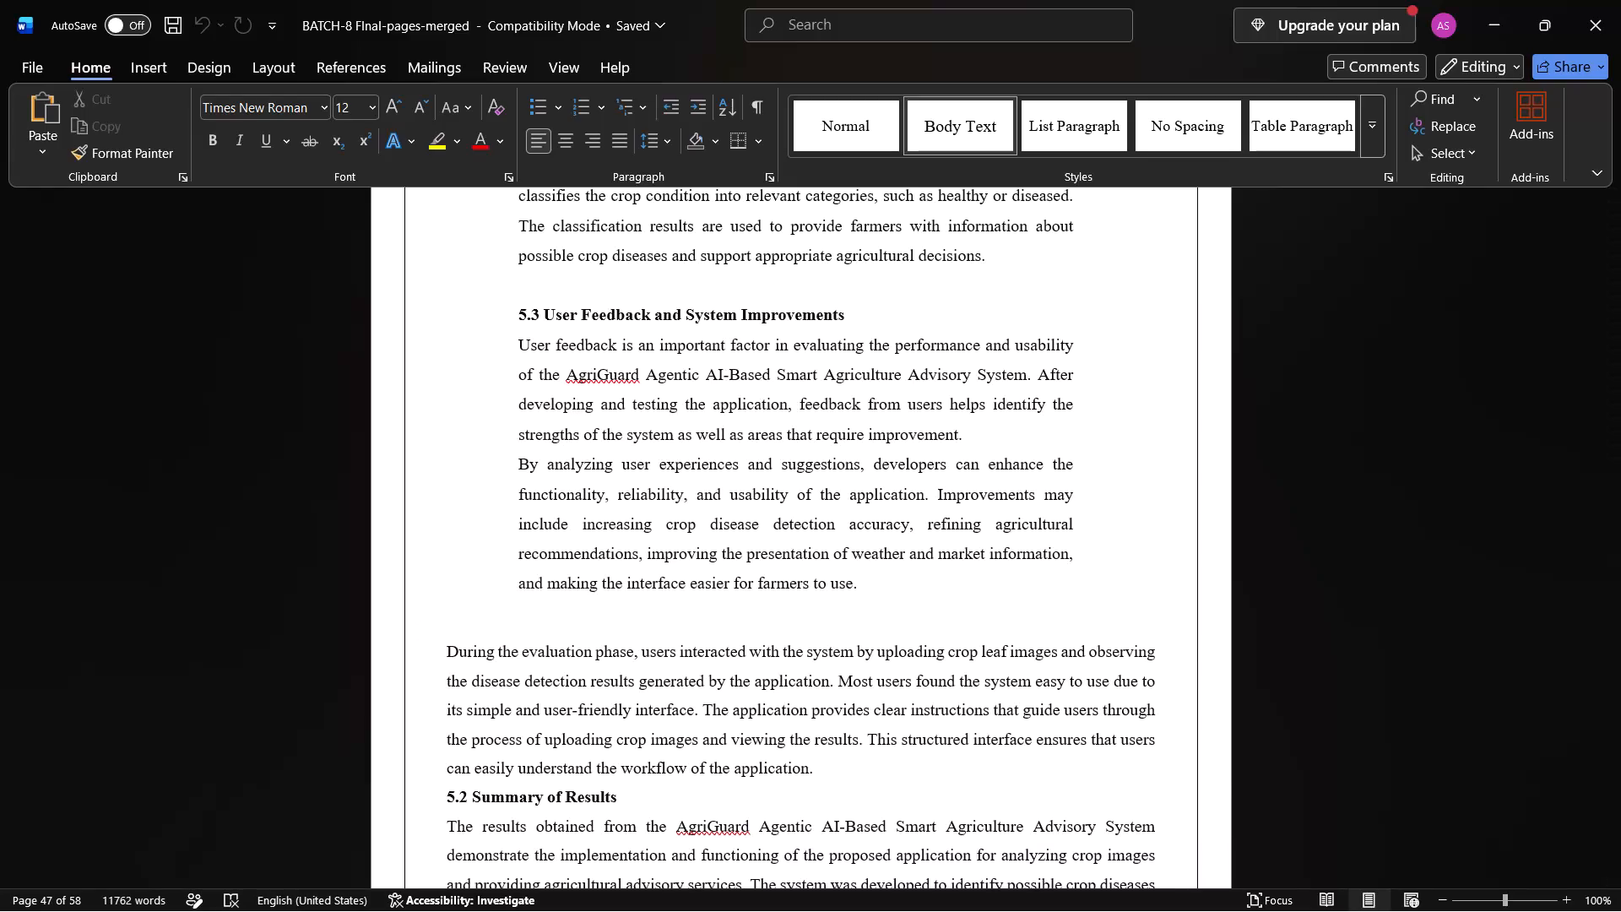
Review the report from section 5.3 through the Conclusion to the Dataset Description table in the Appendices.
scroll(892, 602, "down", 20)
scroll(892, 602, "down", 5)
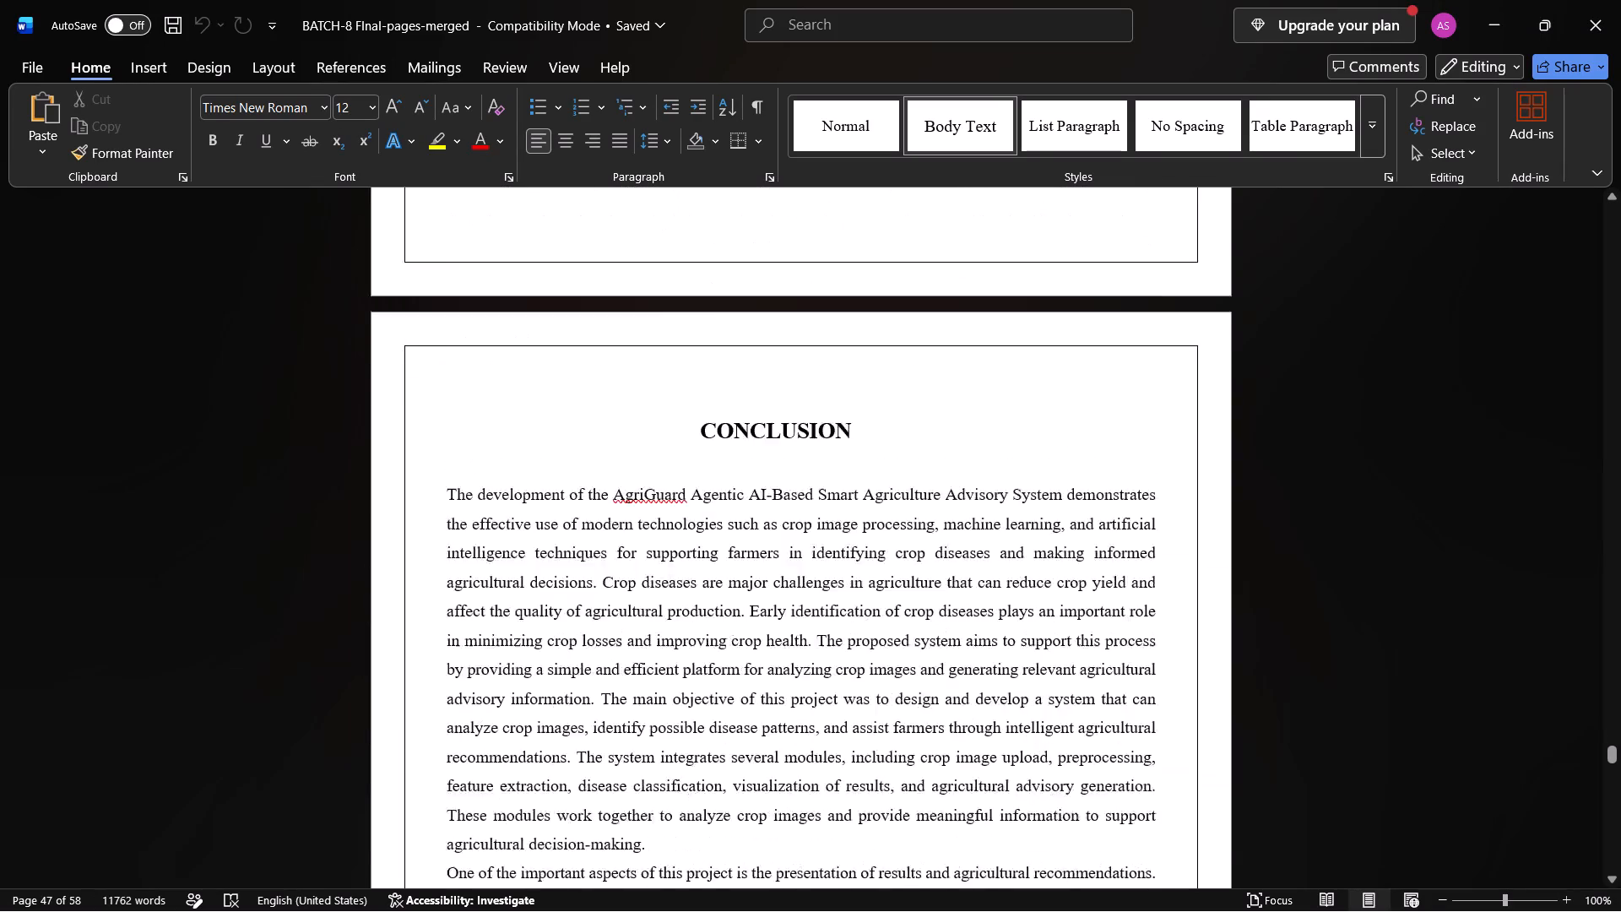
scroll(901, 558, "down", 15)
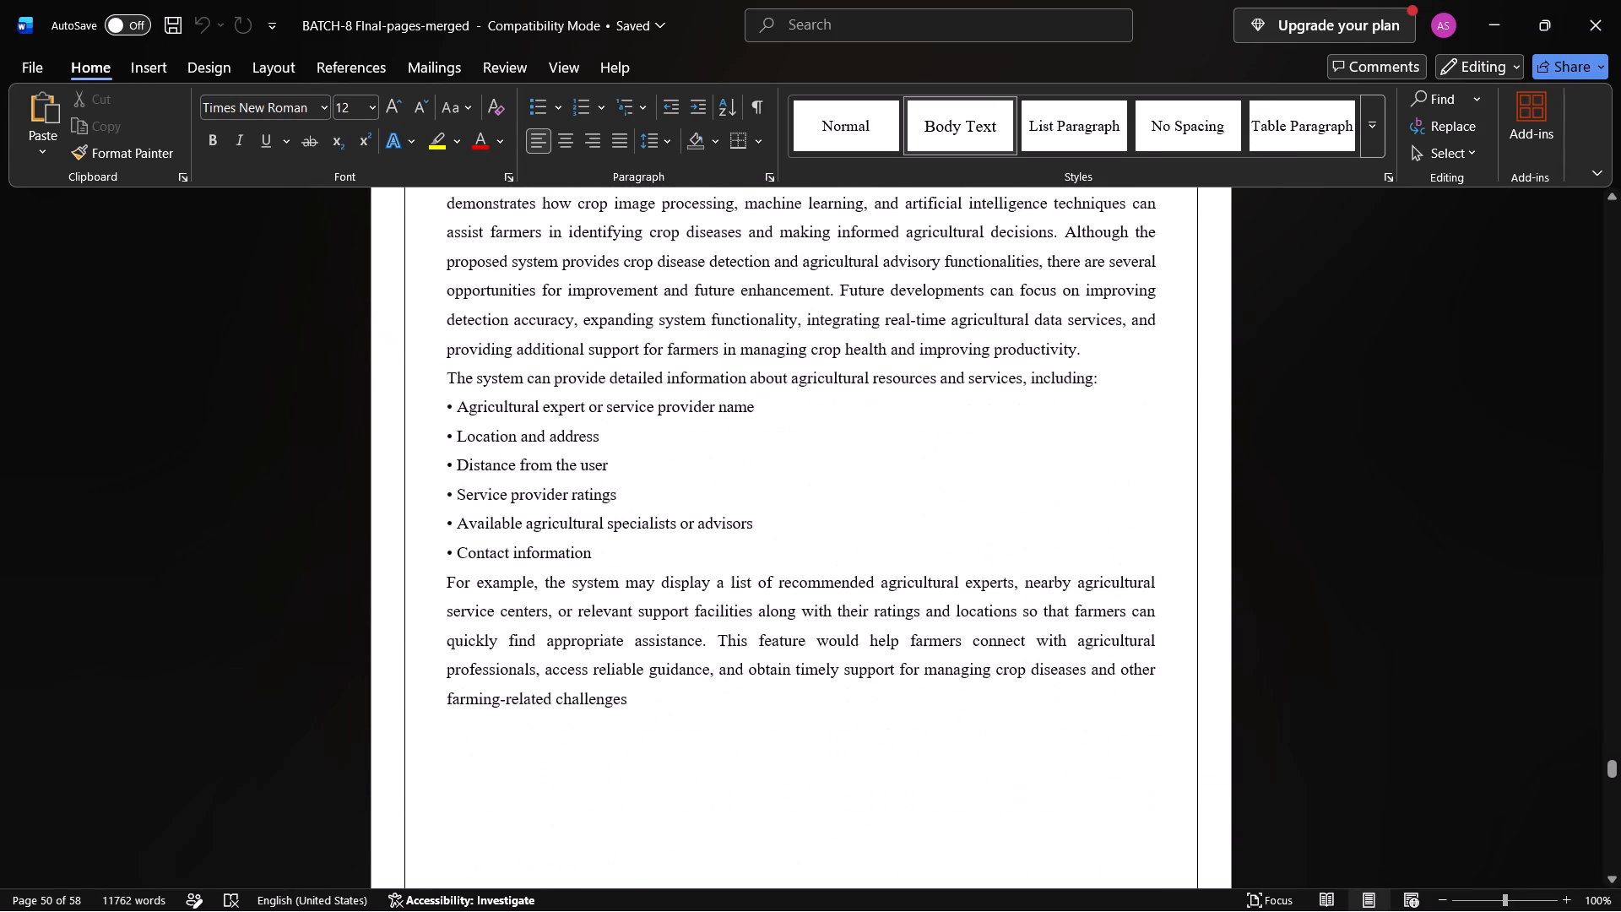
scroll(901, 558, "down", 13)
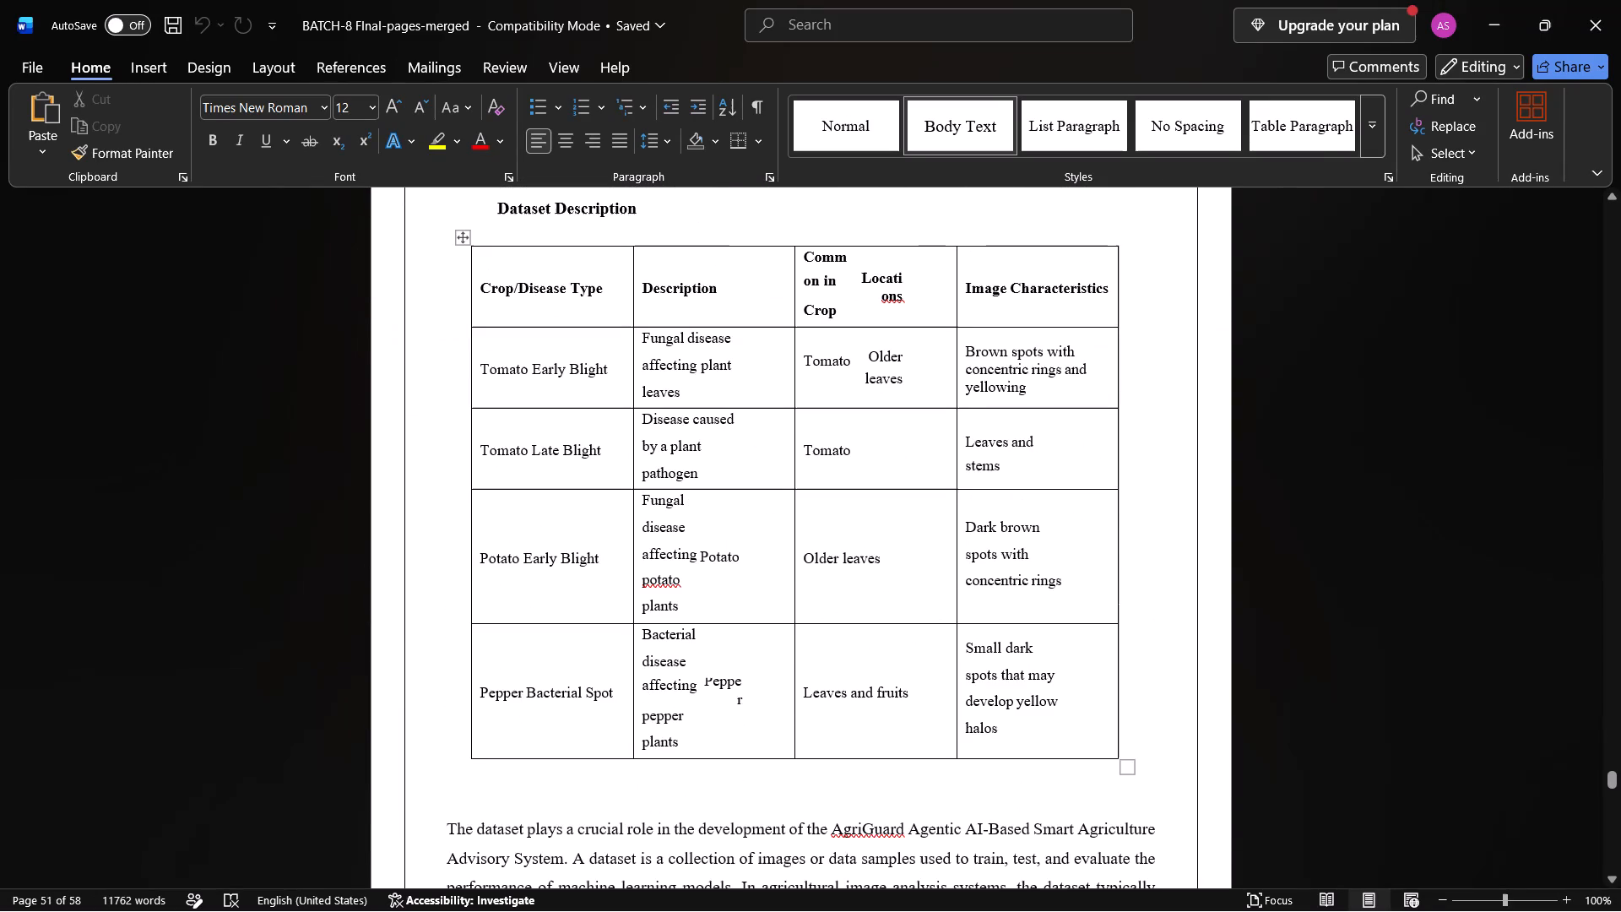
scroll(901, 558, "up", 2)
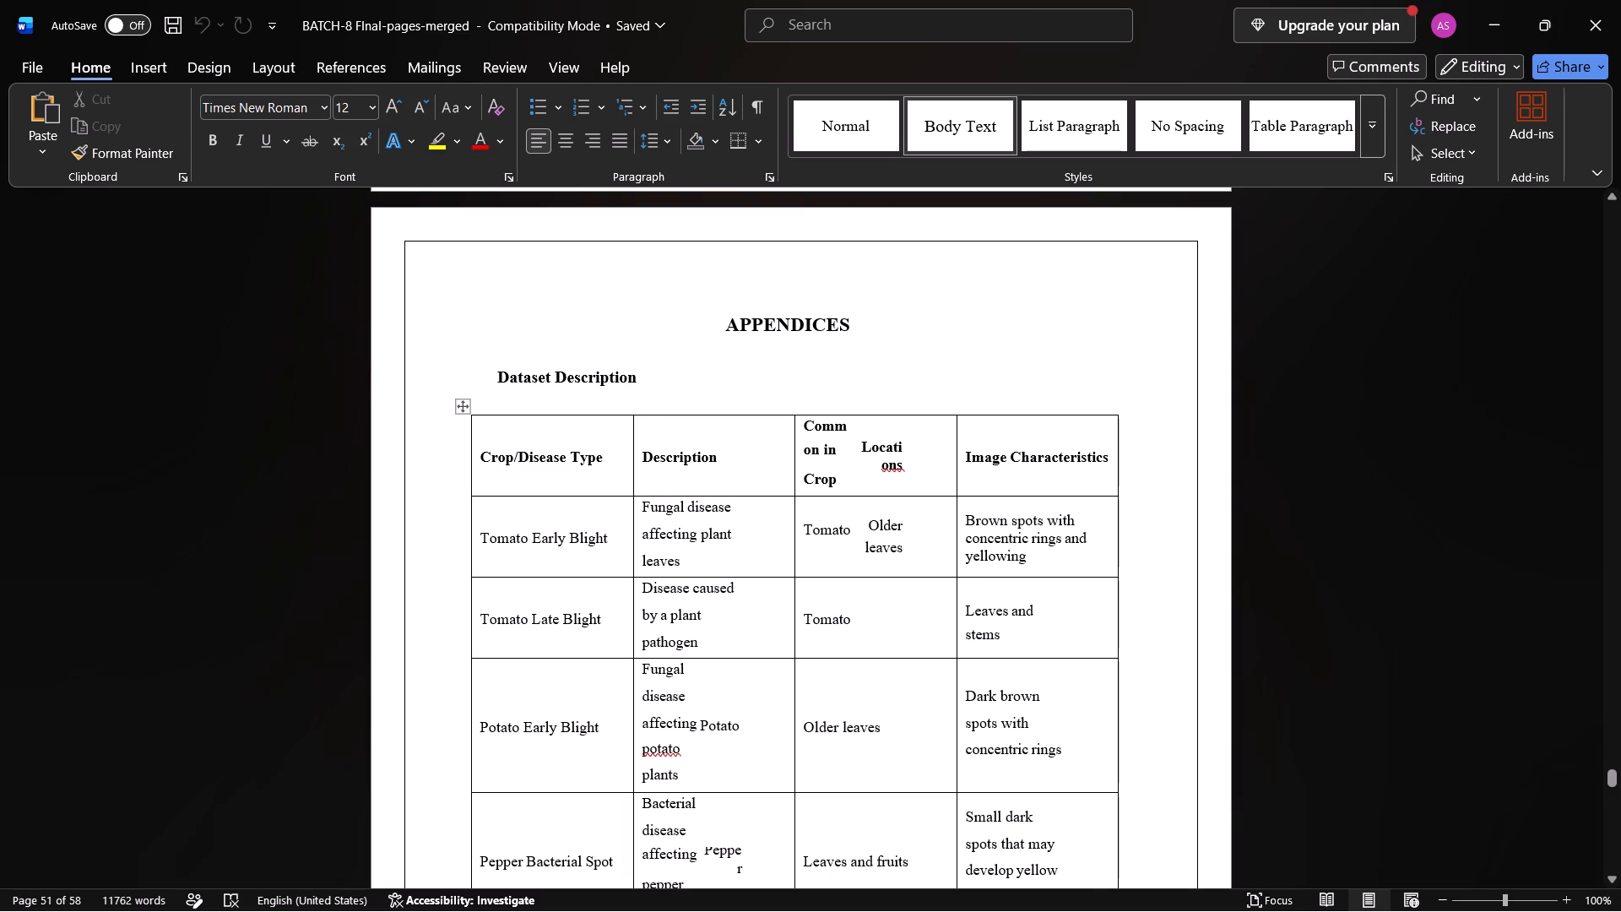
Read through the dataset appendix from the Dataset Description table to the Training and Testing Dataset section, and return to the table.
scroll(879, 530, "down", 3)
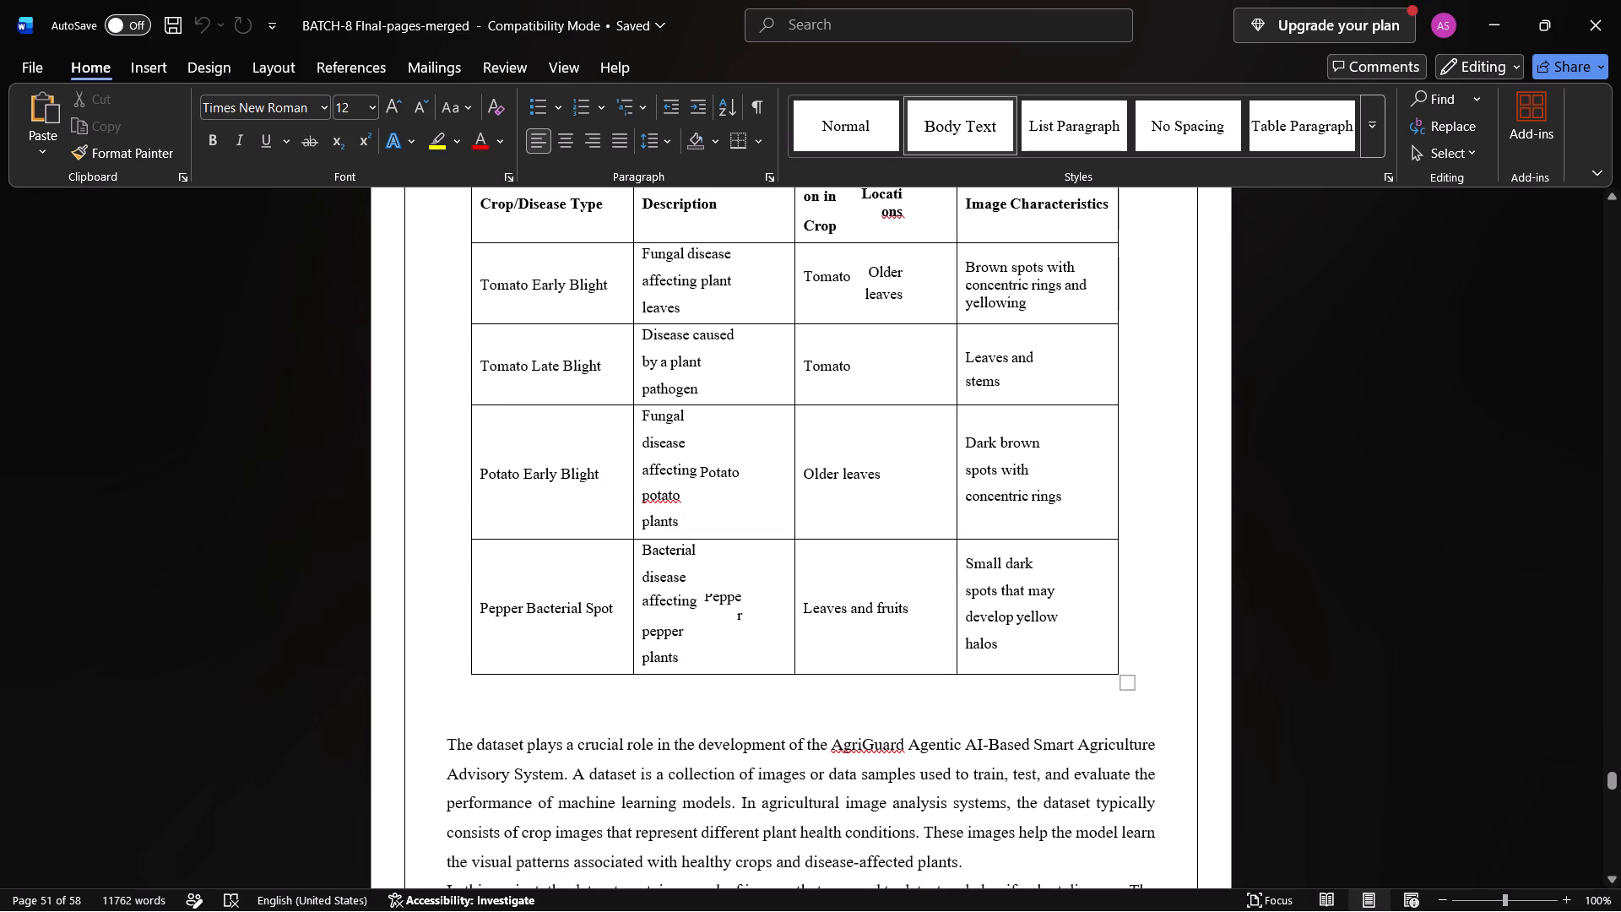
scroll(871, 532, "up", 2)
scroll(870, 532, "down", 12)
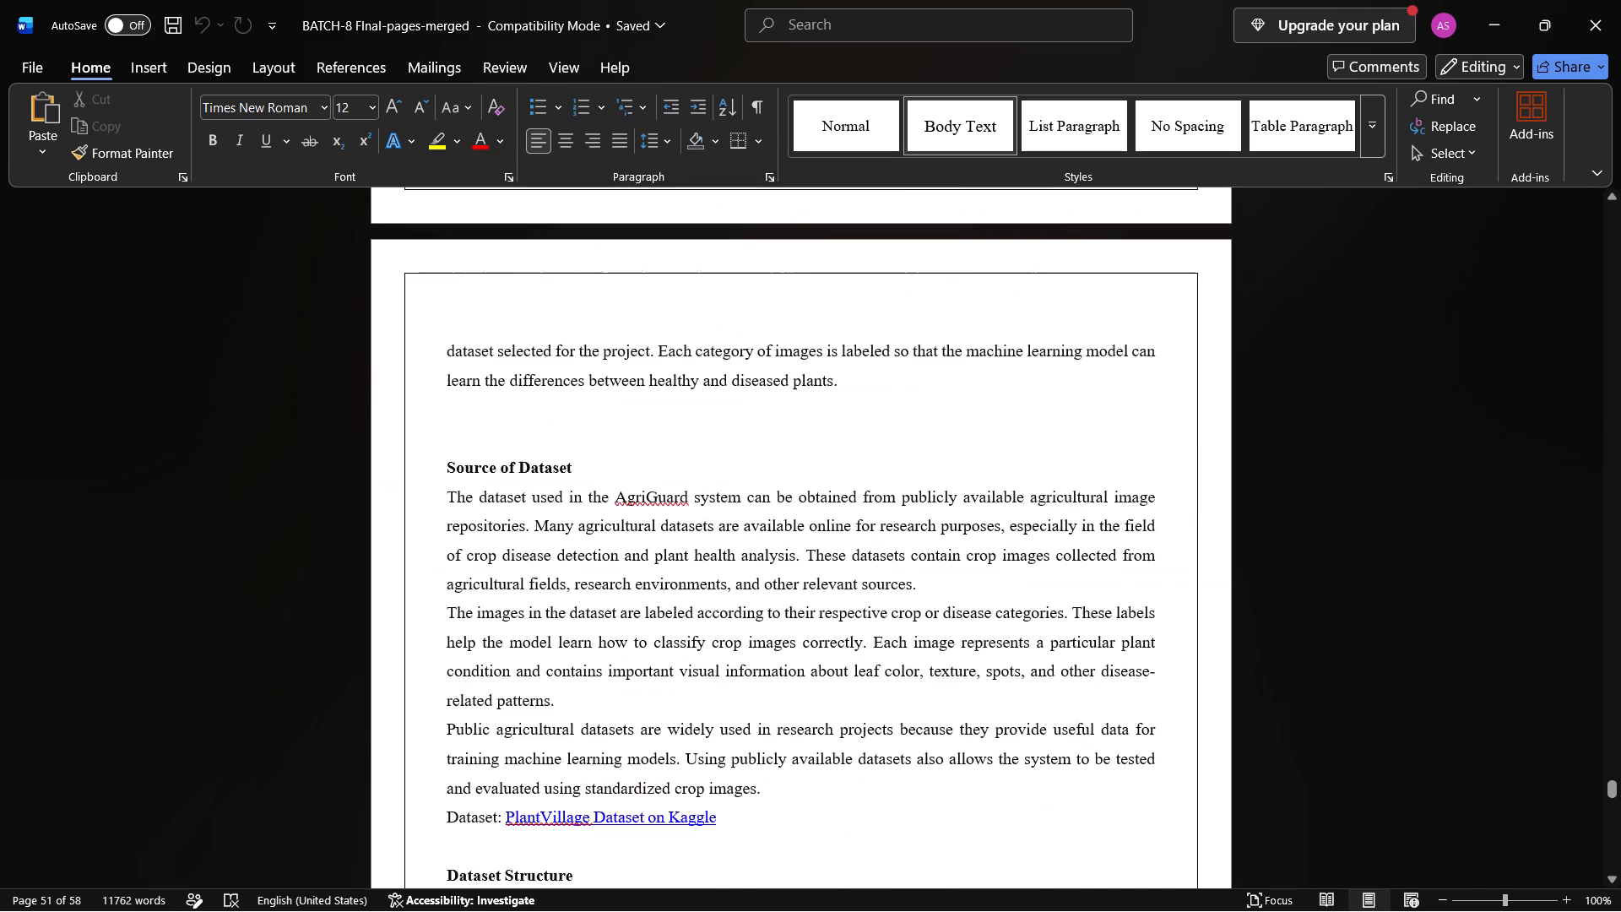
scroll(870, 532, "down", 13)
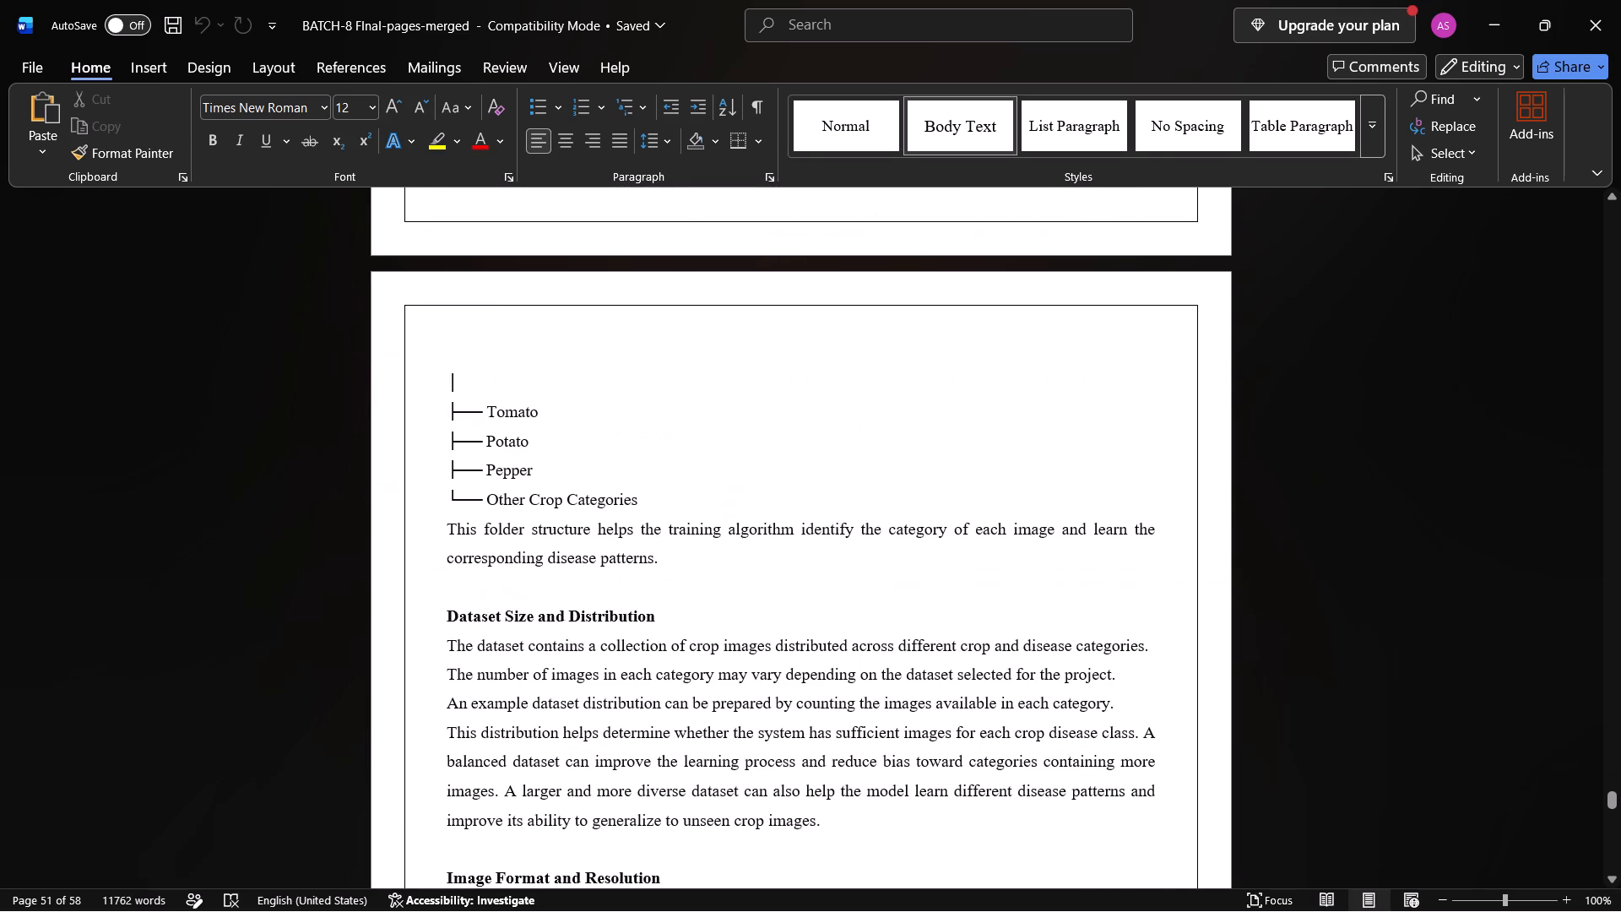
scroll(870, 532, "down", 10)
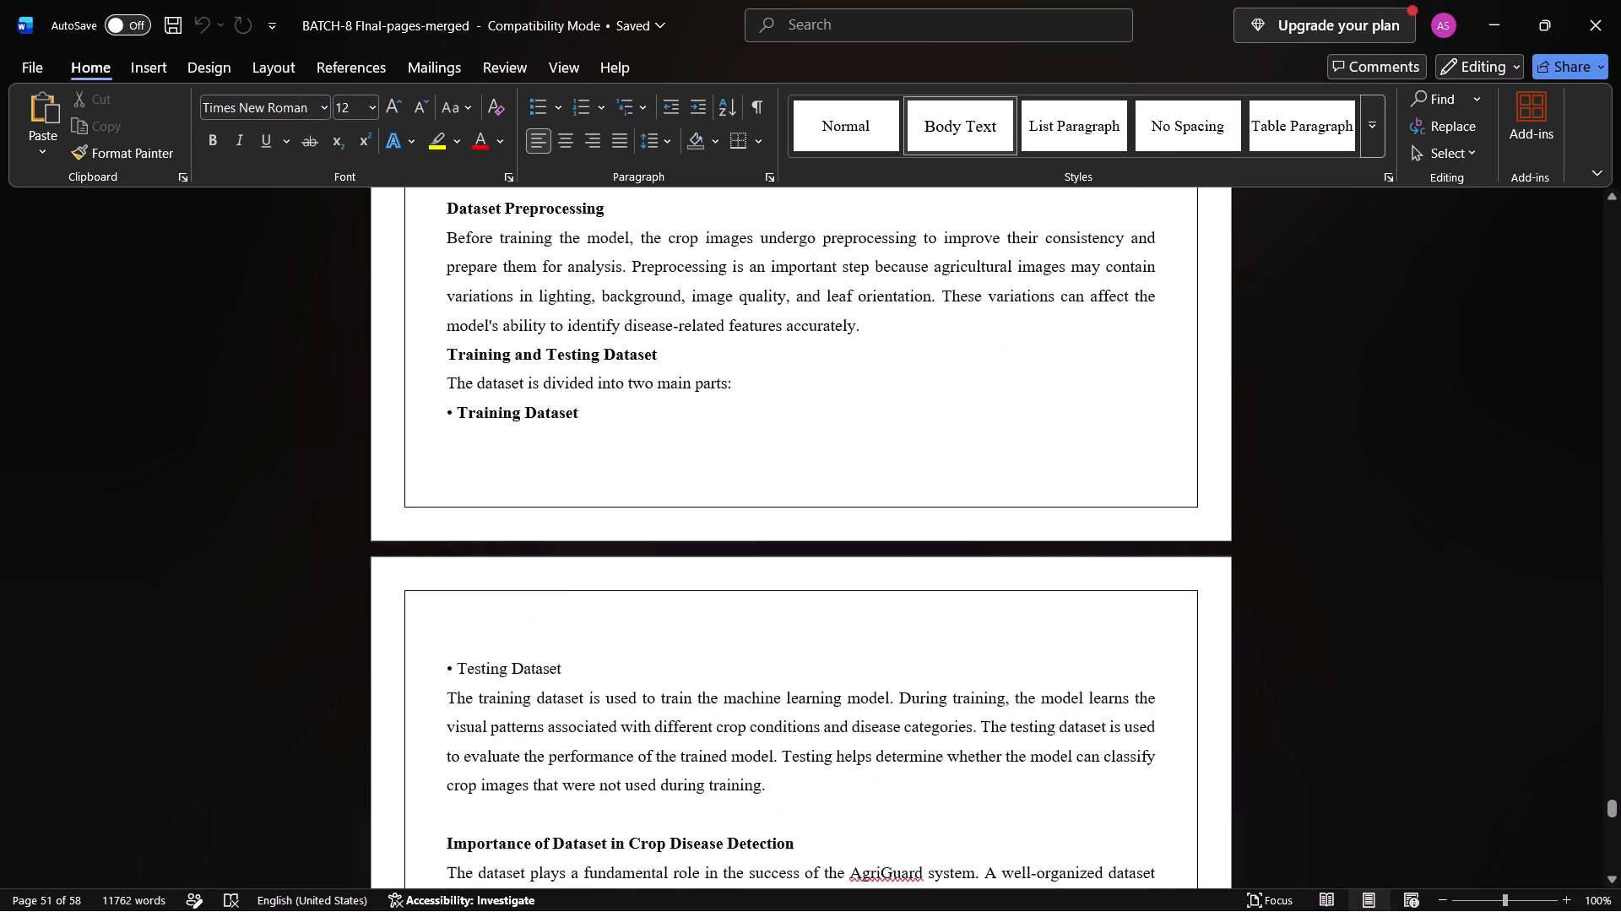
scroll(870, 532, "up", 17)
scroll(868, 532, "up", 4)
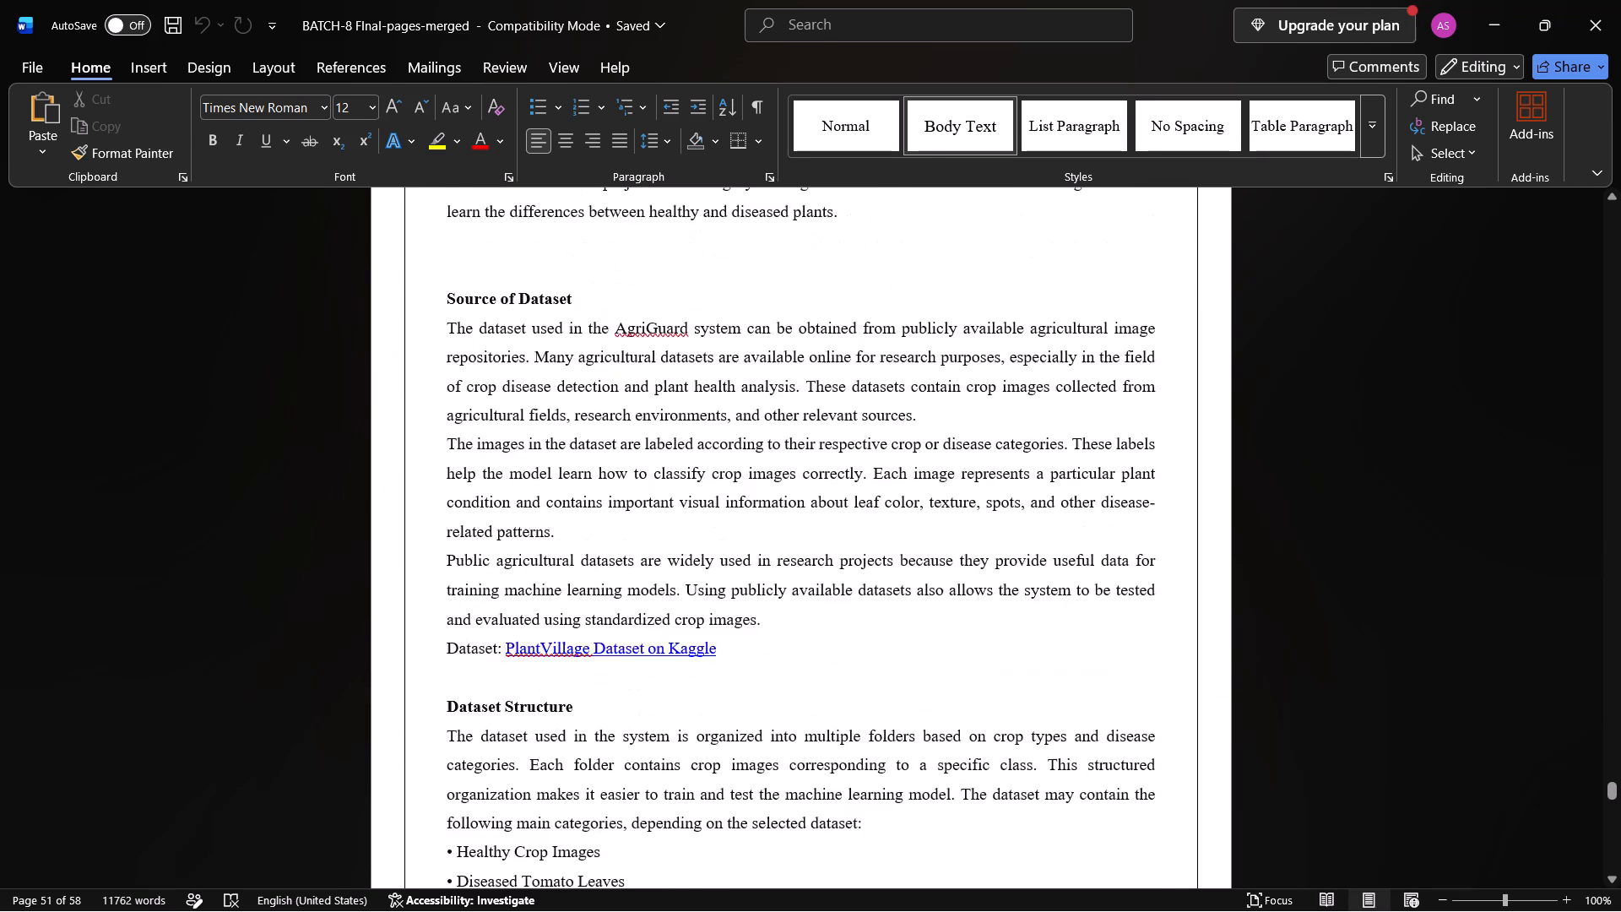
scroll(867, 531, "up", 12)
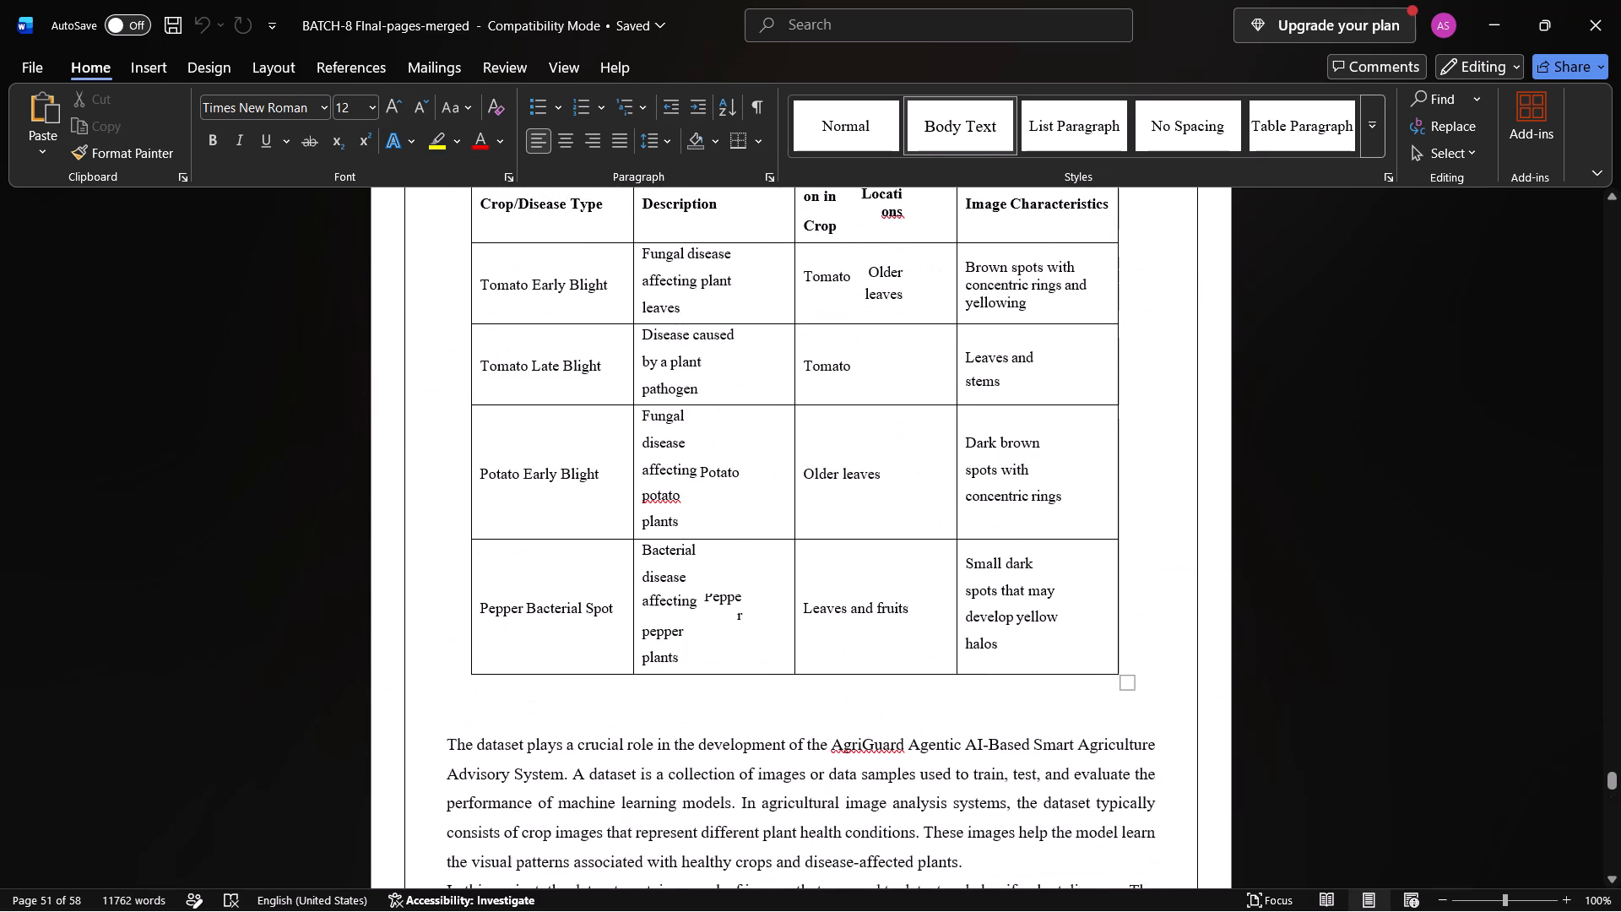
scroll(867, 531, "up", 1)
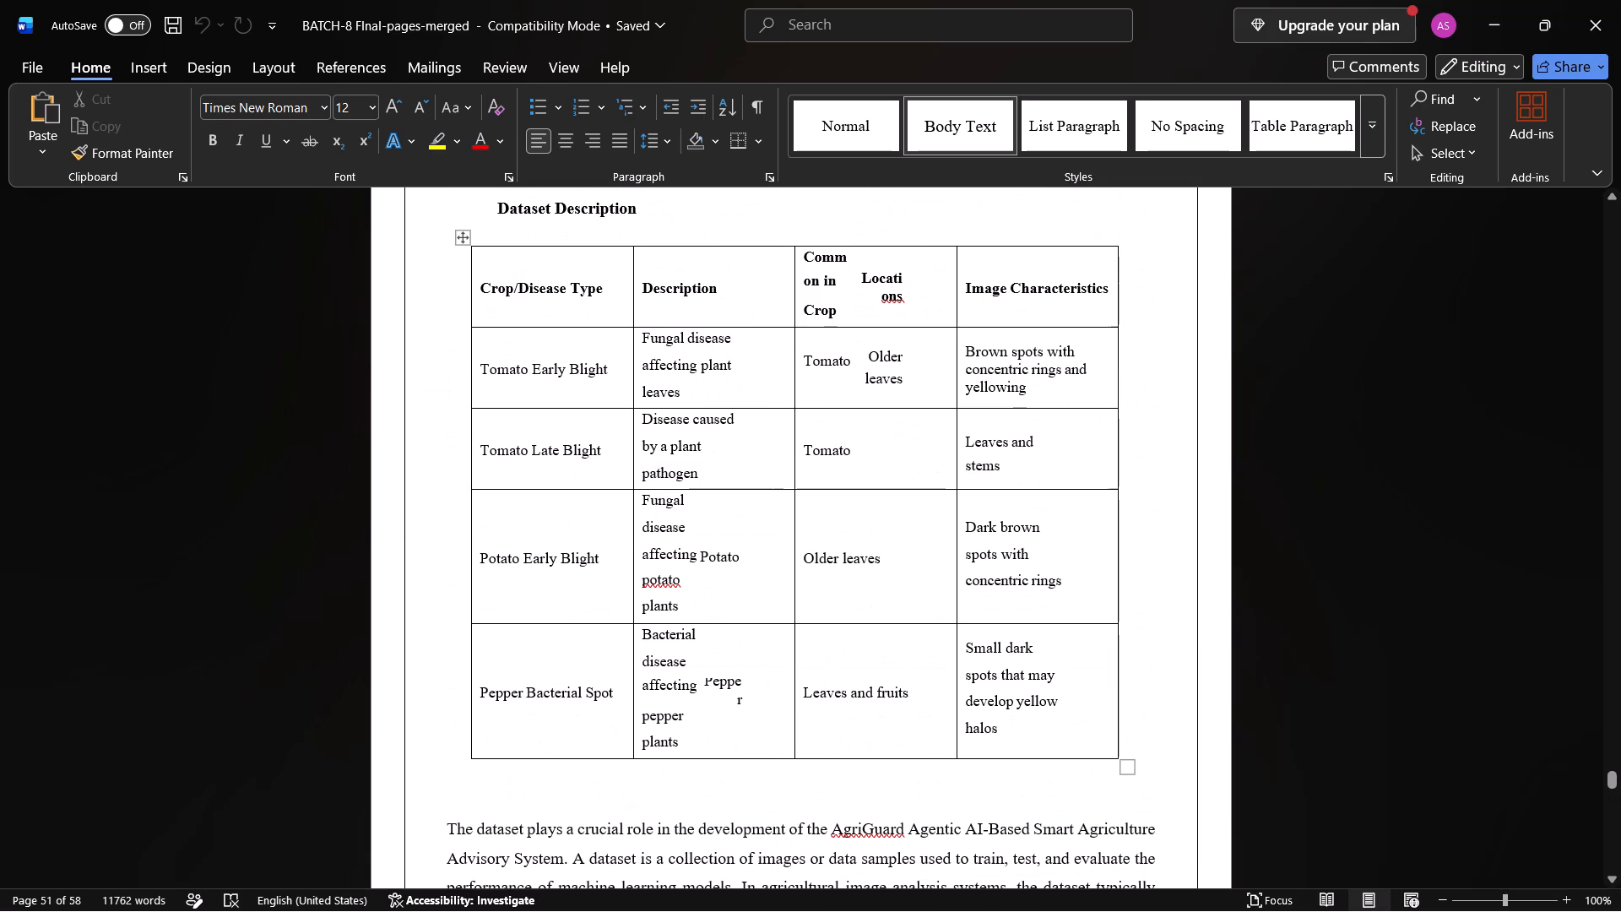
Recheck the Source of Dataset and Dataset Structure sections against the Dataset Description table.
scroll(850, 509, "down", 17)
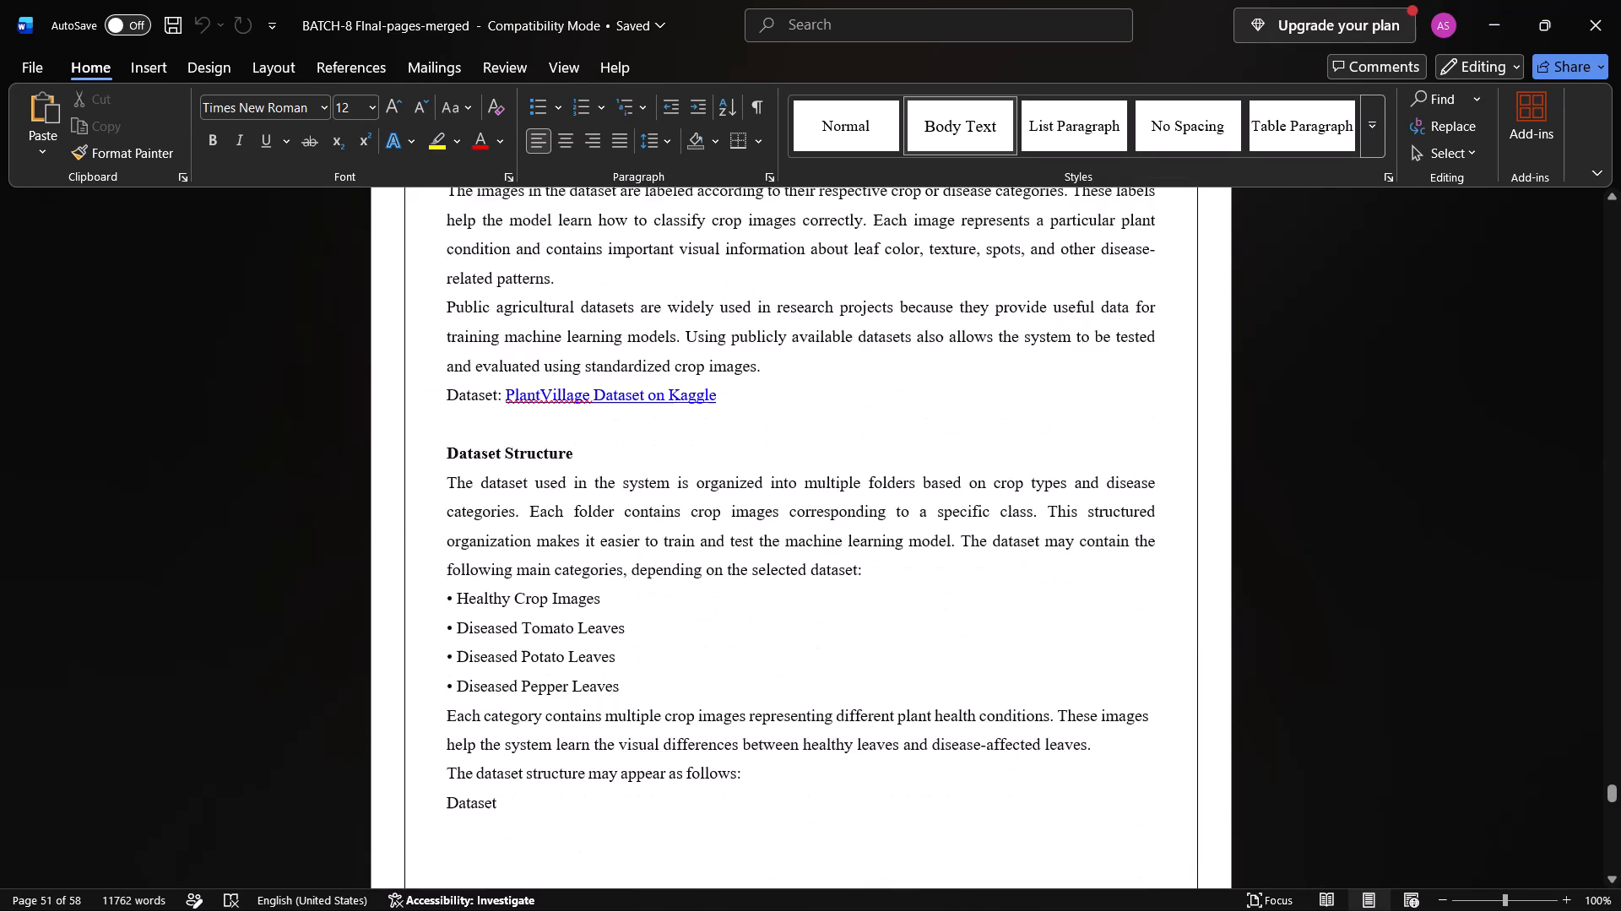
scroll(850, 509, "down", 7)
scroll(850, 508, "up", 11)
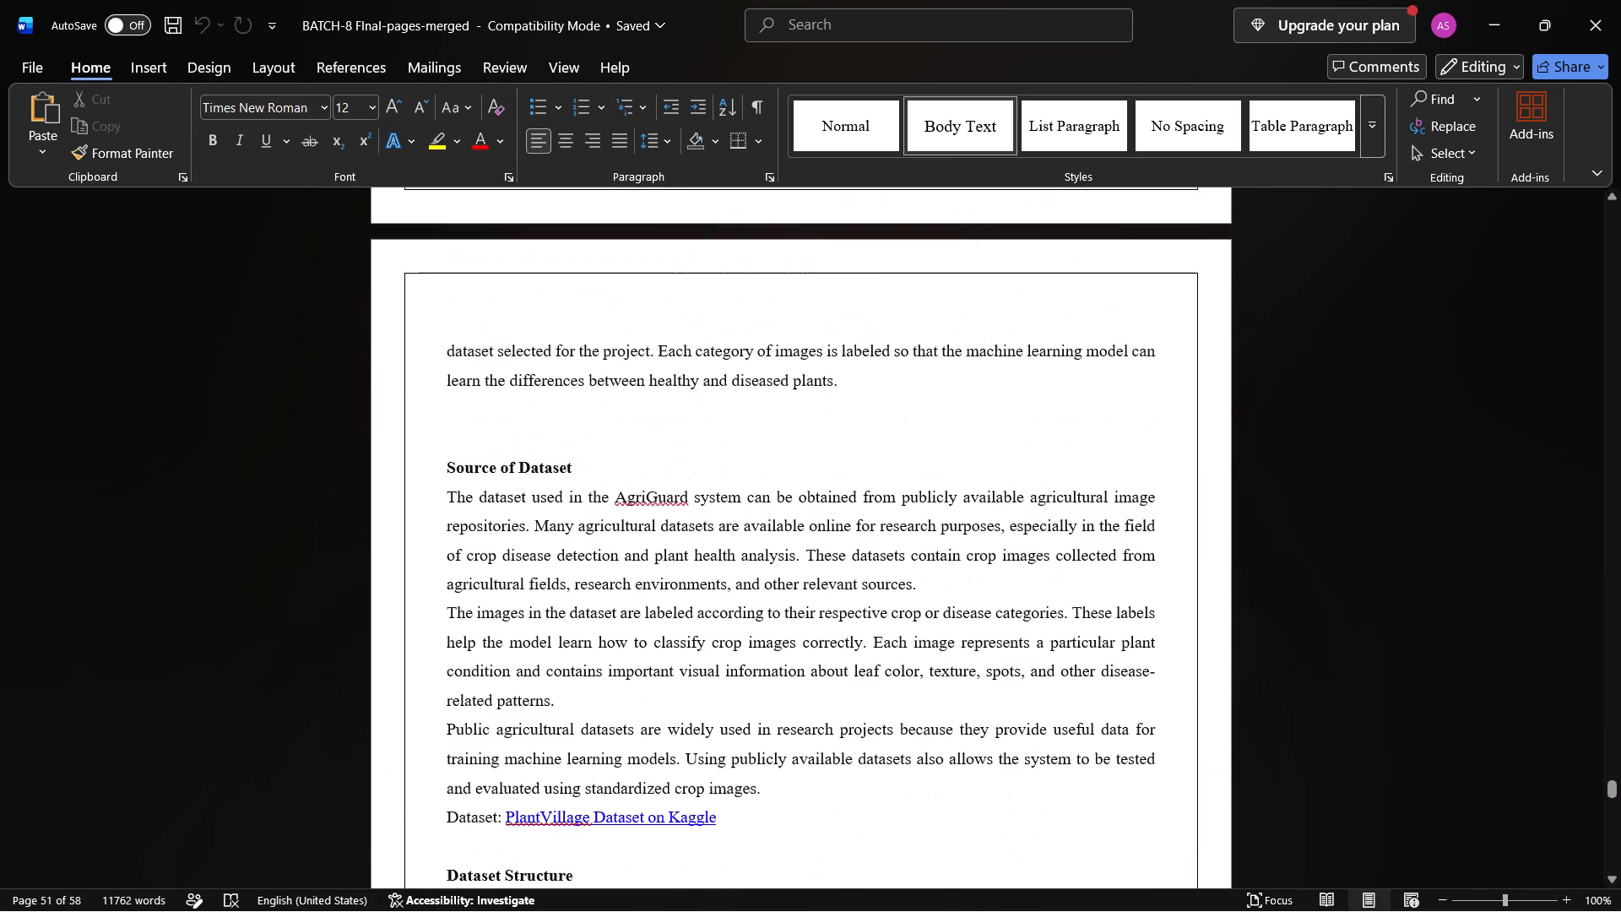
scroll(850, 508, "up", 13)
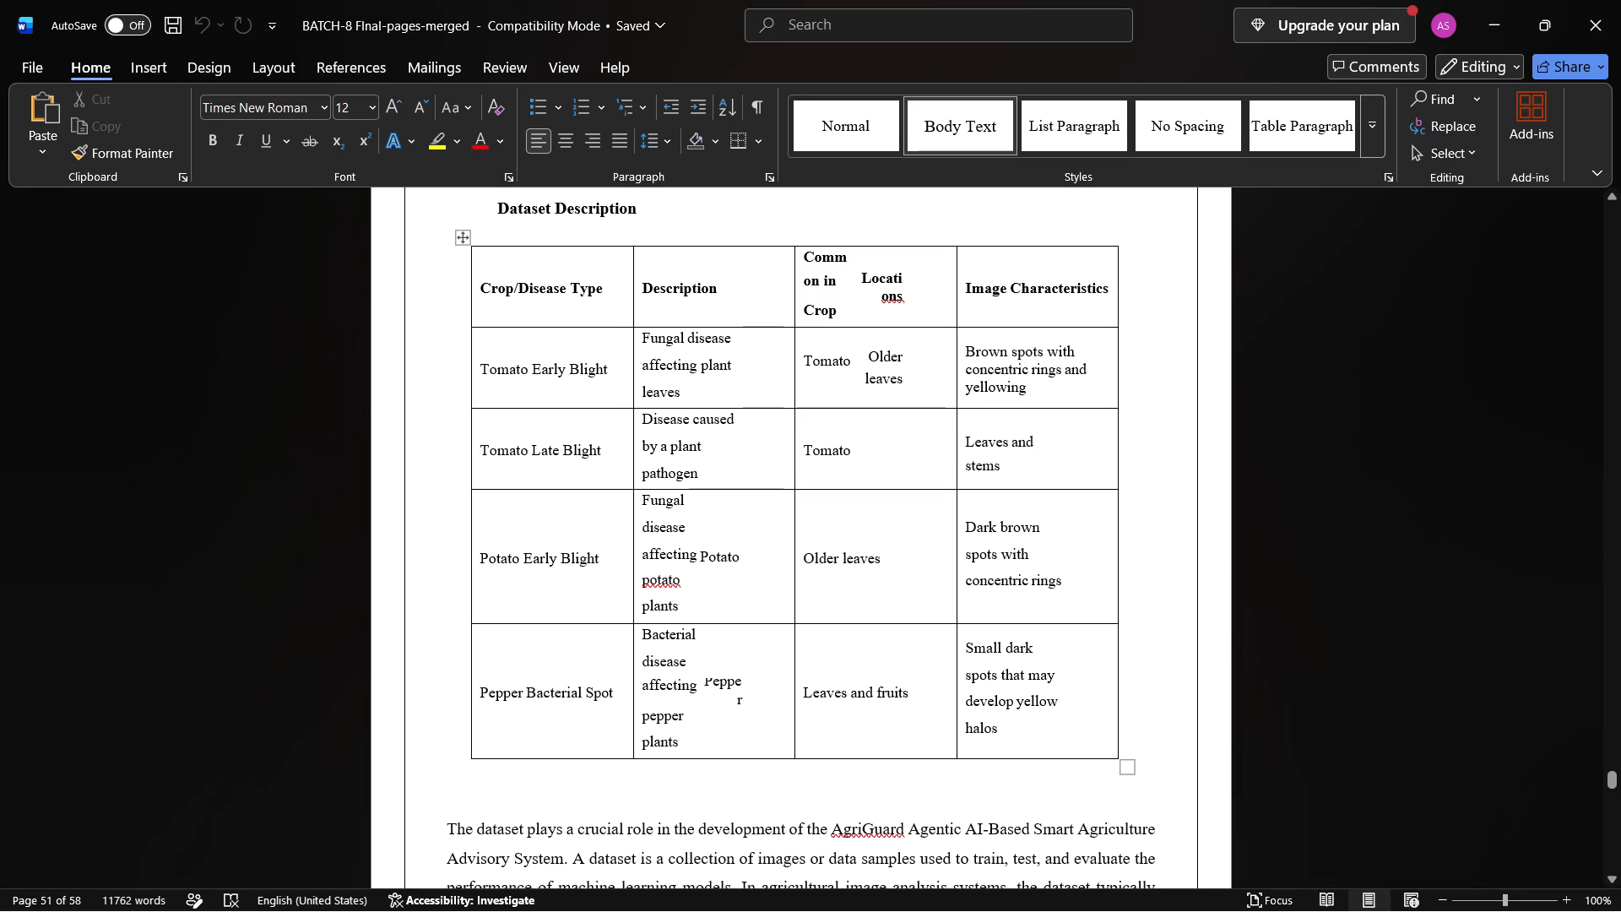
Capture a screenshot of the whole Dataset Description table, from the header row to the Pepper Bacterial Spot row, to the clipboard.
key("shift+super+s")
left_click_drag(440, 220, 1070, 670)
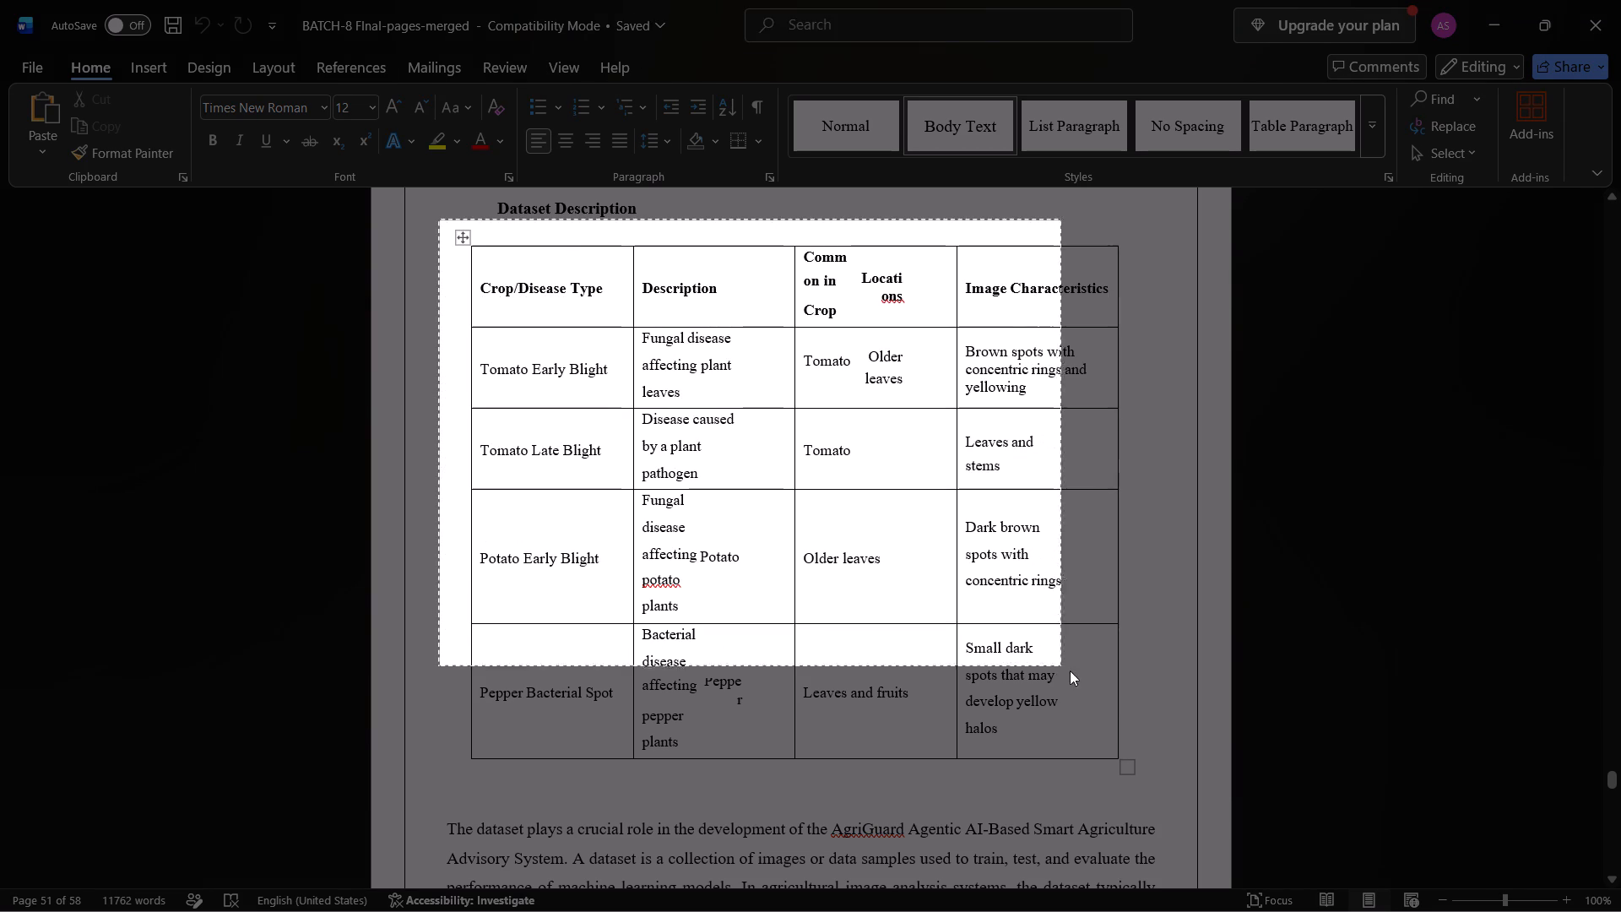
left_click_drag(1070, 670, 1196, 810)
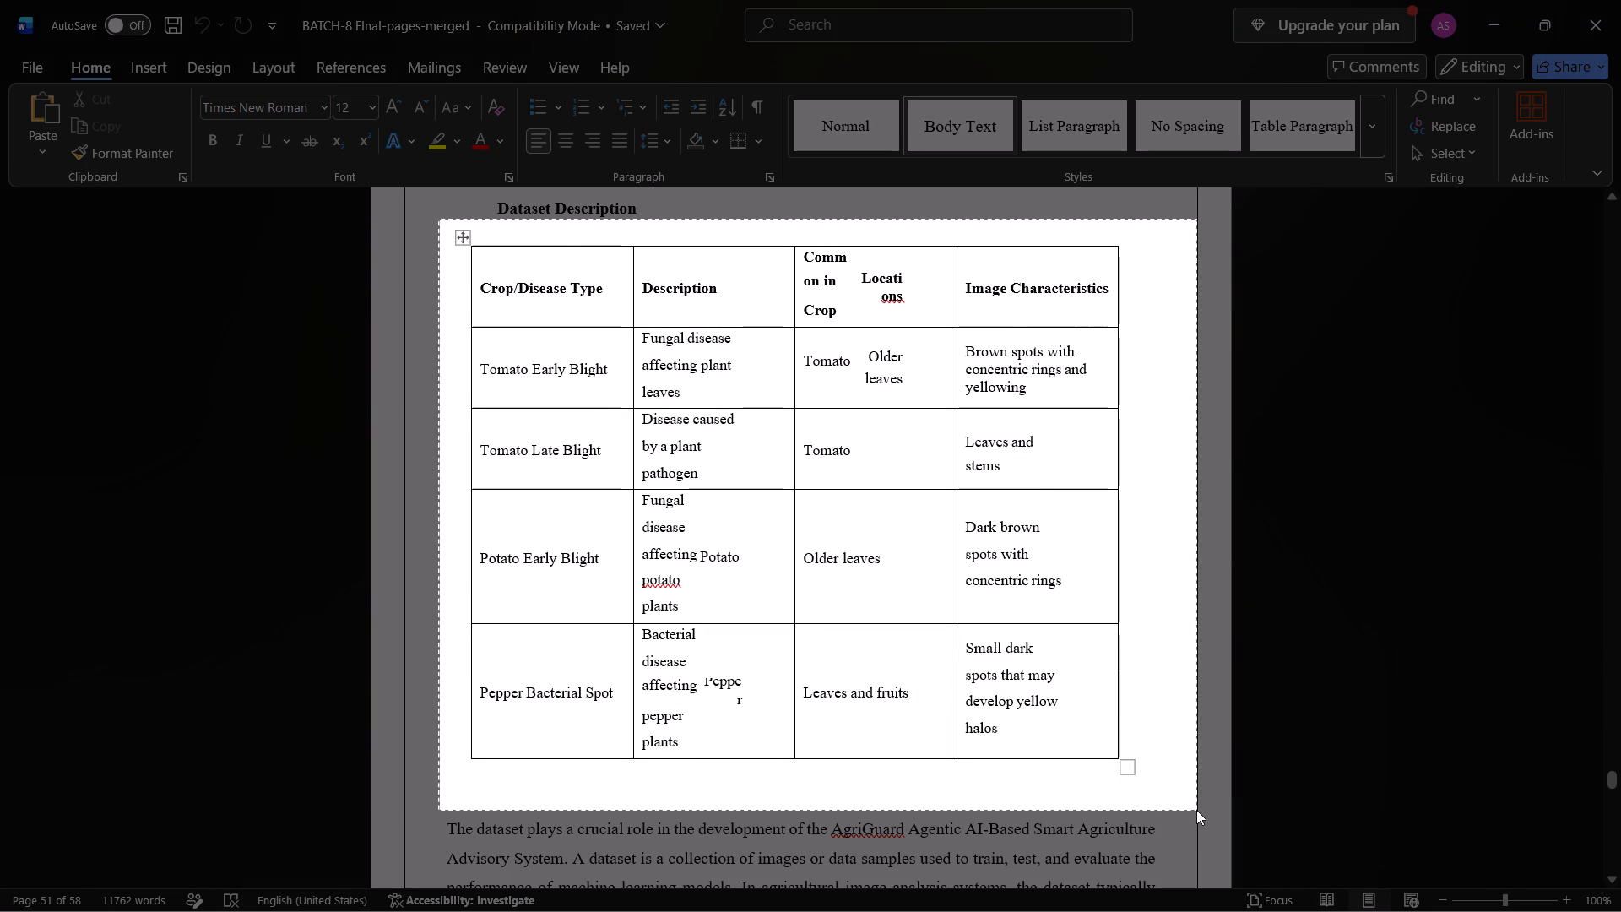
left_click_drag(1196, 810, 1197, 811)
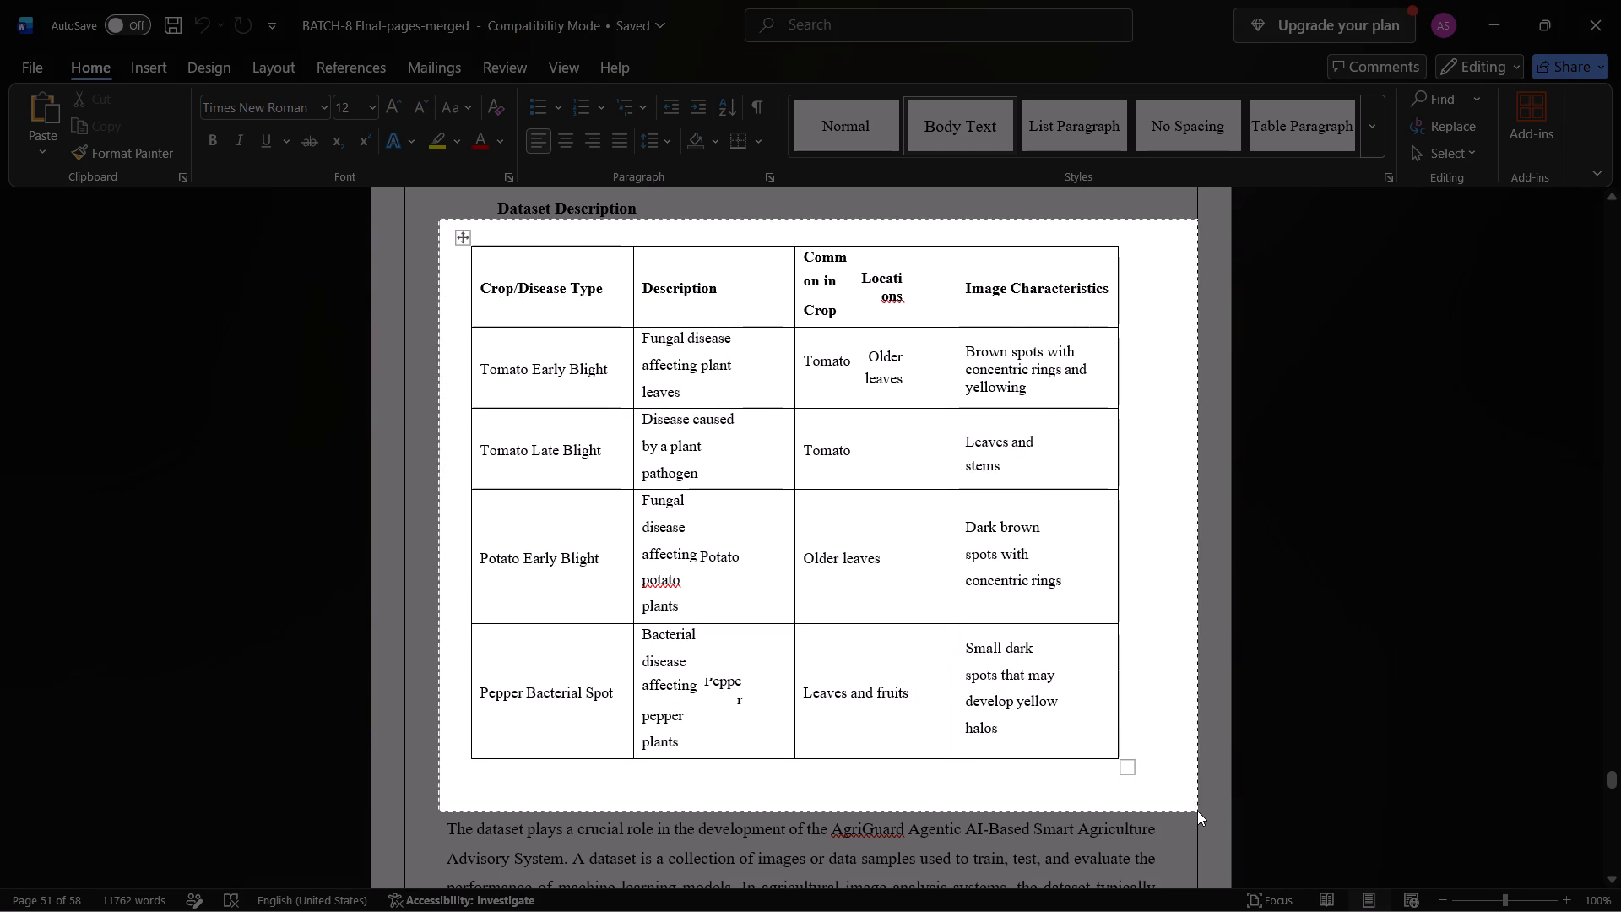
left_click_drag(1197, 811, 1179, 811)
key("ctrl+z")
key("s")
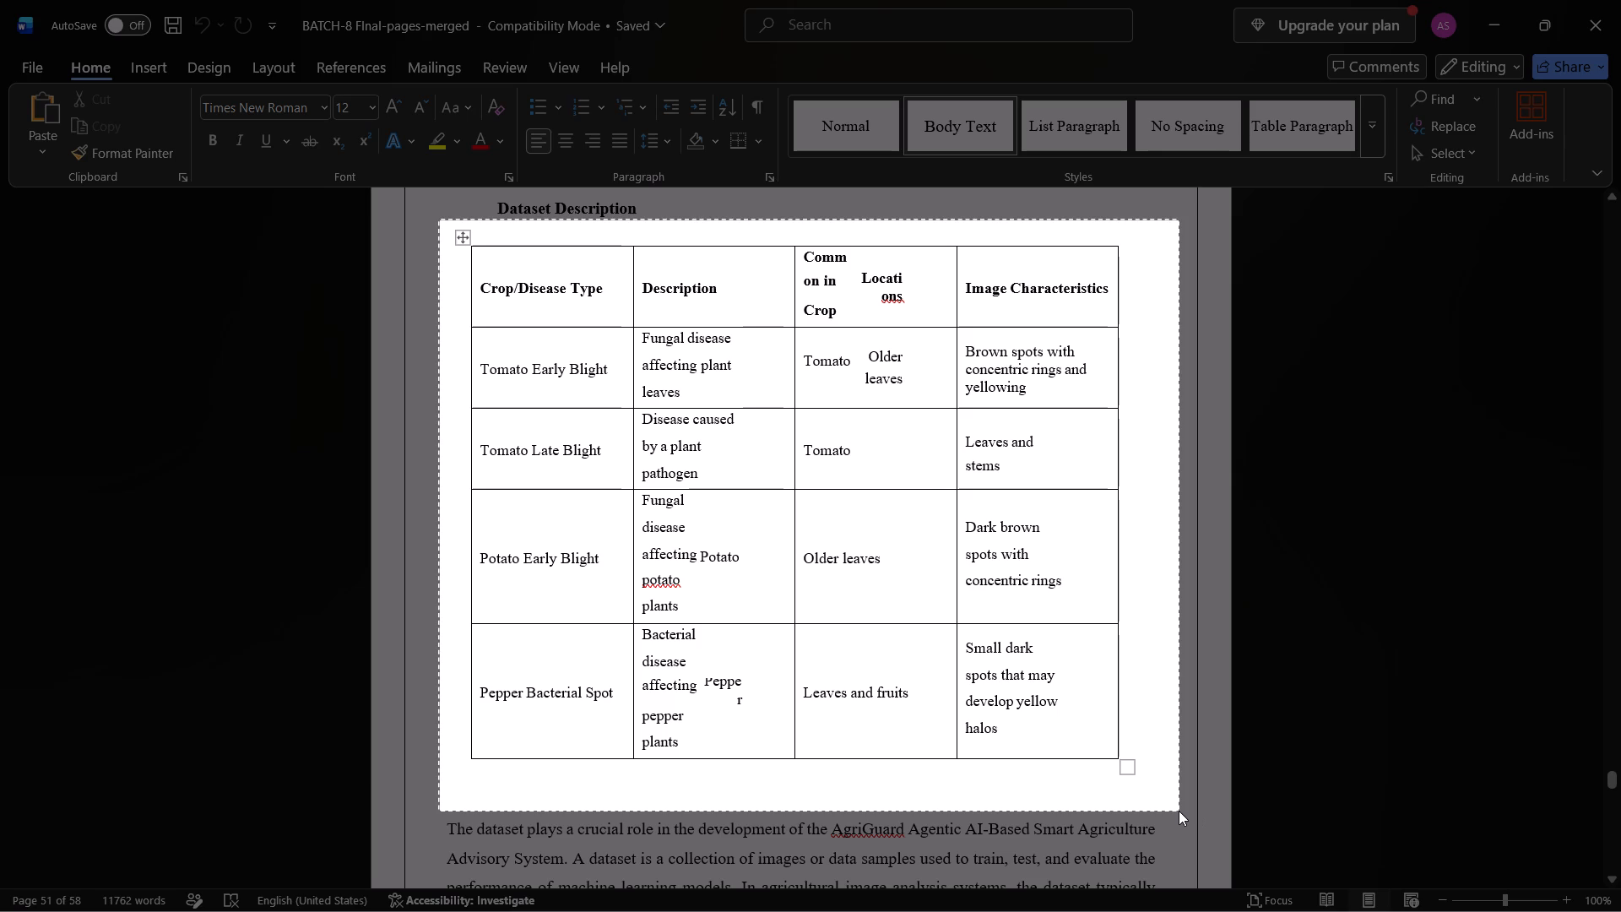
left_click_drag(1179, 811, 1175, 811)
right_click(1176, 811)
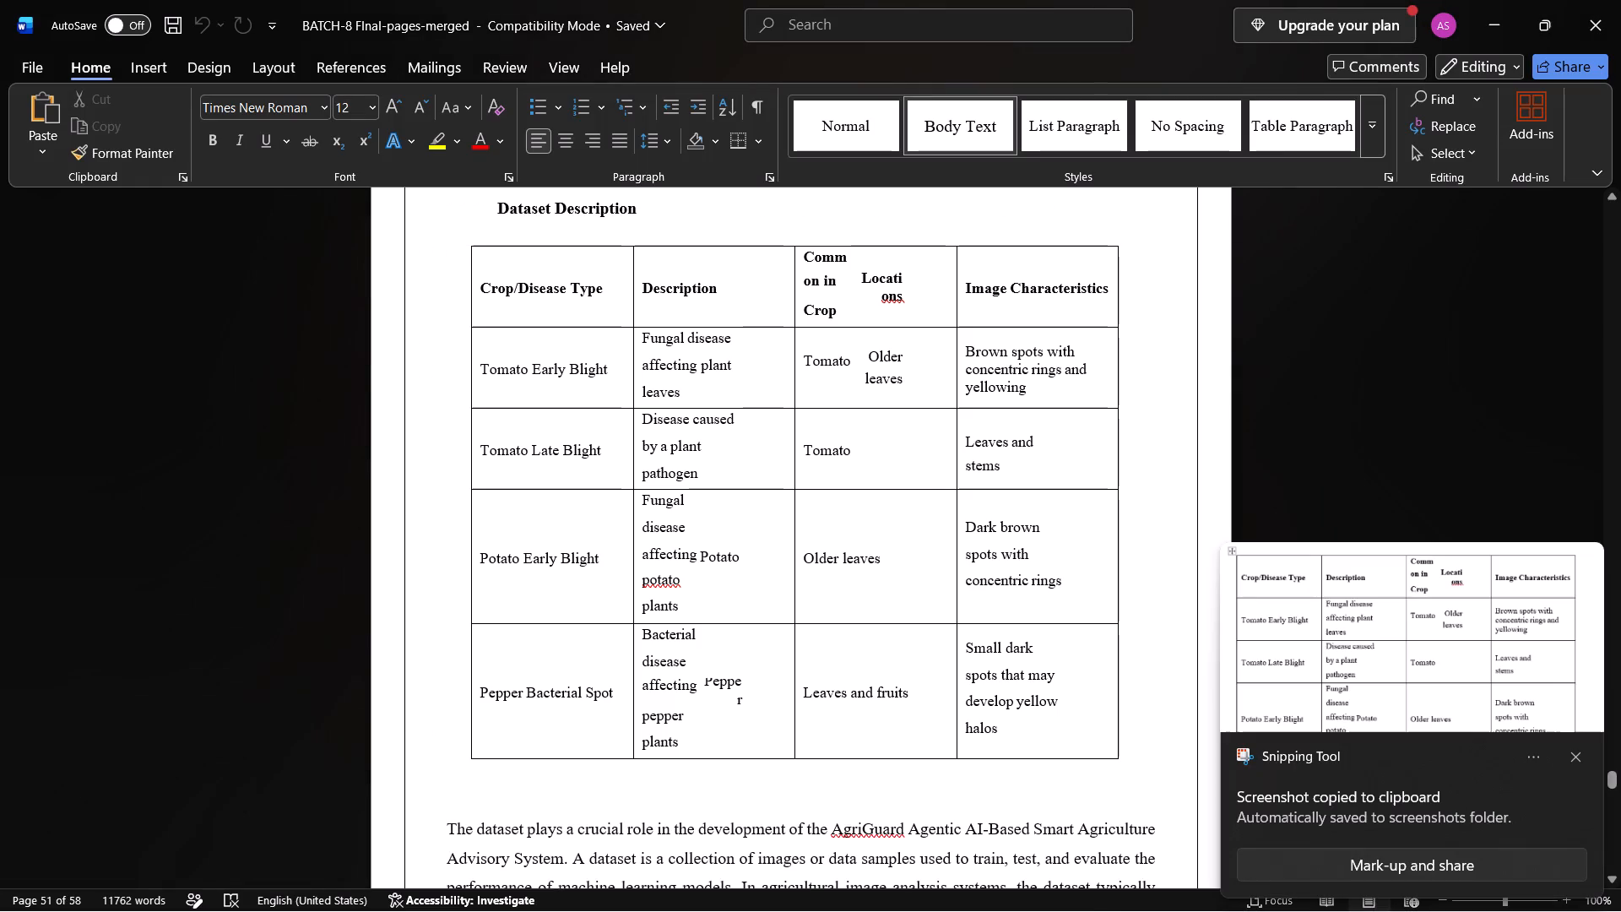
Examine the Dataset Description table and the explanatory paragraphs beneath it.
left_click(1288, 438)
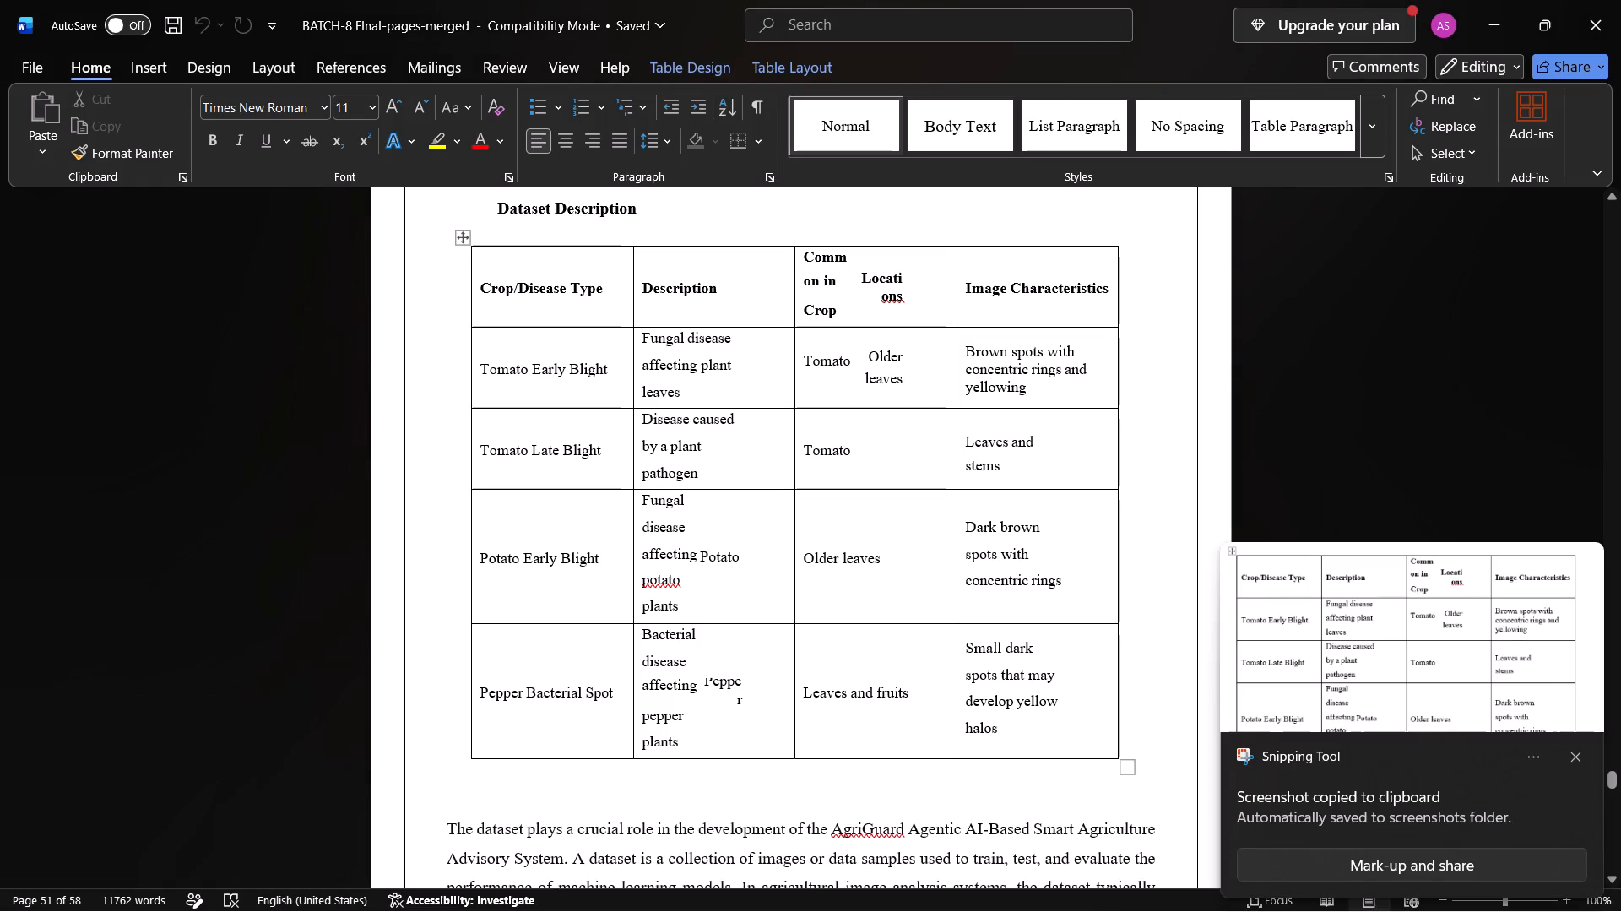
scroll(878, 399, "down", 6)
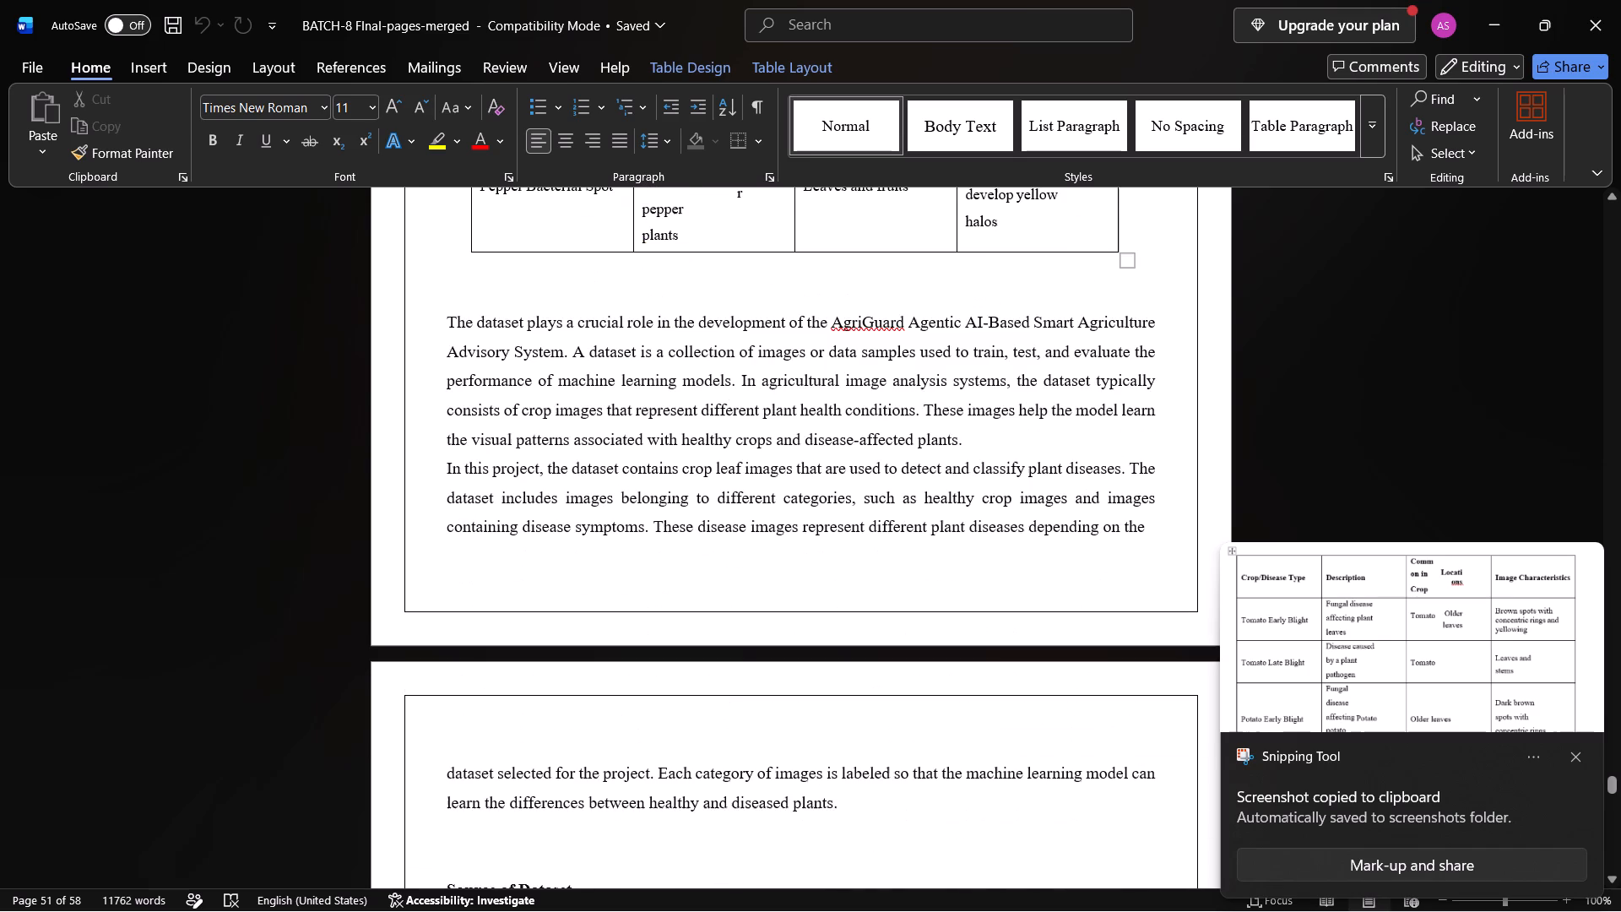
scroll(878, 399, "up", 2)
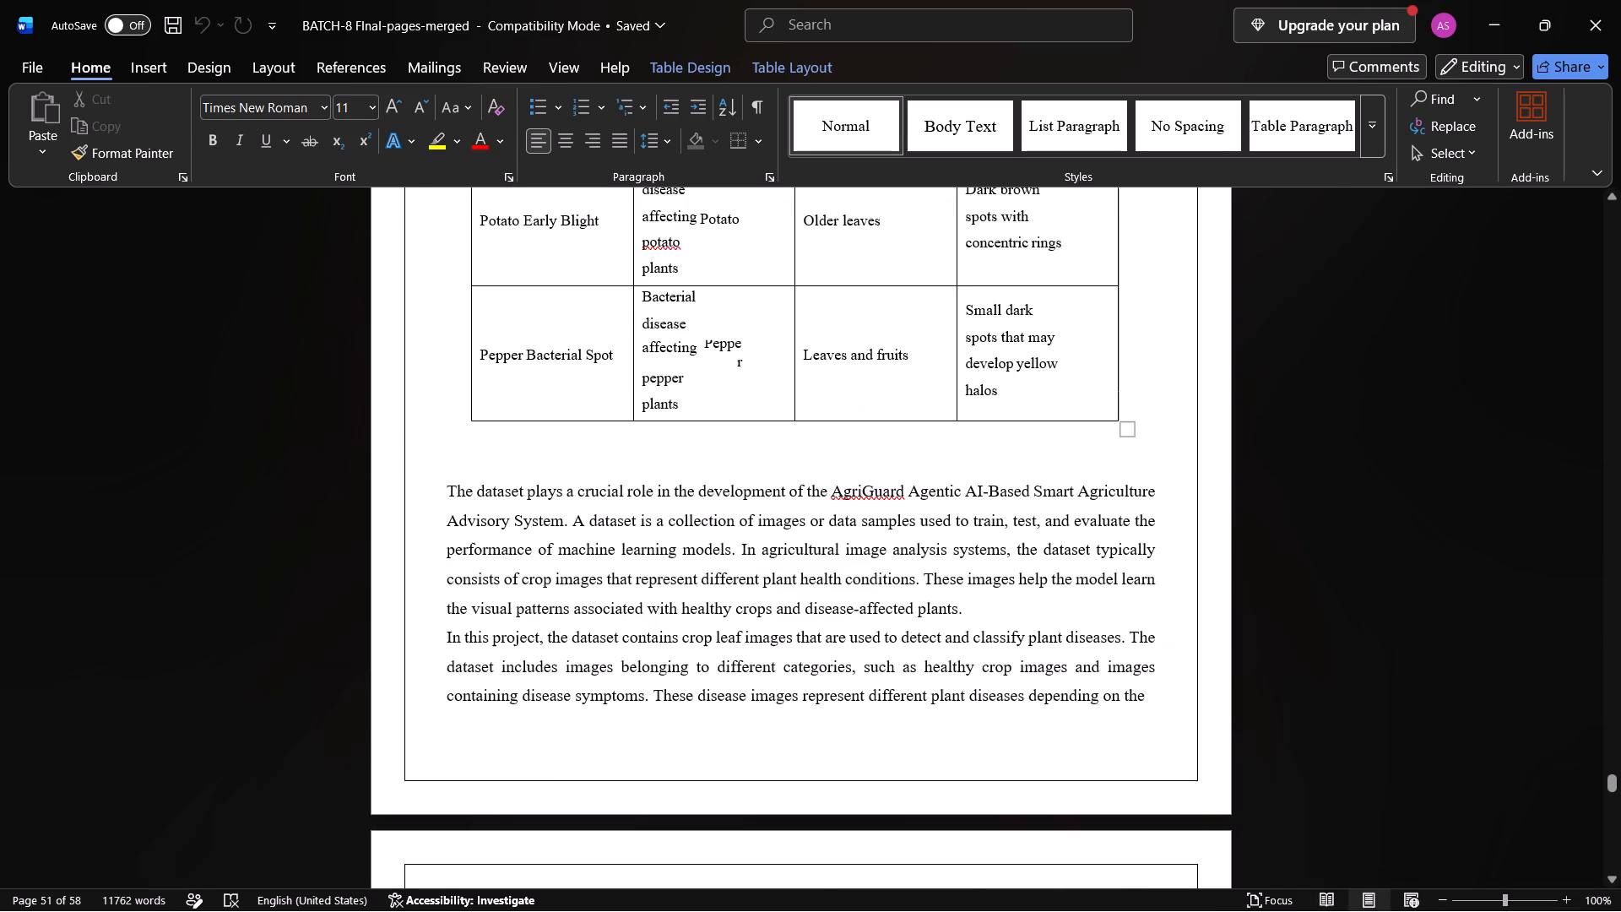
scroll(878, 399, "up", 1)
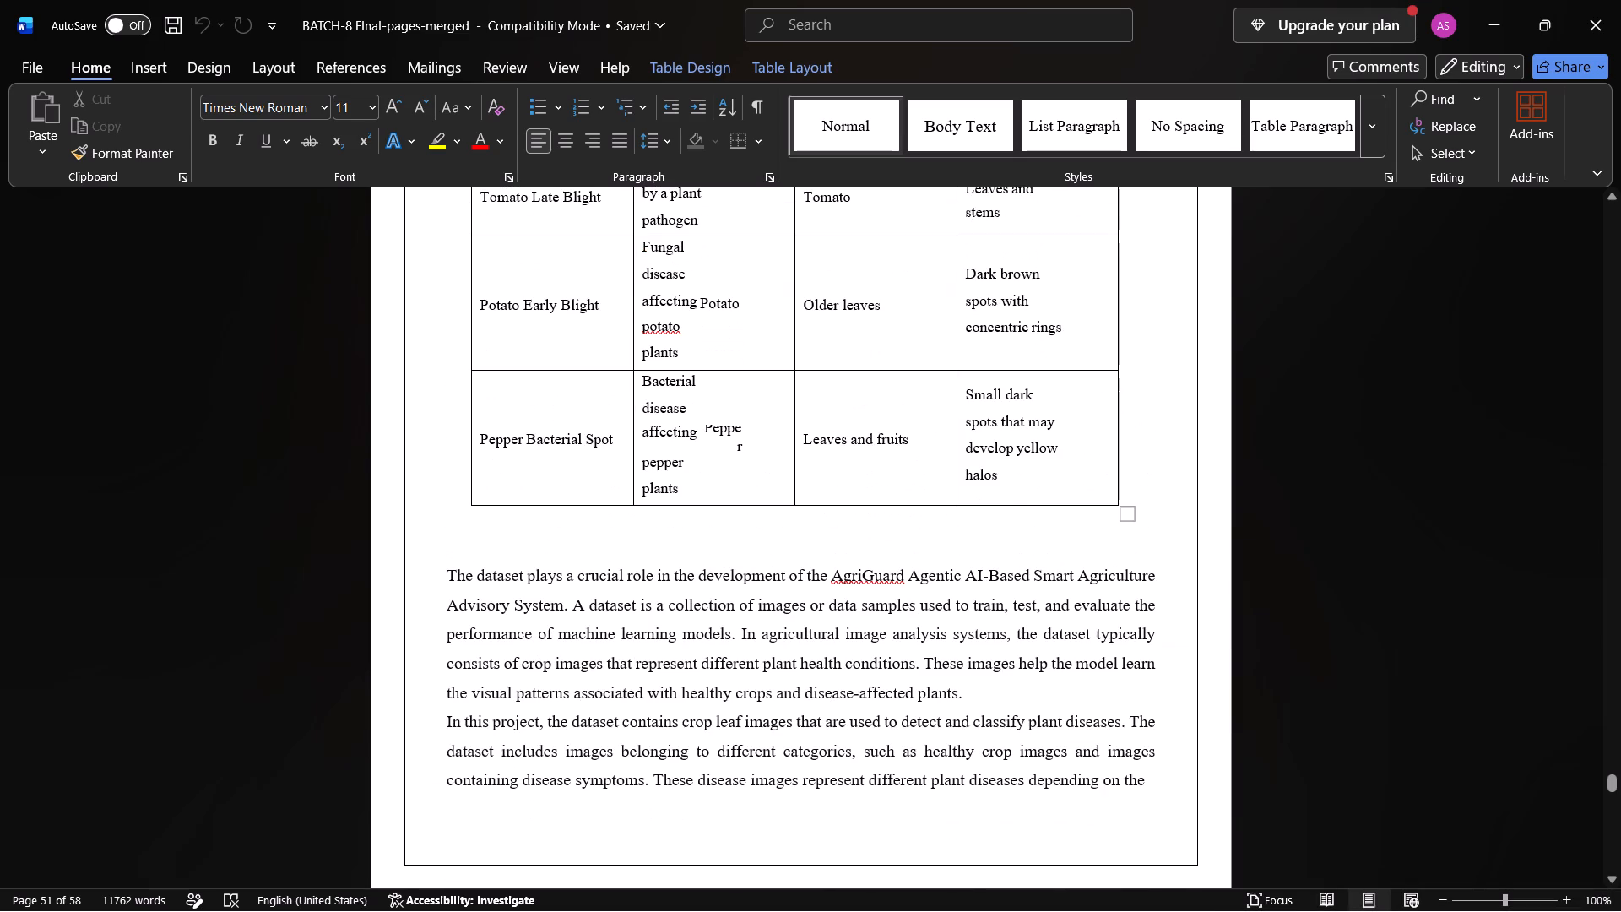
scroll(878, 399, "up", 1)
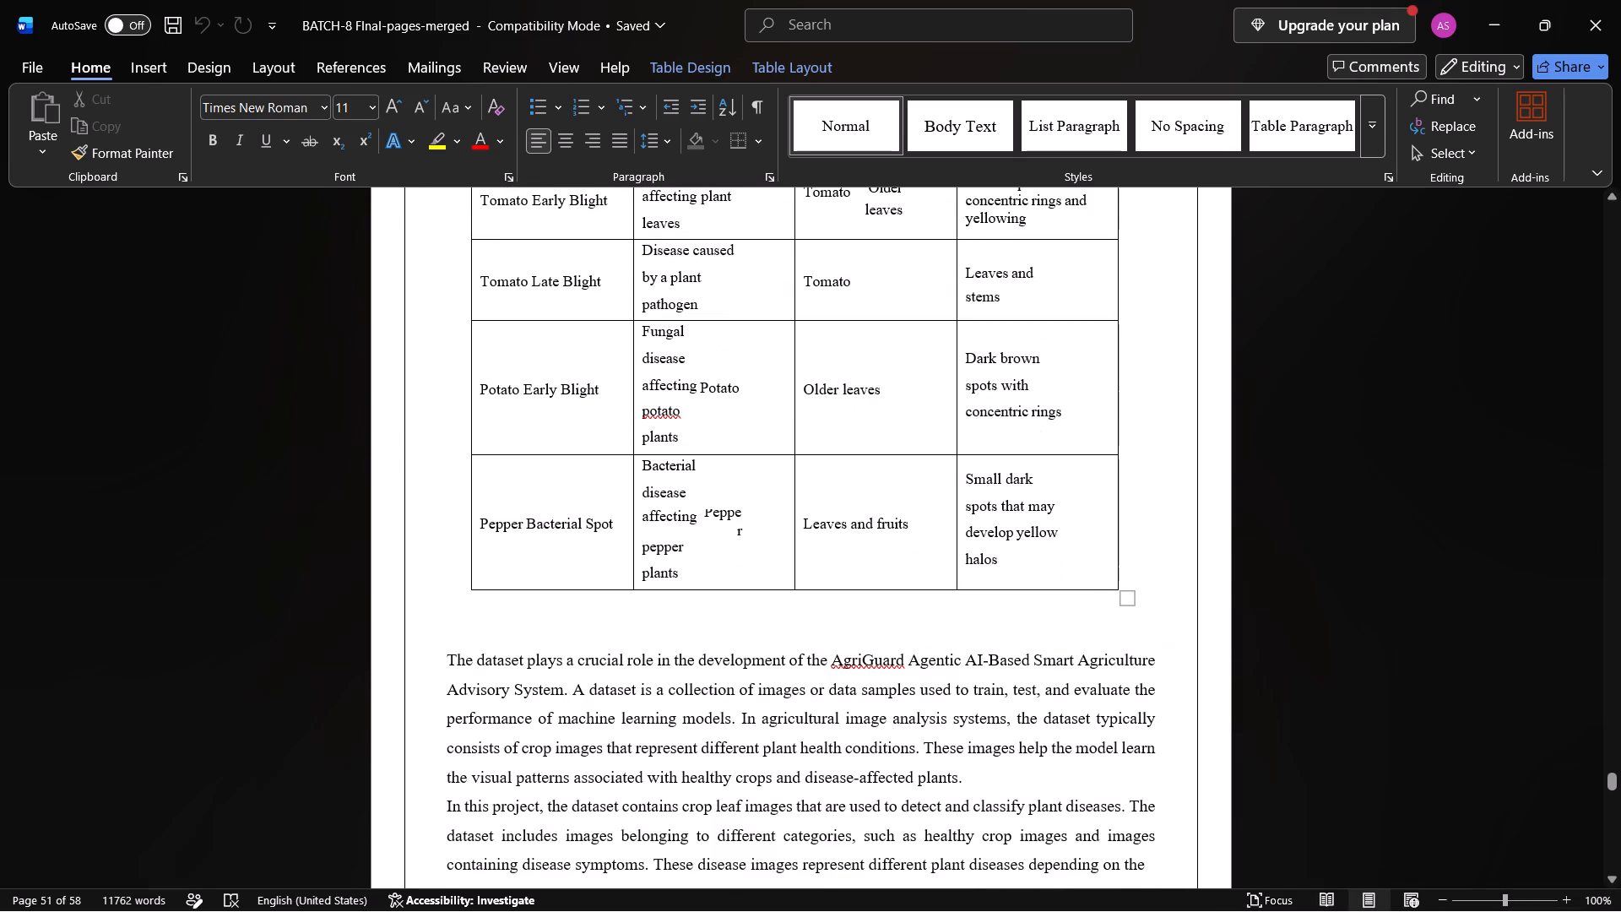
scroll(878, 399, "up", 2)
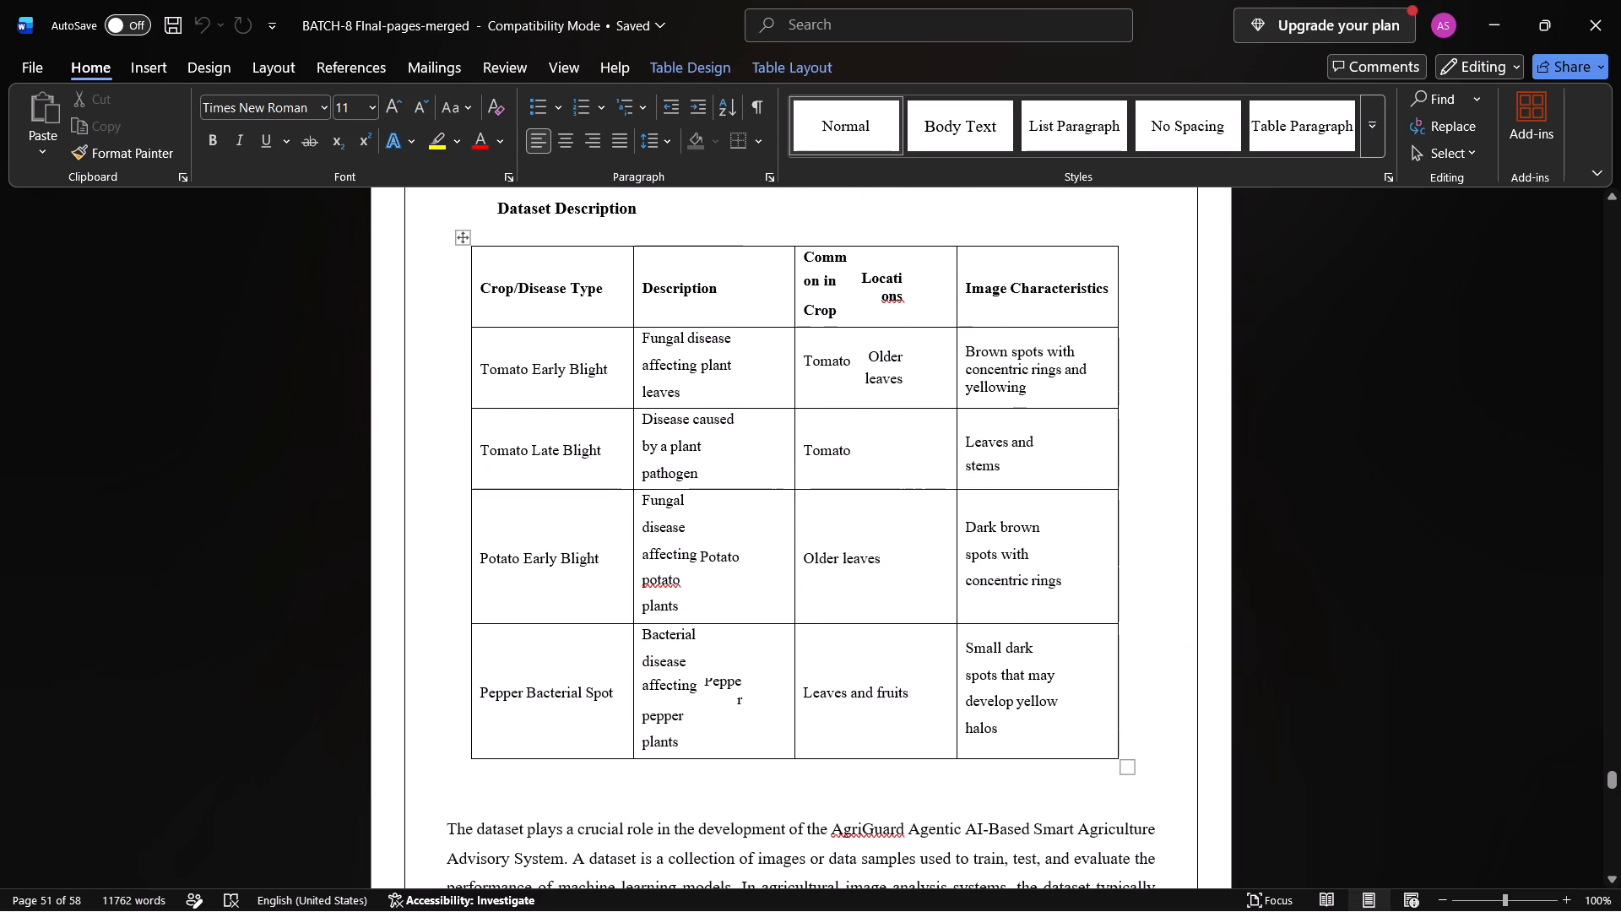
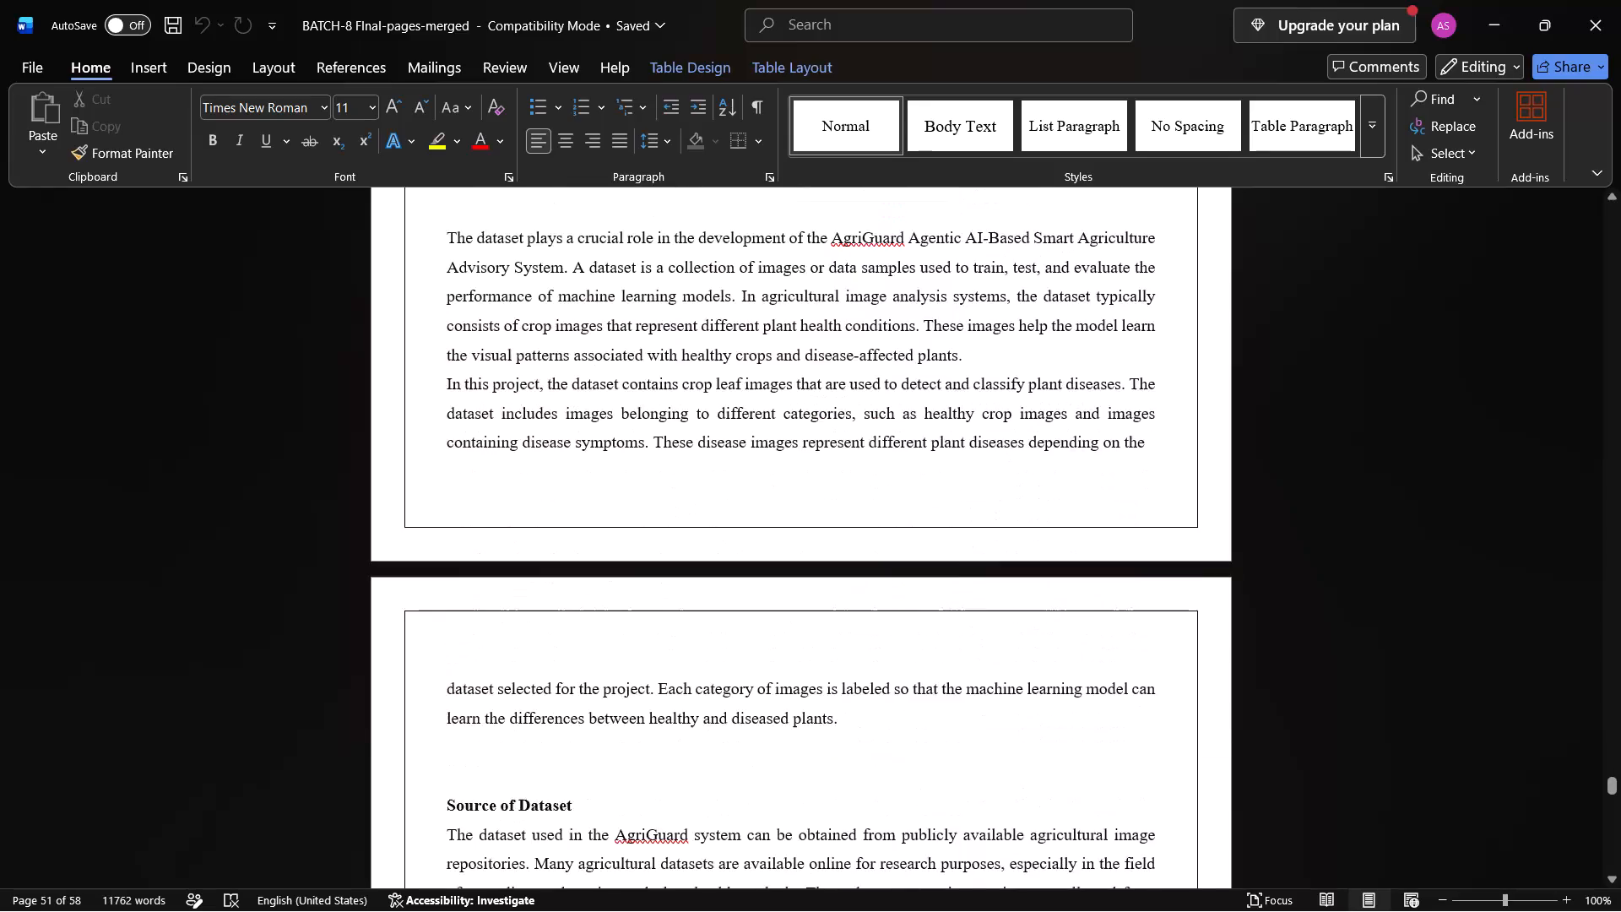
Read through the dataset appendix from Source of Dataset to Dataset Preprocessing, and return to the Dataset Description table.
scroll(695, 702, "down", 4)
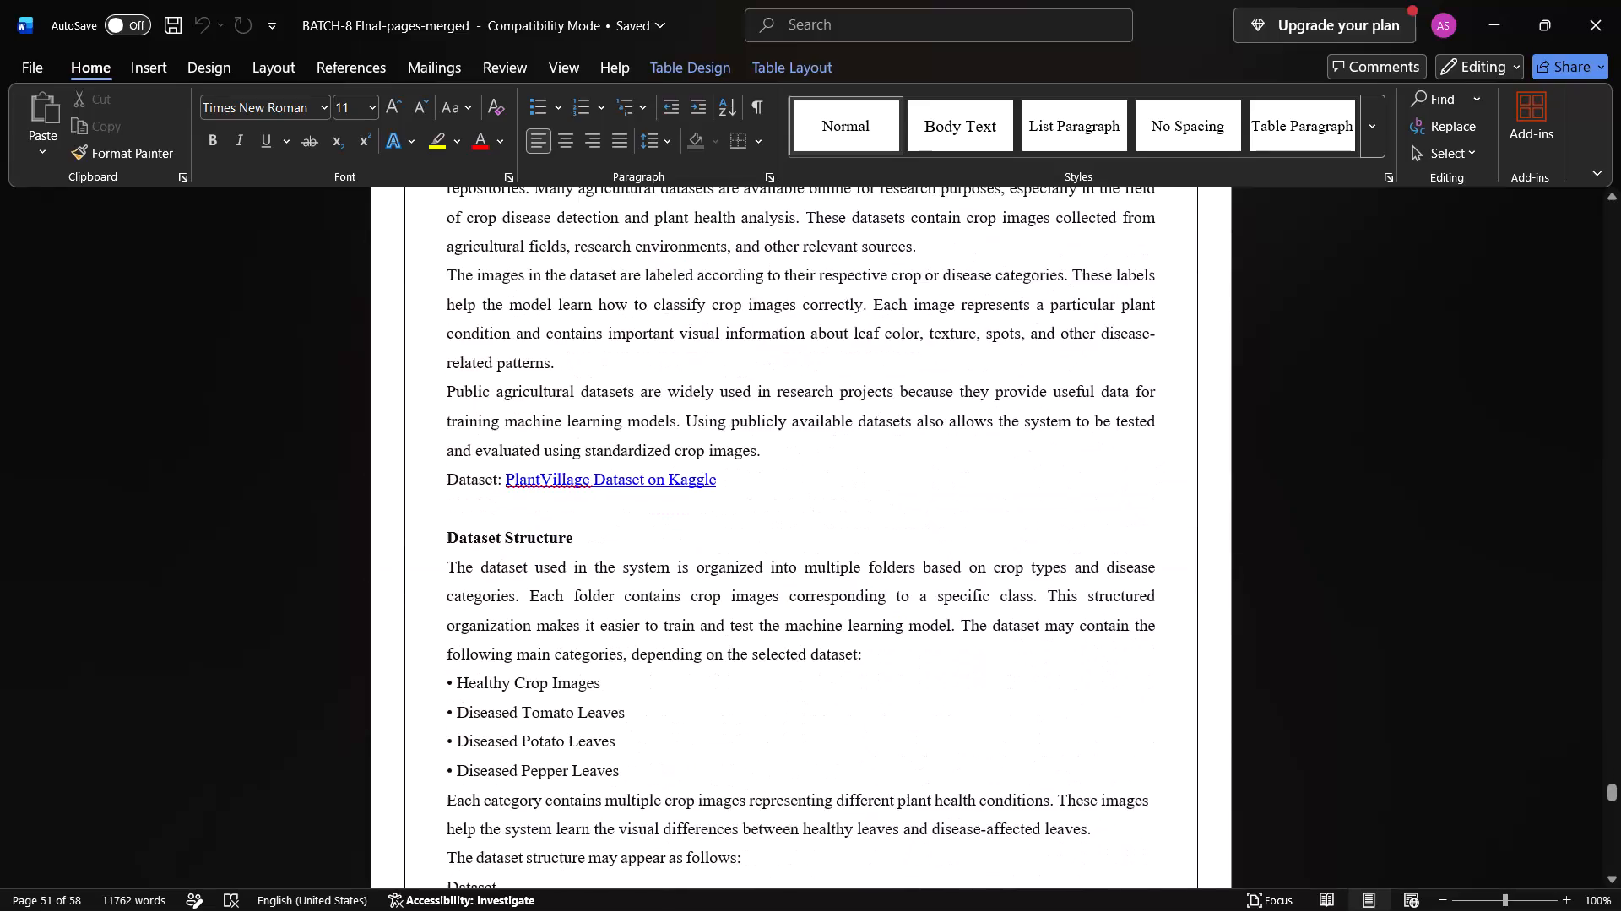
scroll(689, 702, "down", 11)
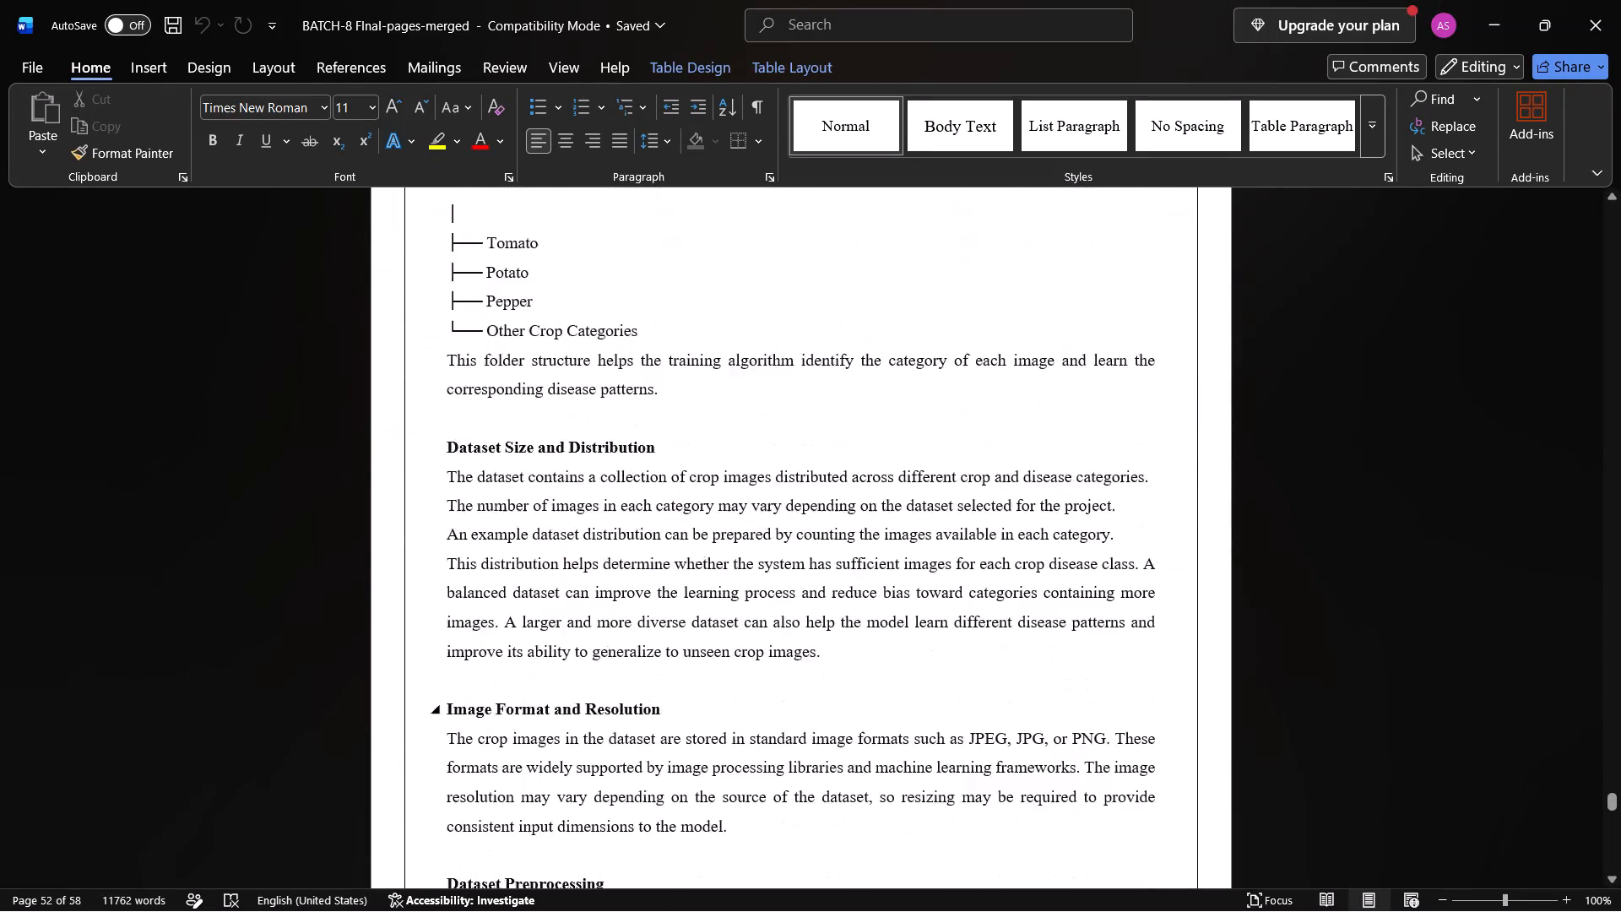
scroll(686, 702, "down", 16)
scroll(683, 702, "up", 15)
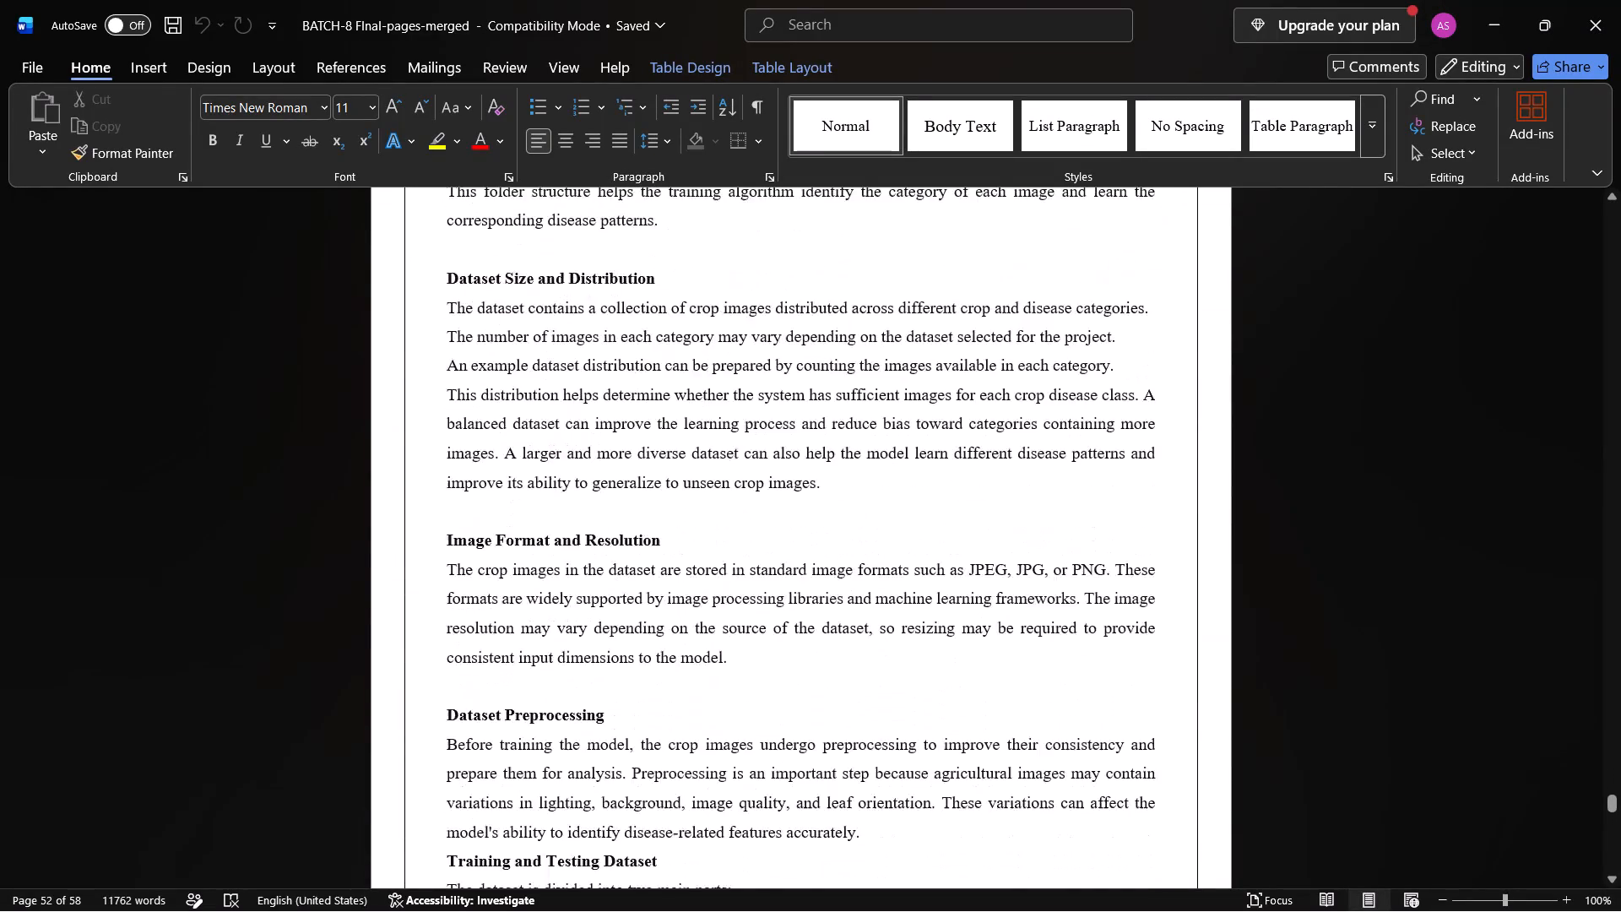
scroll(670, 682, "up", 20)
scroll(670, 682, "up", 7)
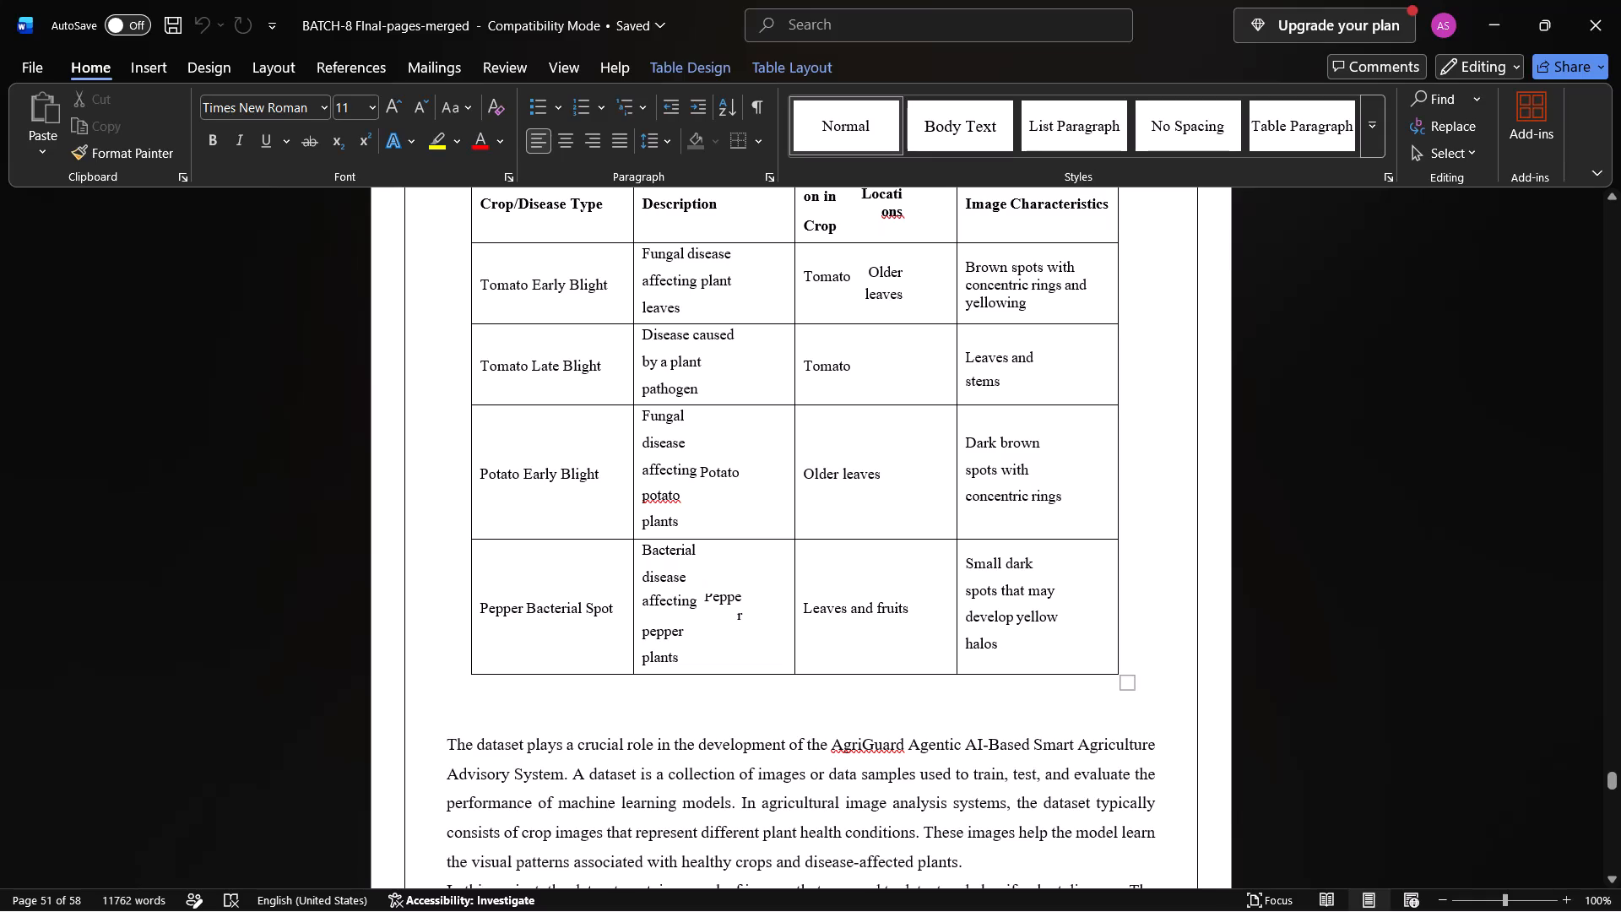
Review the report backwards from the Appendices through 5.2.2 System Implementation and the page screenshots, up to Step 1: Home Page.
scroll(660, 676, "up", 8)
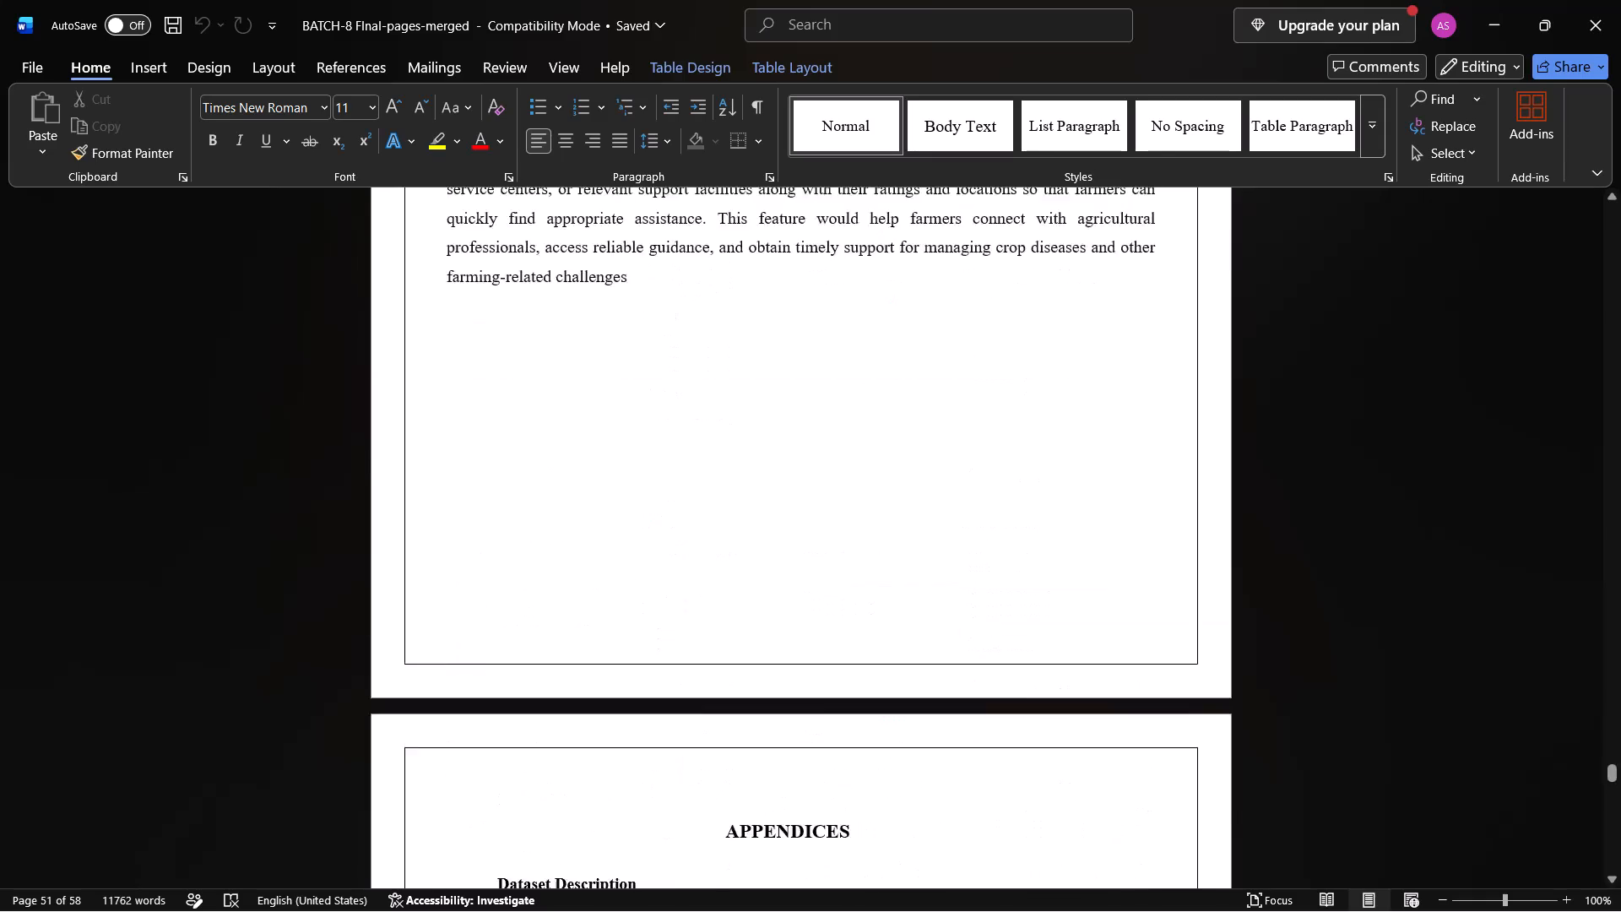
scroll(660, 676, "up", 16)
scroll(660, 676, "up", 13)
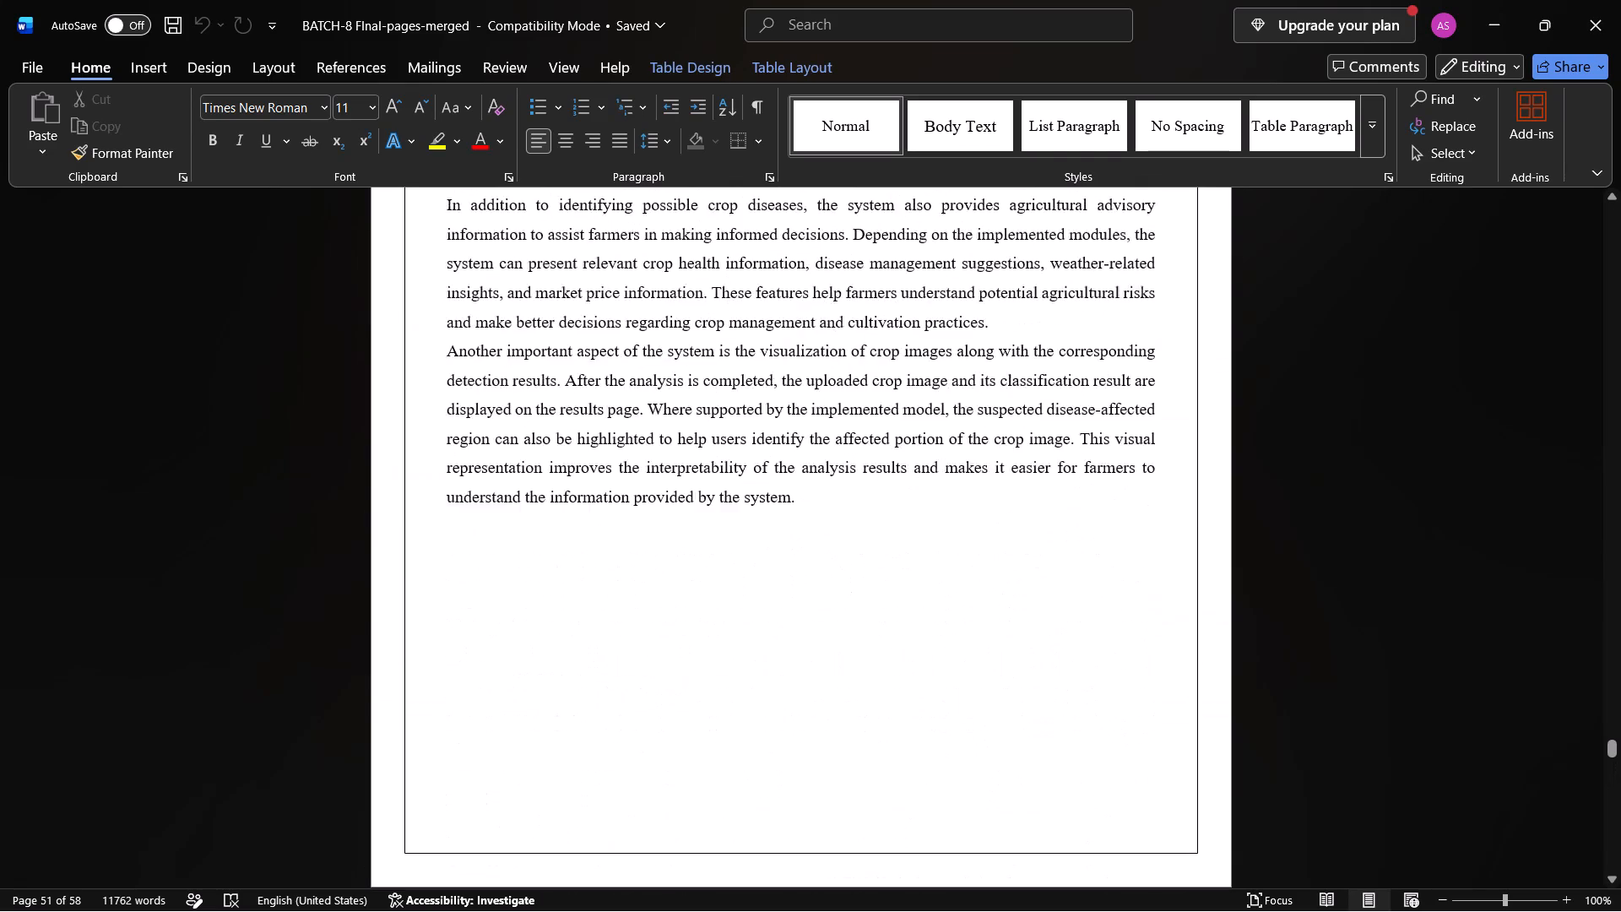
scroll(660, 676, "up", 20)
scroll(660, 676, "up", 11)
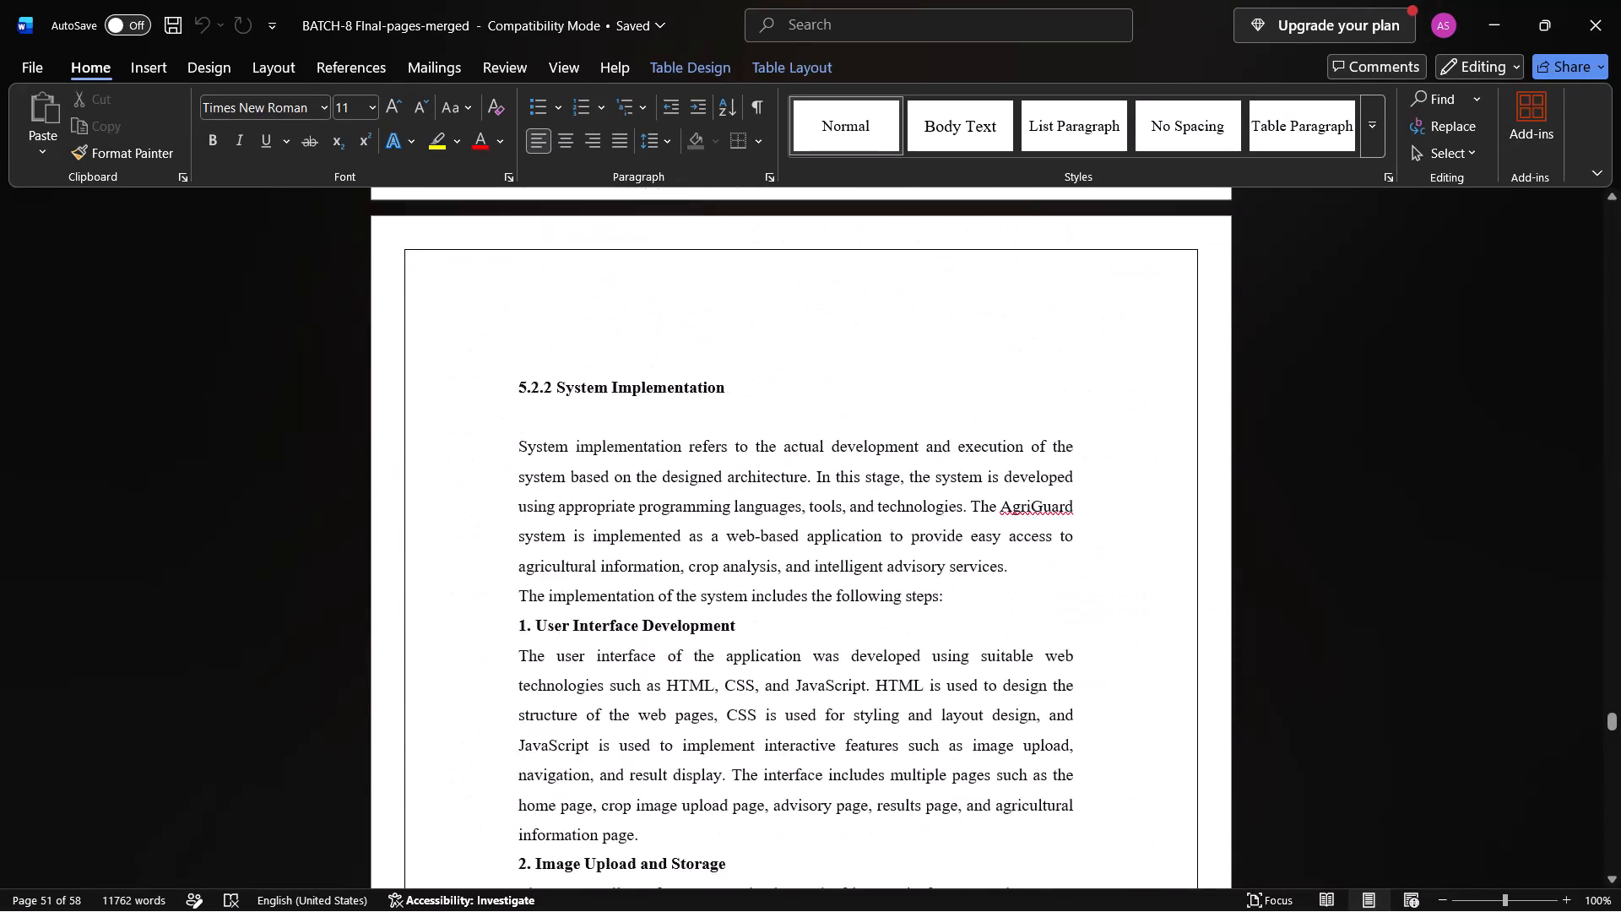
scroll(660, 676, "up", 20)
scroll(660, 676, "up", 8)
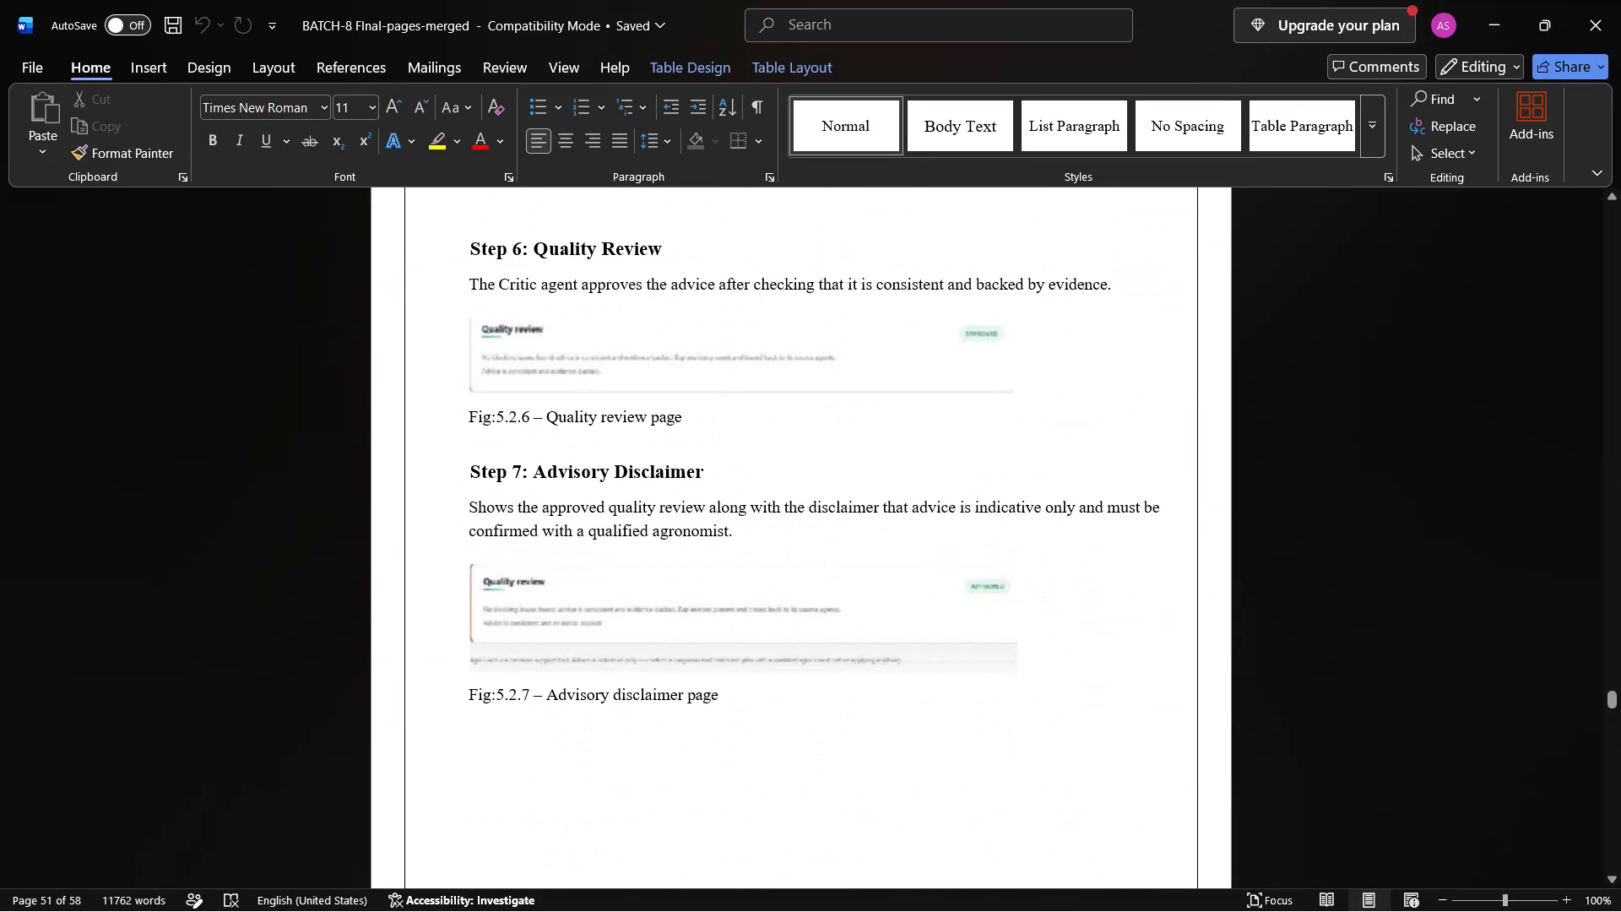
scroll(652, 672, "up", 11)
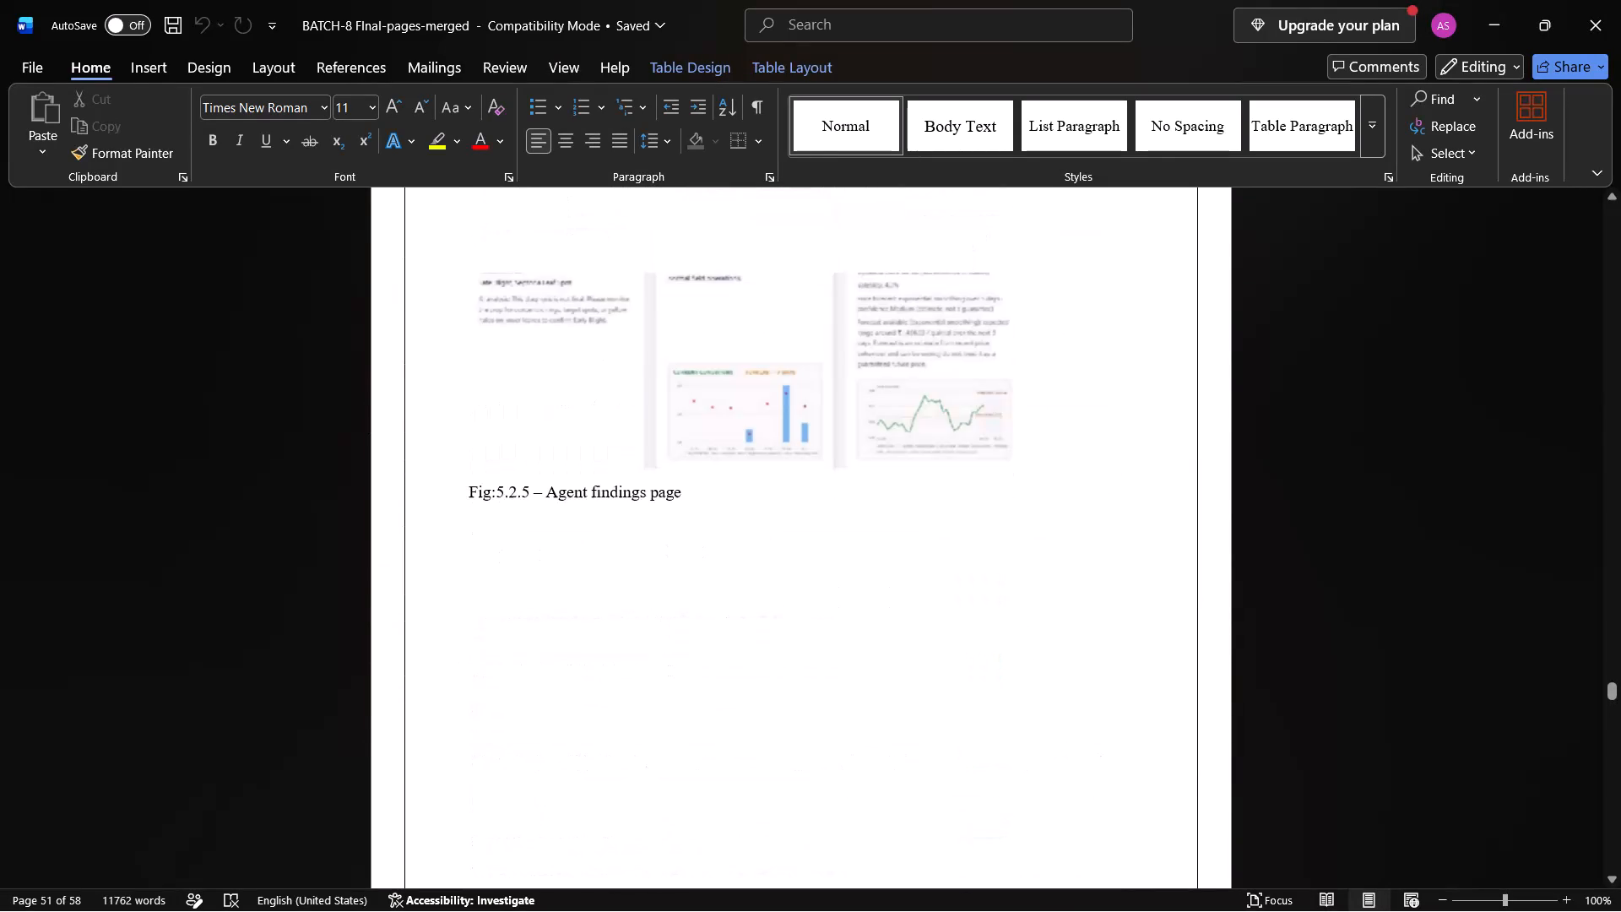
scroll(652, 672, "up", 10)
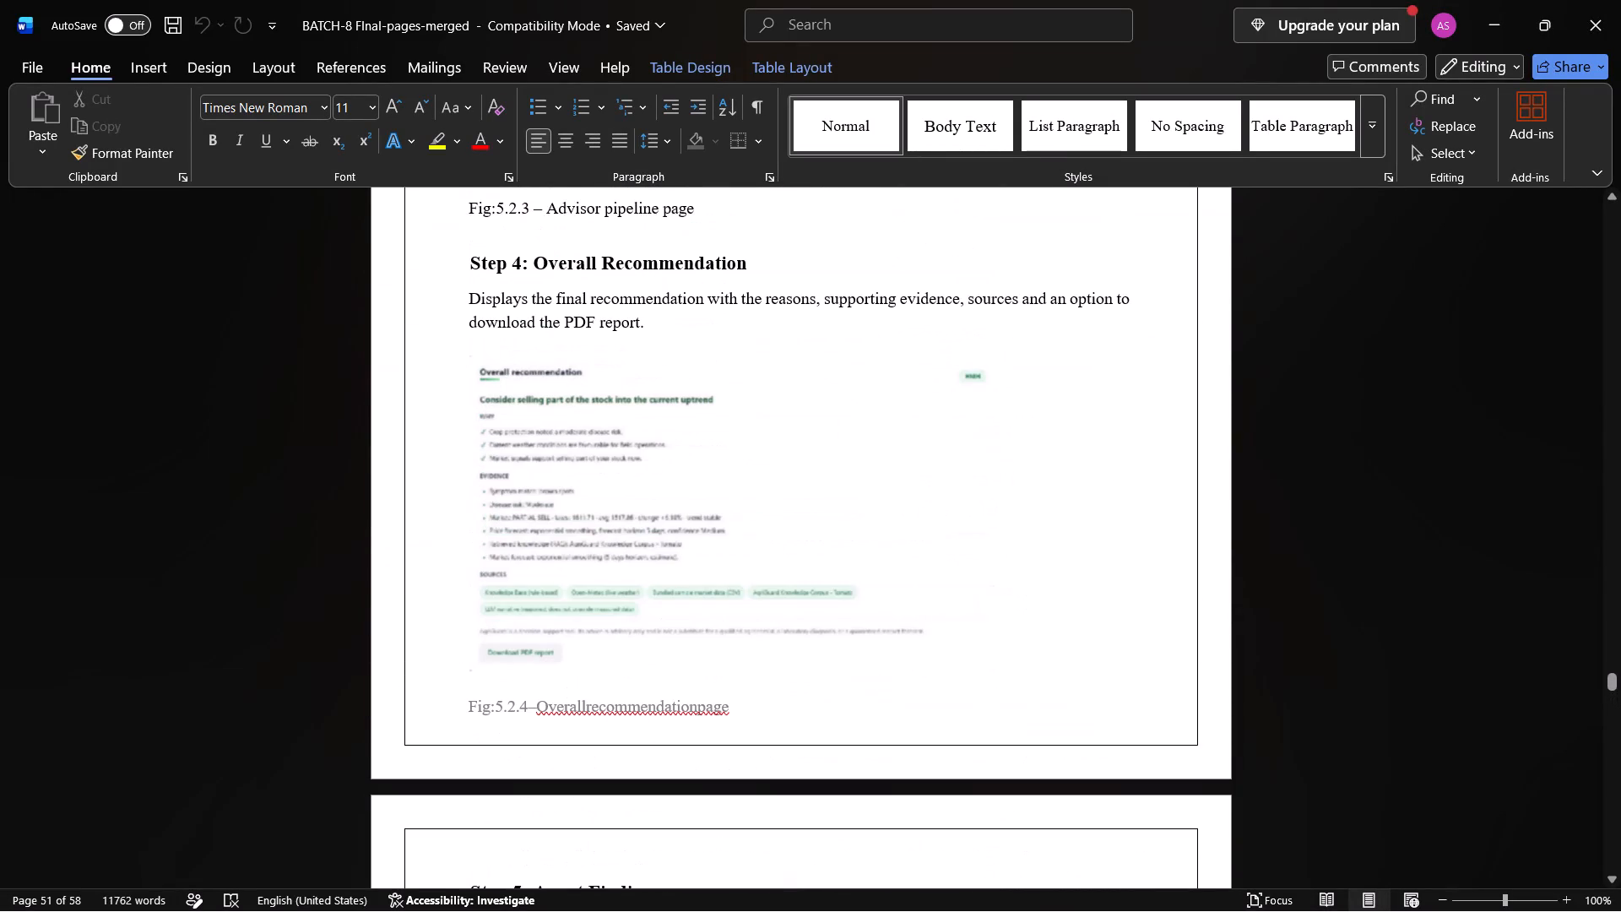
scroll(652, 672, "up", 8)
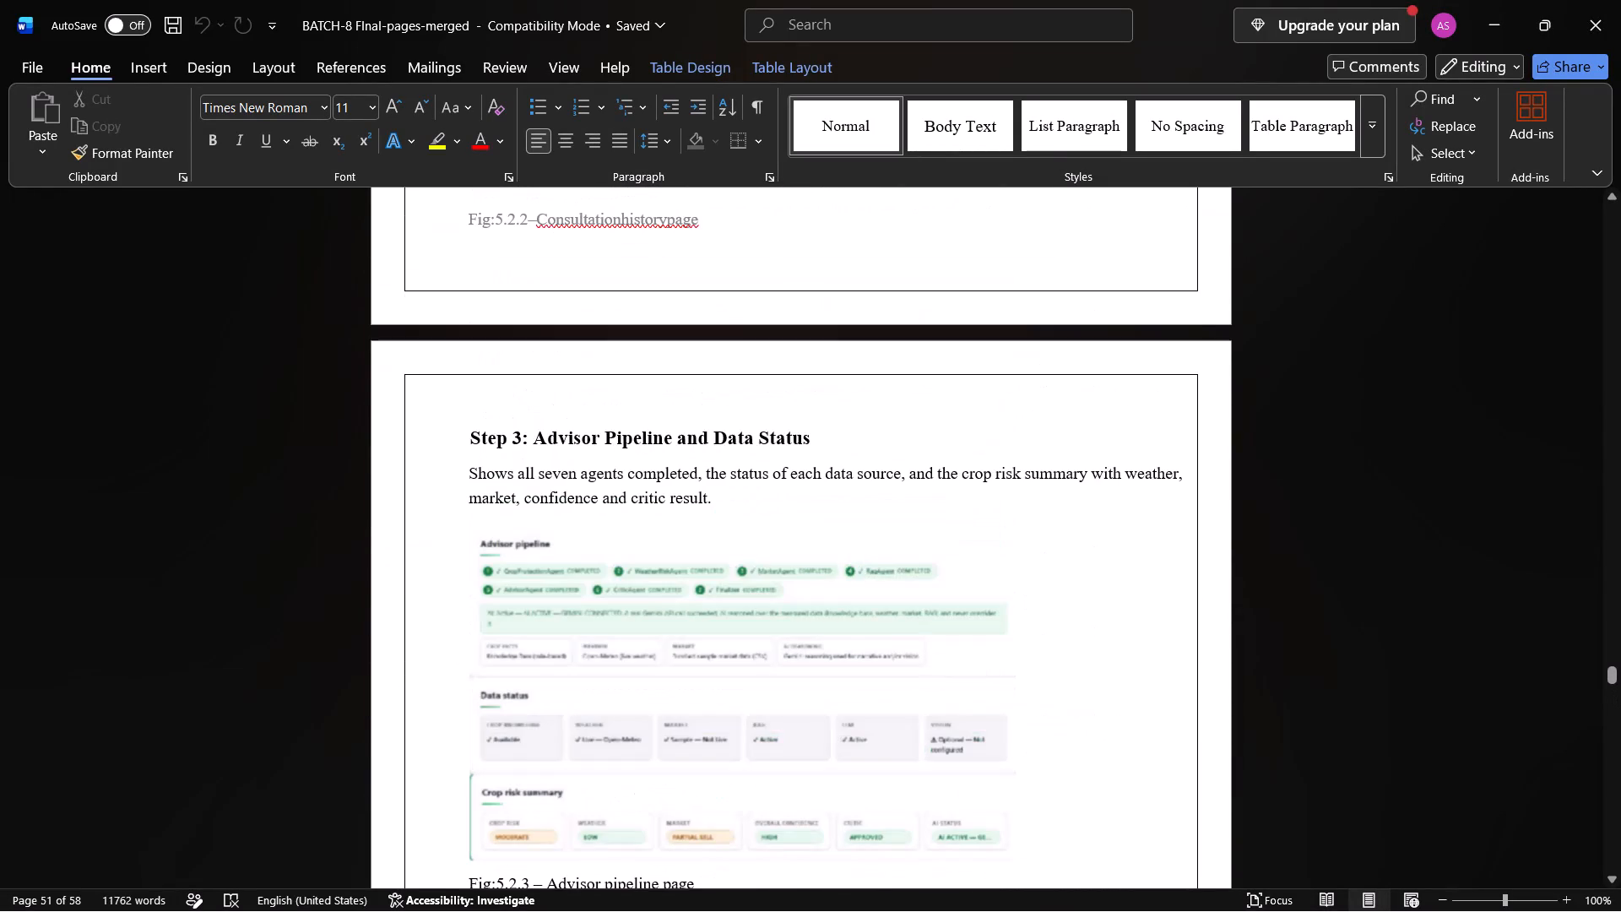
scroll(652, 672, "up", 8)
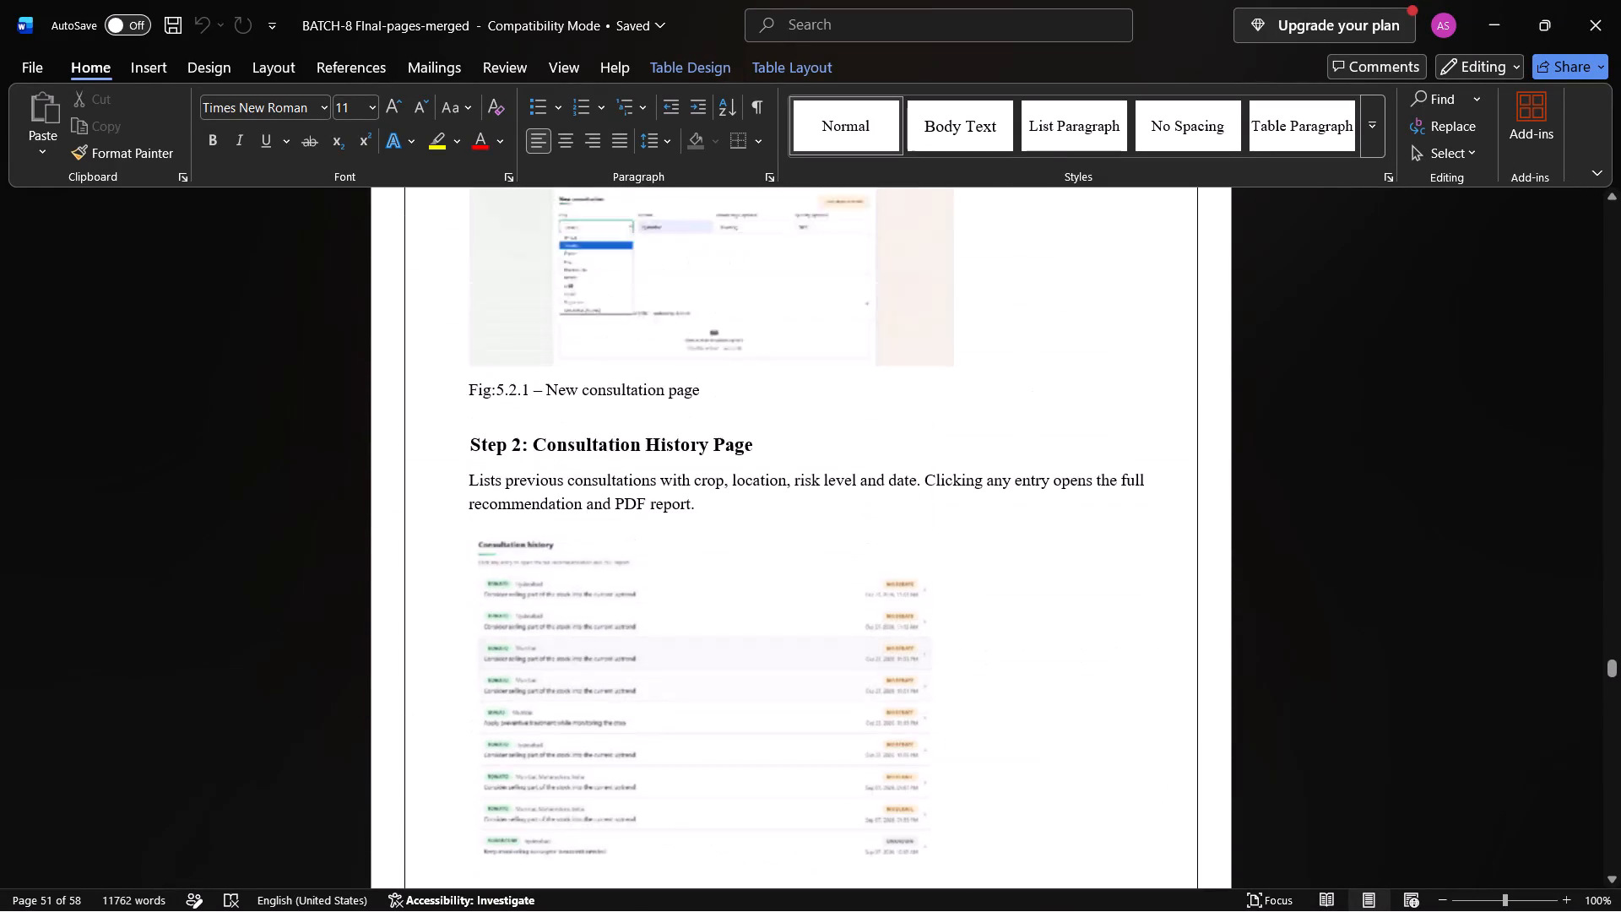
scroll(652, 672, "up", 2)
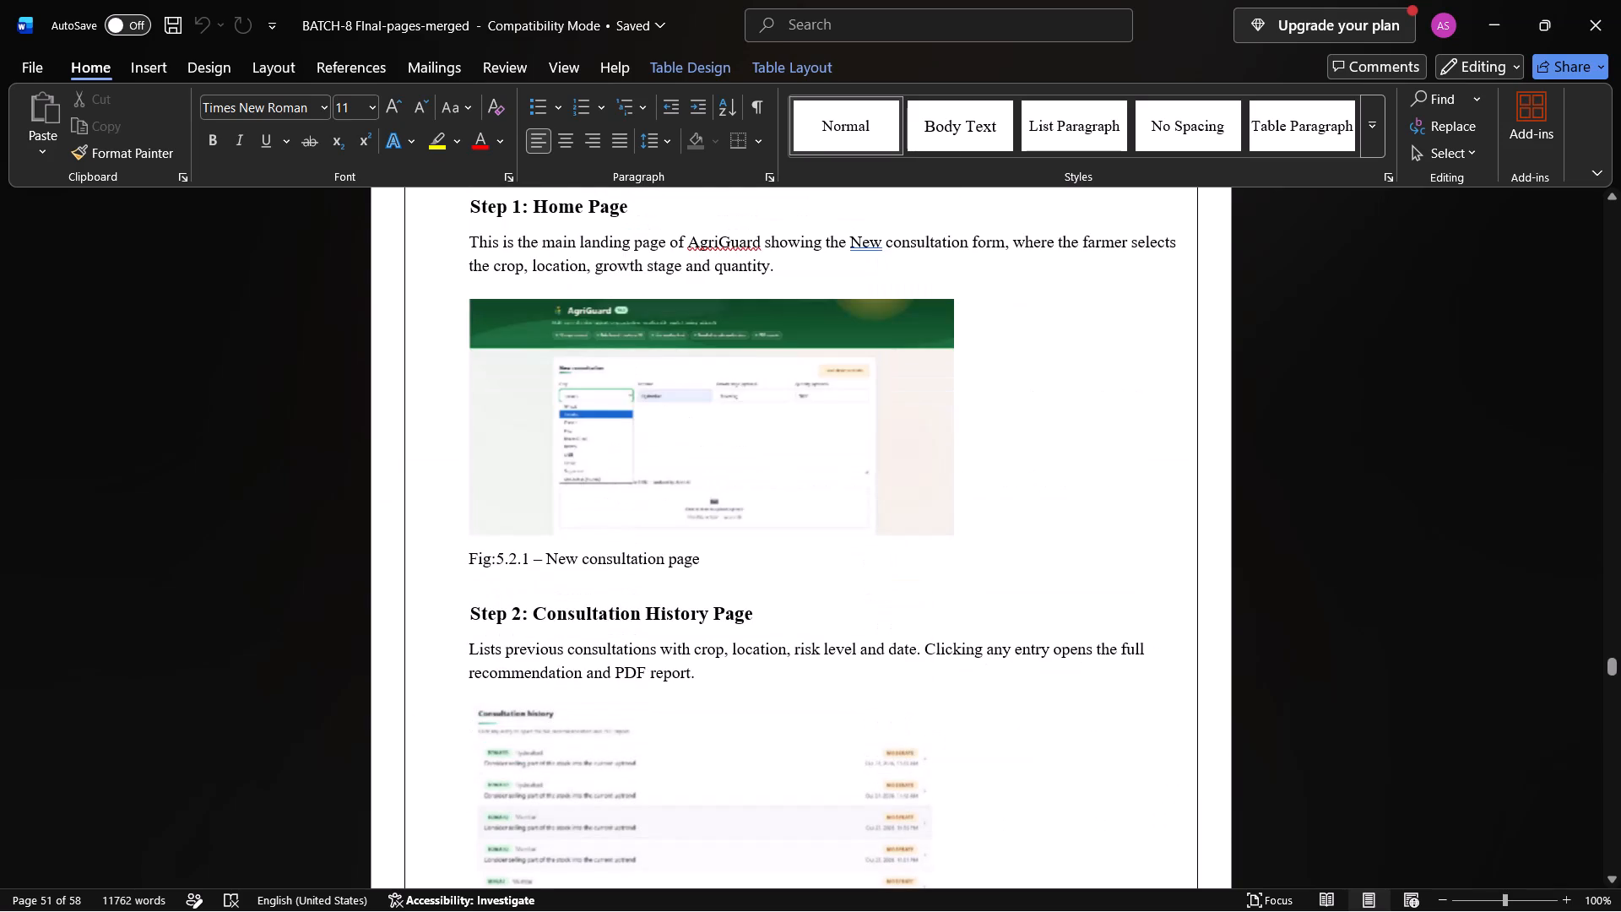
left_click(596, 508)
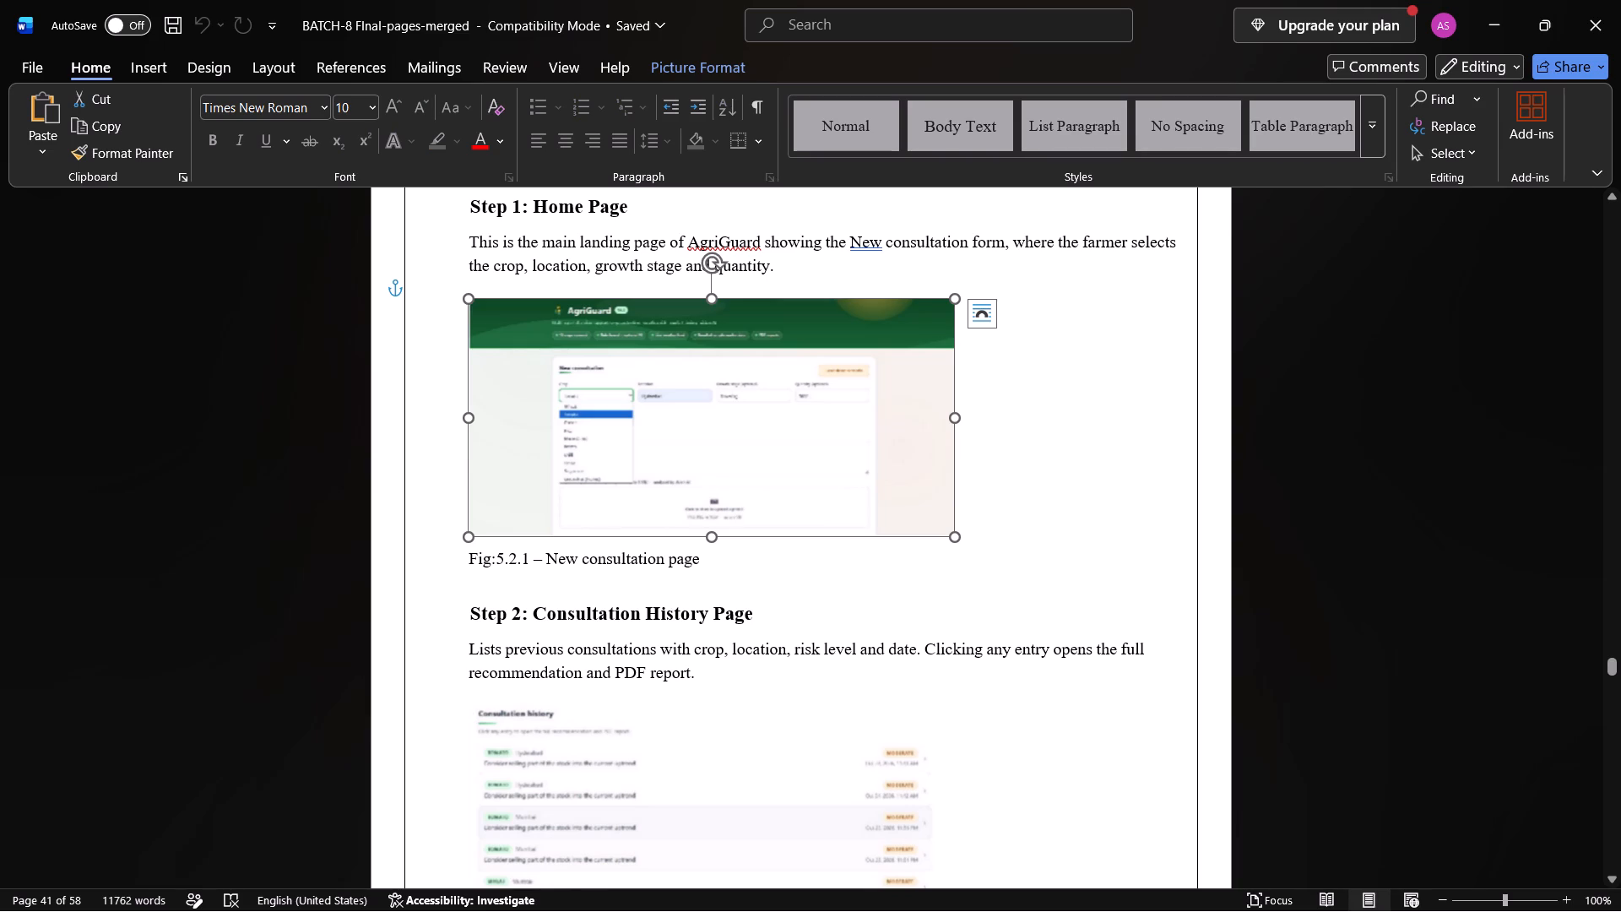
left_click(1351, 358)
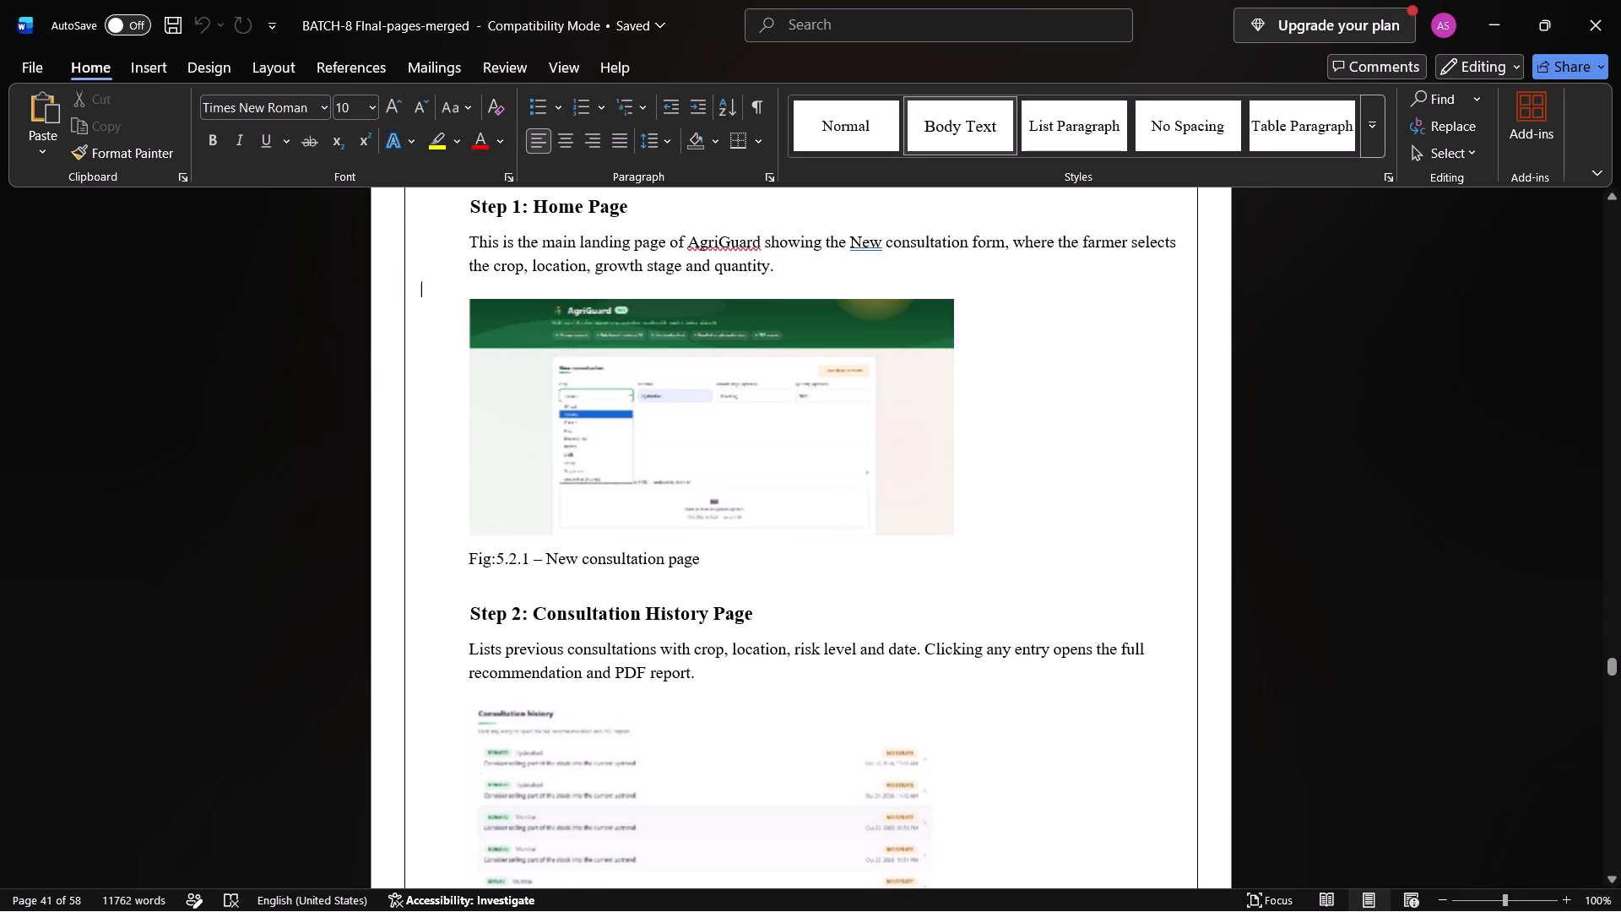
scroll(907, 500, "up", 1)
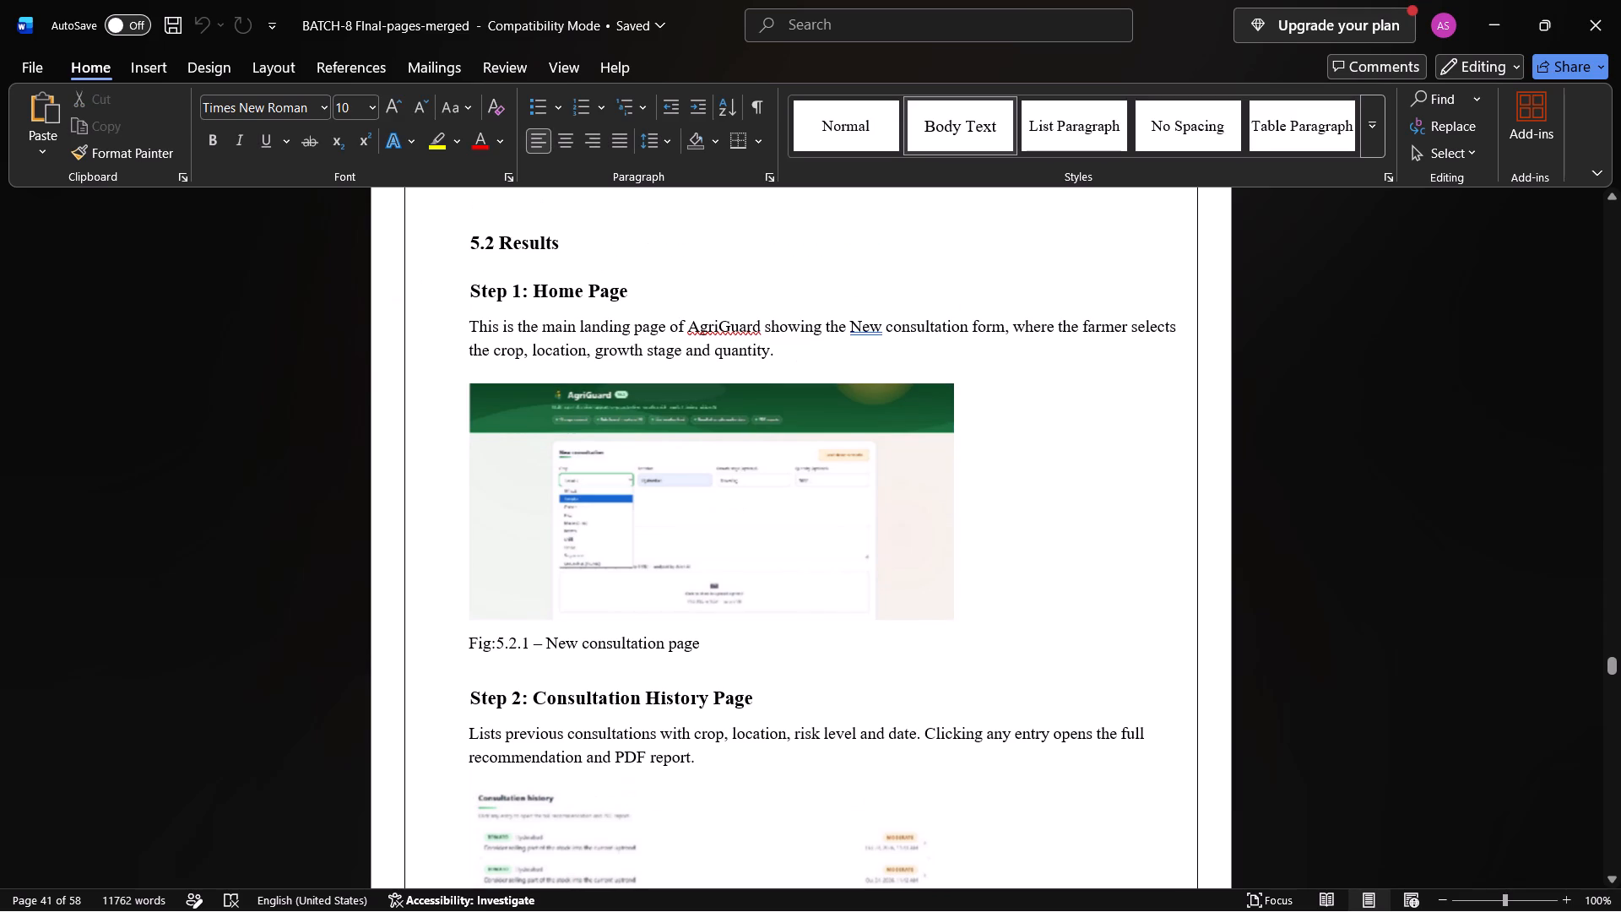
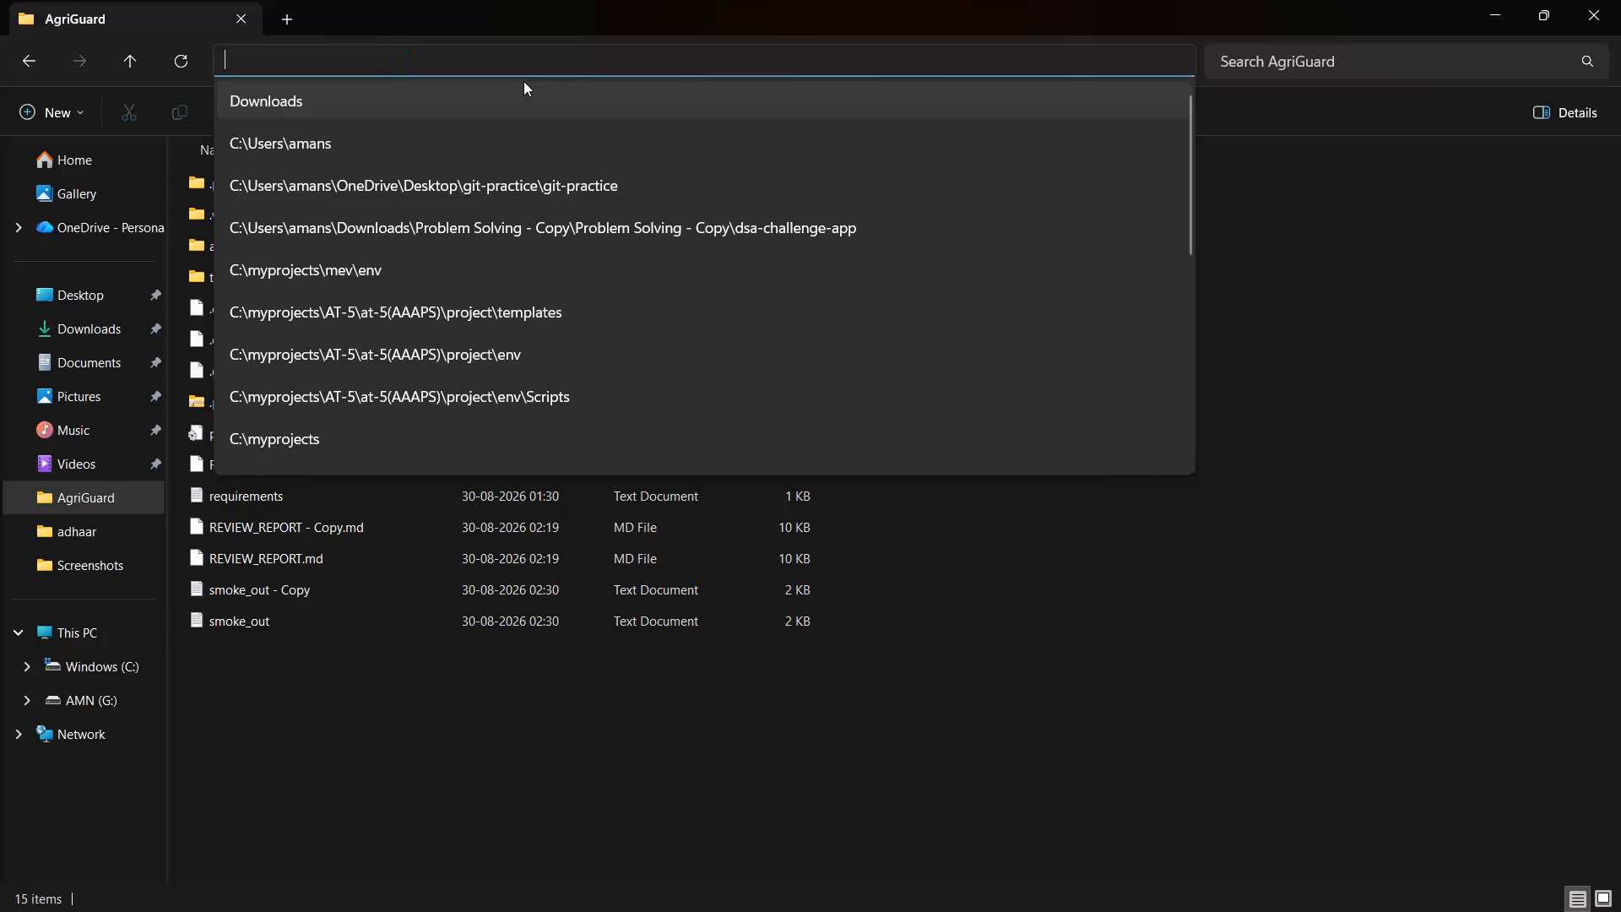
Start the AgriGuard server from a maximized command prompt opened in the AgriGuard folder, running the copied commands ending in ".venv\Scripts\python.exe -m uvicorn app.main:app --reload".
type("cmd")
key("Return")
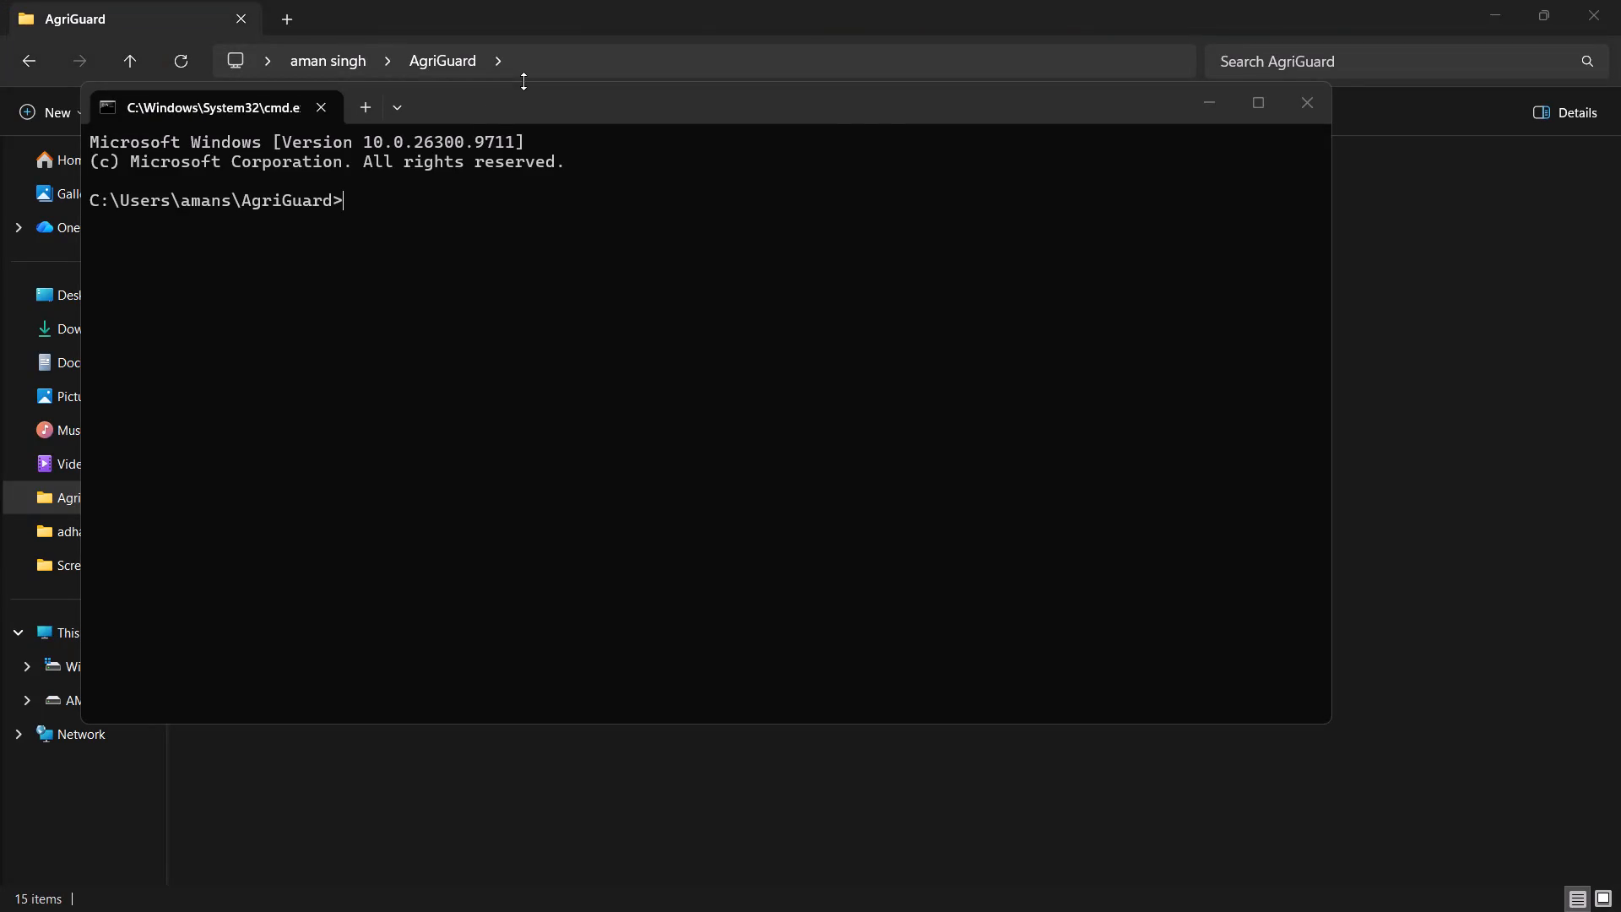
left_click(1248, 106)
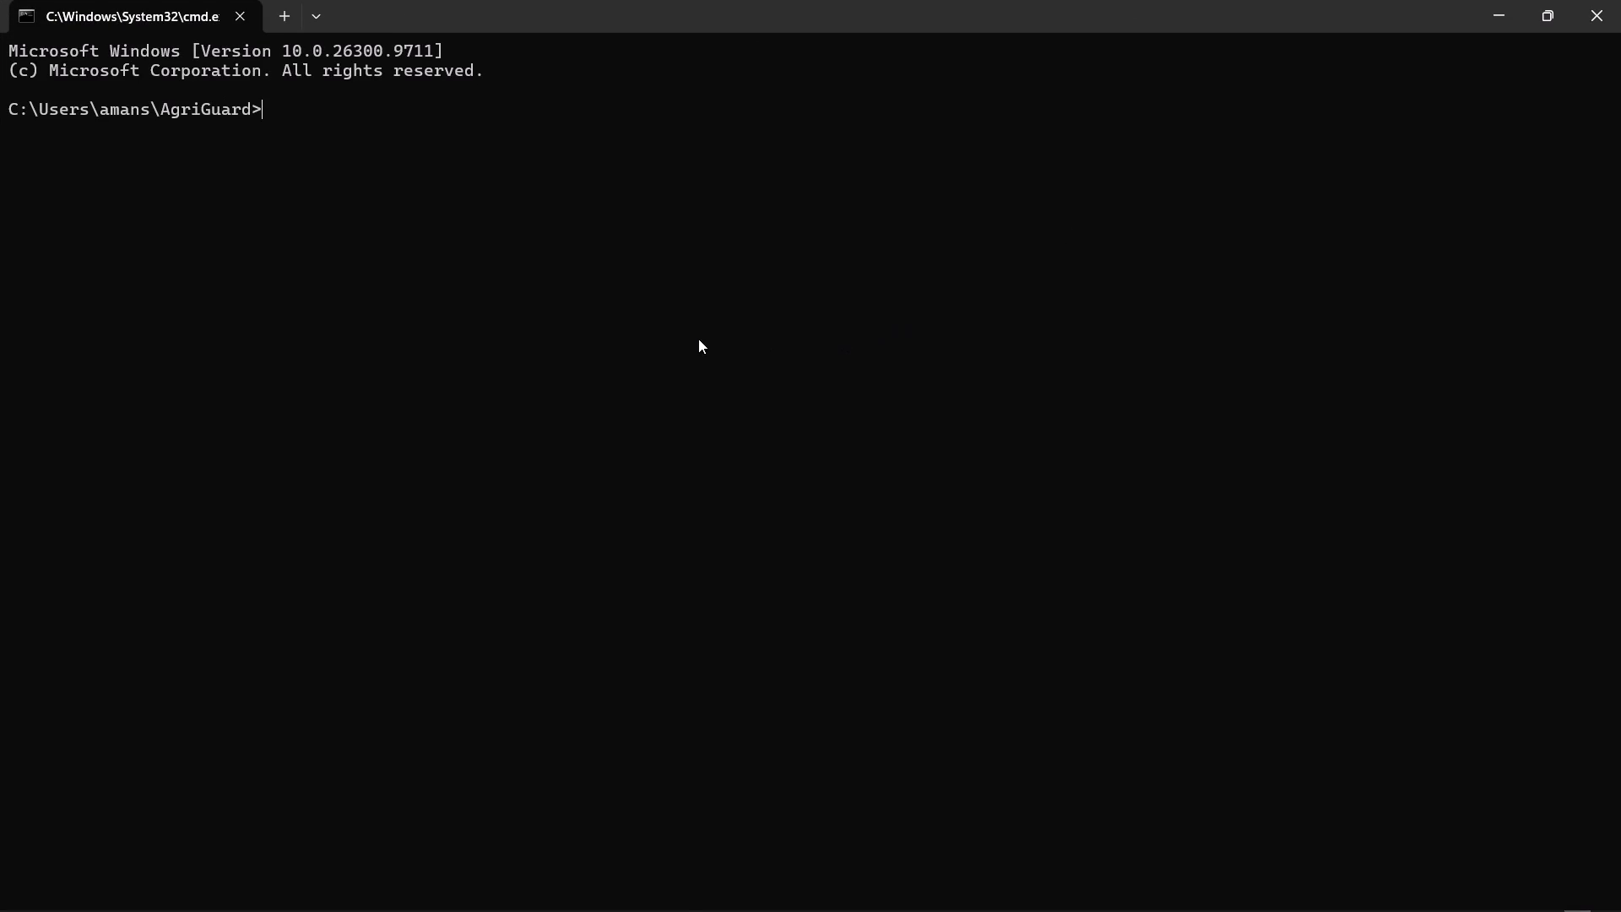
key("ctrl+v")
key("Return")
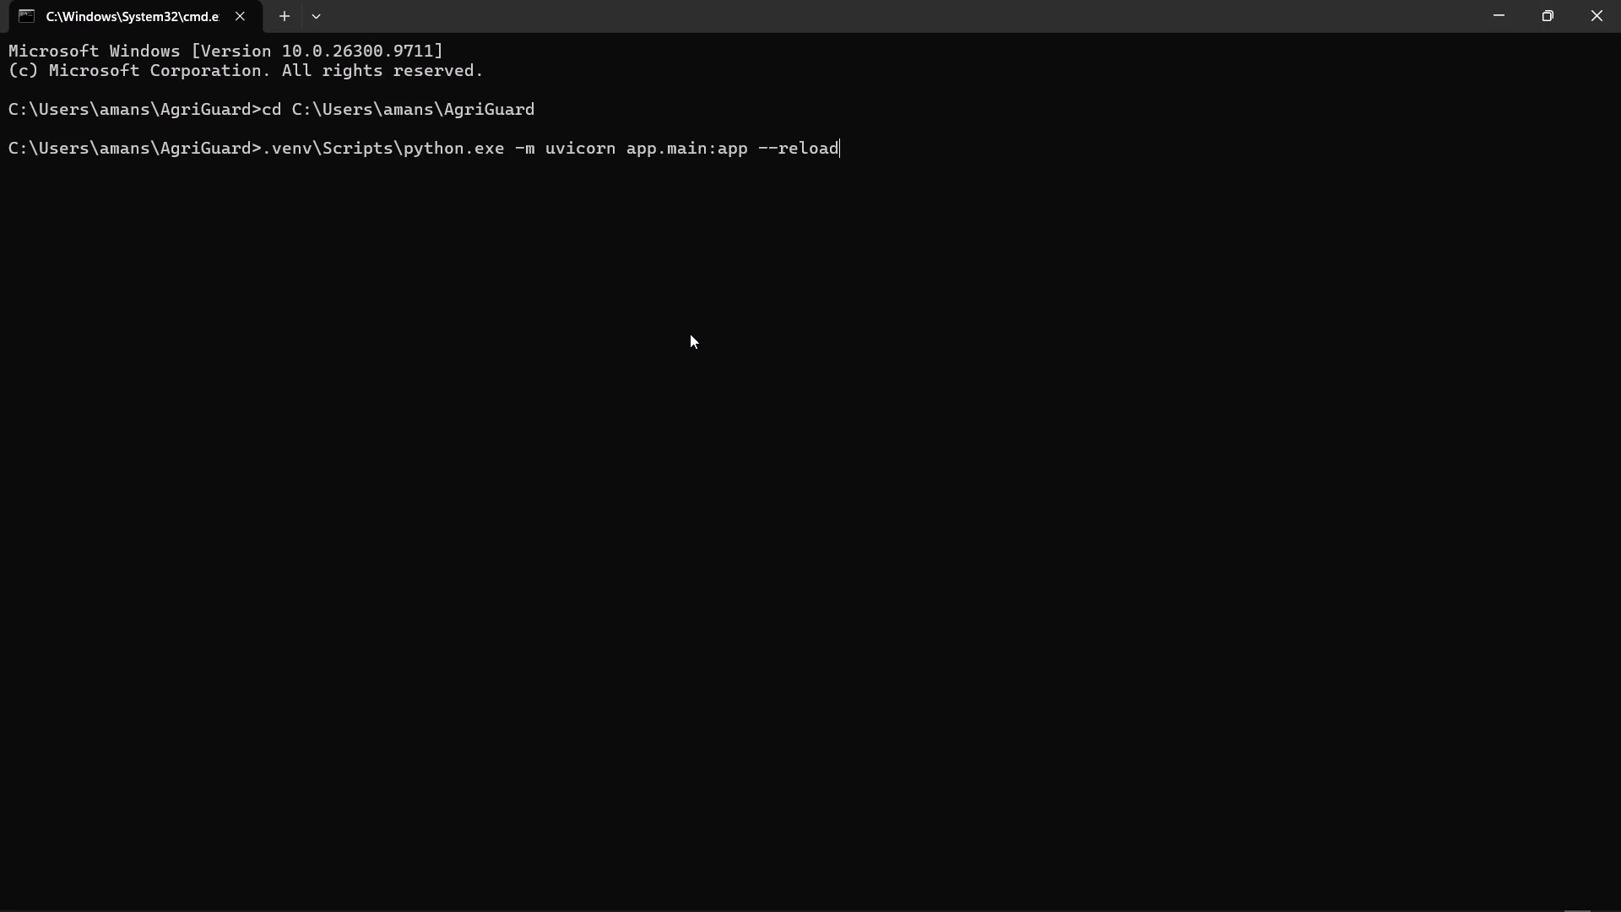
key("Return")
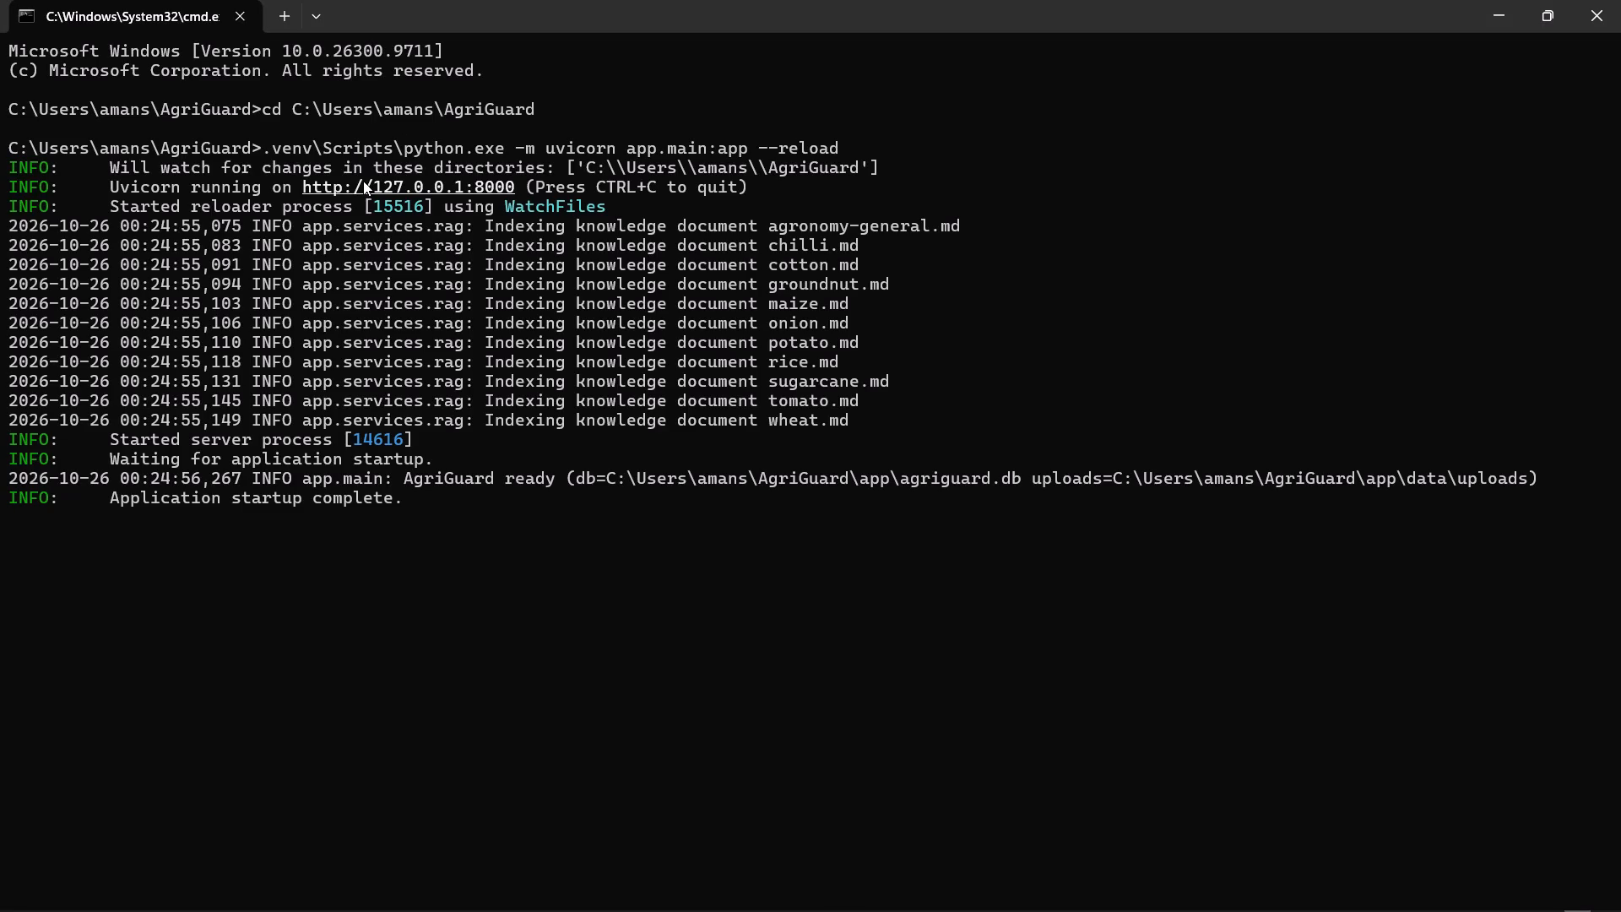
left_click_drag(300, 183, 416, 194)
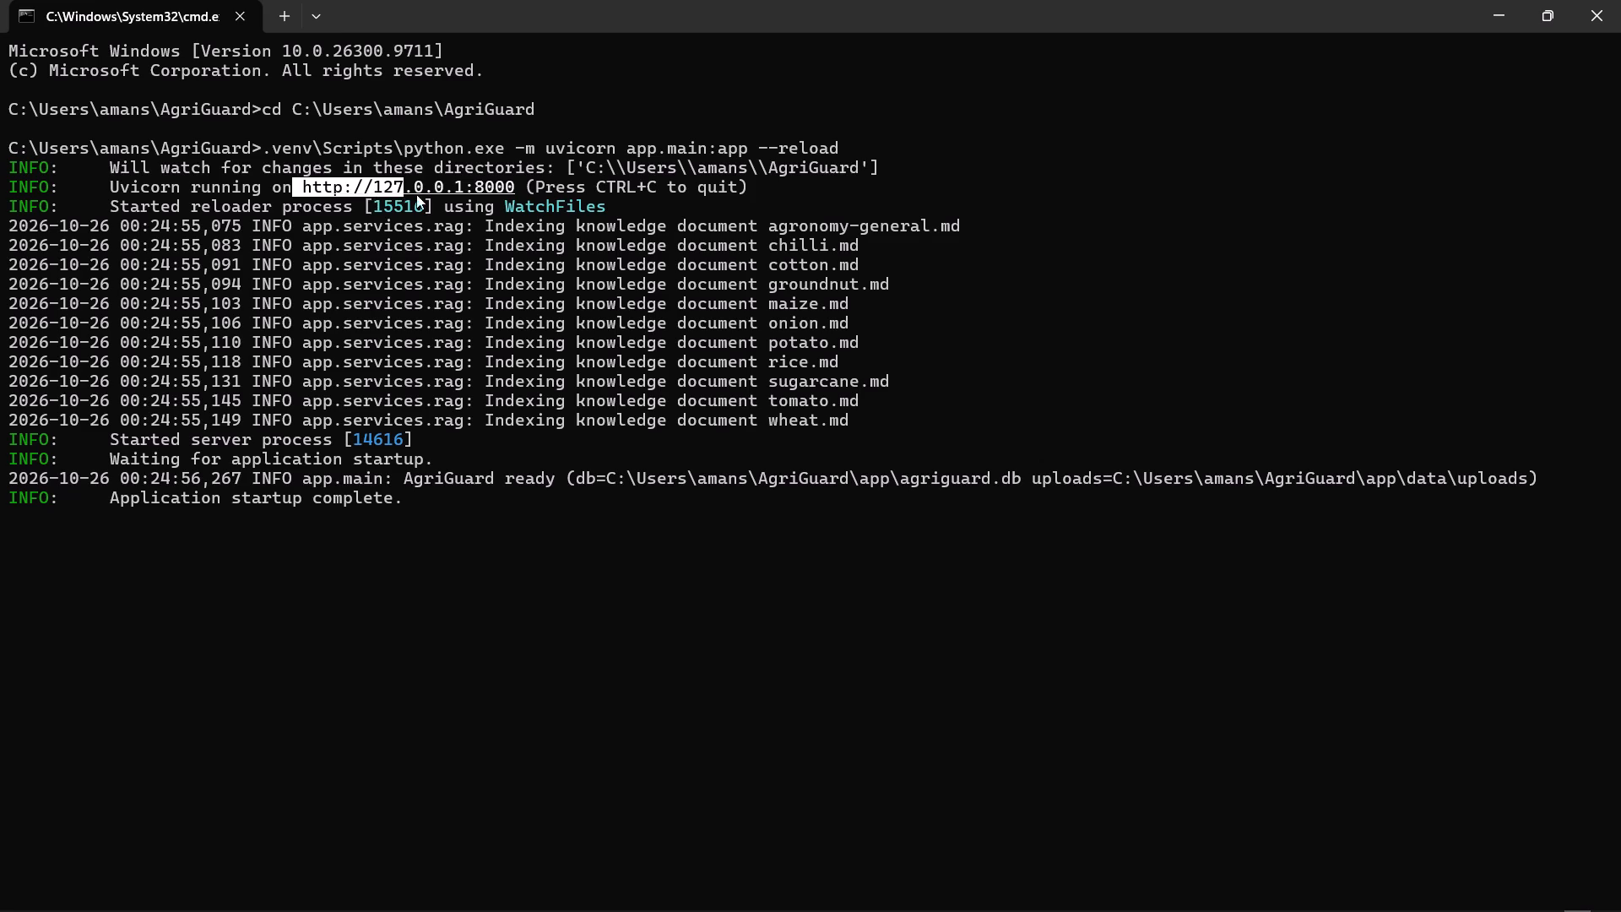
left_click_drag(416, 194, 515, 190)
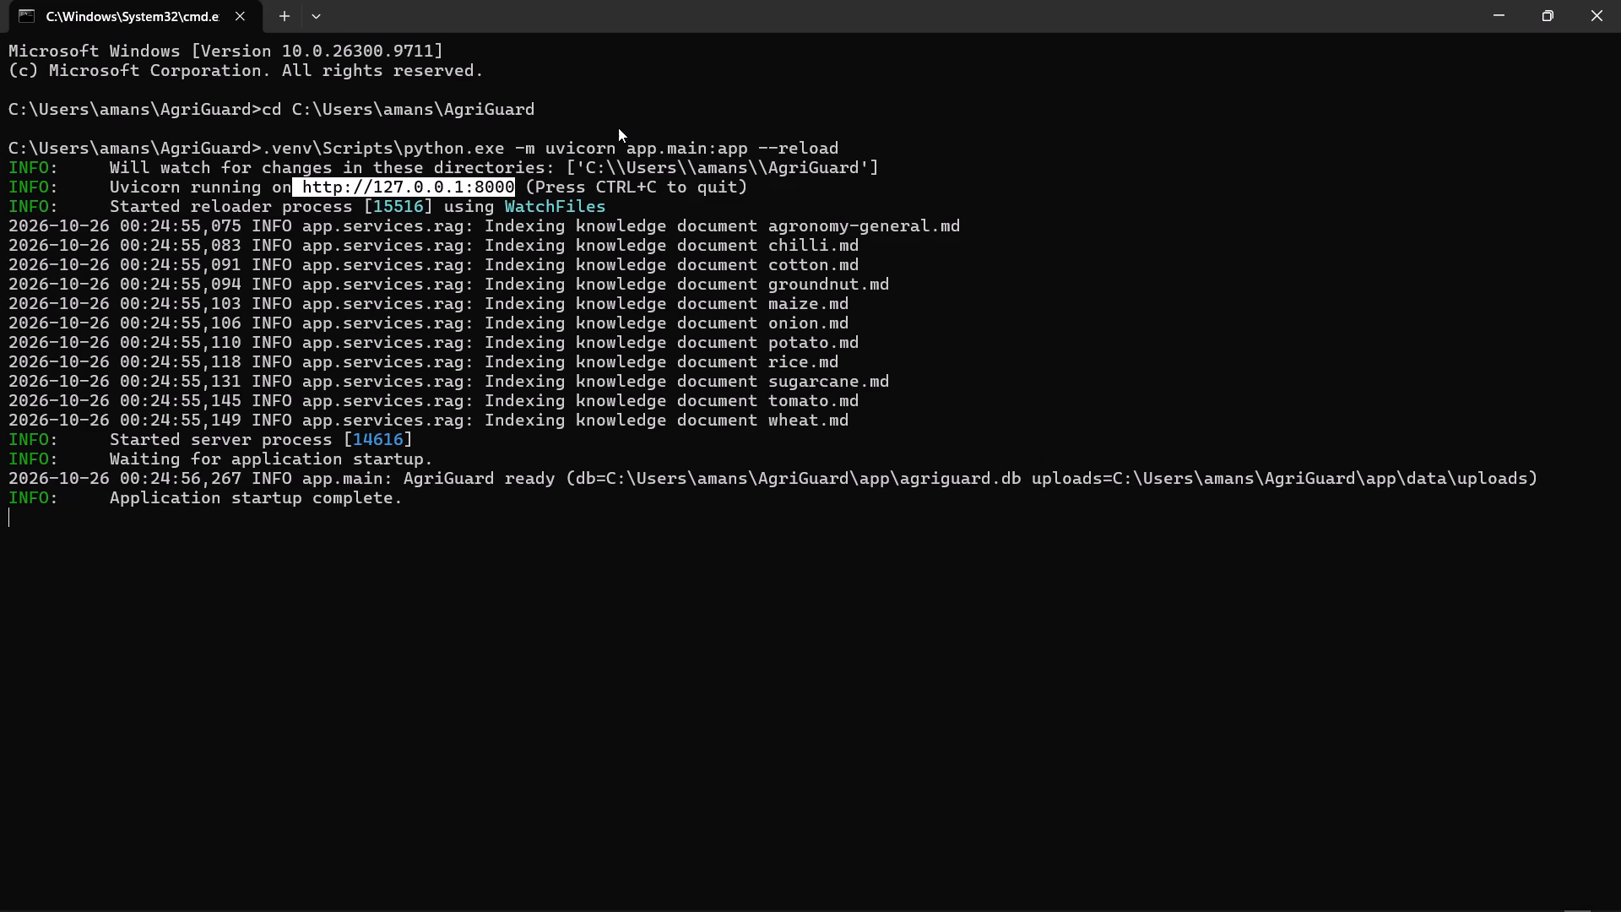
key("ctrl+c")
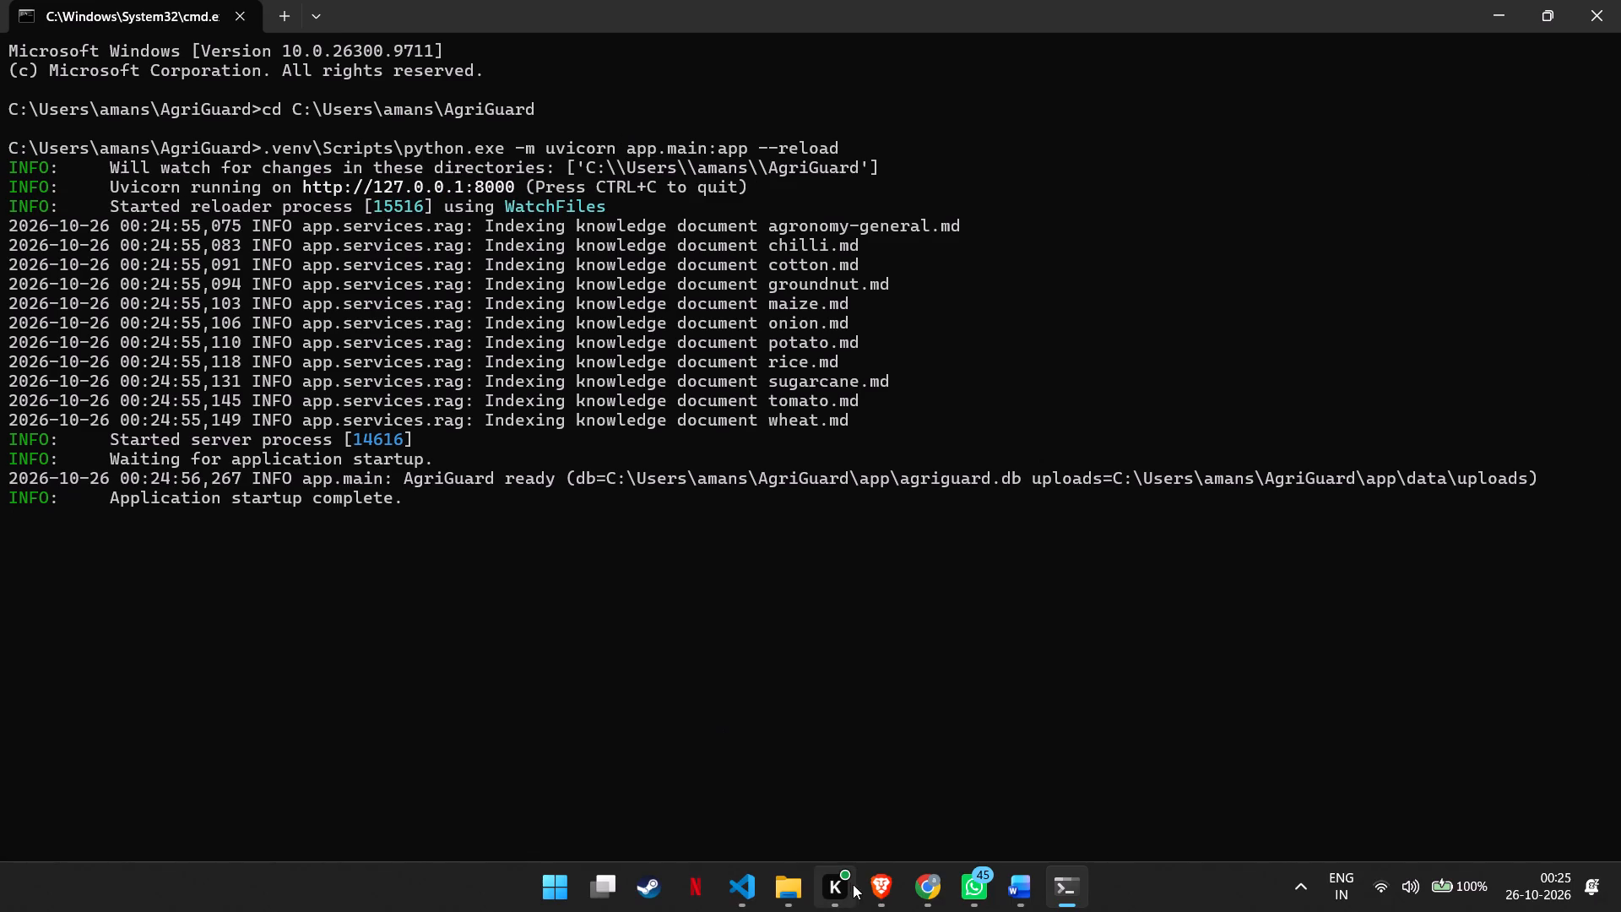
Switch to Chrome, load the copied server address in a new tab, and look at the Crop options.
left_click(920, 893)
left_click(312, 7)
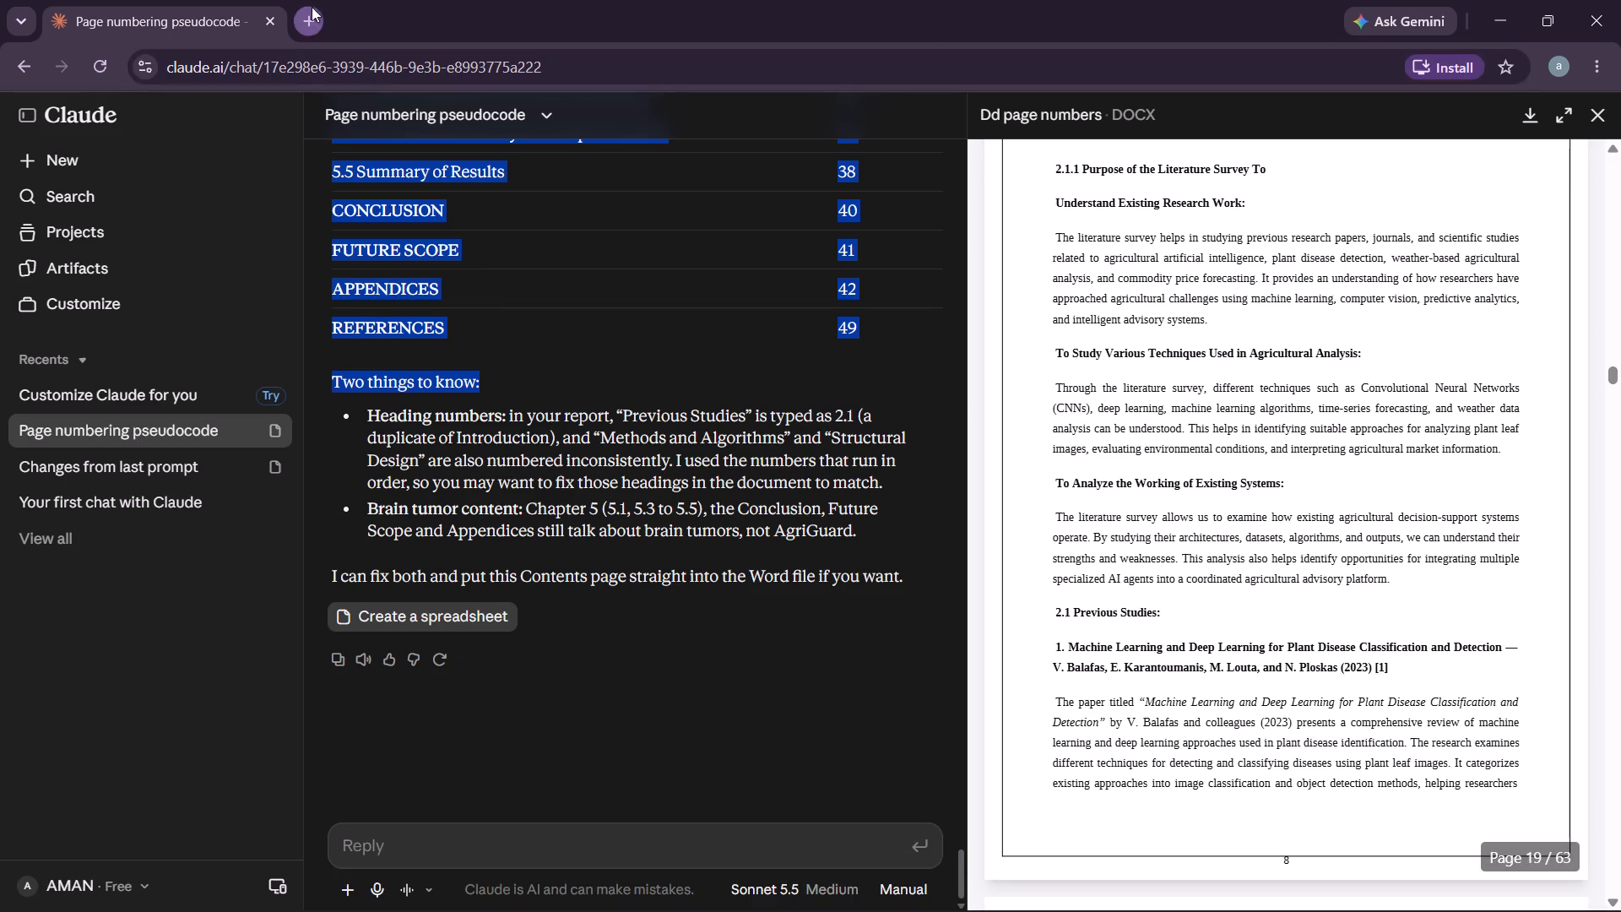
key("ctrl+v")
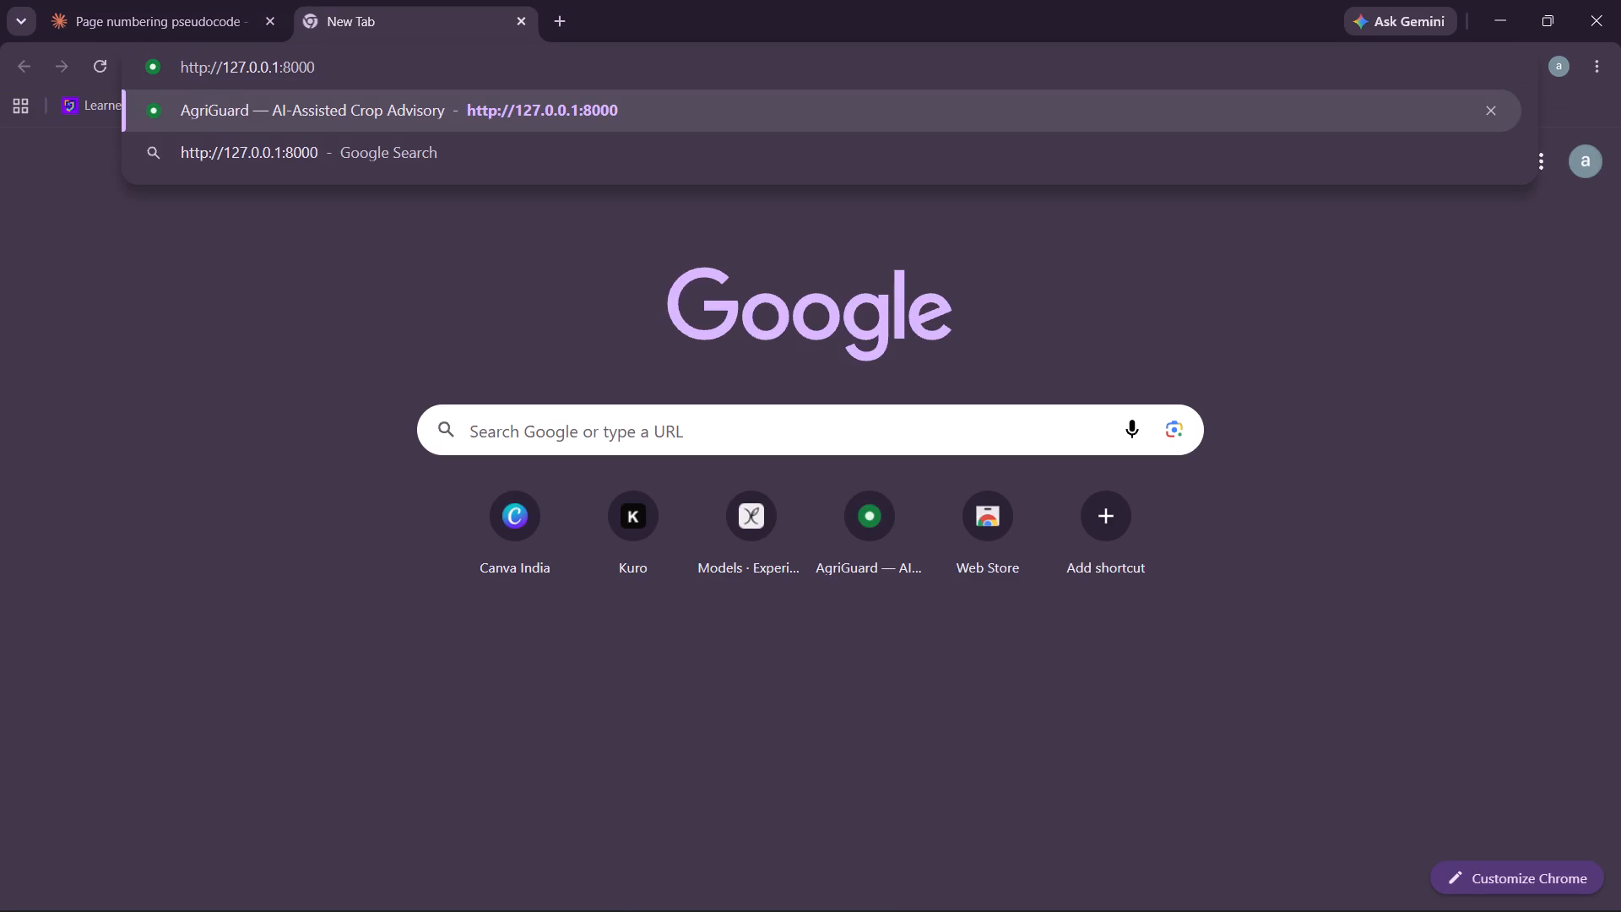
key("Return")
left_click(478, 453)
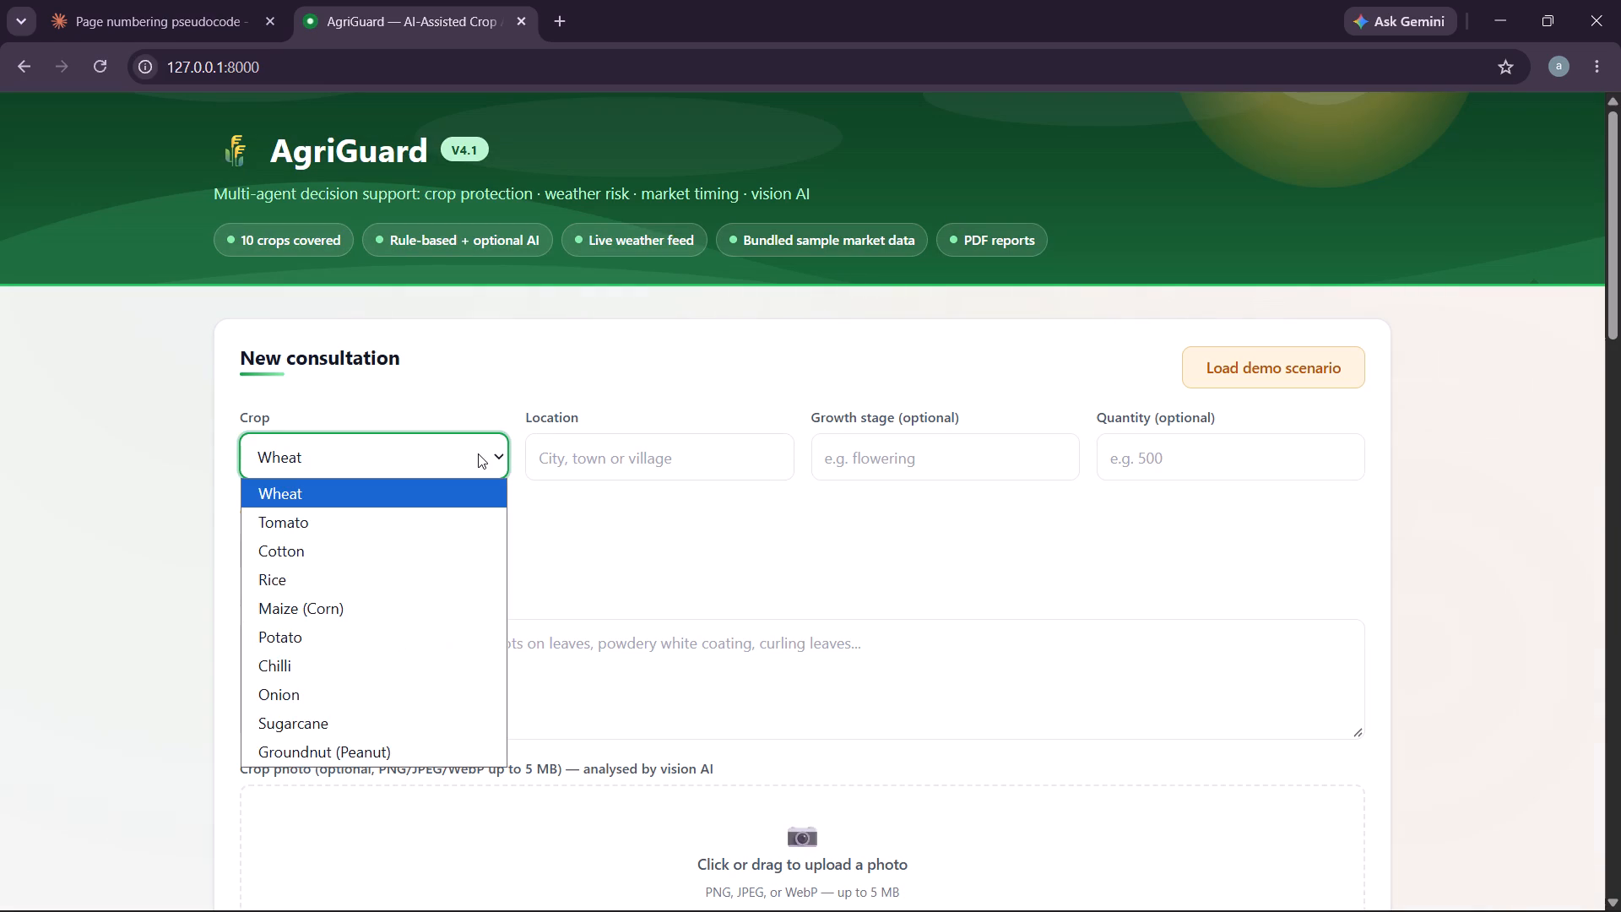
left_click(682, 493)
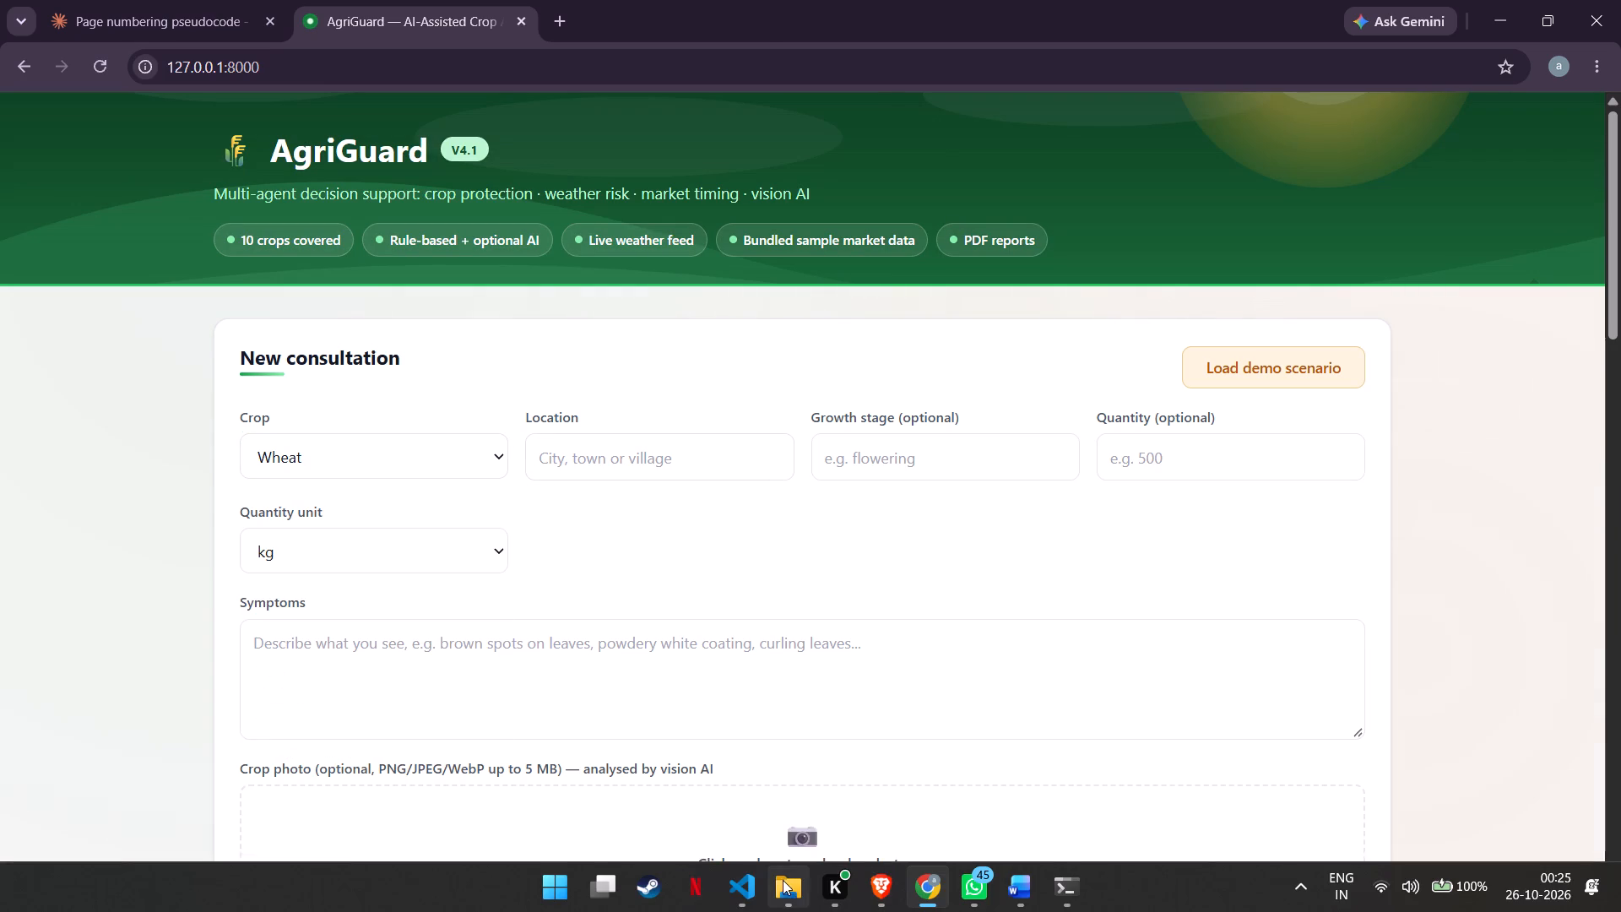
Switch to File Explorer, delete the old screenshots from the Screenshots folder, and minimize the window.
left_click(783, 880)
left_click(100, 567)
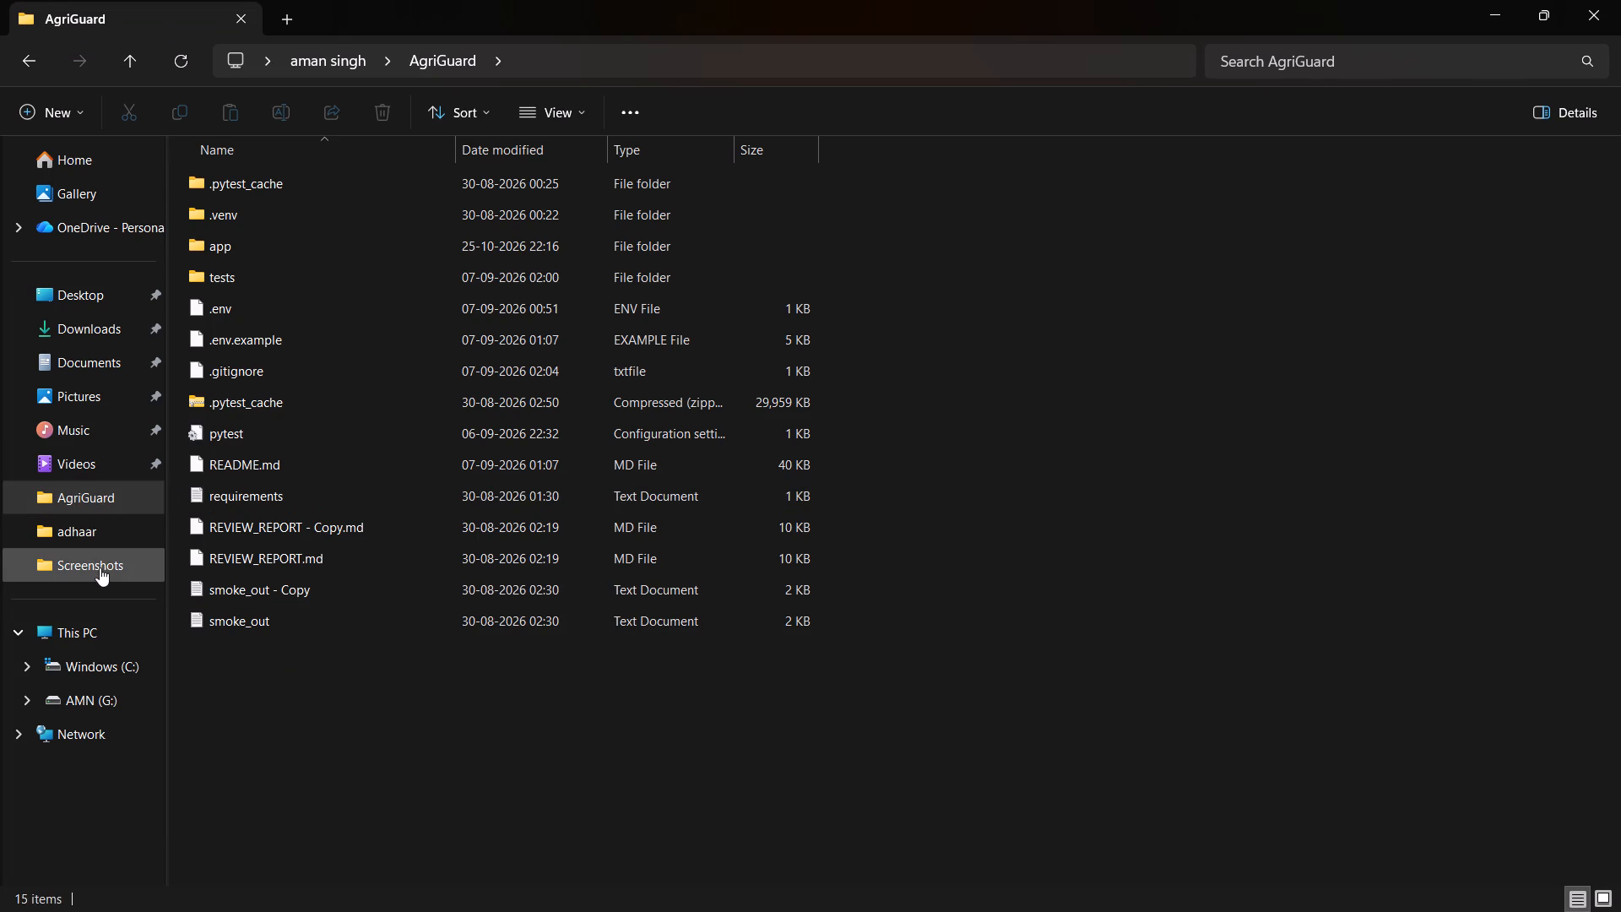
left_click_drag(1450, 680, 86, 168)
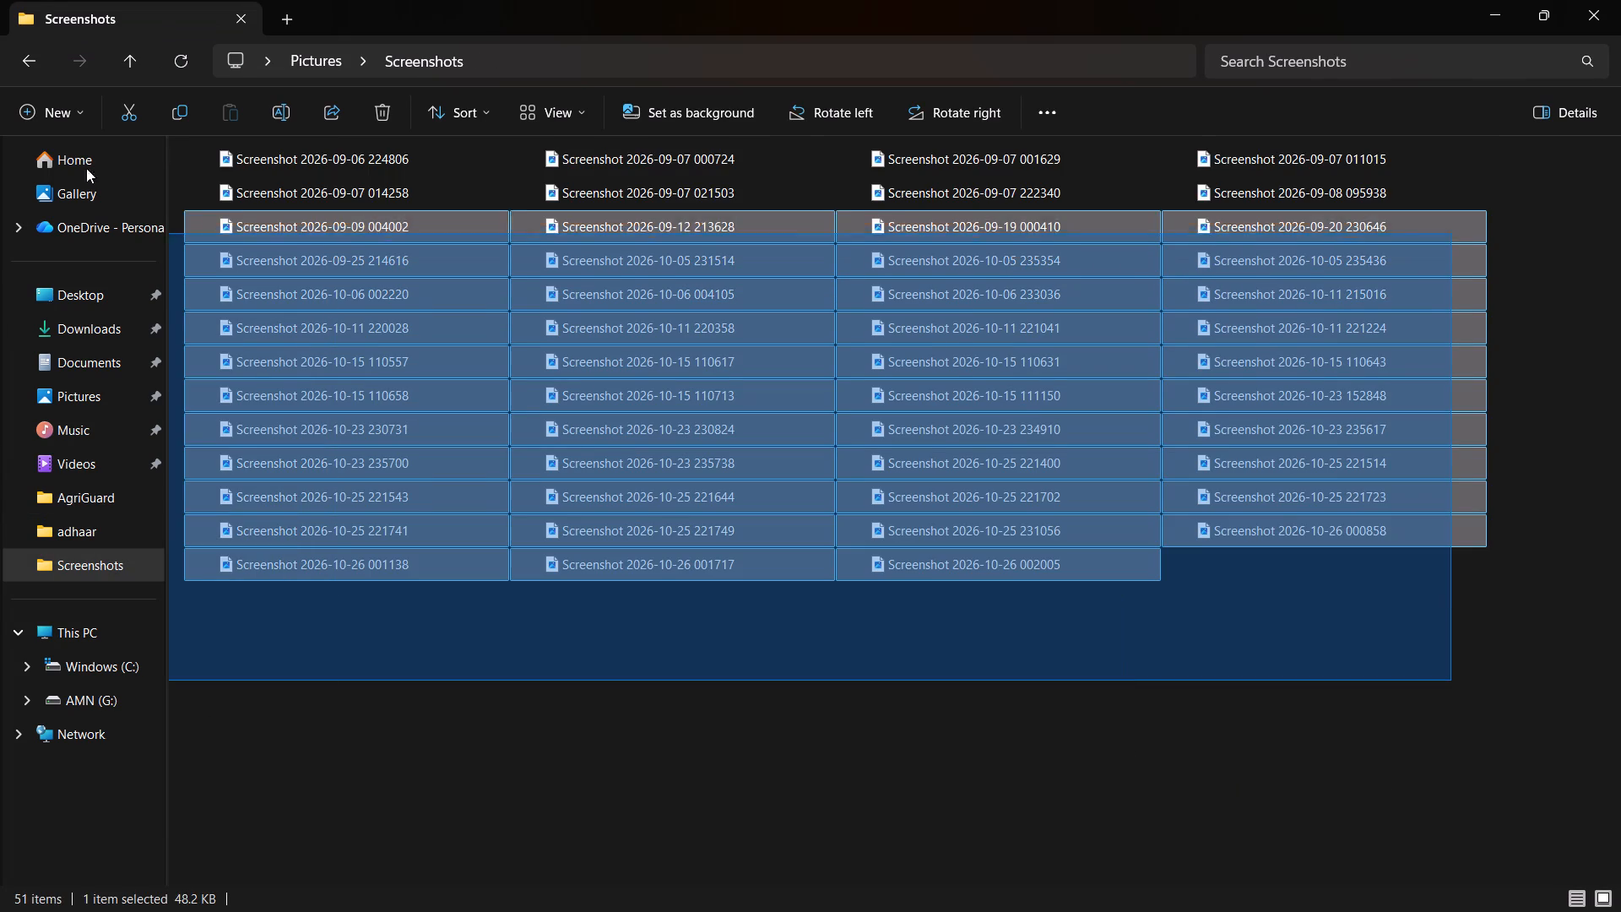
left_click_drag(86, 168, 122, 164)
left_click(392, 119)
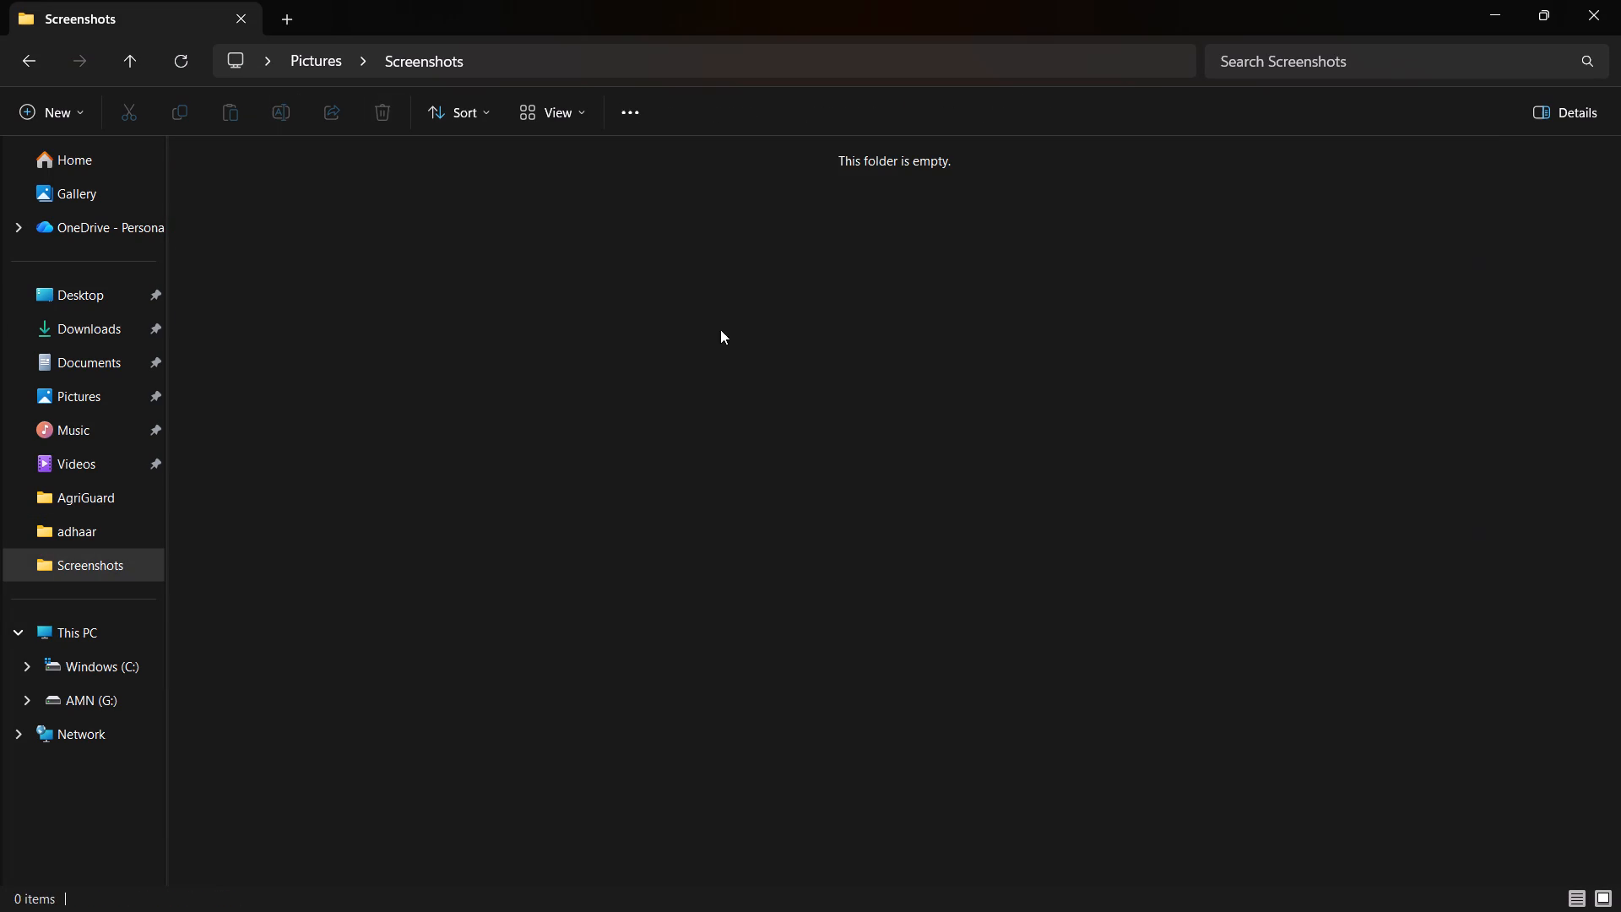
left_click(1499, 25)
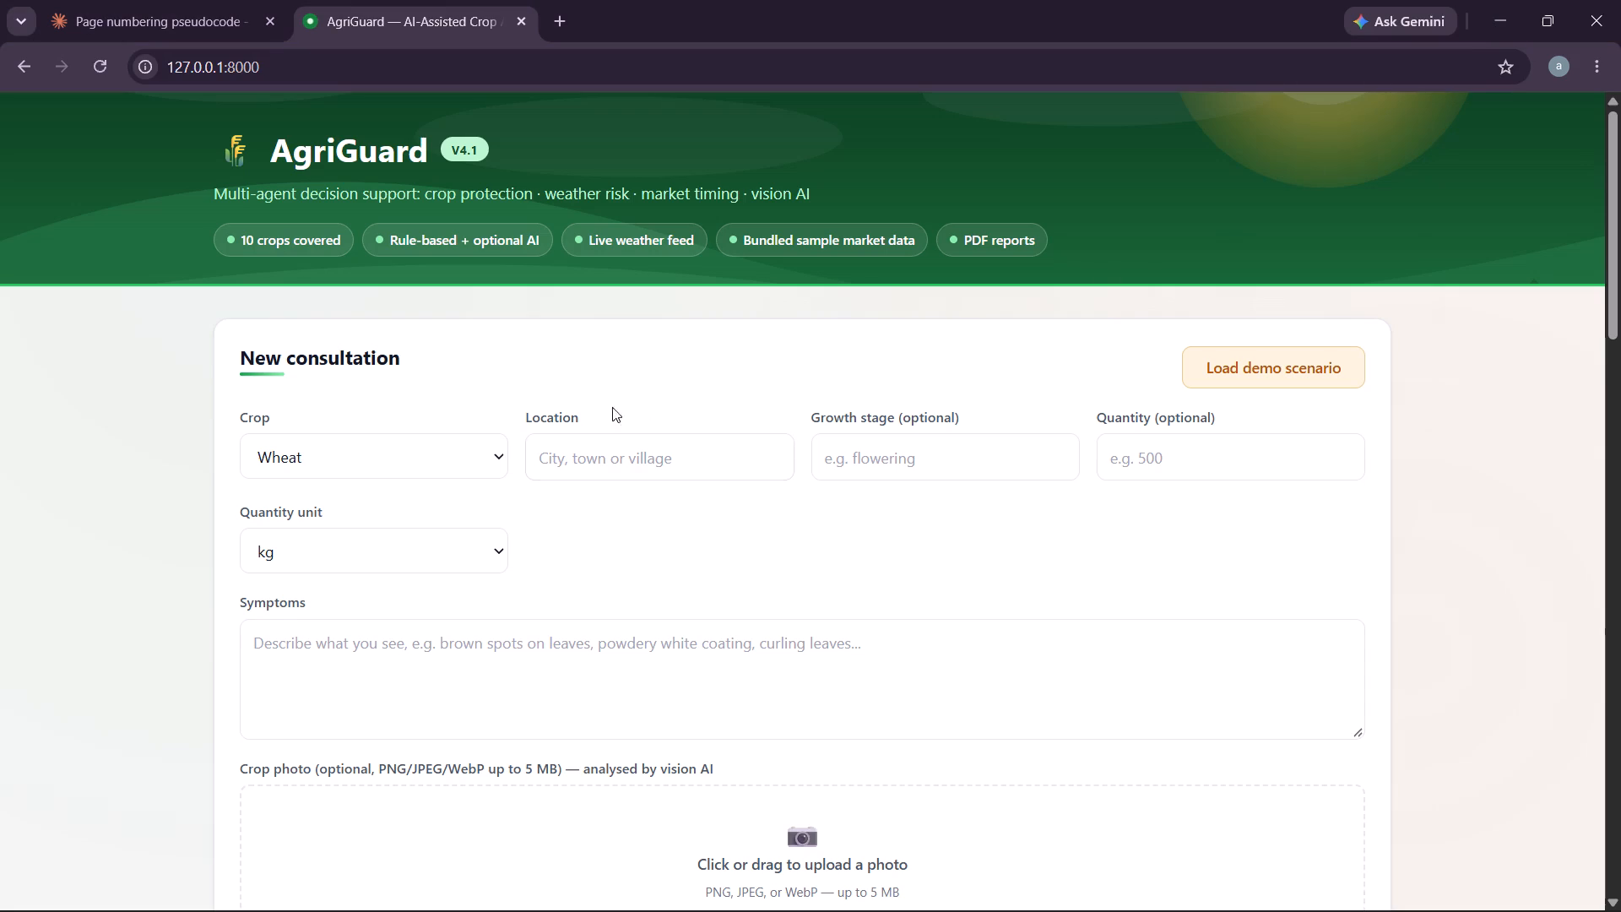
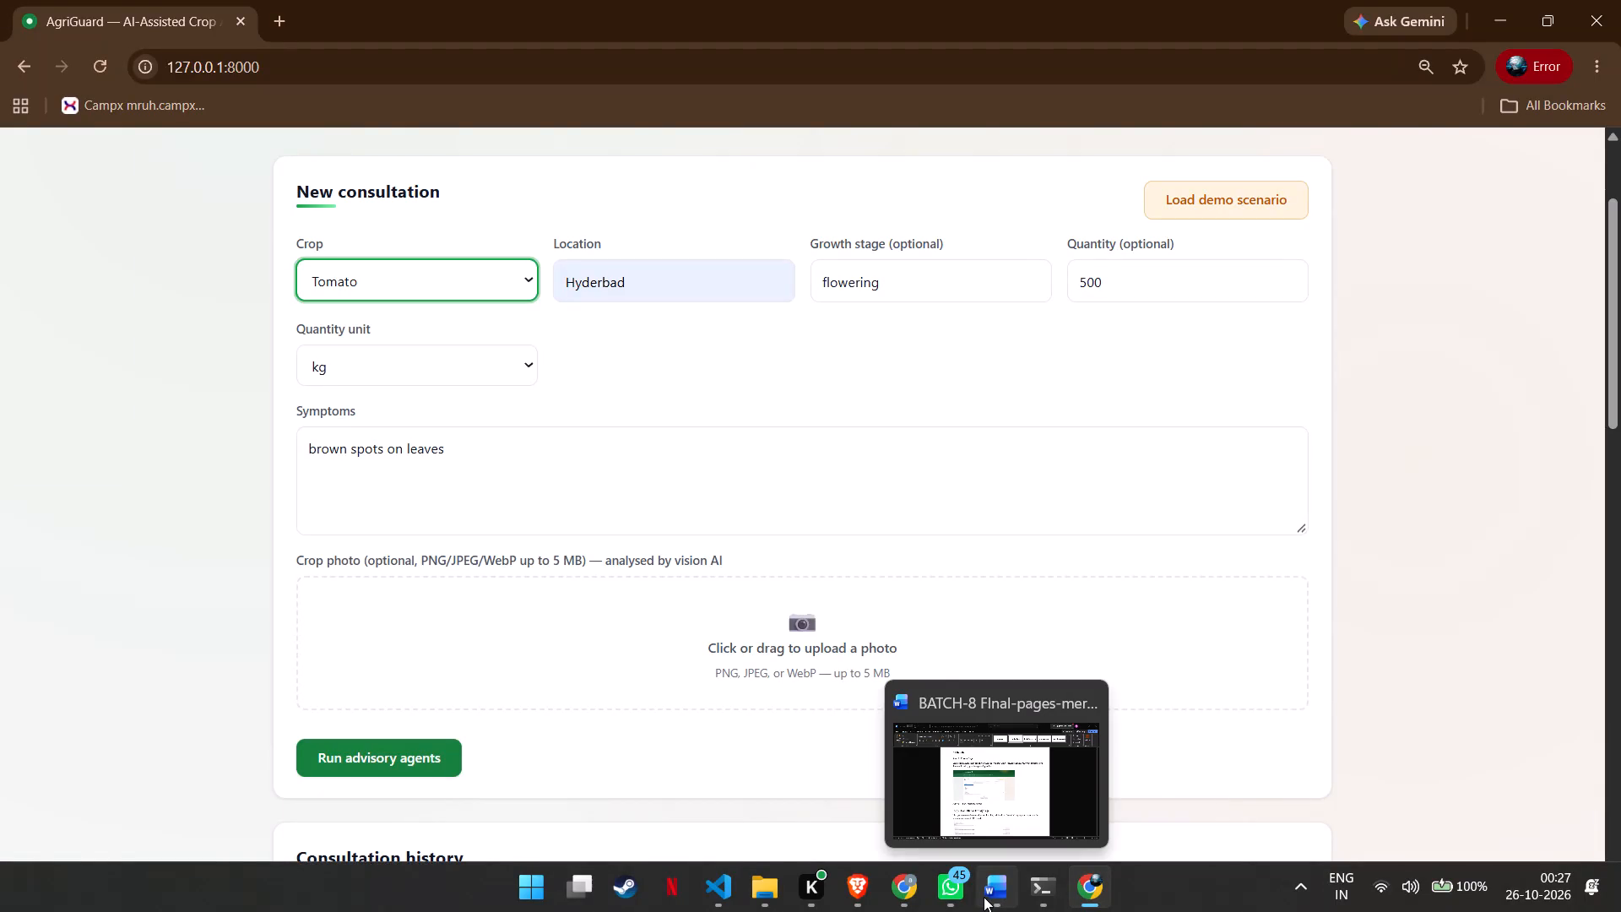
Switch to the Word report and examine the Section 5.2 result figures from the New consultation page to the Advisor pipeline page.
left_click(984, 897)
scroll(930, 581, "down", 2)
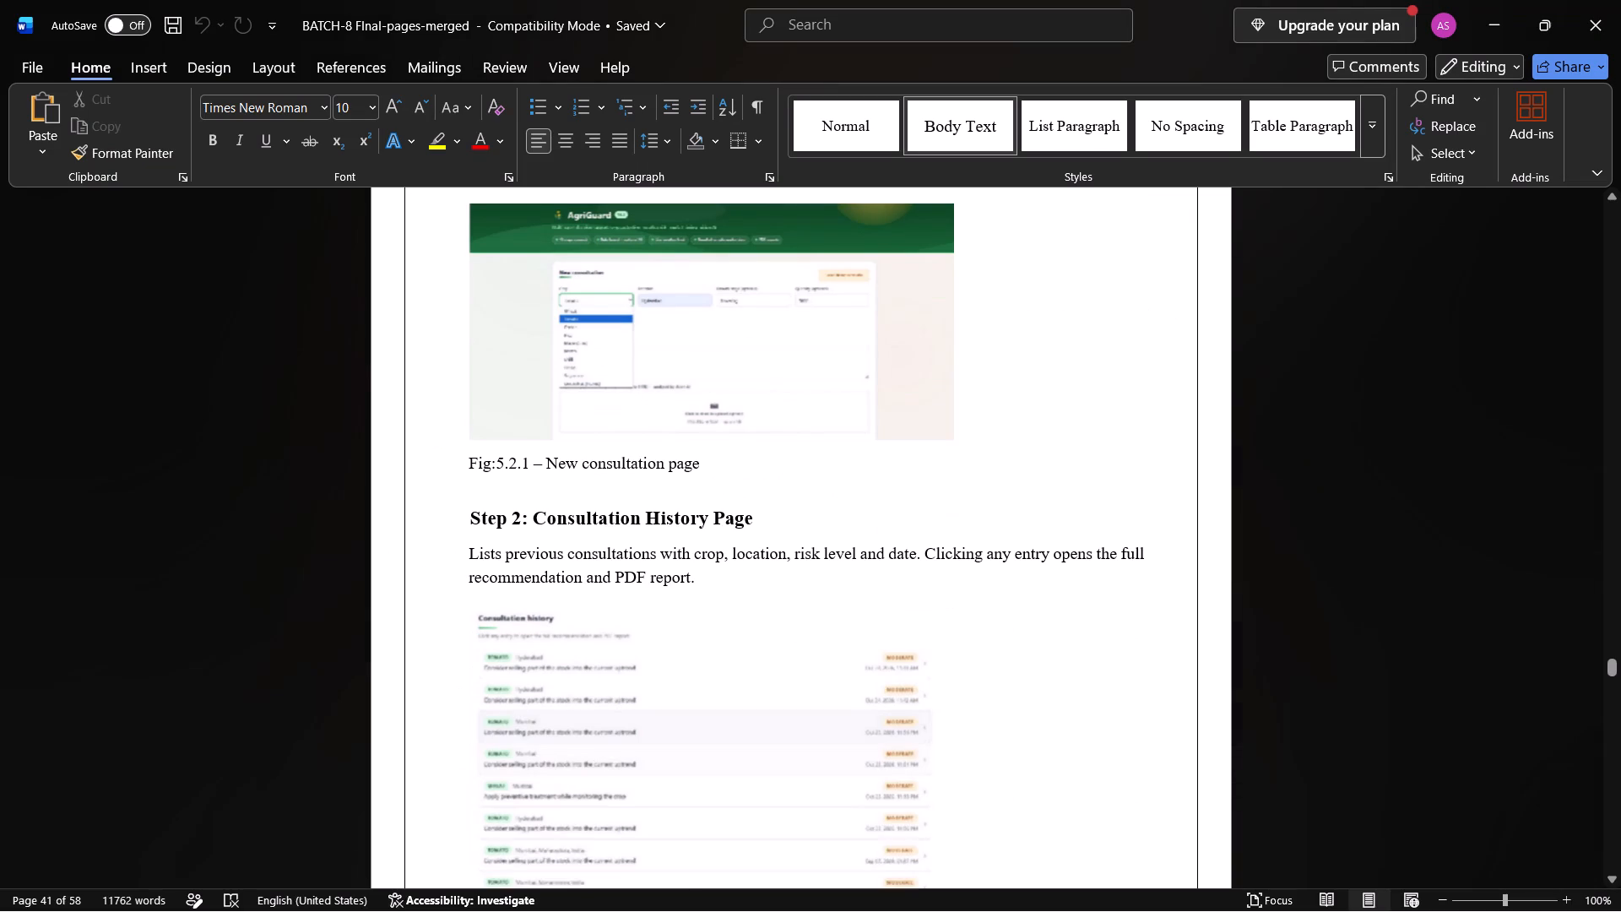
scroll(930, 581, "down", 1)
scroll(930, 581, "up", 1)
scroll(930, 581, "down", 3)
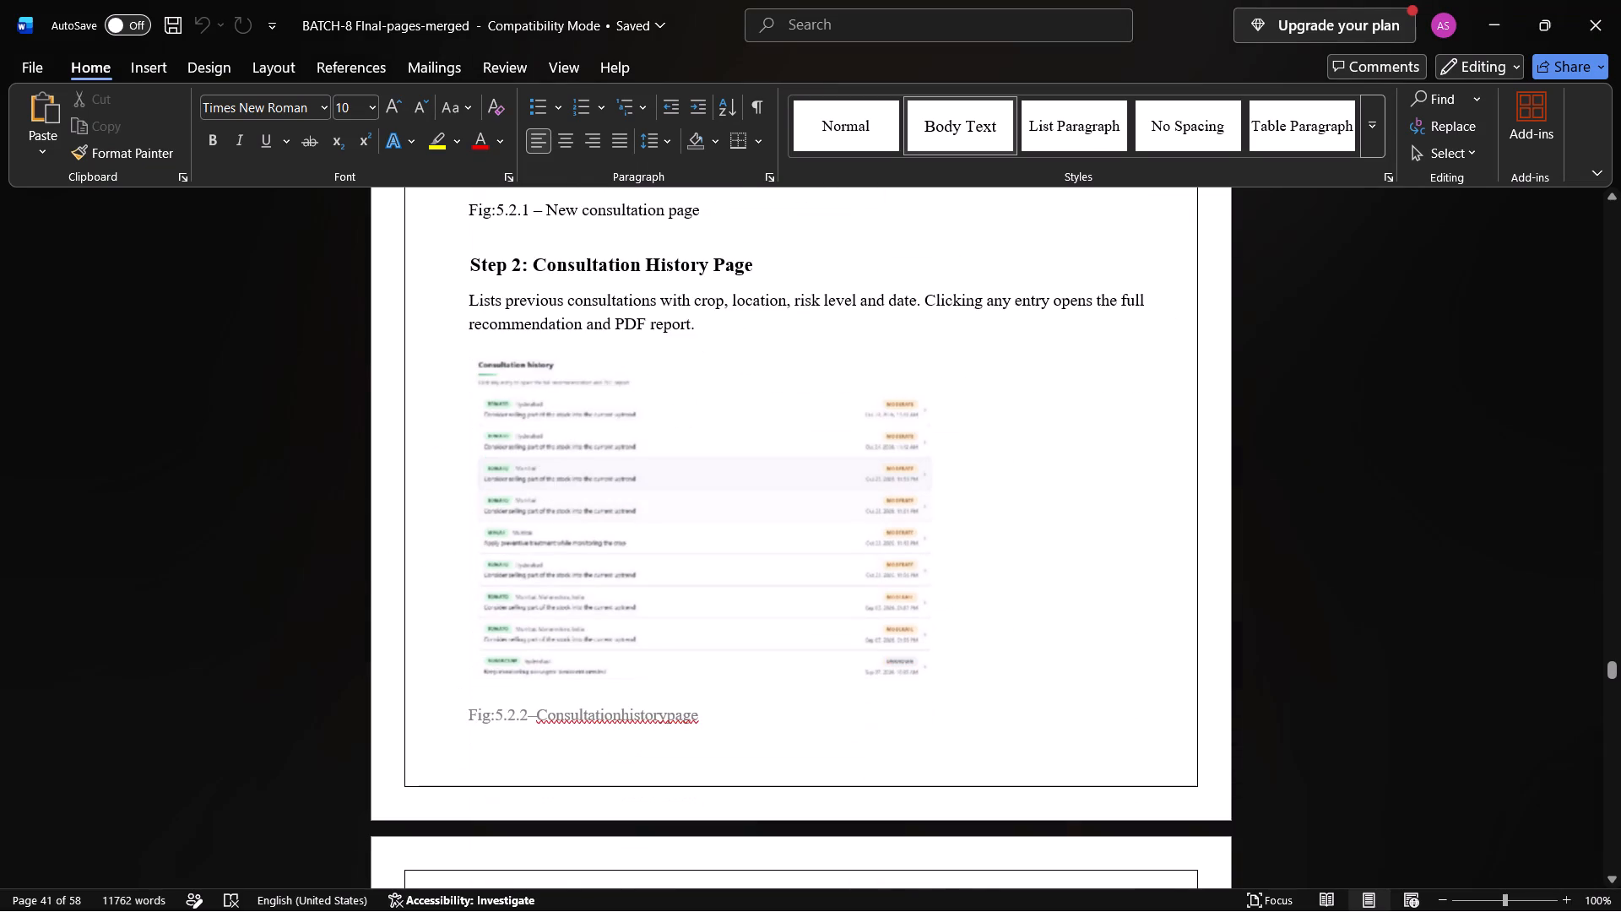
scroll(930, 581, "down", 6)
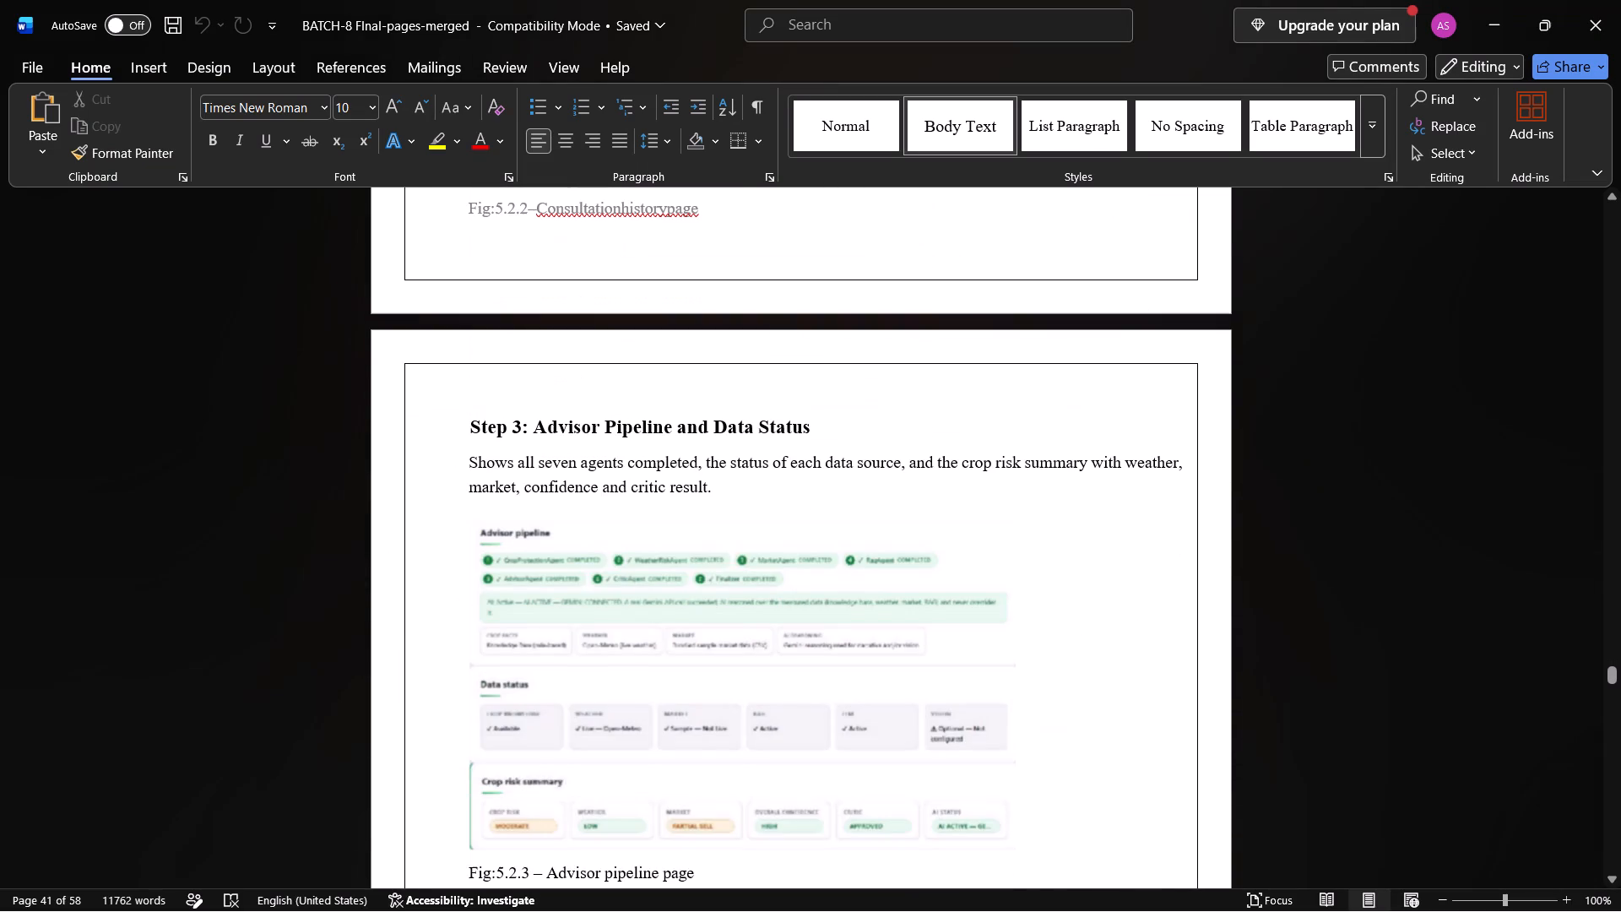
scroll(930, 581, "down", 2)
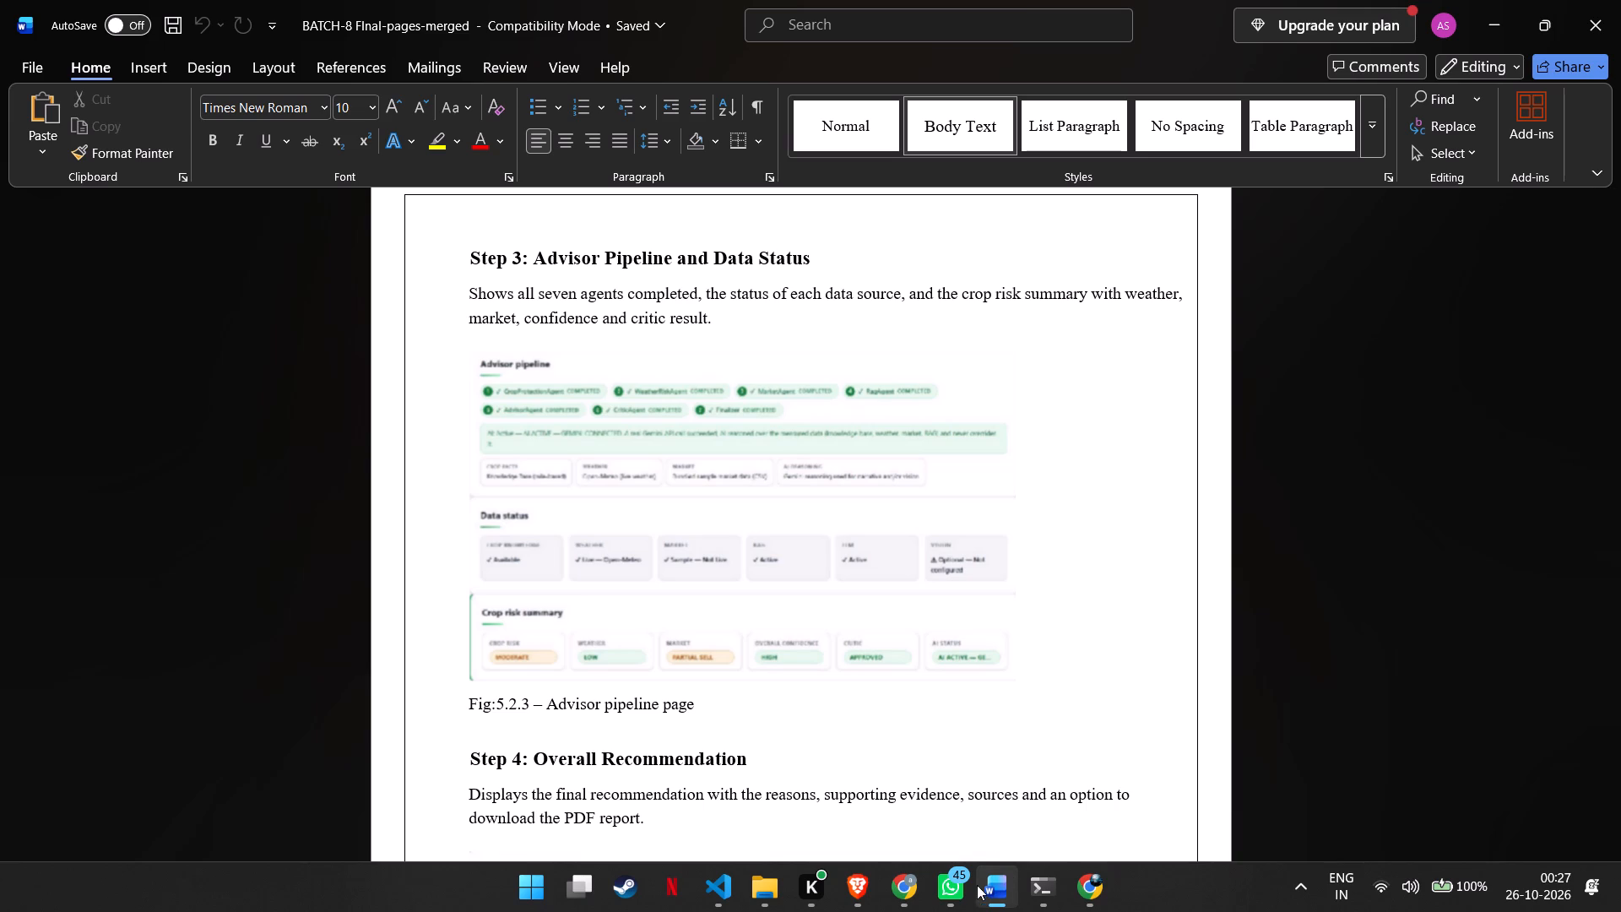
Back in Chrome, run the advisory agents on the consultation, correcting its location to Hyderabad and running them again.
left_click(1093, 897)
left_click(415, 763)
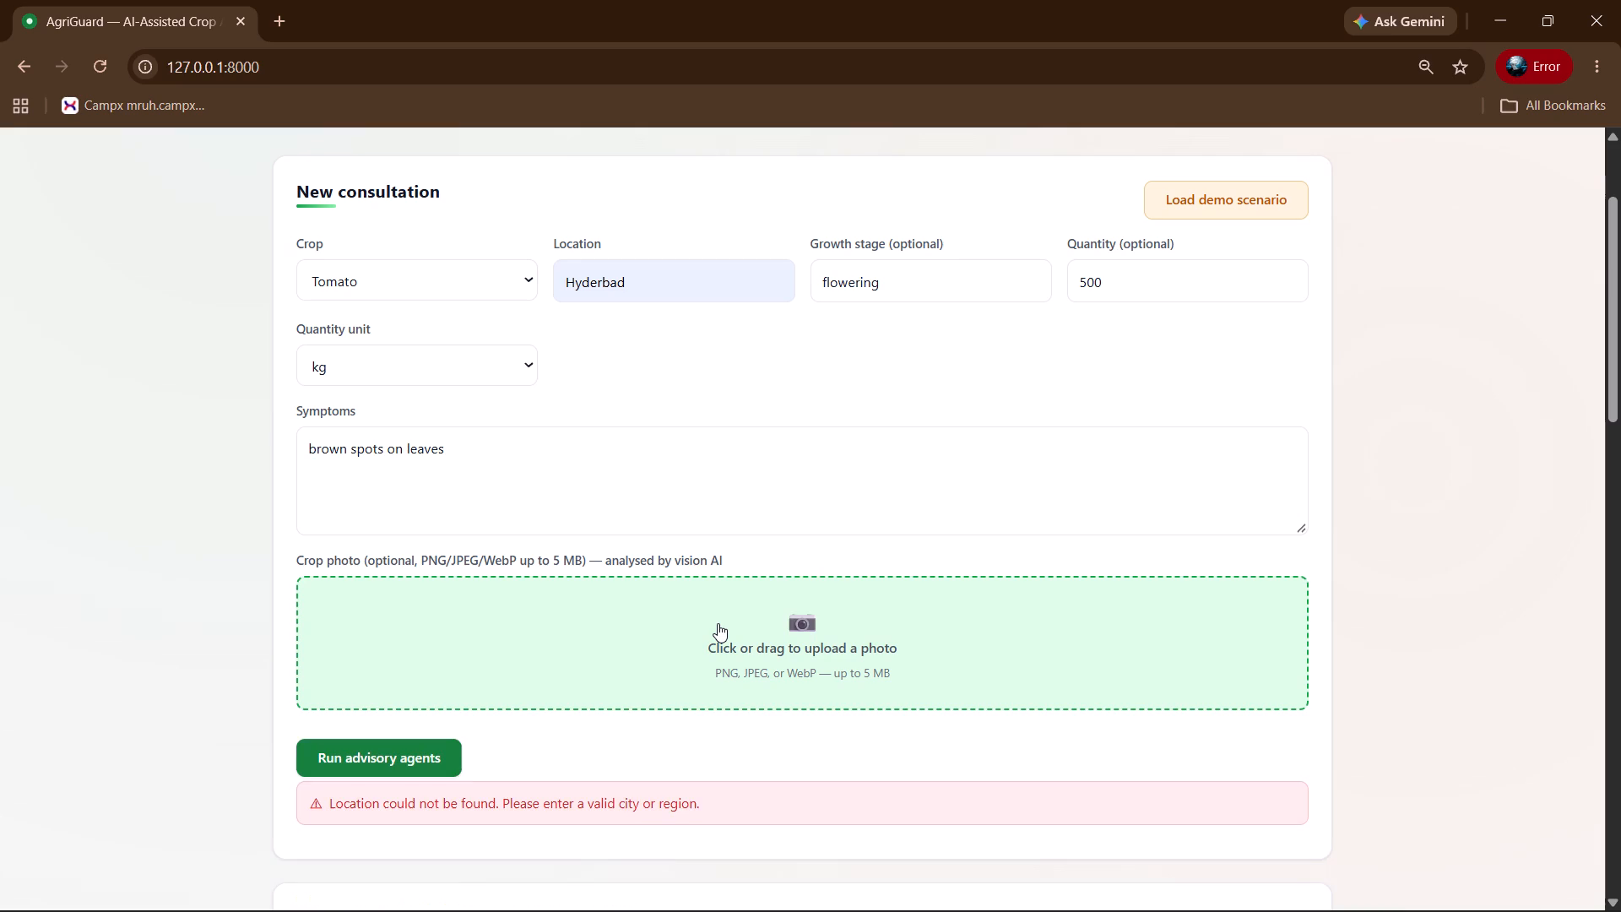
left_click(598, 276)
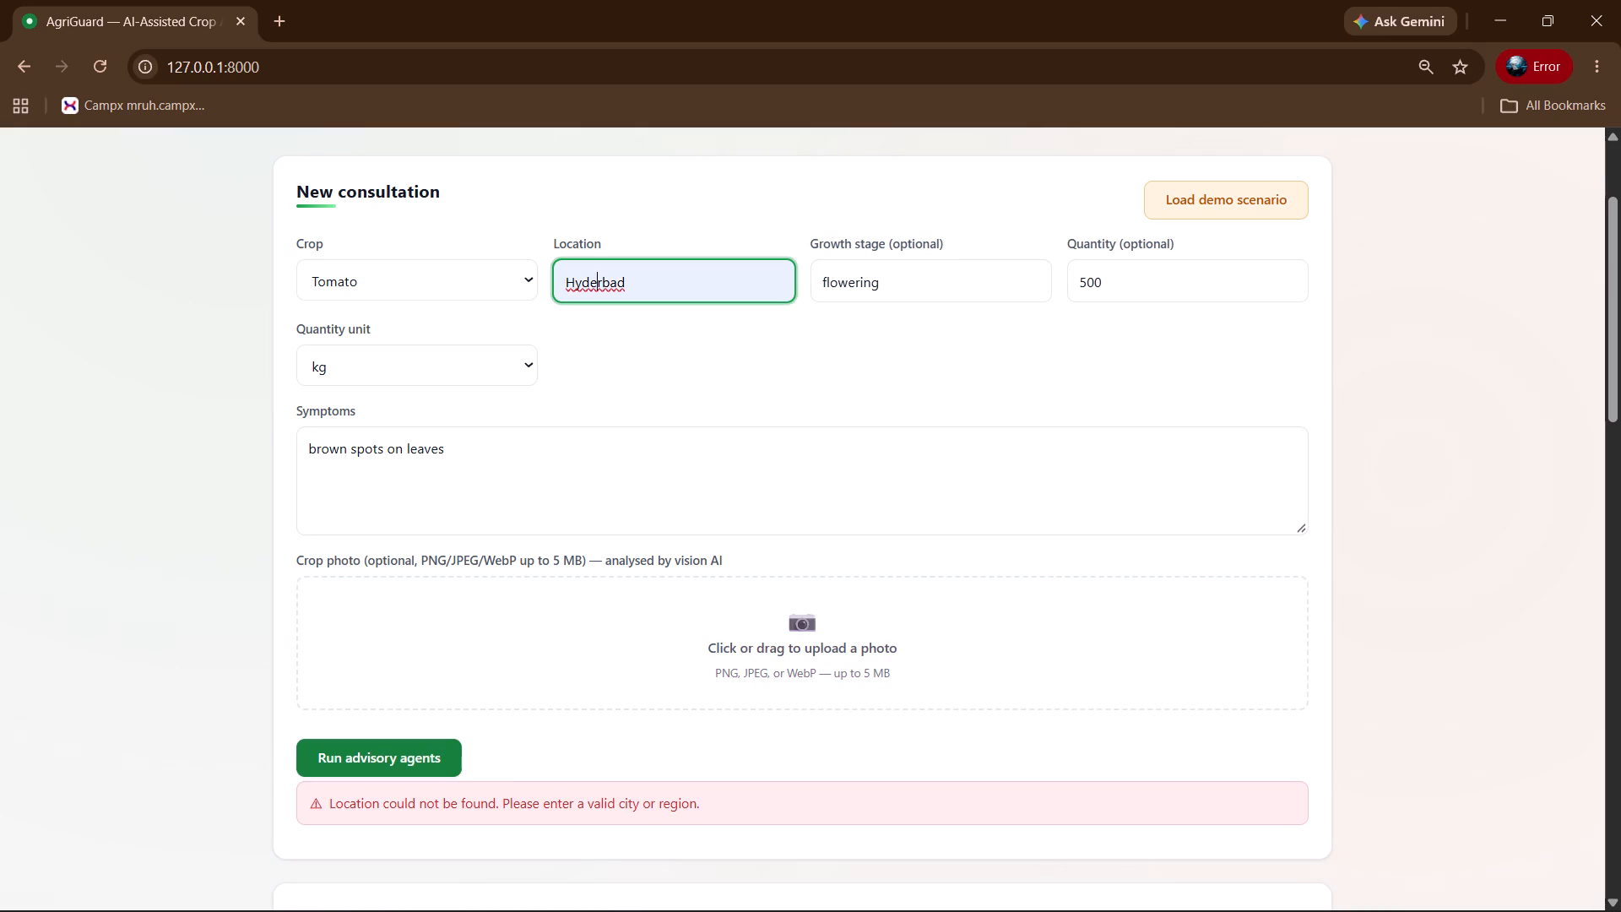
left_click(603, 289)
key("a")
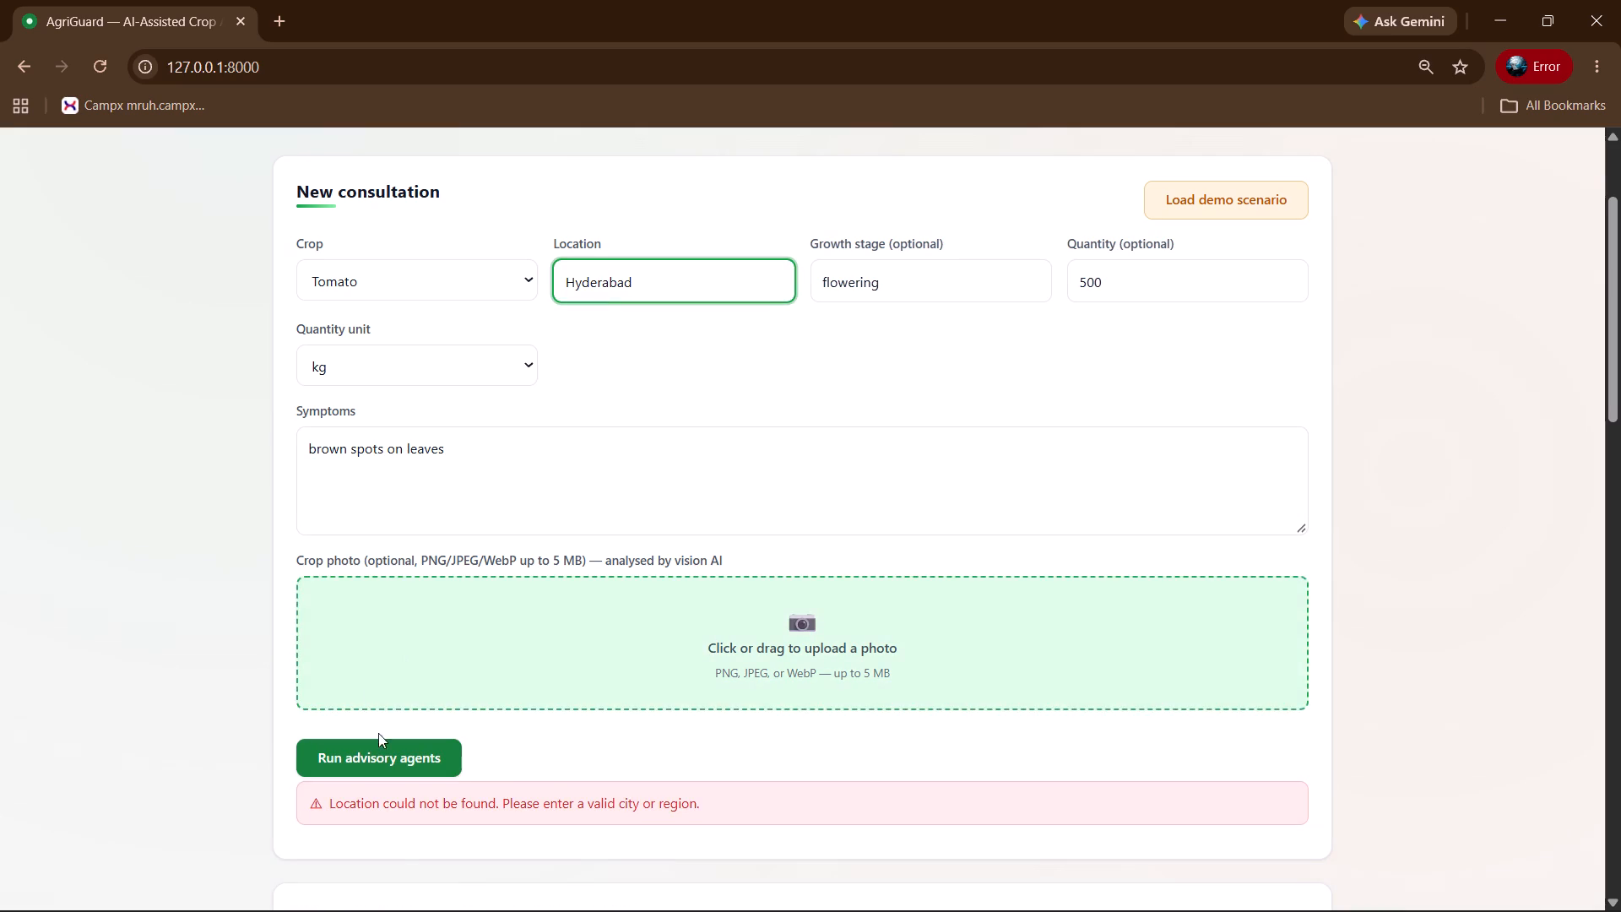
left_click(383, 749)
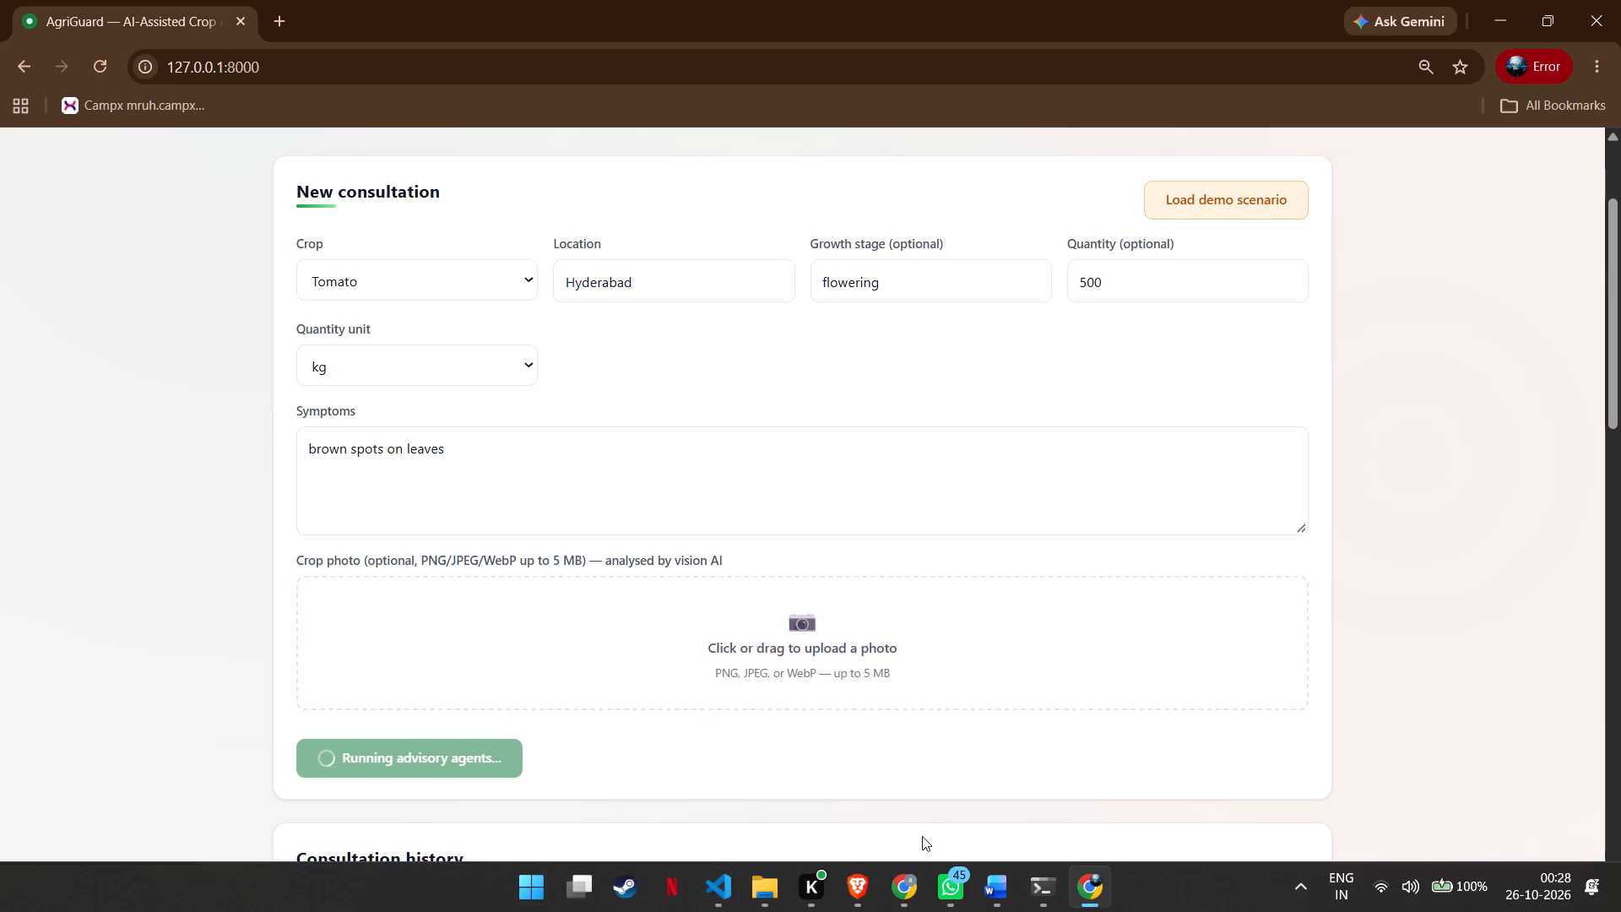
Return to the Word report and locate the Step 2 Consultation History figure.
left_click(991, 896)
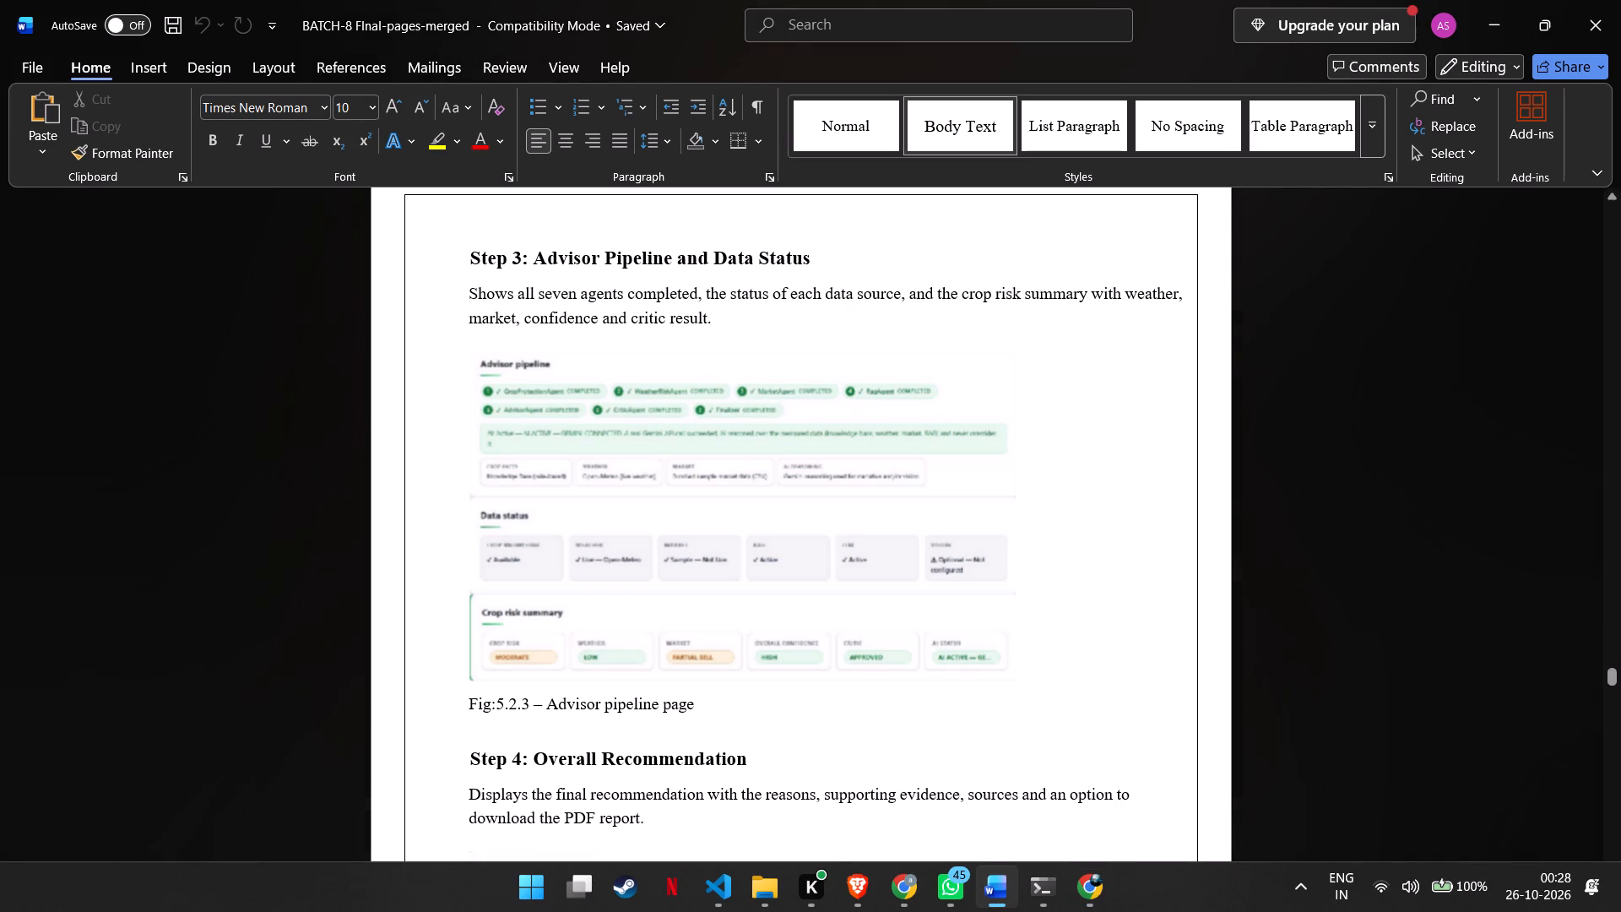
scroll(810, 710, "up", 13)
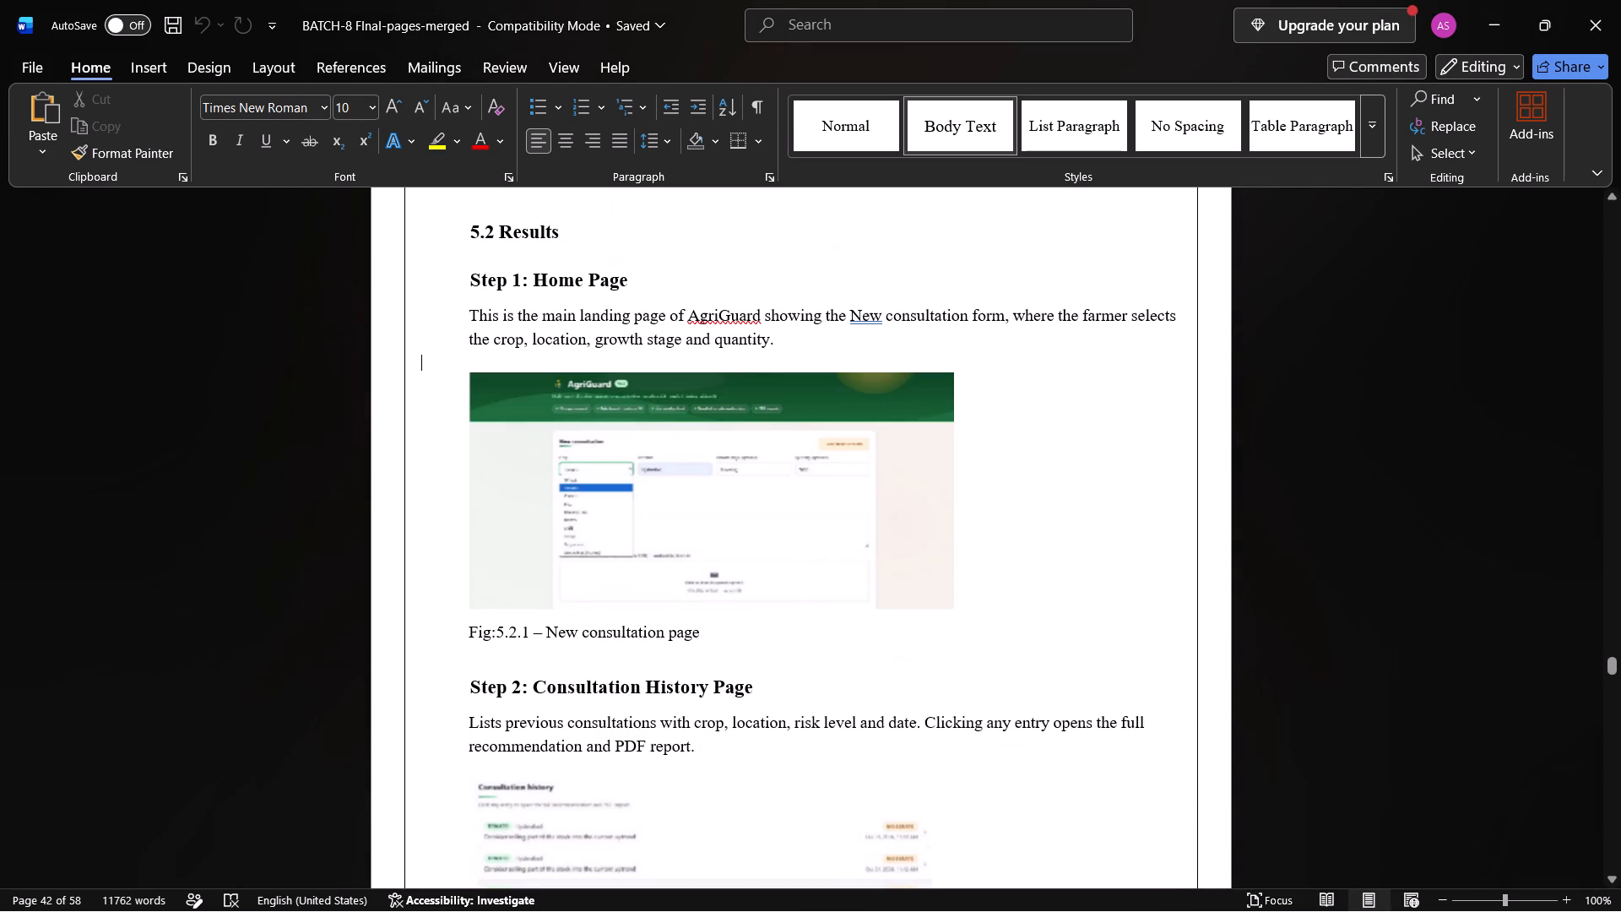
scroll(810, 710, "down", 4)
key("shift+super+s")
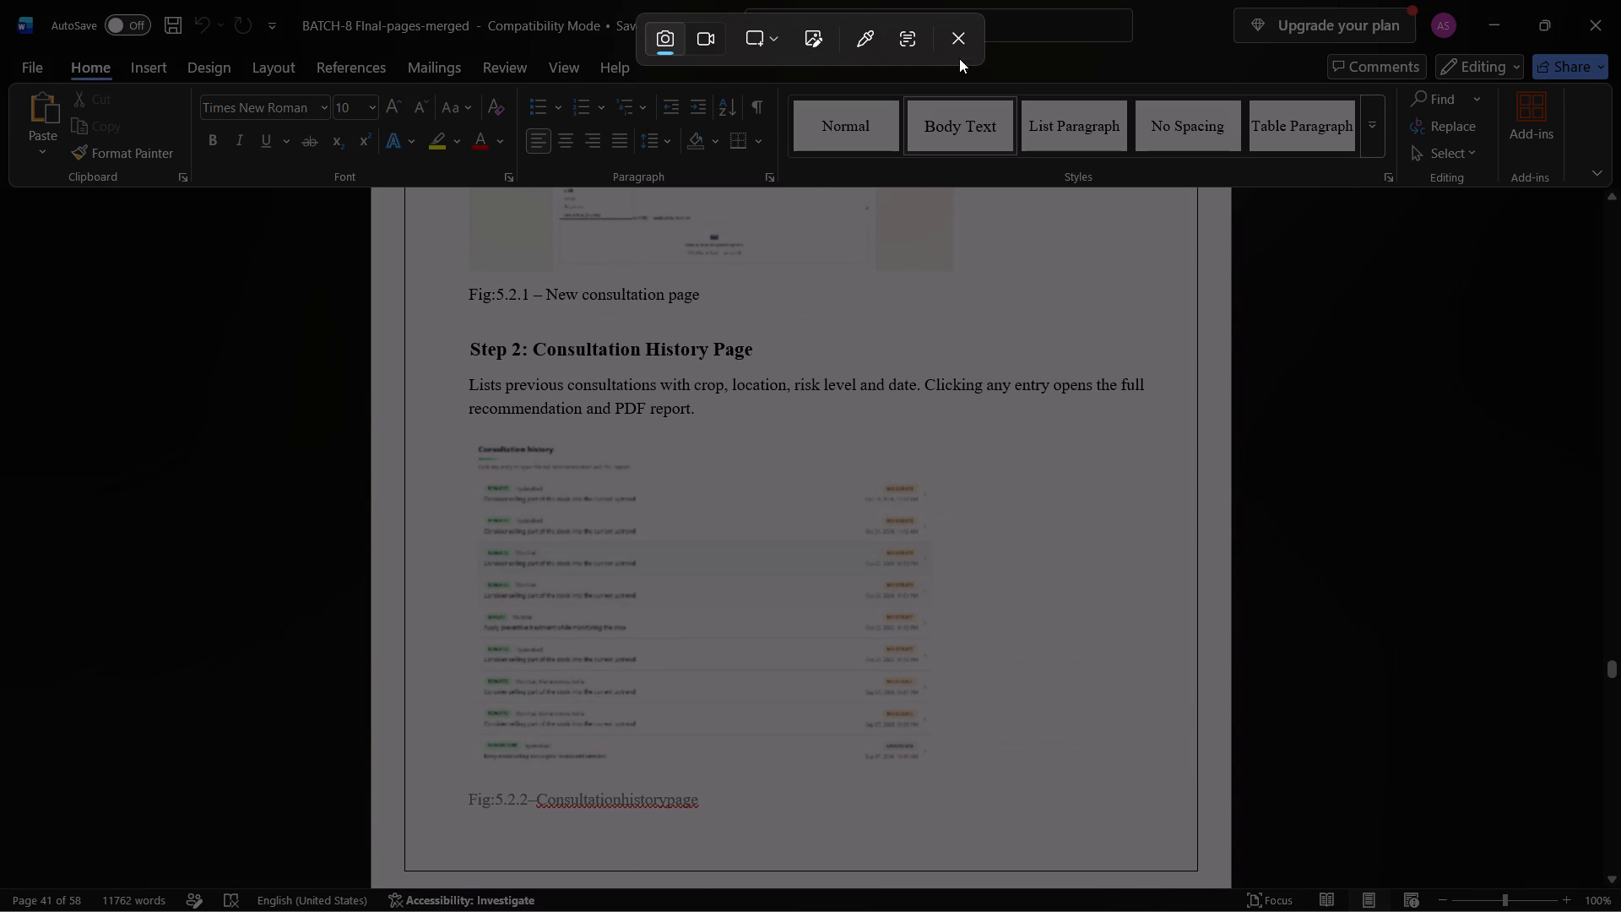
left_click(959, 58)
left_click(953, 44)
Replace the old picture under Step 2: Consultation History Page with the copied consultation history screenshot.
left_click(921, 701)
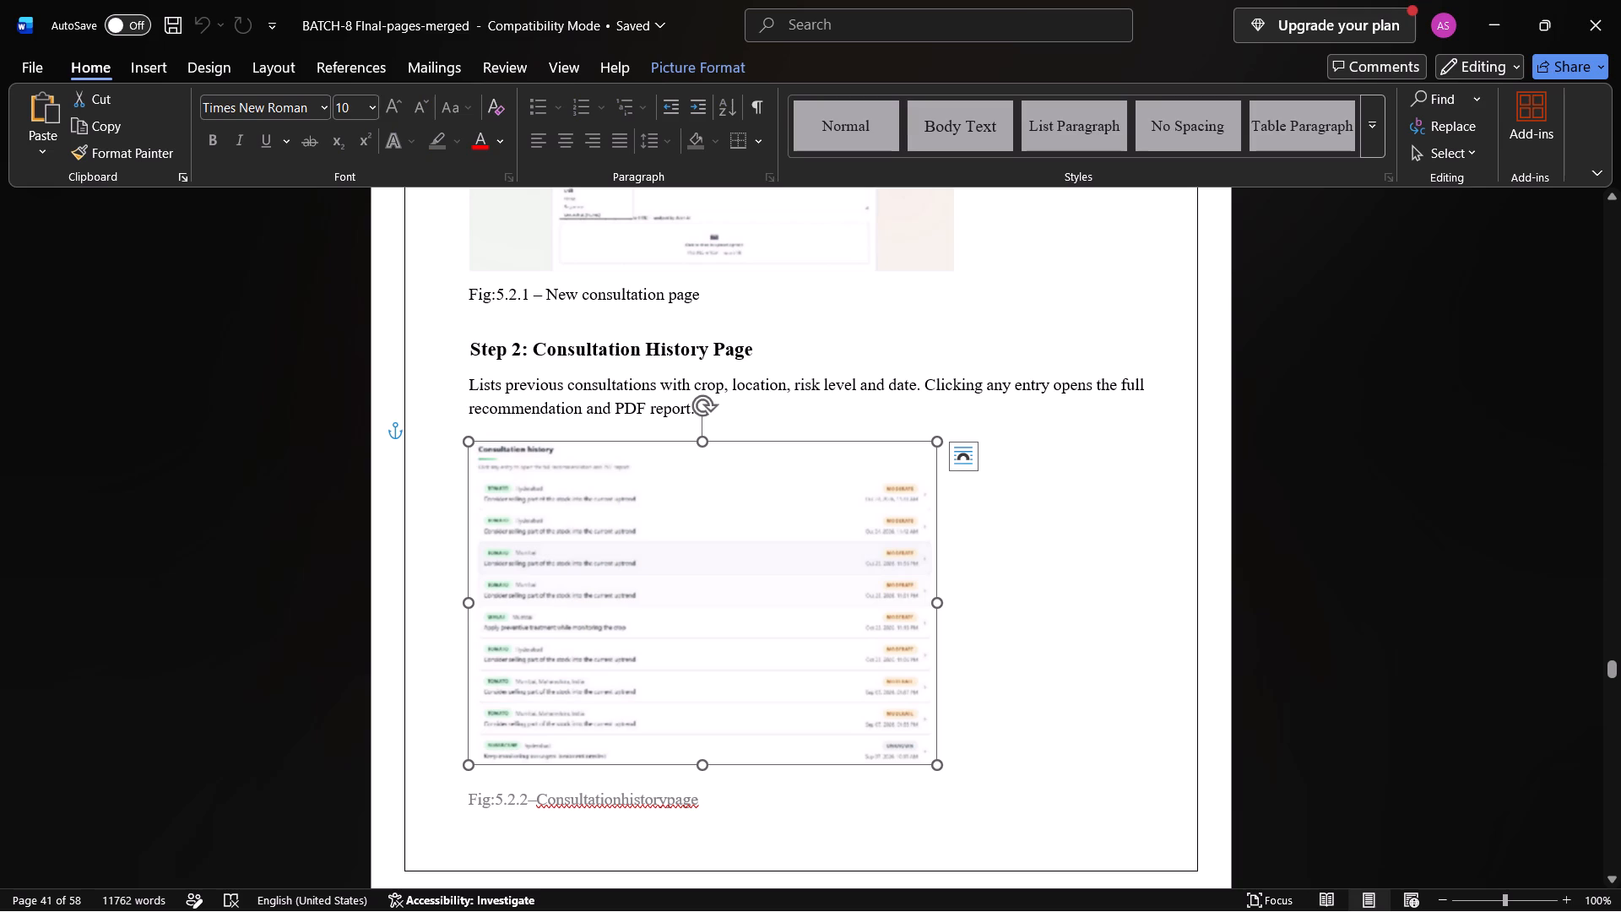
key("BackSpace")
key("ctrl+v")
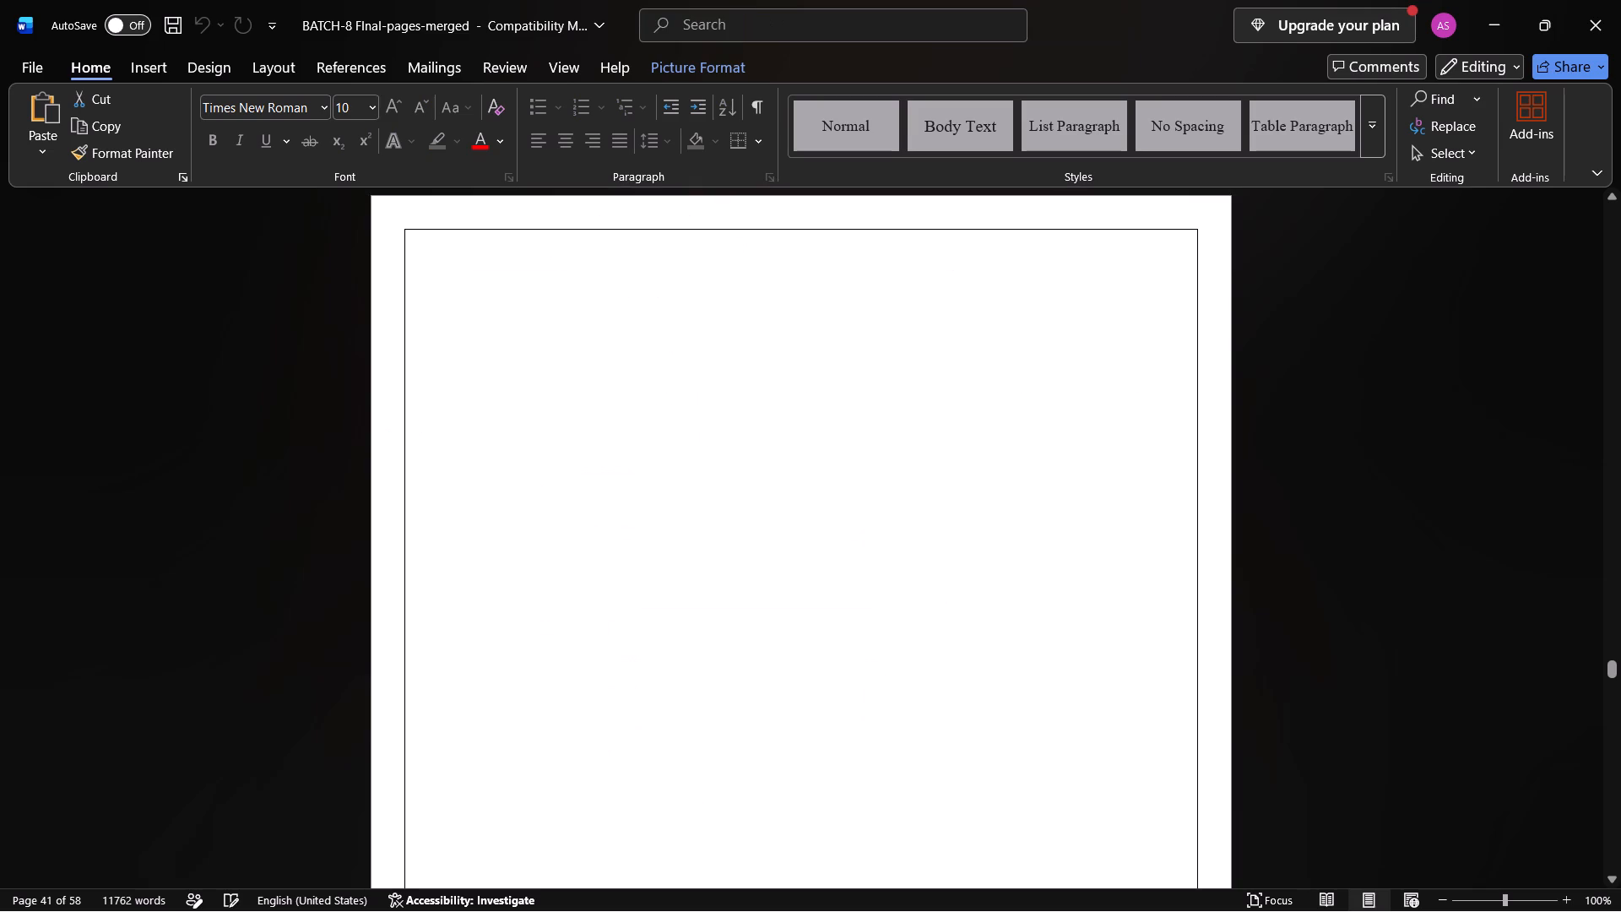
Shrink the pasted consultation history picture proportionally to about half the page border's width, so it fits above its caption.
left_click(881, 687)
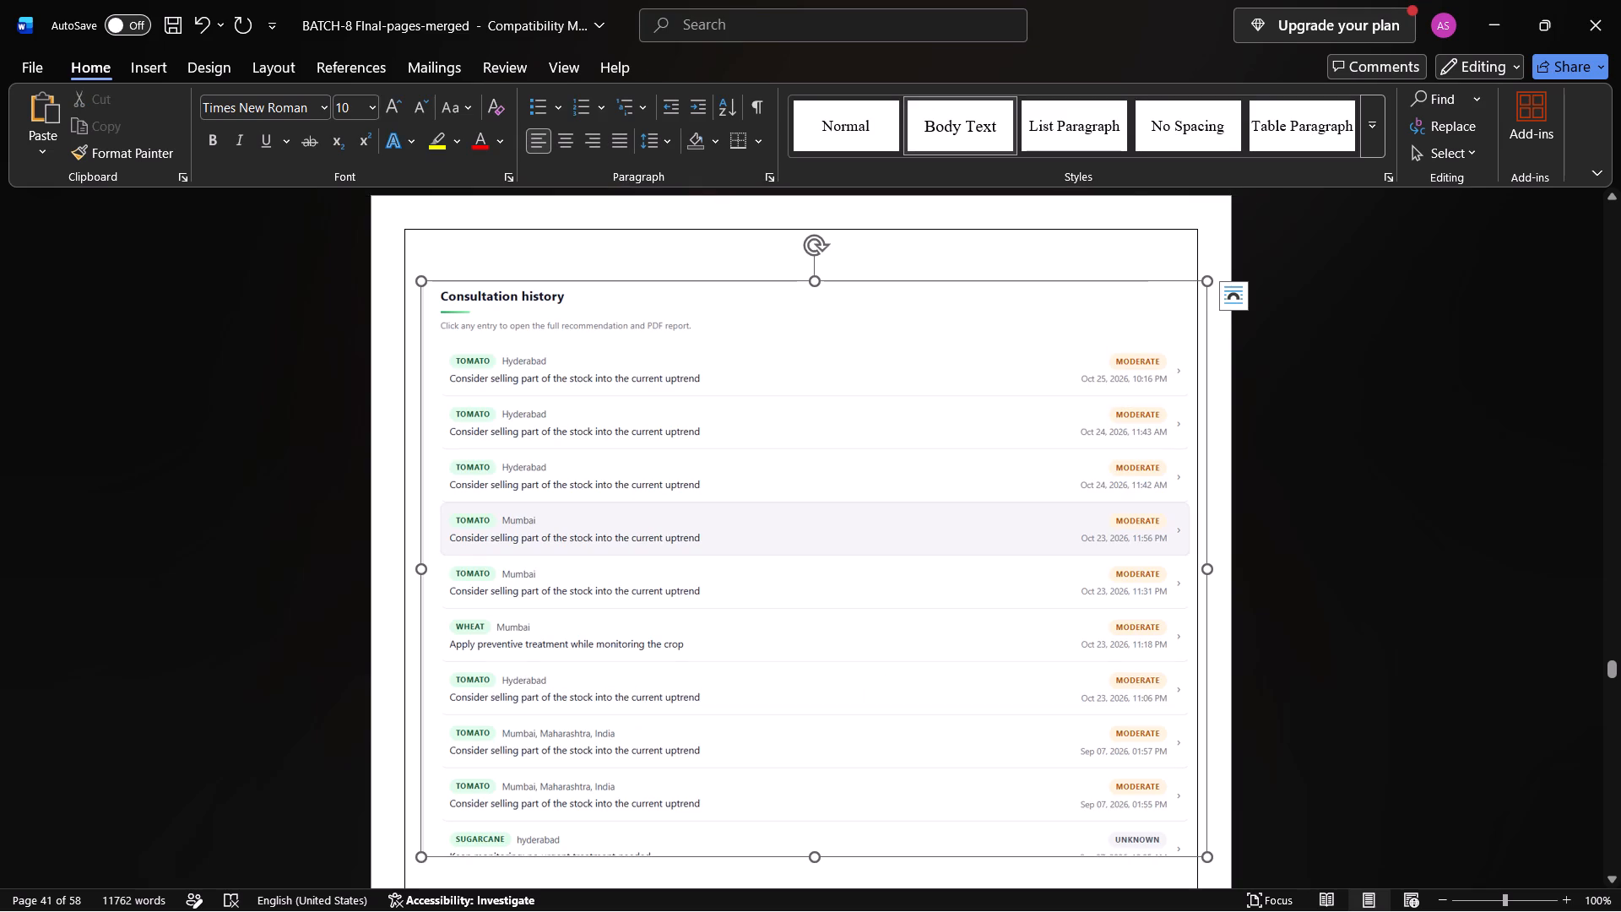
left_click_drag(1208, 854, 1084, 757)
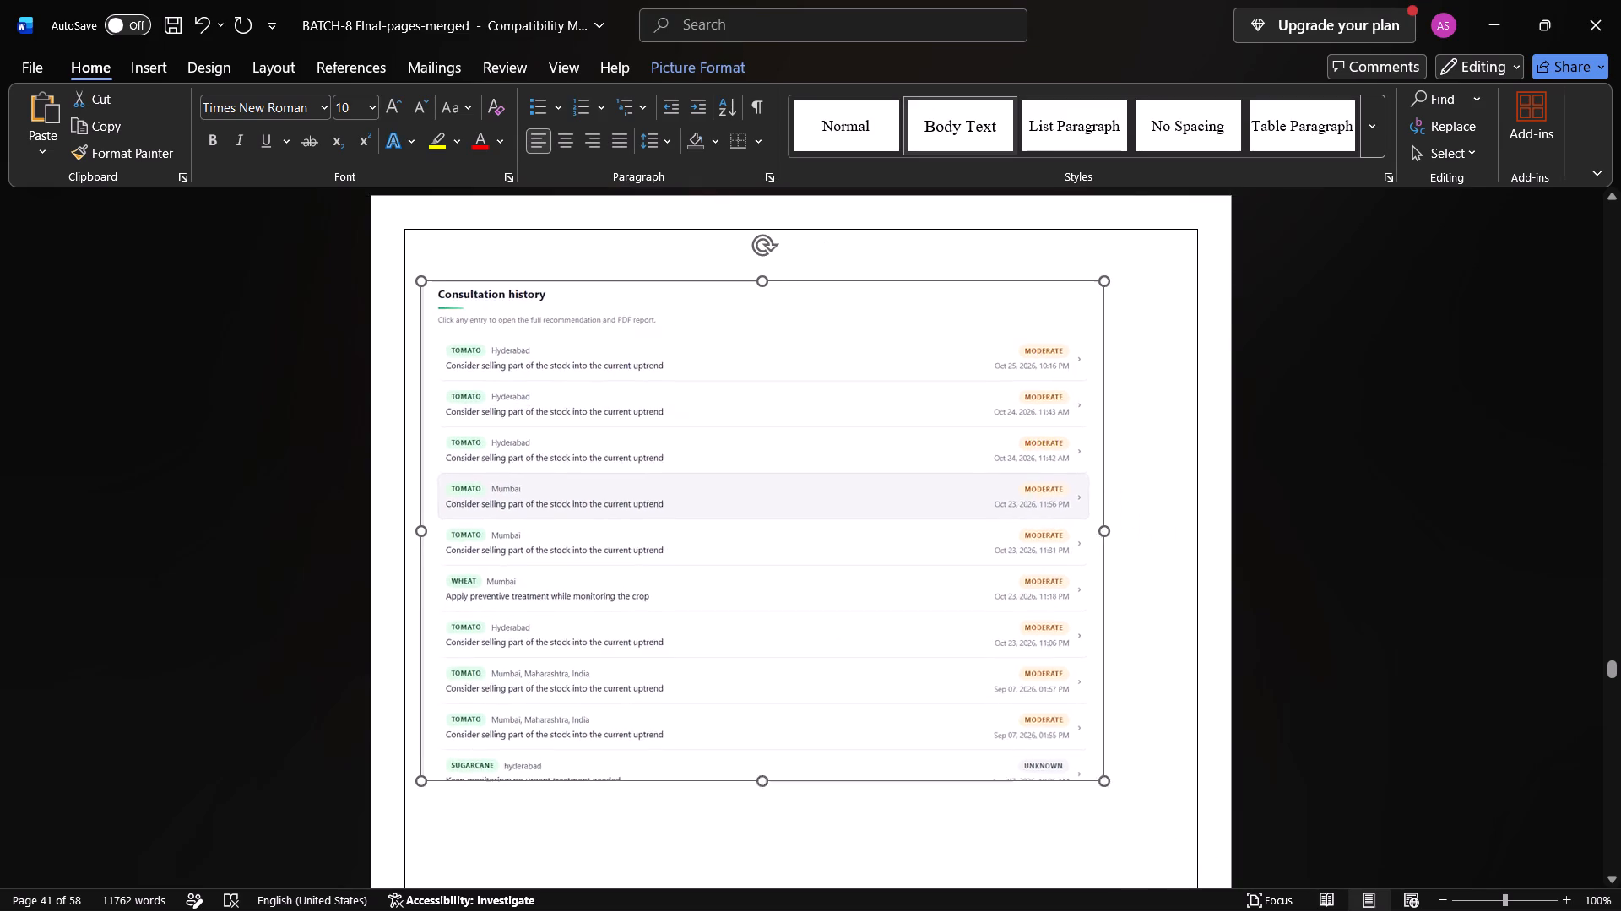
left_click_drag(1084, 757, 773, 497)
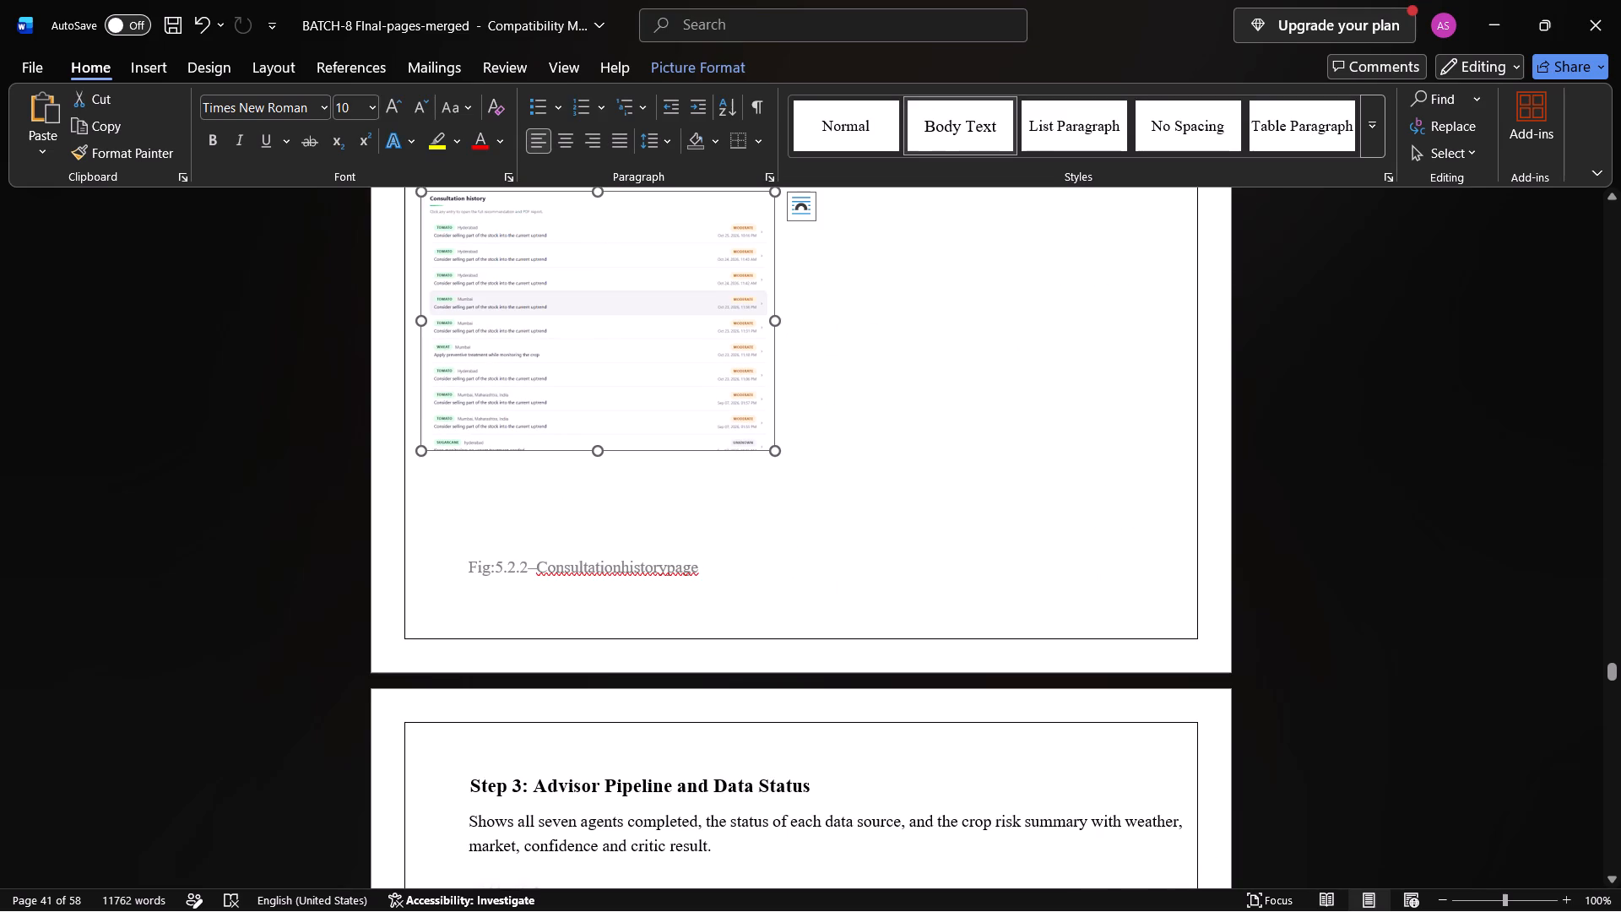
left_click_drag(775, 449, 826, 485)
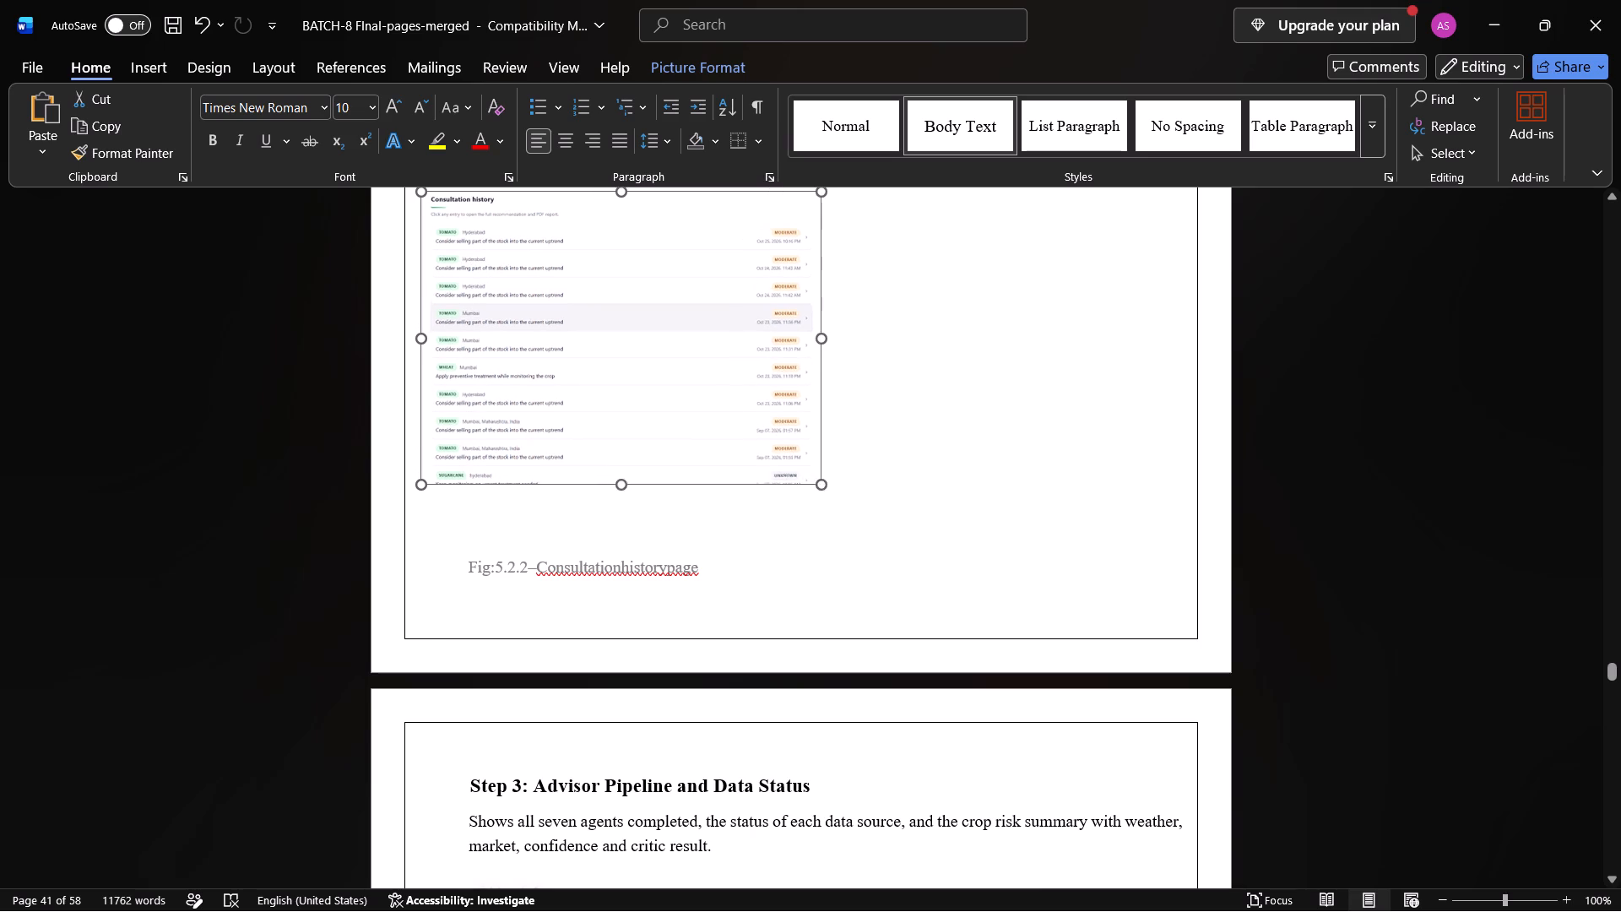
left_click_drag(826, 485, 844, 495)
Indent the consultation history picture towards the text margin by inserting six spaces in front of it.
scroll(901, 547, "up", 3)
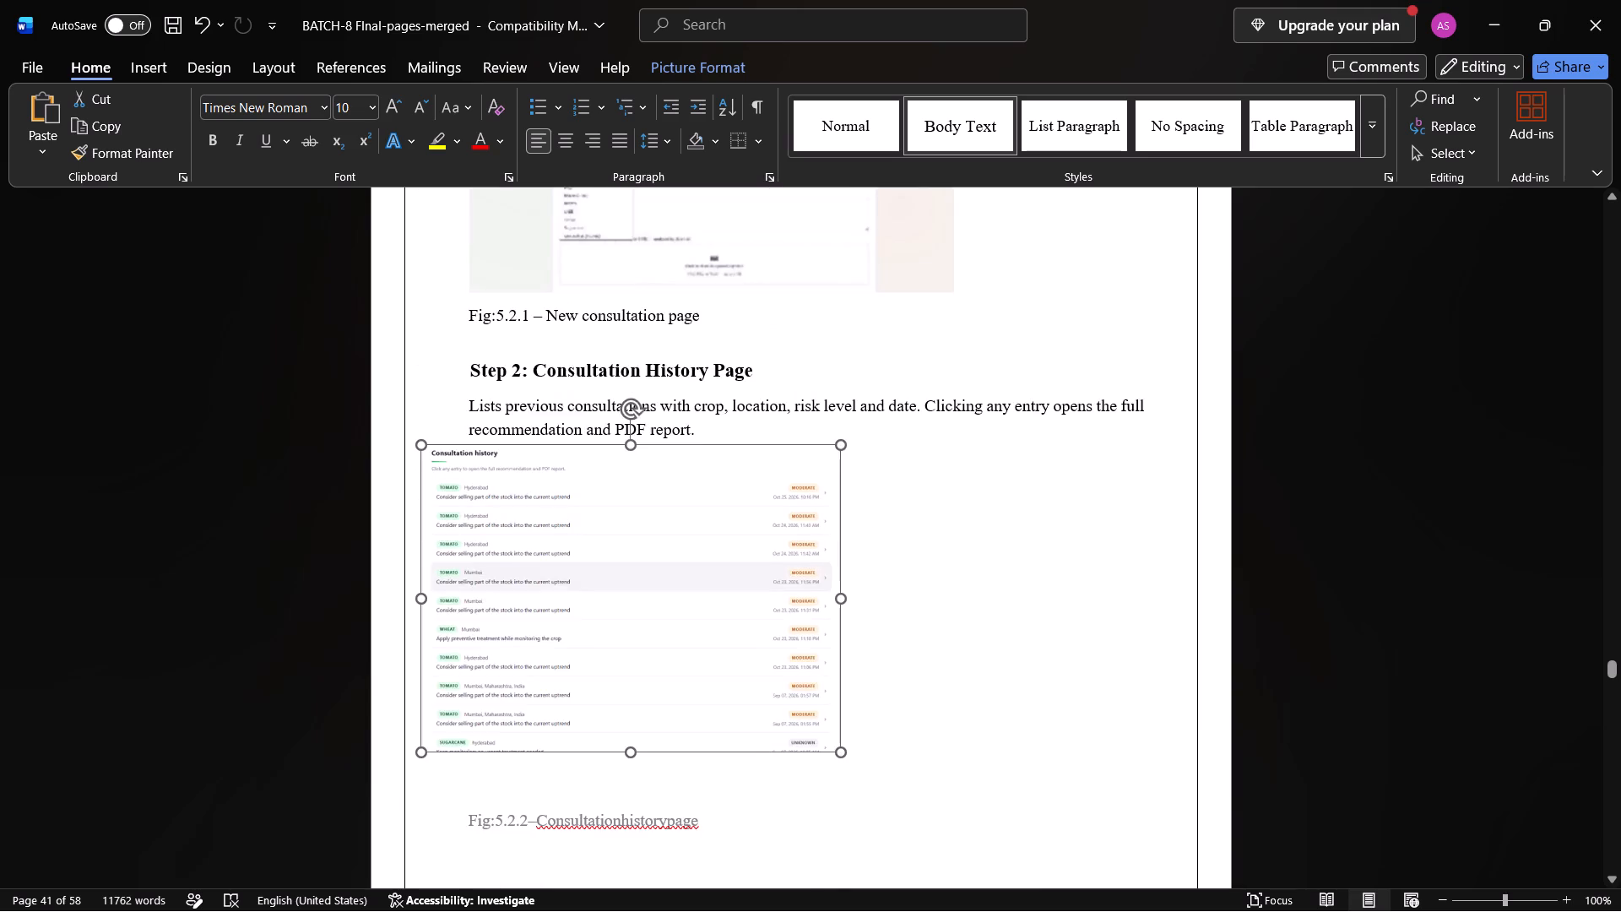
scroll(904, 556, "up", 3)
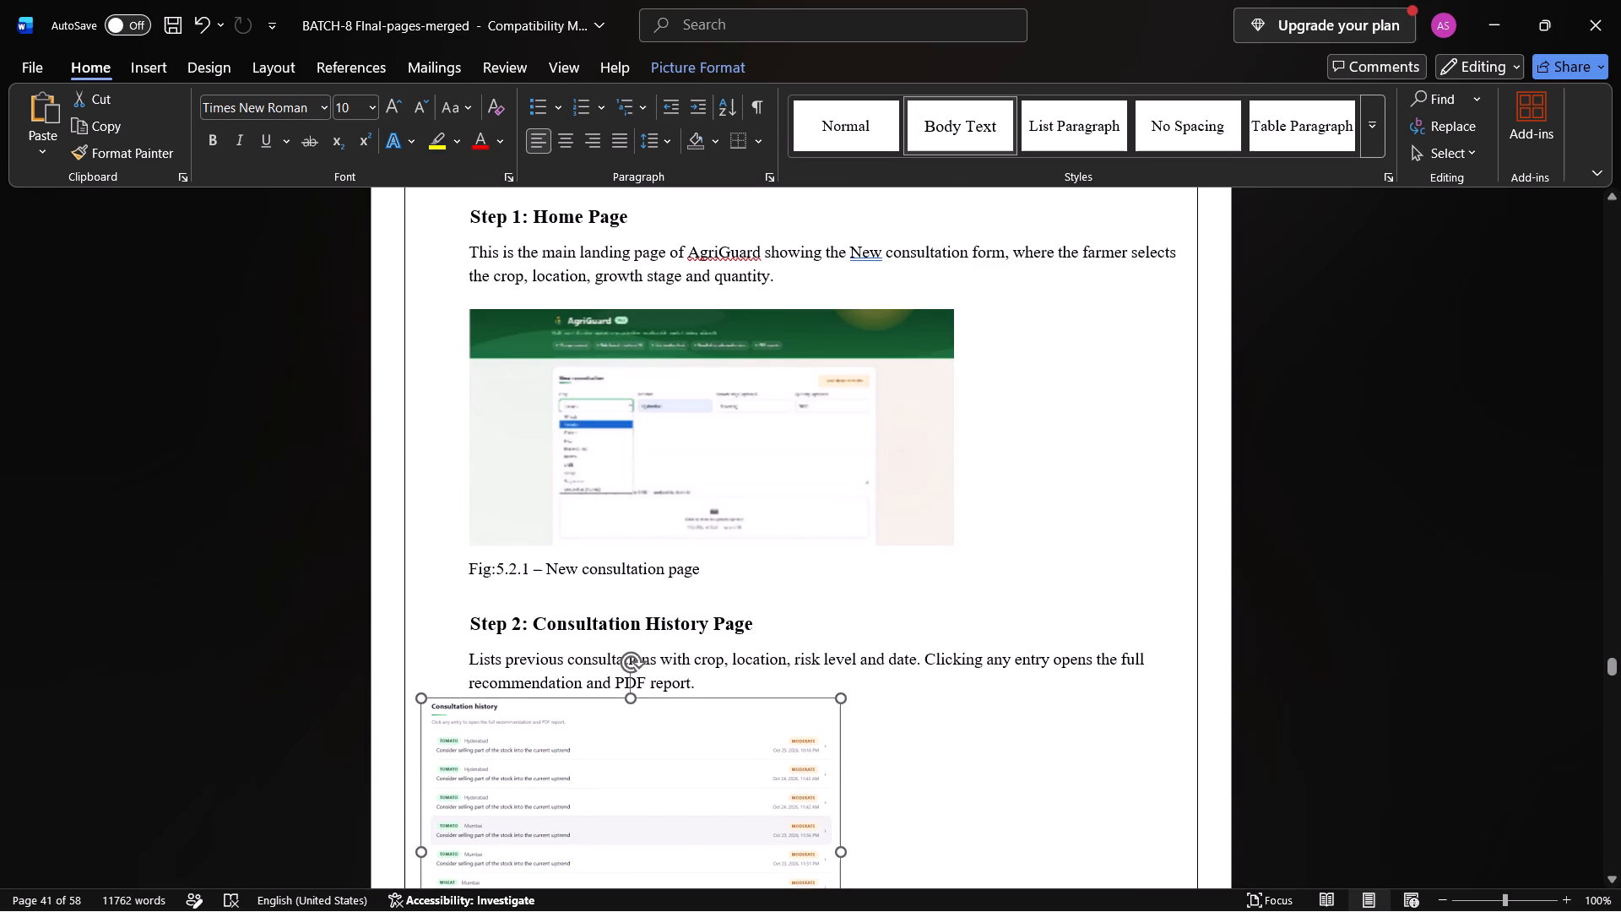
scroll(904, 558, "down", 2)
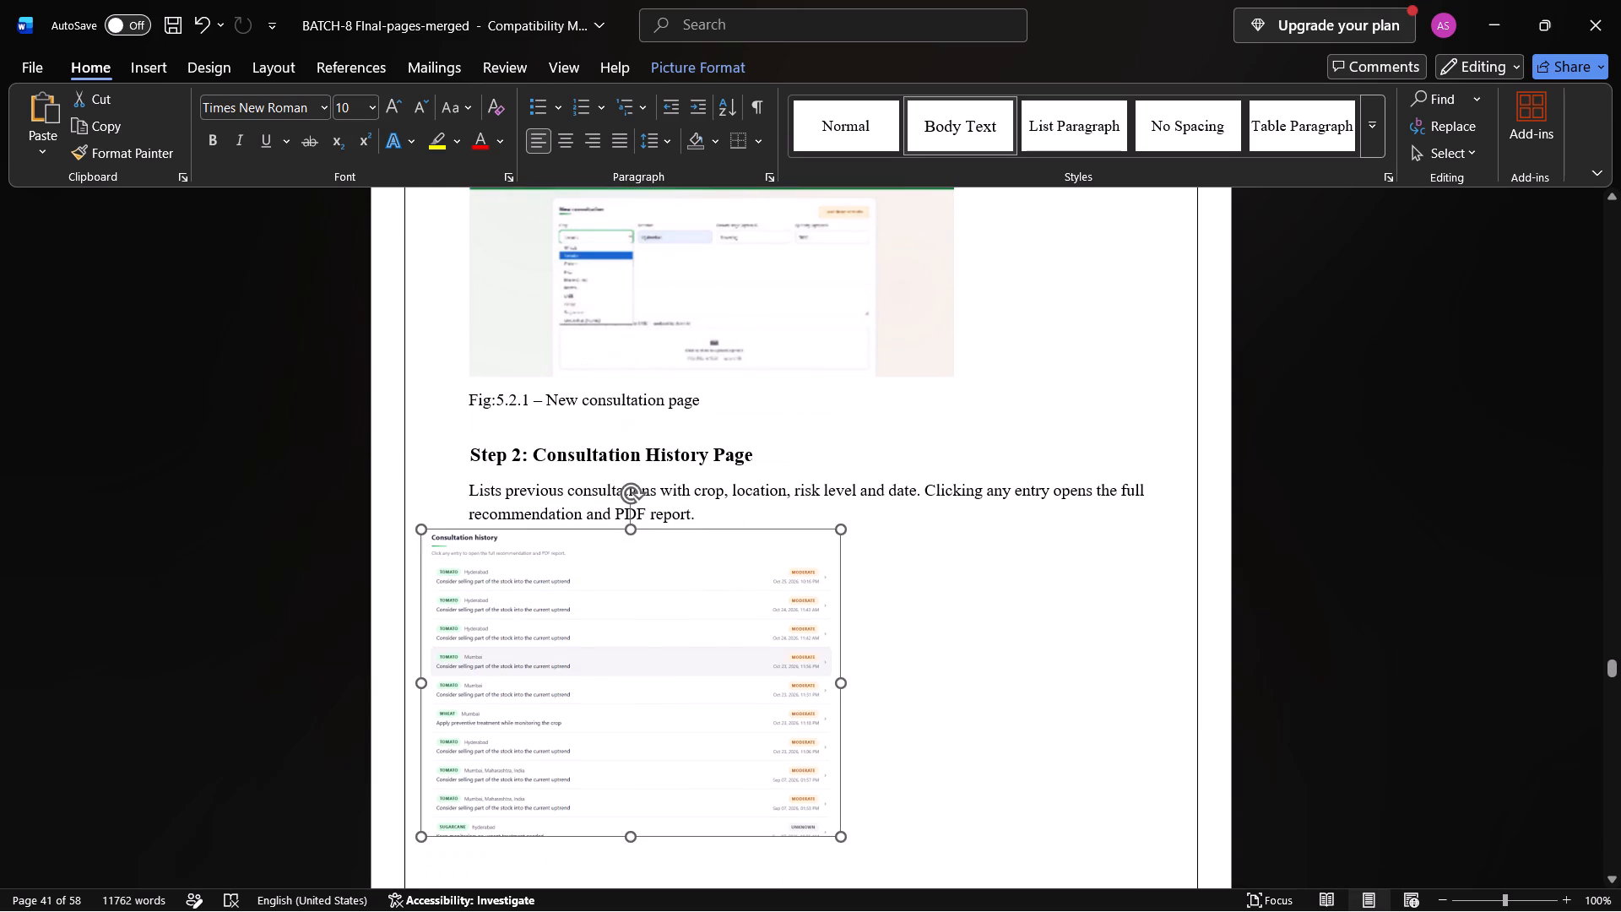
scroll(904, 559, "down", 1)
left_click_drag(711, 567, 753, 576)
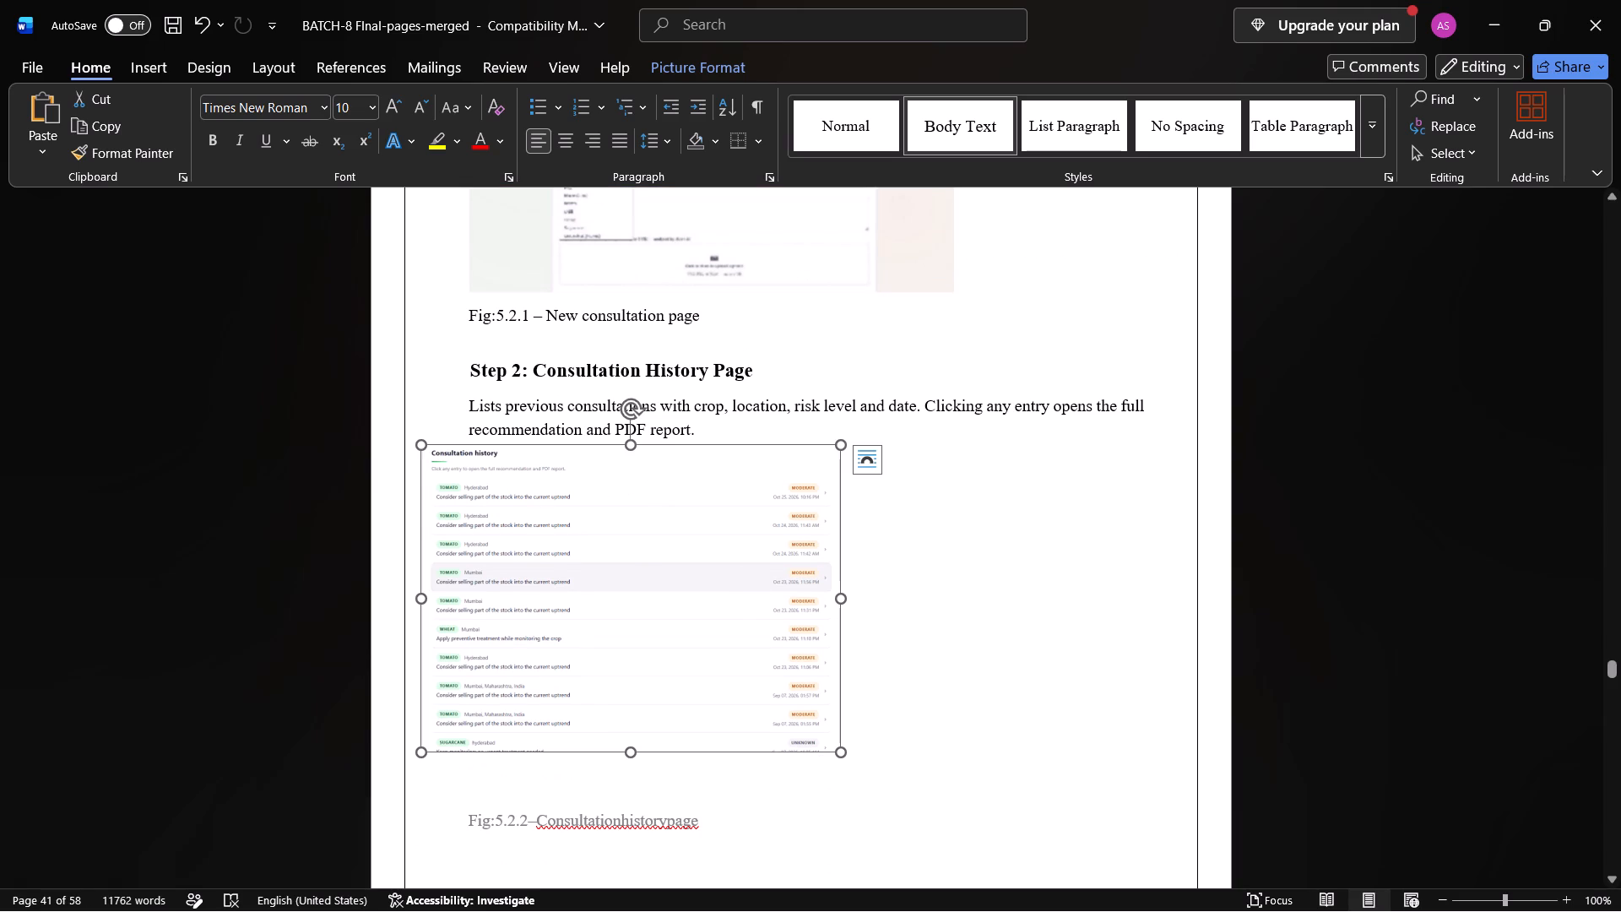
left_click(412, 448)
left_click(426, 419)
left_click(414, 451)
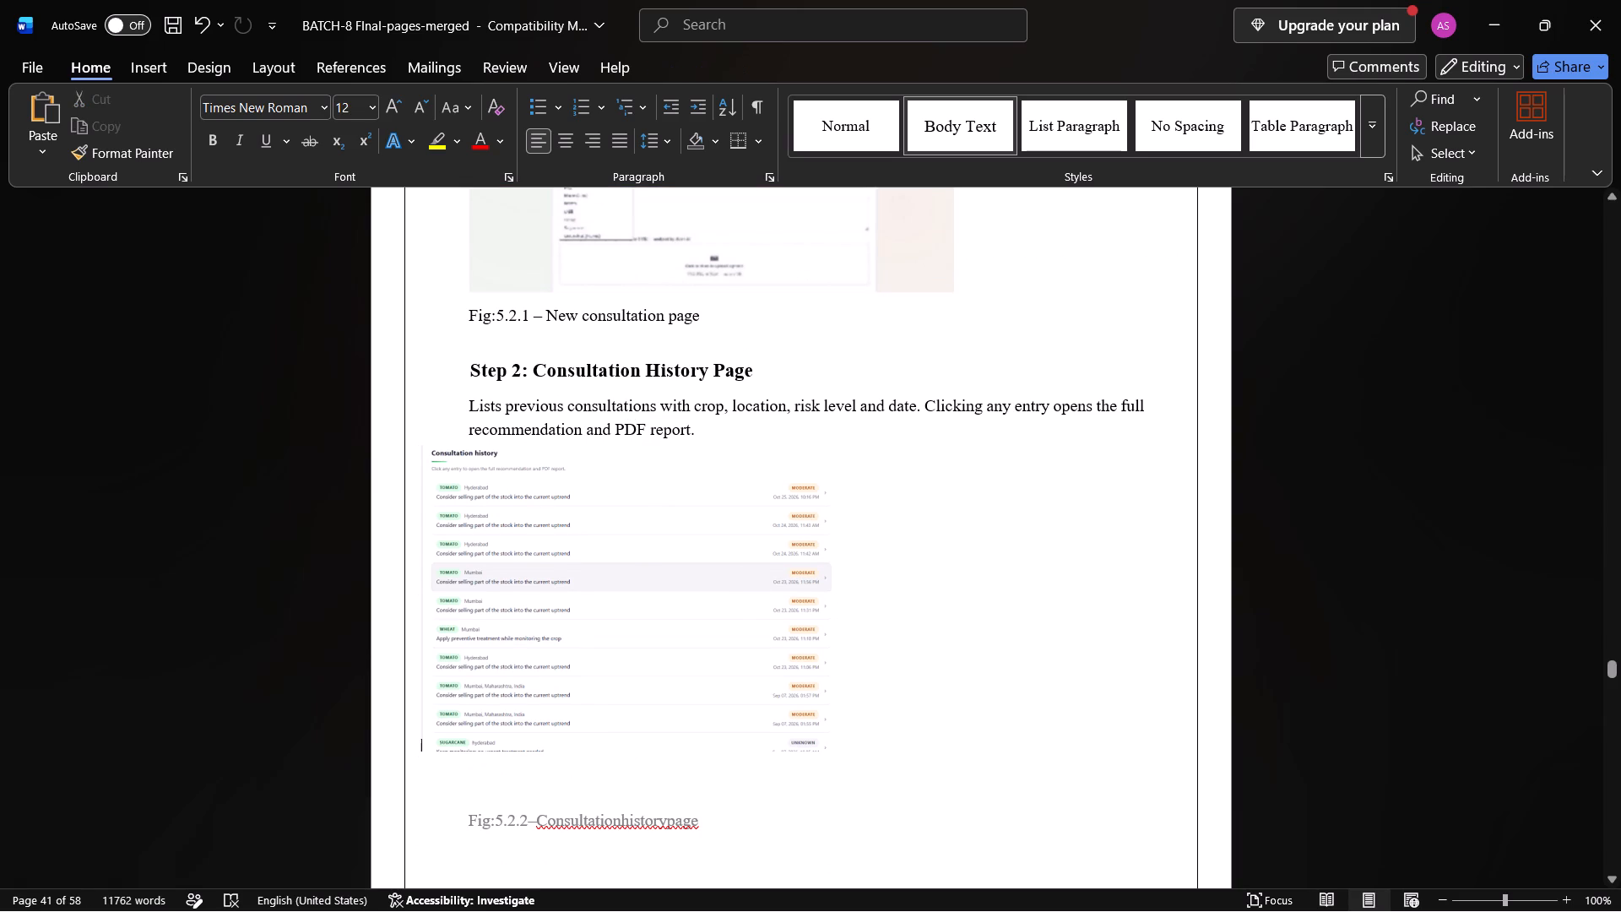
key("space")
key("space")
key("space")
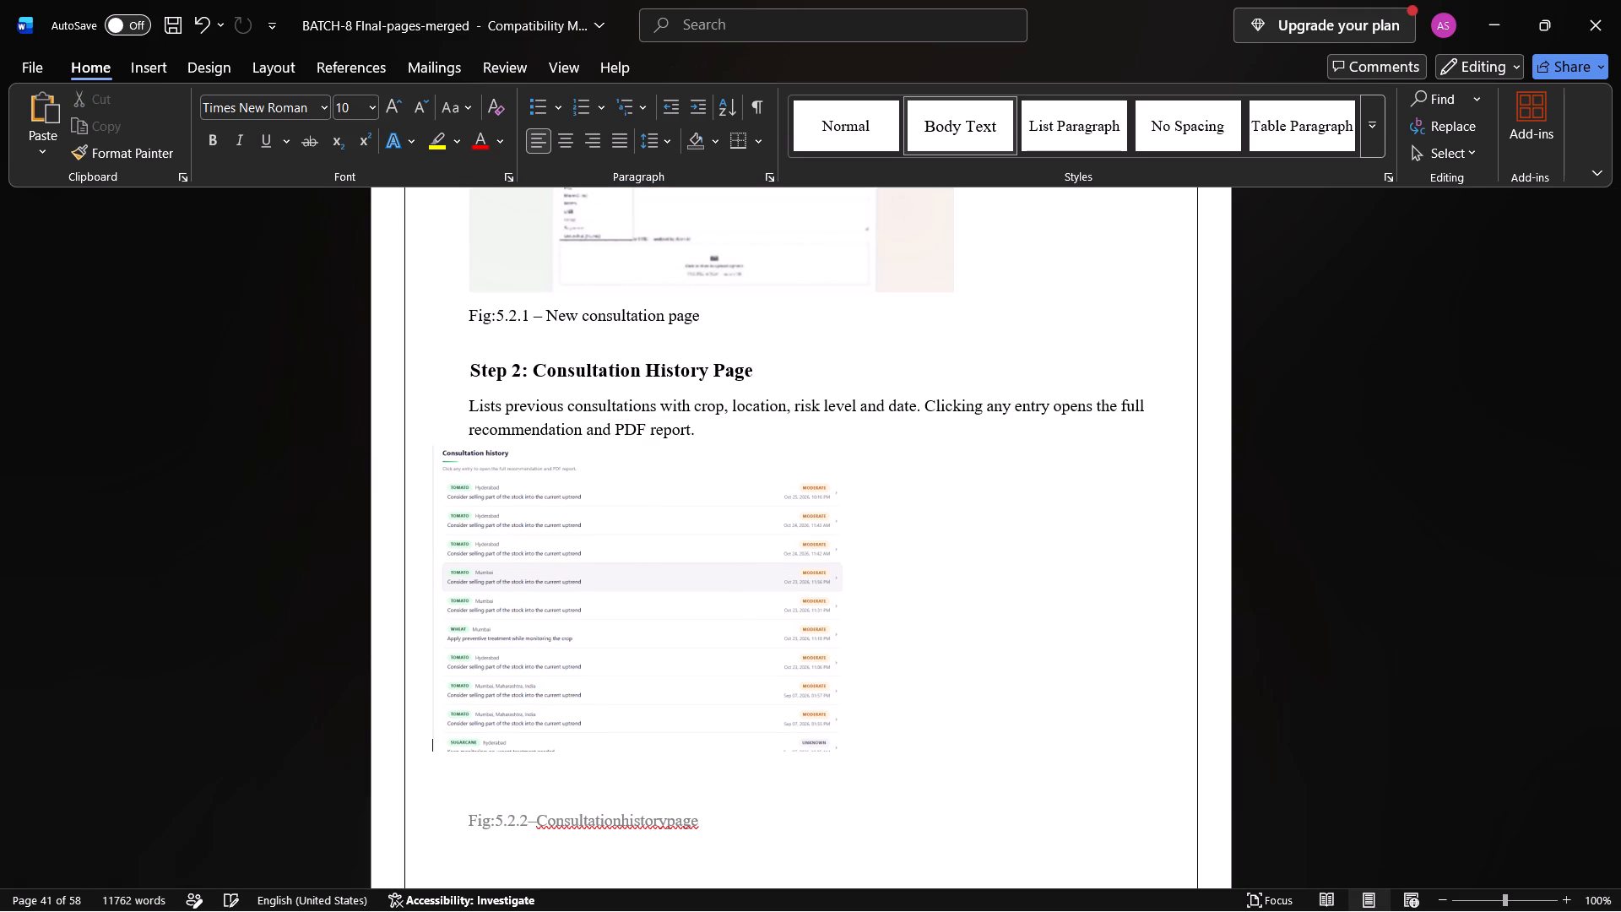
key("space")
key("space")
key("space")
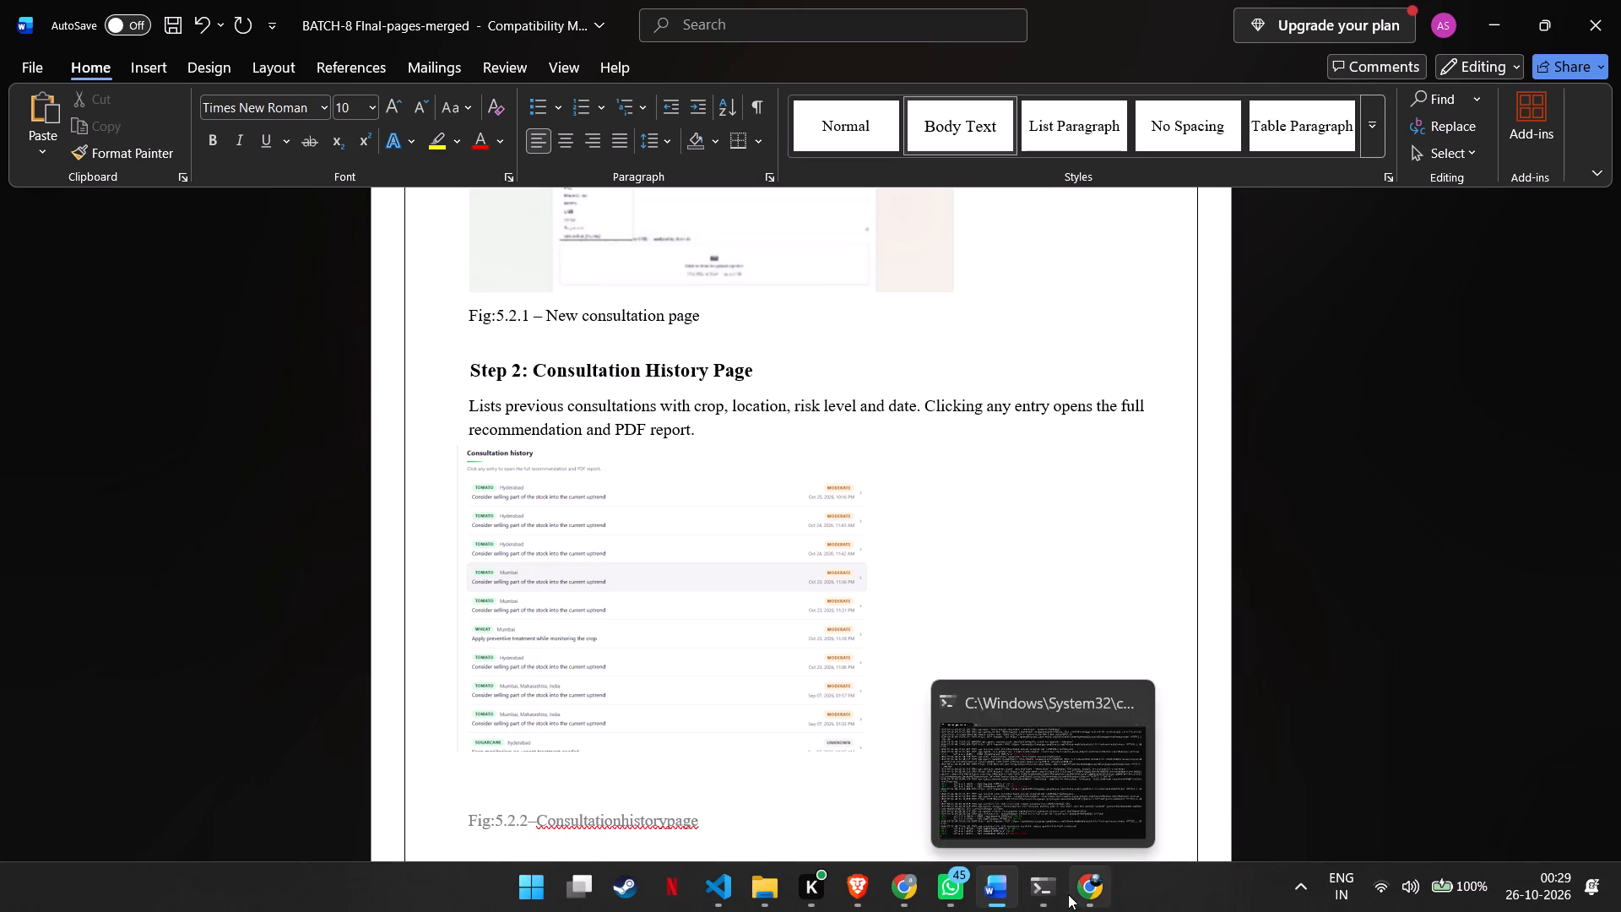
Compare the report's Fig:5.2.3 Advisor pipeline picture with the AgriGuard results page in Chrome.
left_click(1069, 894)
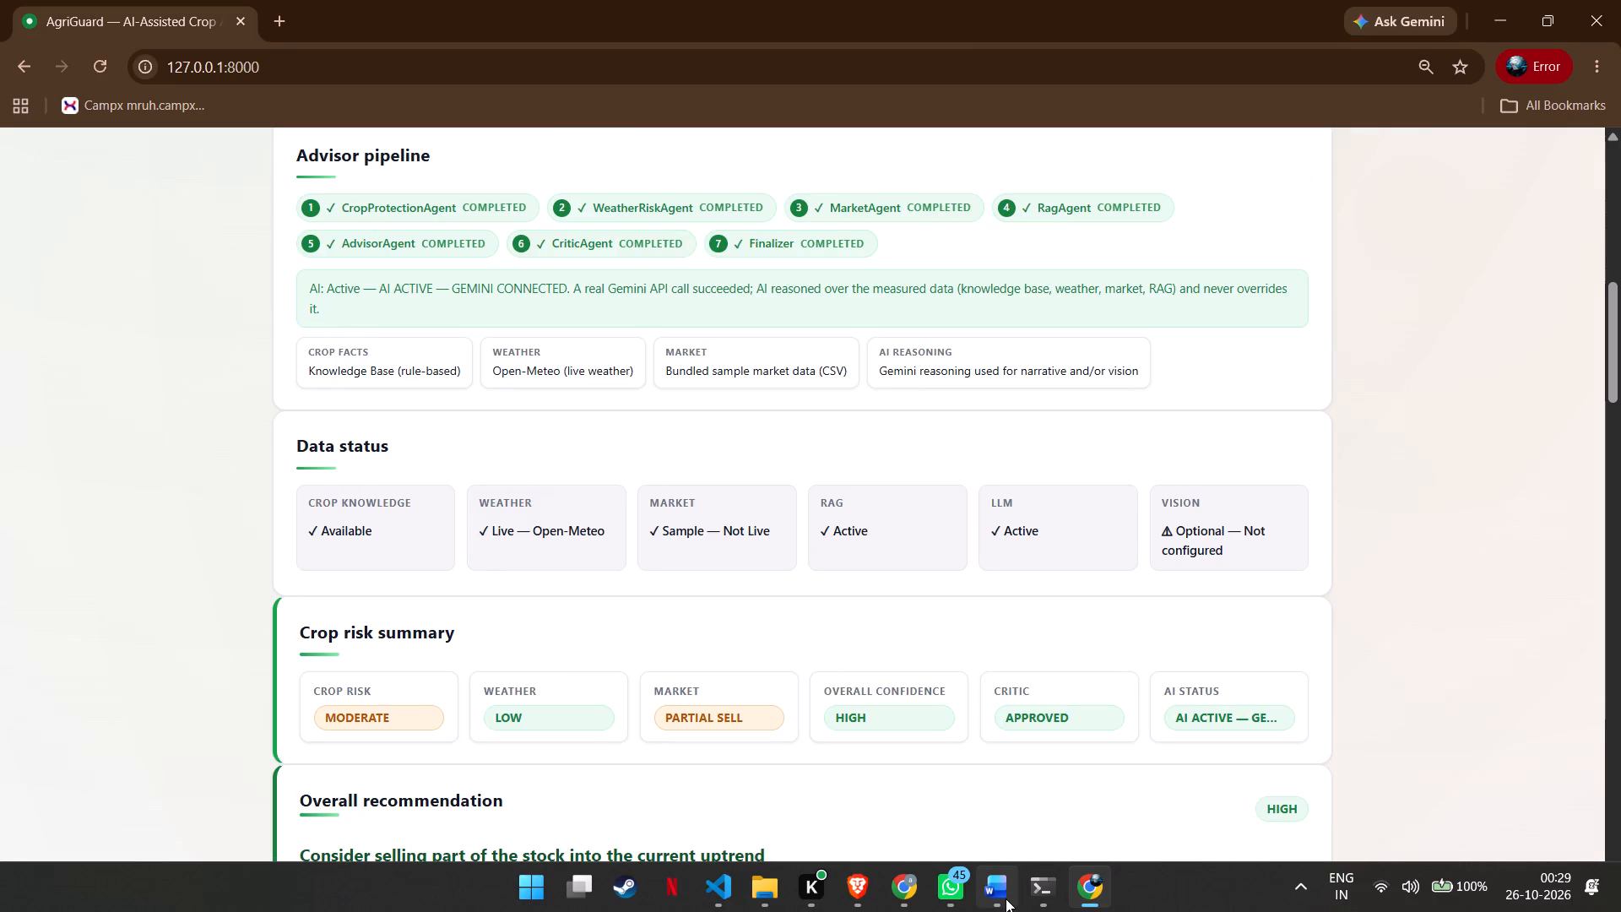
left_click(1006, 898)
scroll(890, 602, "down", 7)
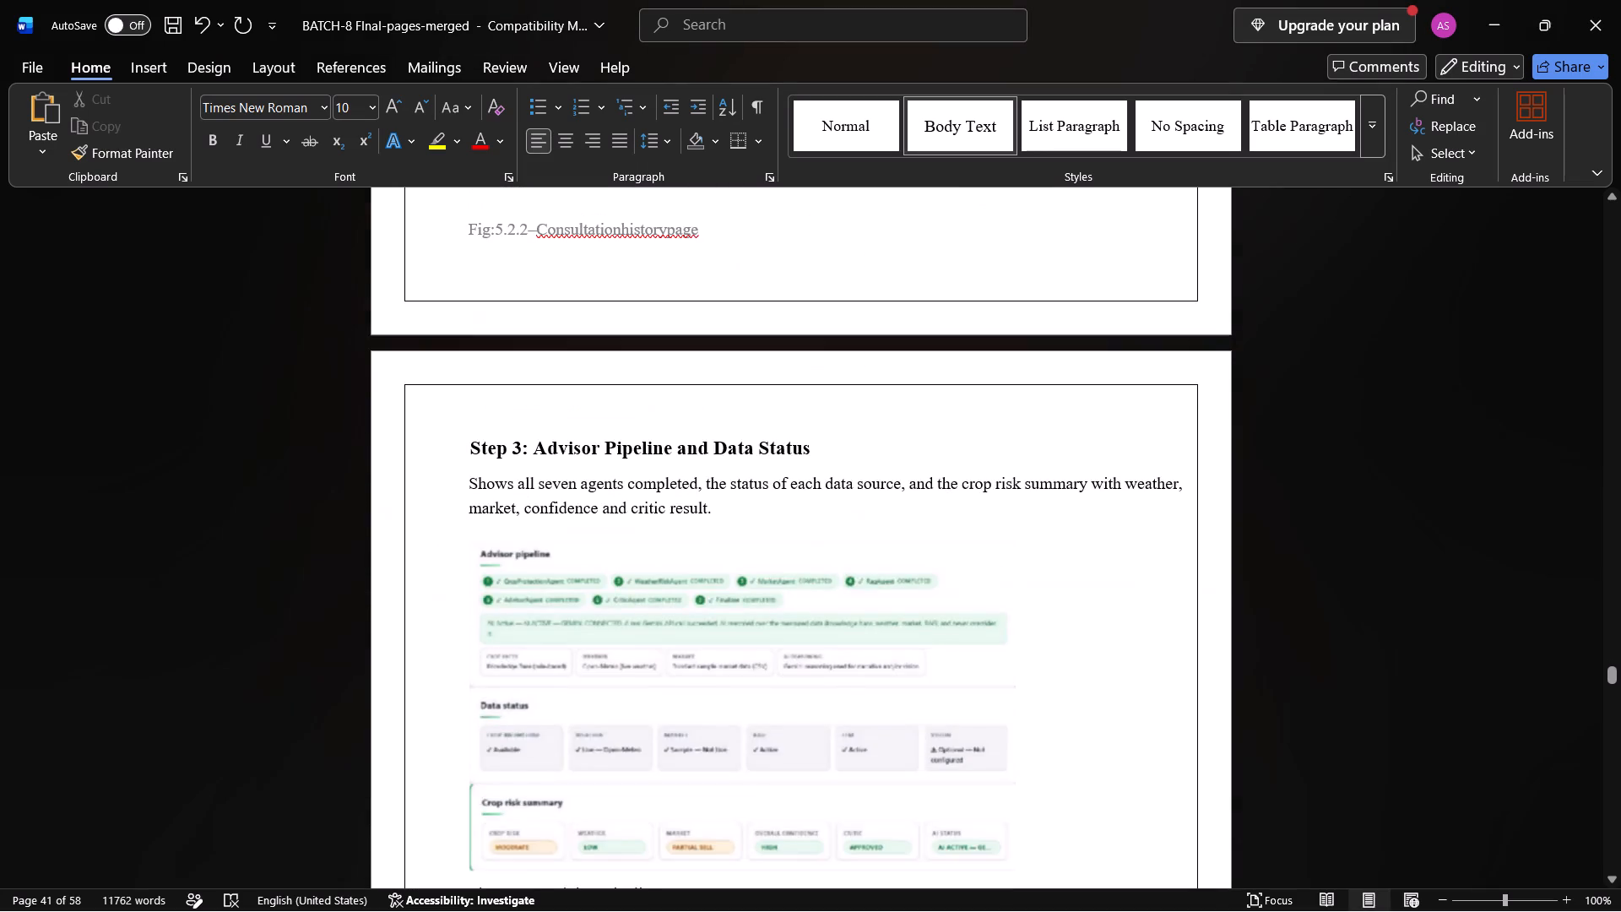
scroll(890, 602, "down", 2)
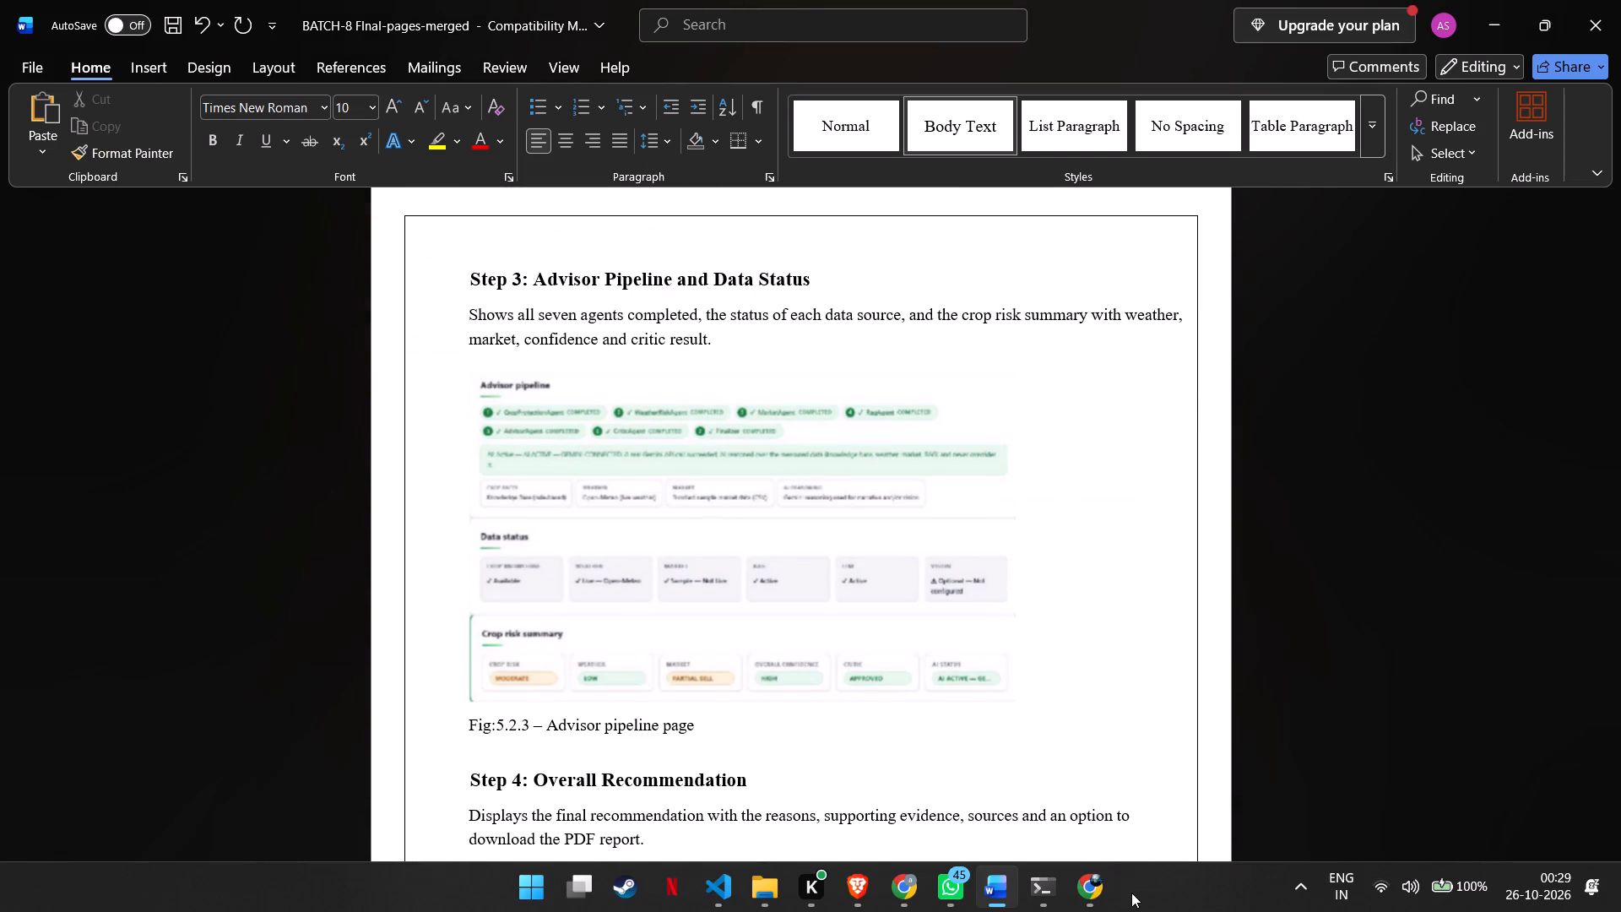
left_click(1074, 888)
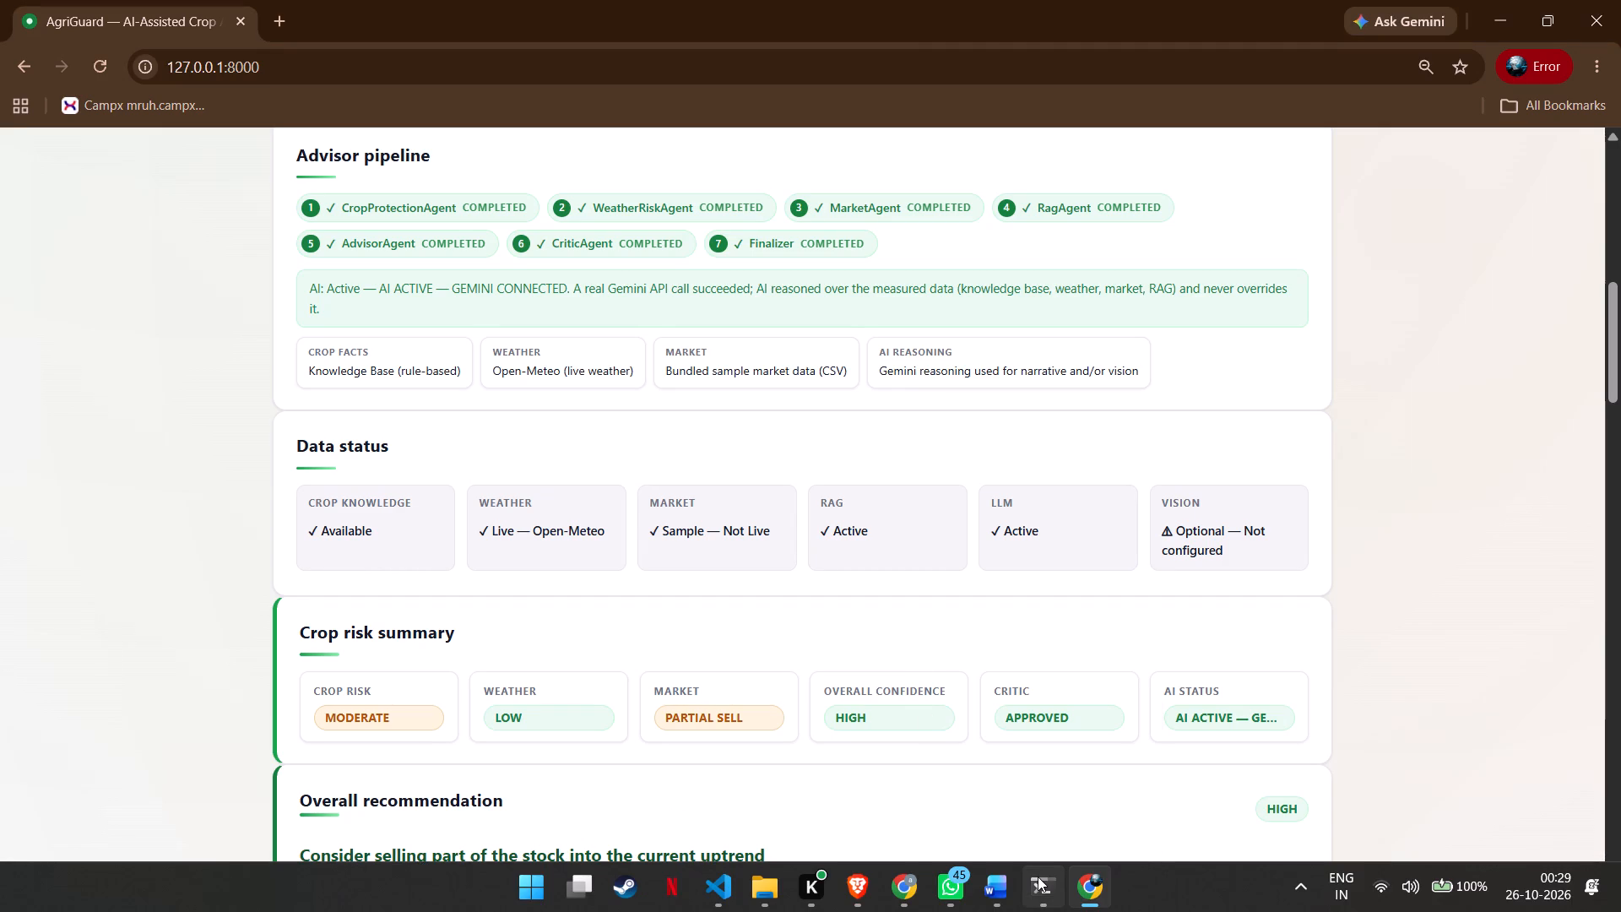
left_click_drag(1005, 878, 1060, 894)
left_click(1060, 894)
scroll(1011, 719, "down", 2)
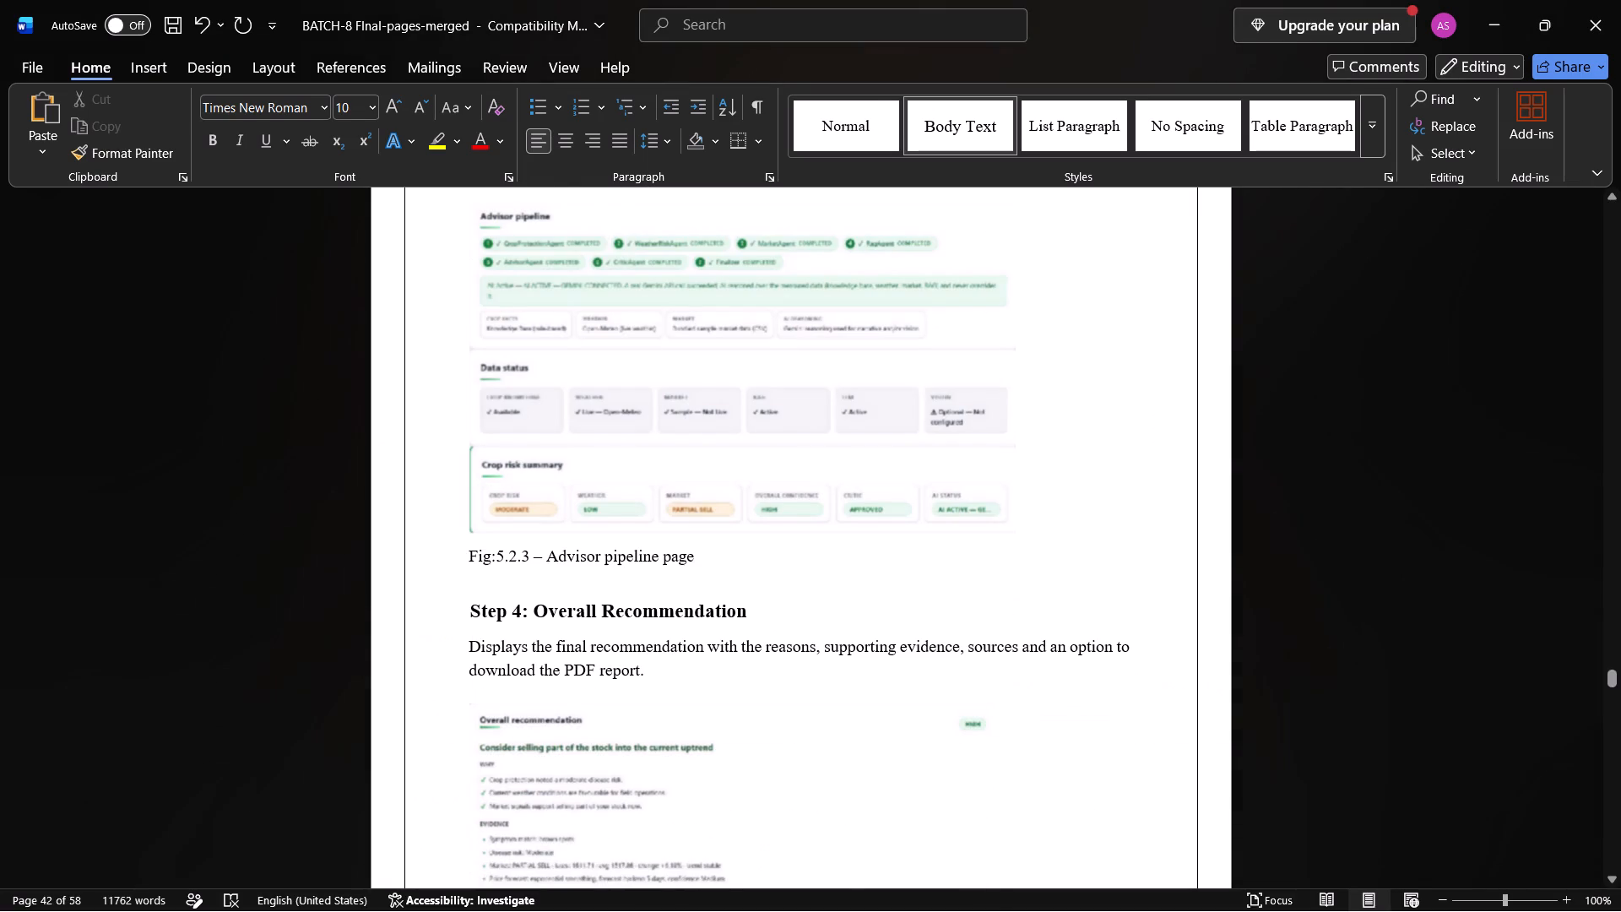
In Chrome, capture a region screenshot of the AgriGuard results from the Advisor pipeline heading through the Crop risk summary.
left_click(1033, 894)
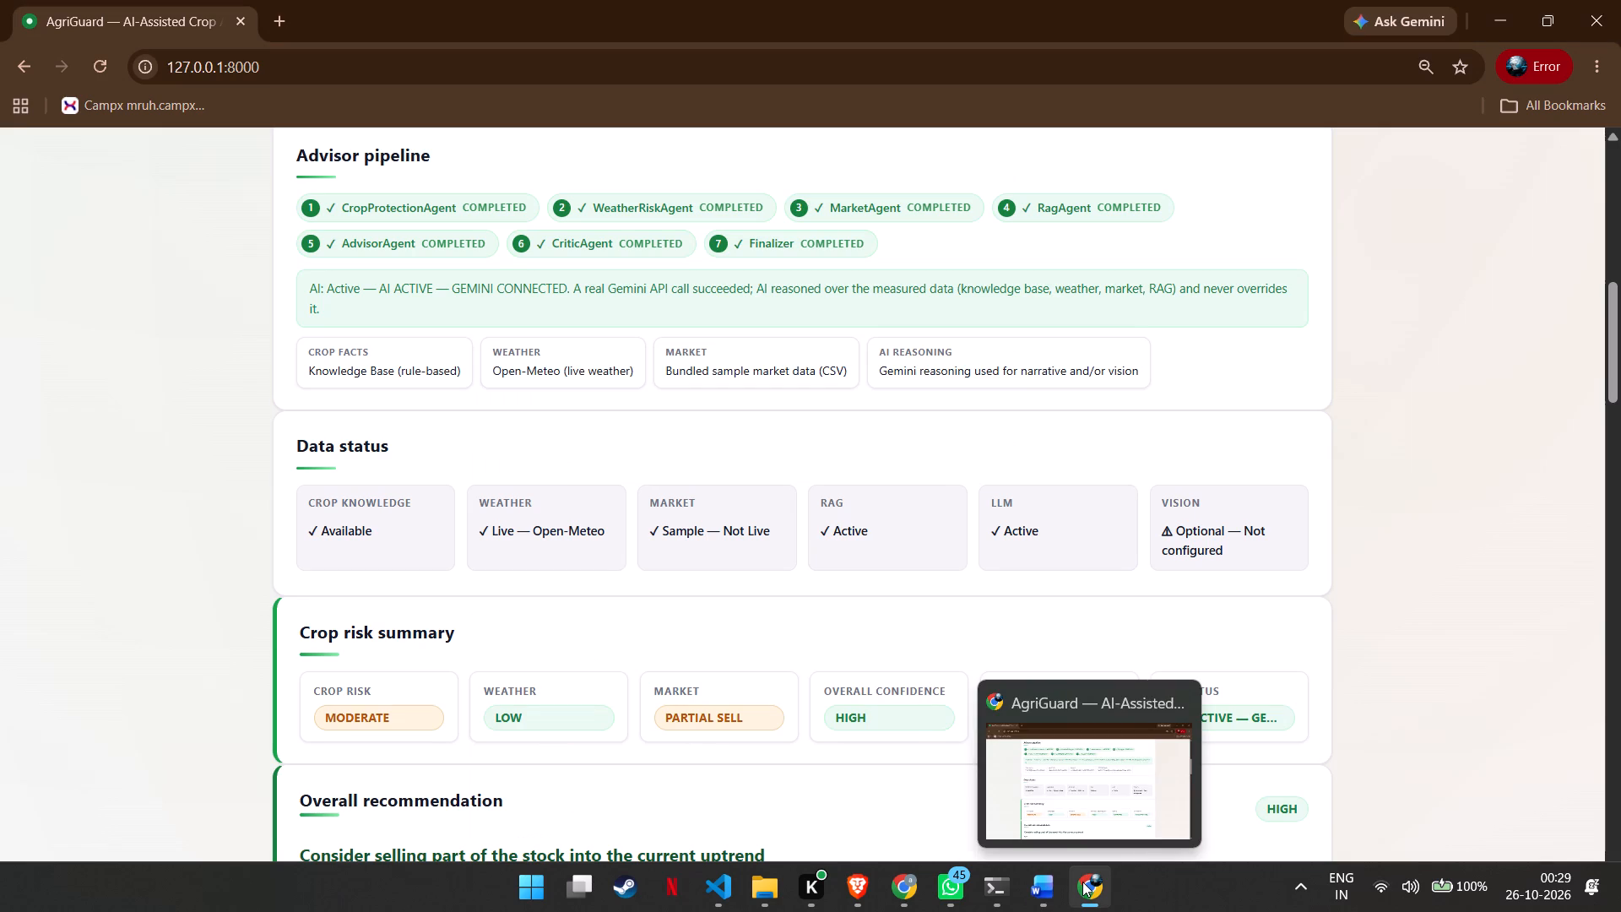
key("shift+super+s")
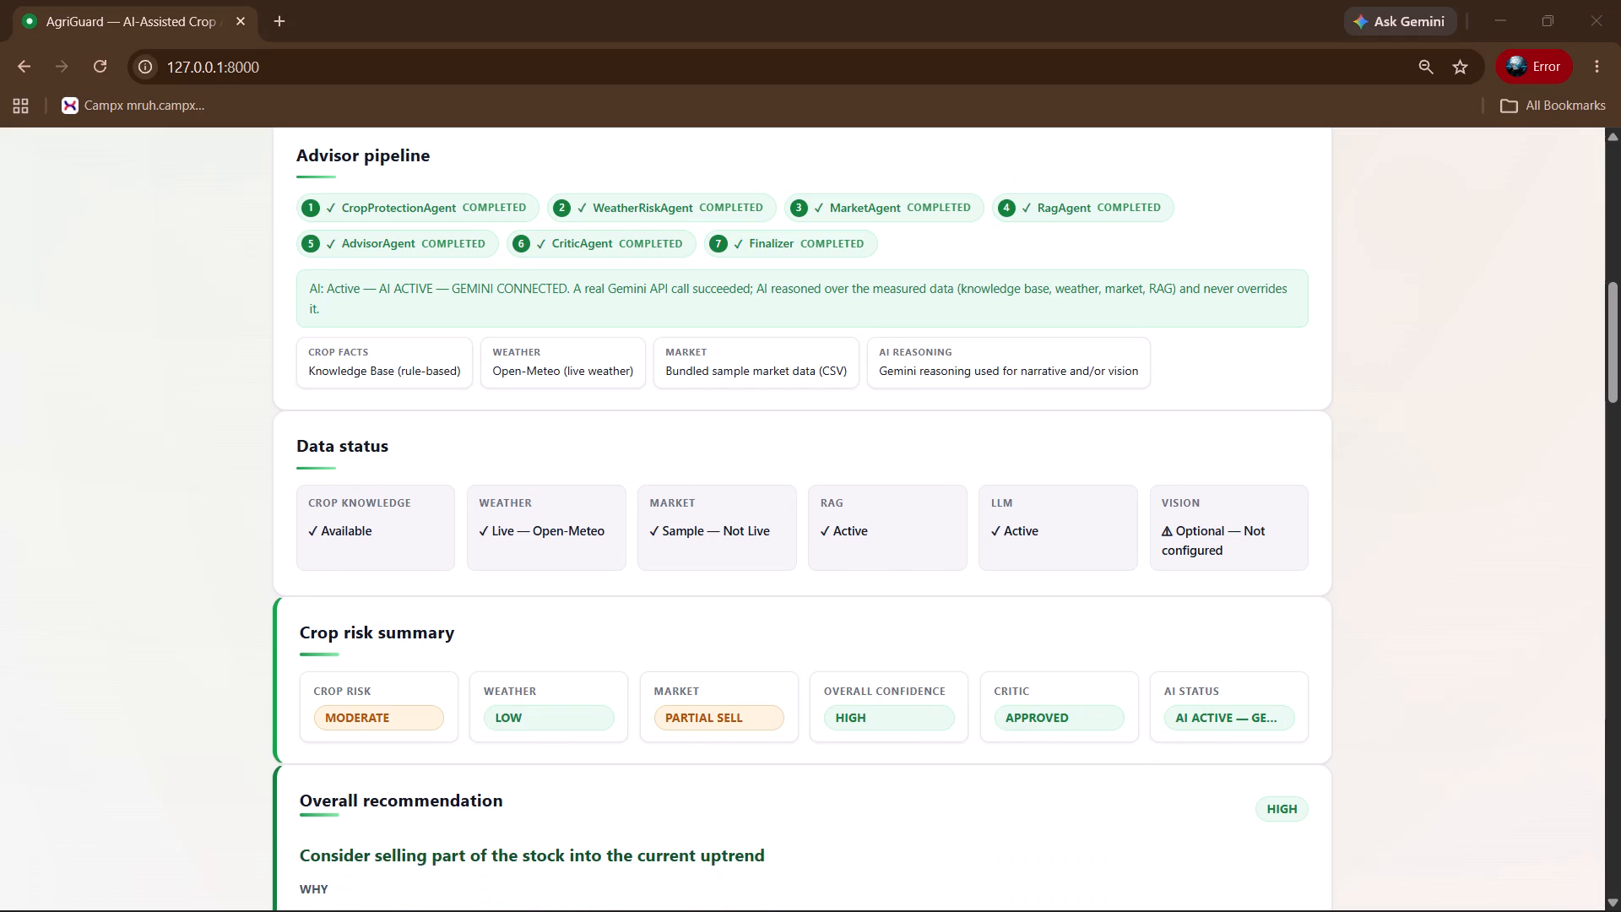
left_click_drag(272, 126, 434, 280)
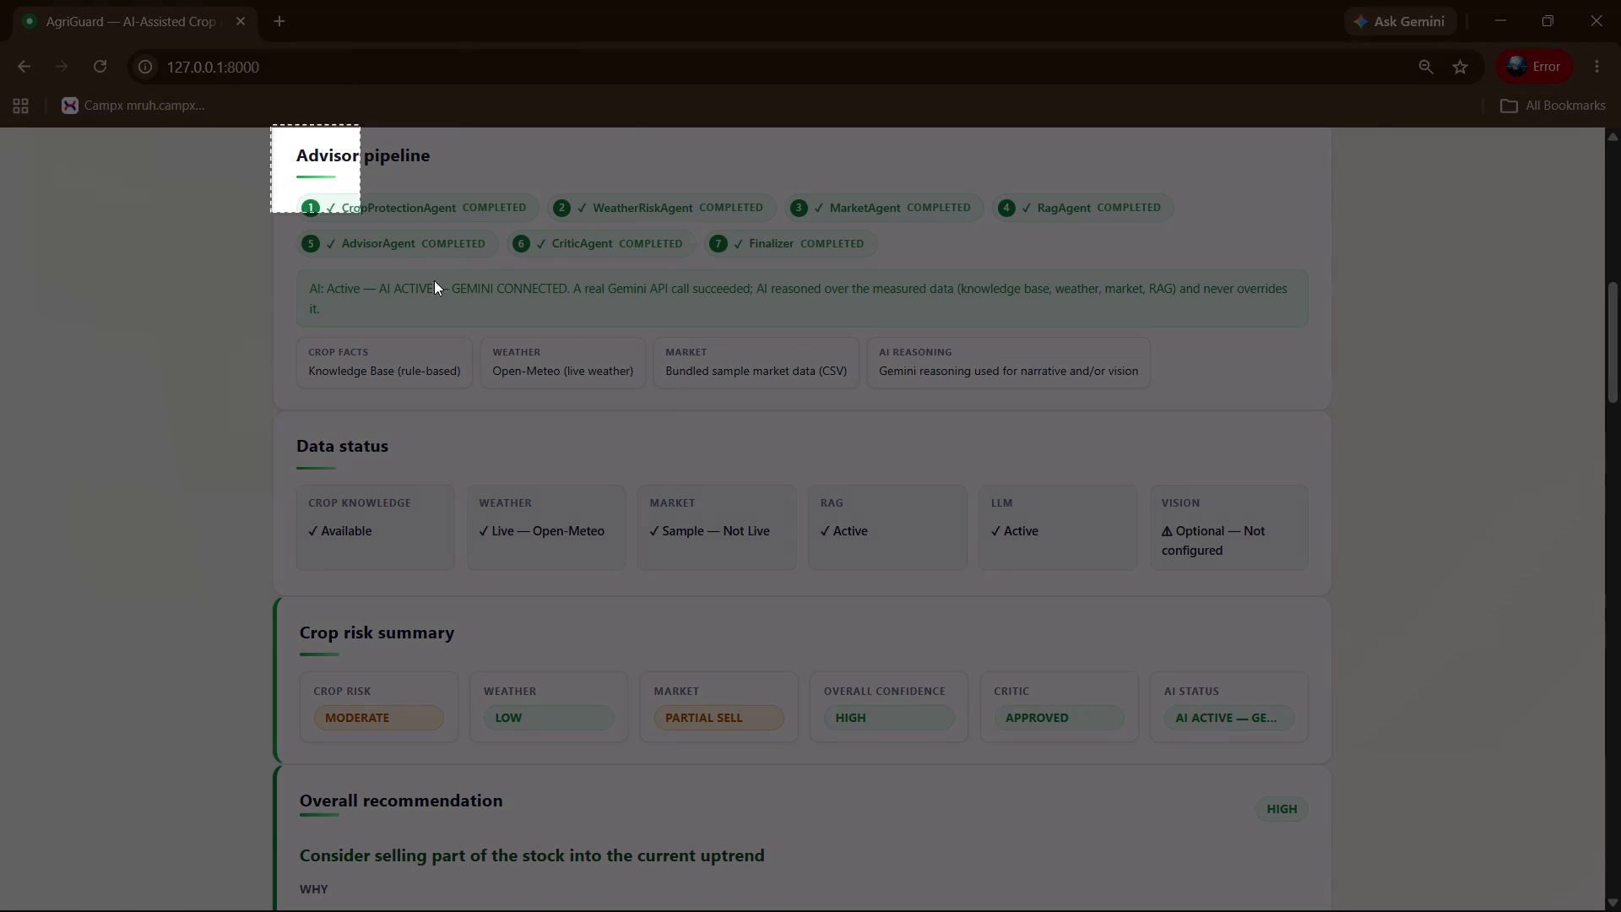
left_click_drag(434, 280, 1332, 756)
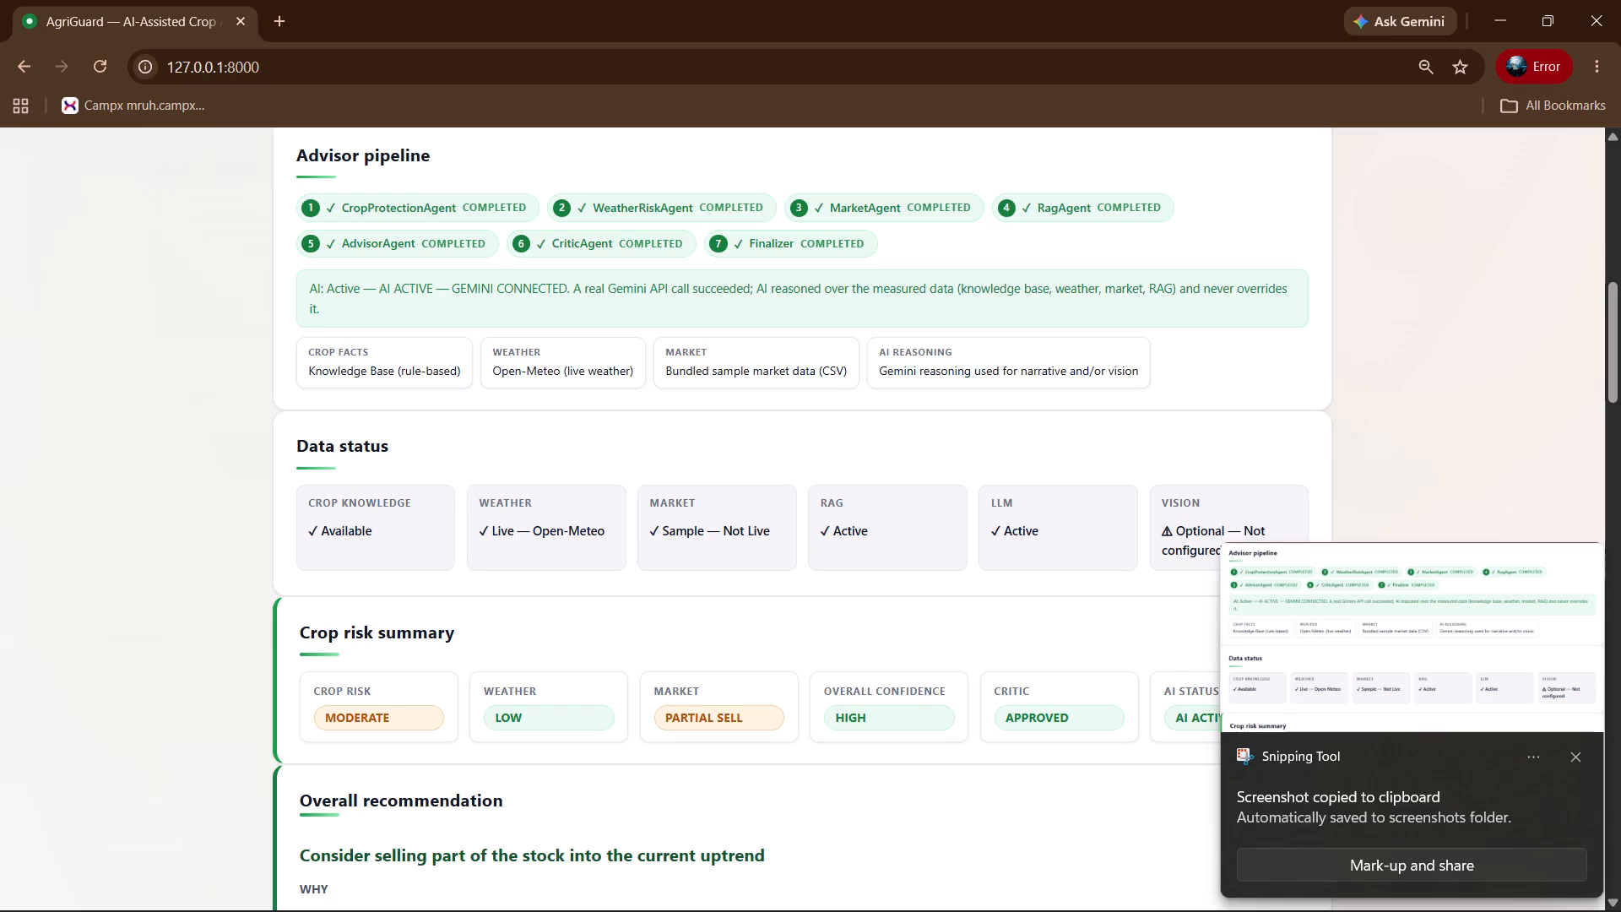
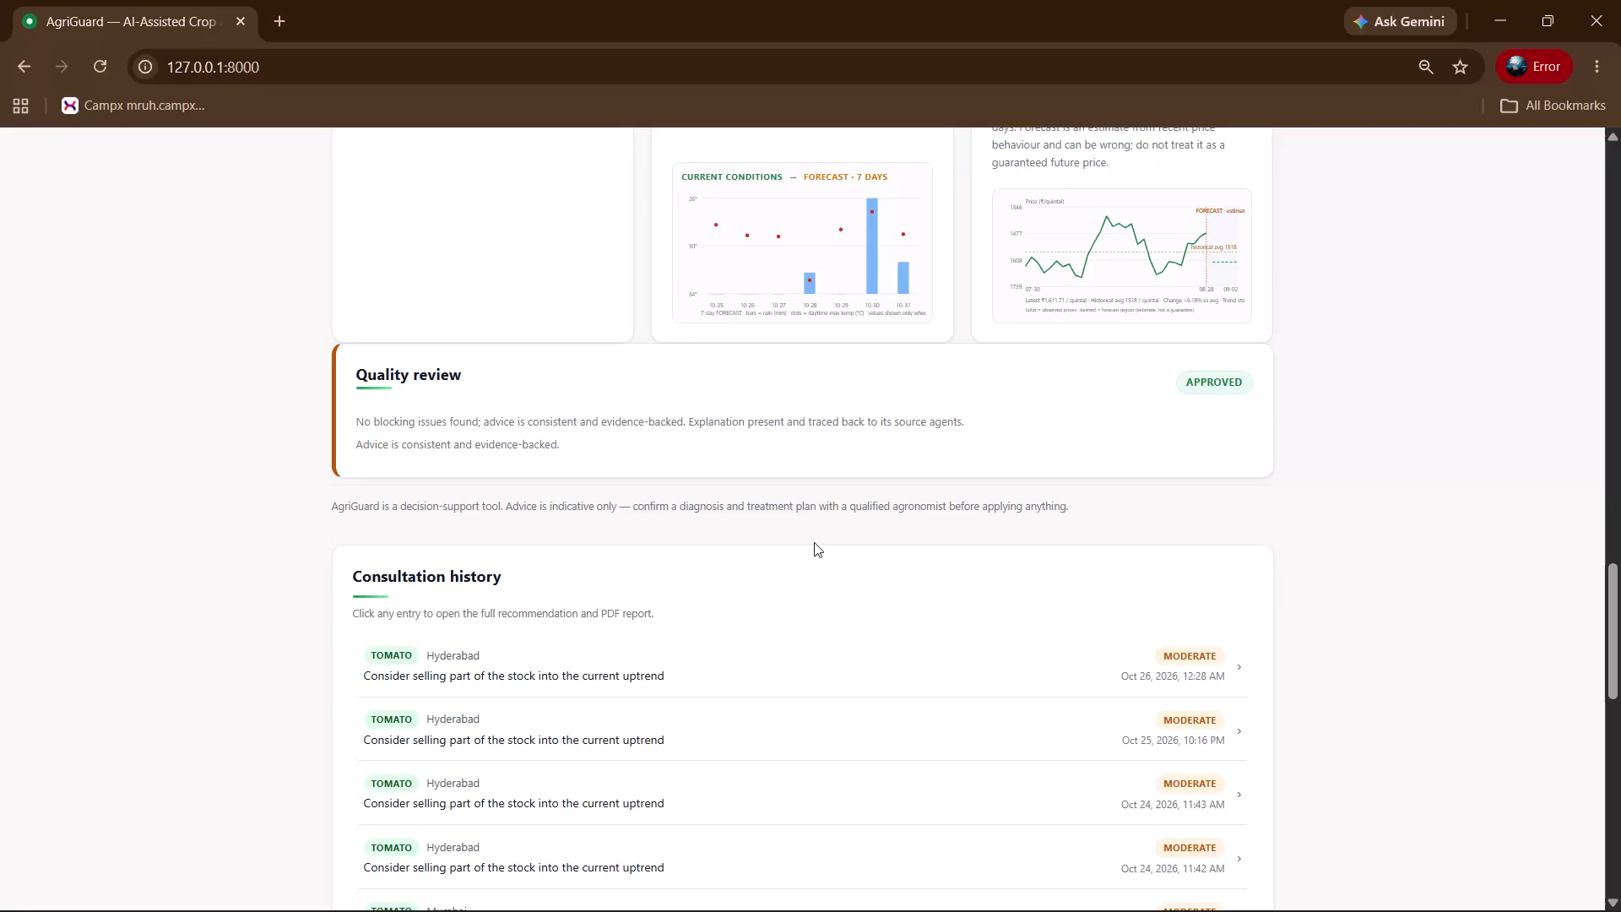
Capture a region screenshot of the AgriGuard Quality review card, including its Approved badge.
key("shift+super+s")
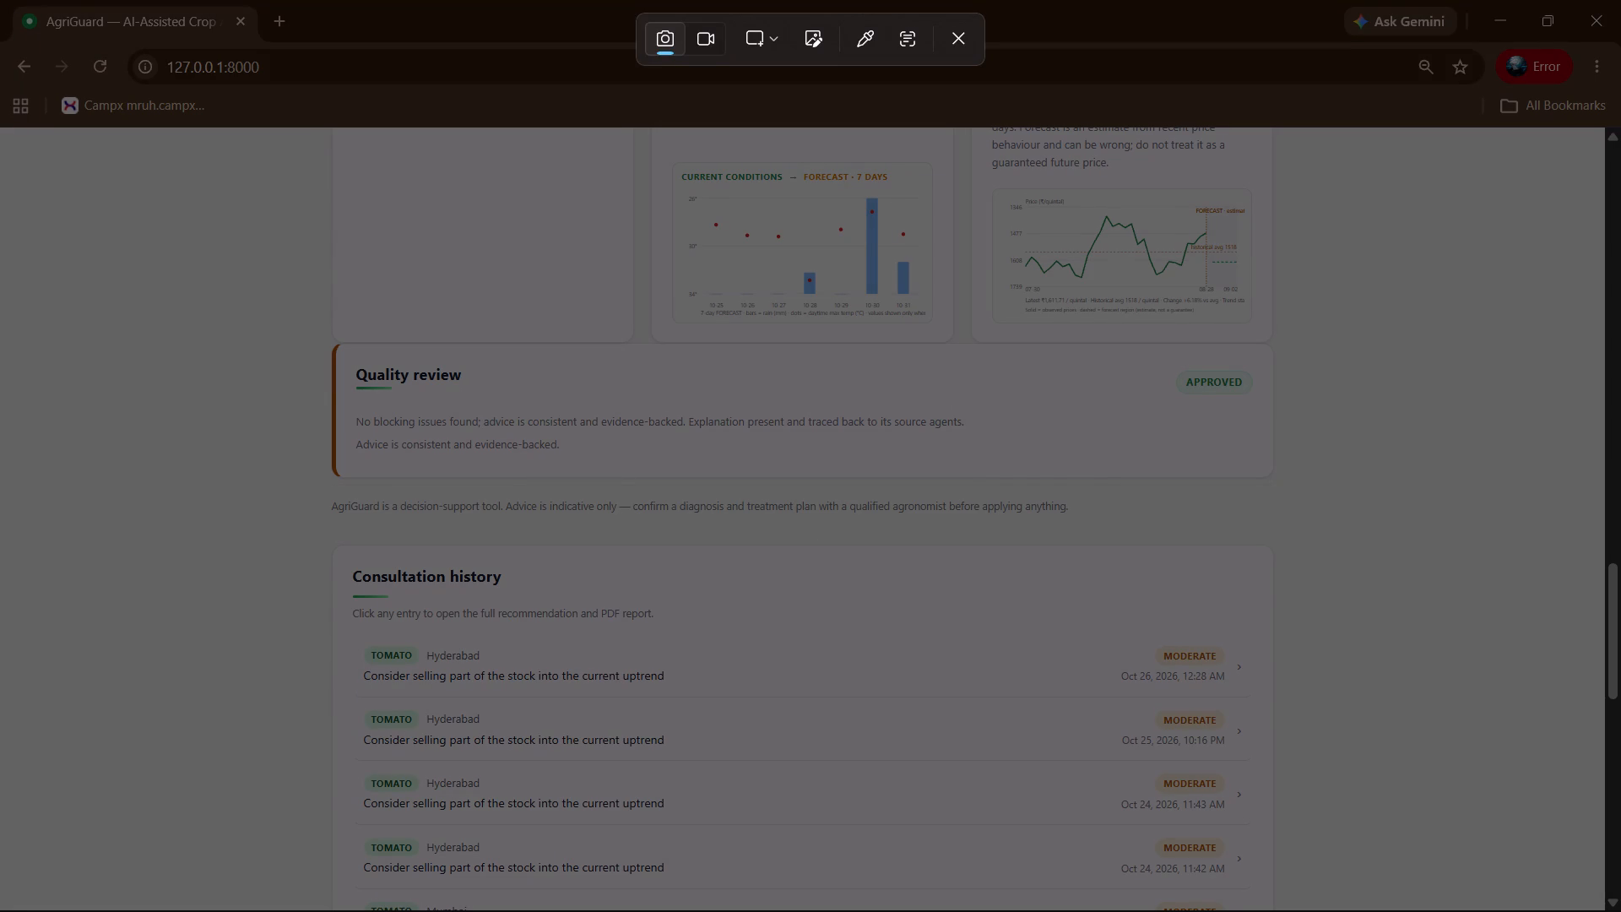
left_click_drag(336, 343, 1279, 486)
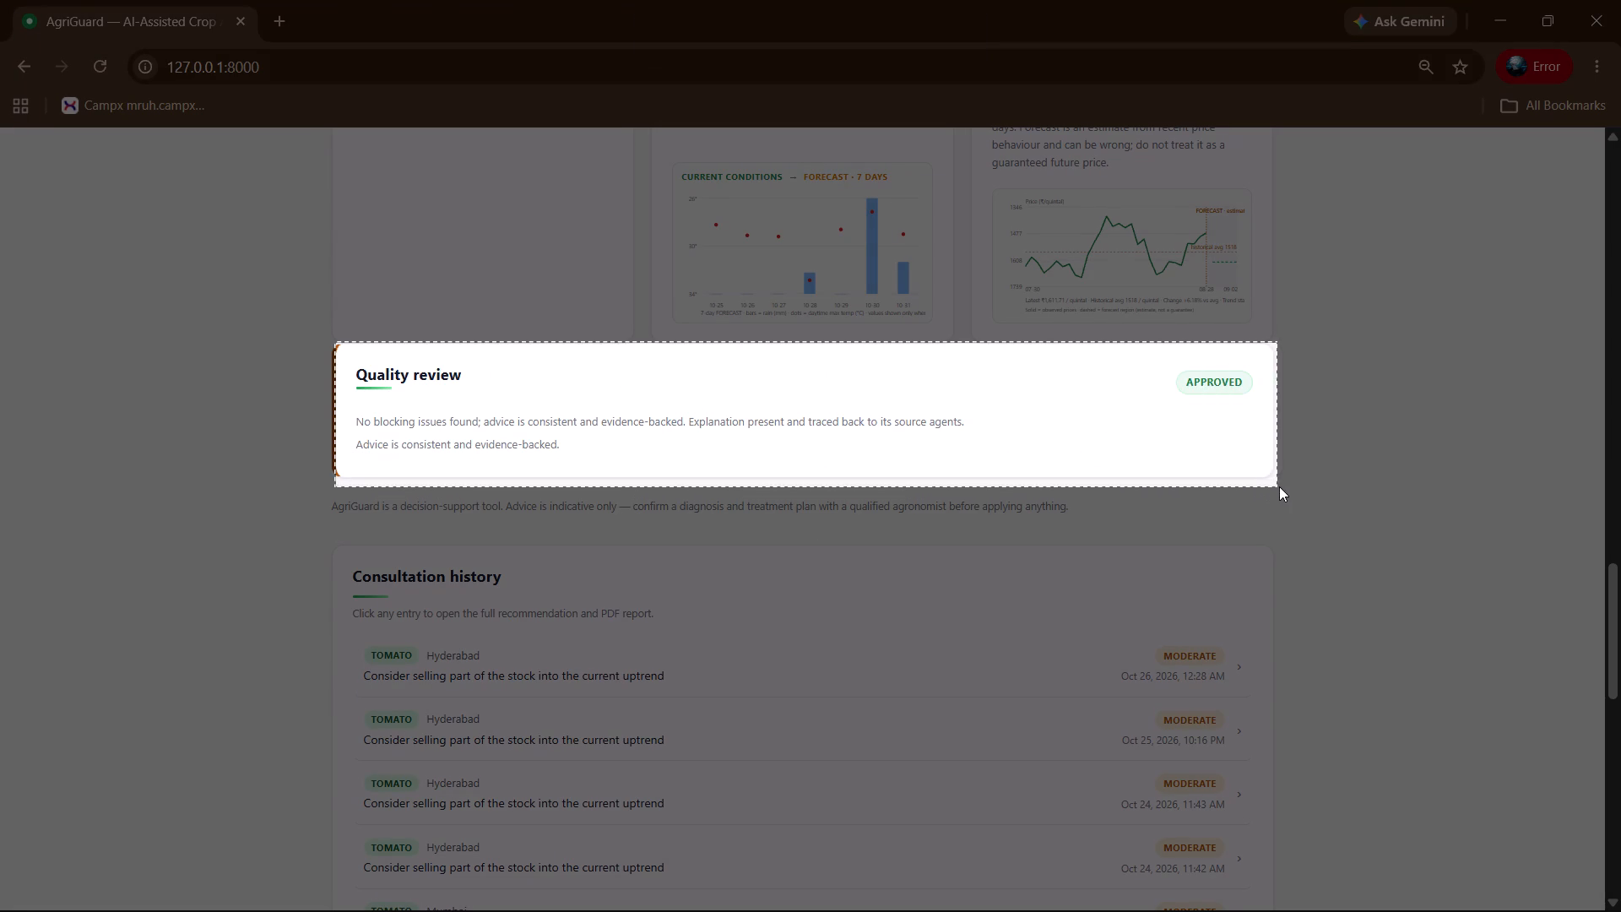
left_click_drag(1279, 486, 1277, 474)
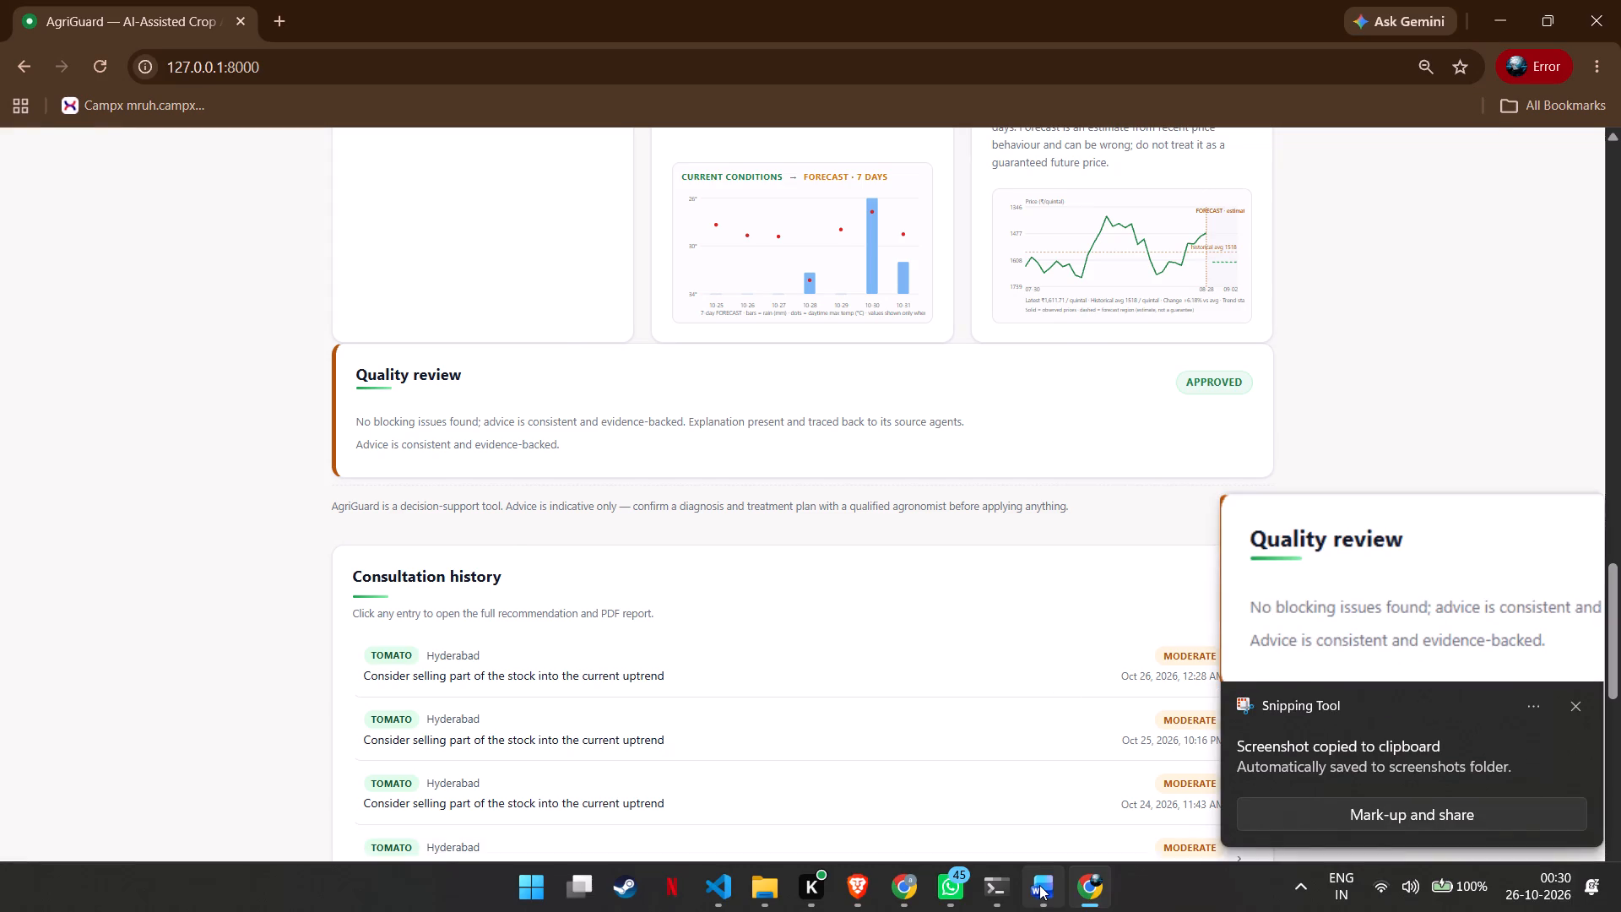
In Word, examine the report's Fig:5.2.6 Quality review and Fig:5.2.7 Advisory disclaimer pictures and compare them with the AgriGuard page in Chrome.
left_click(1039, 885)
scroll(948, 607, "down", 10)
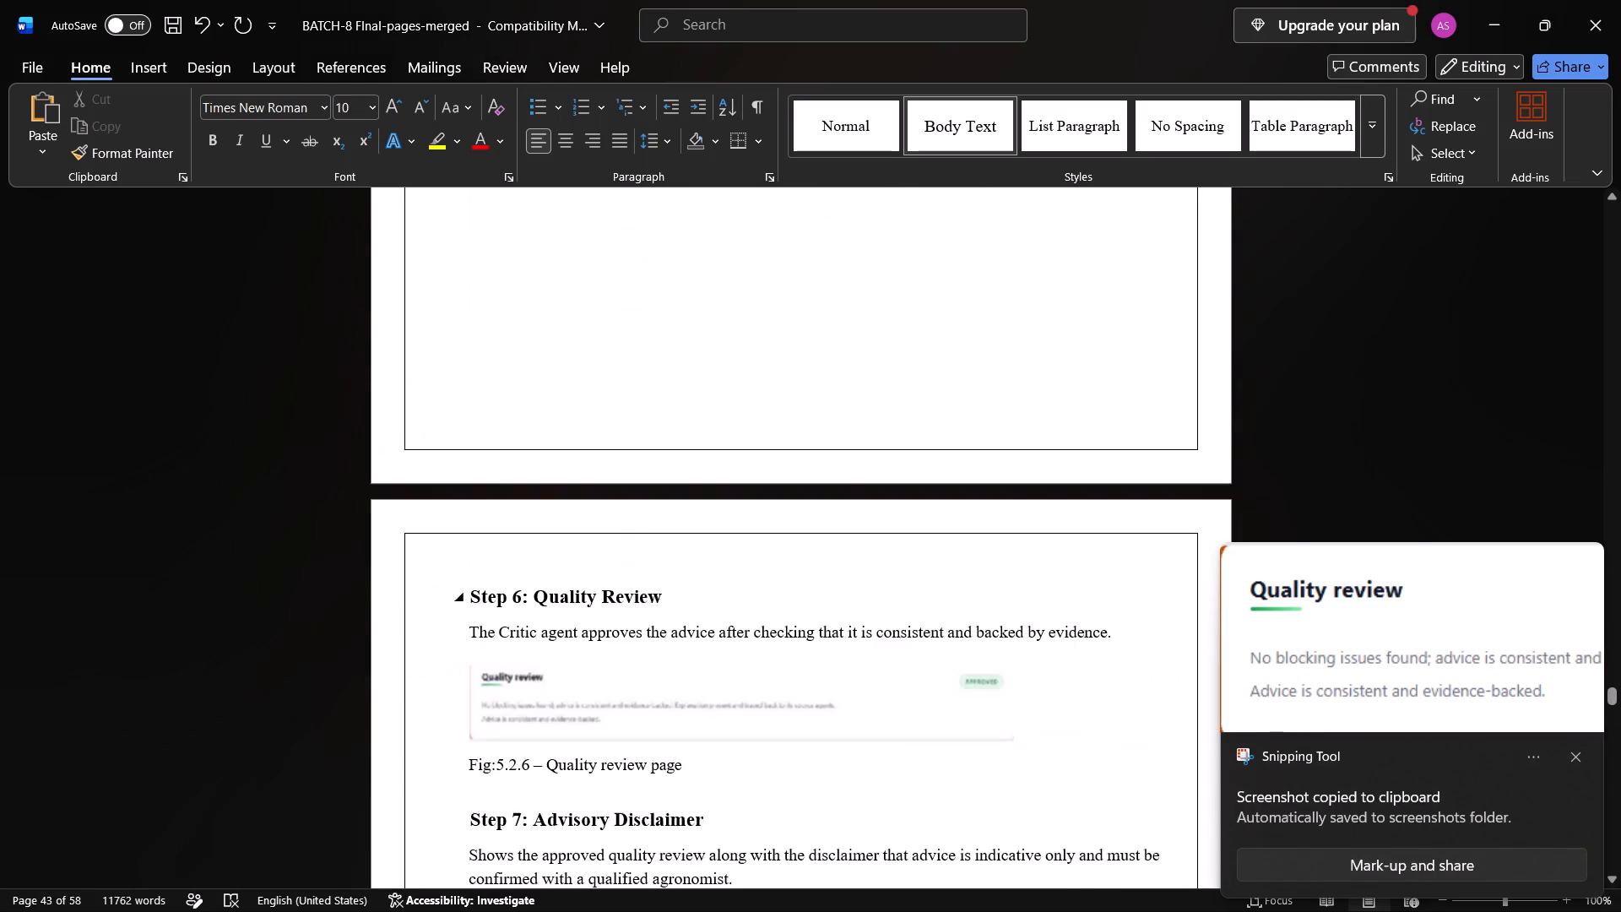
scroll(948, 607, "down", 2)
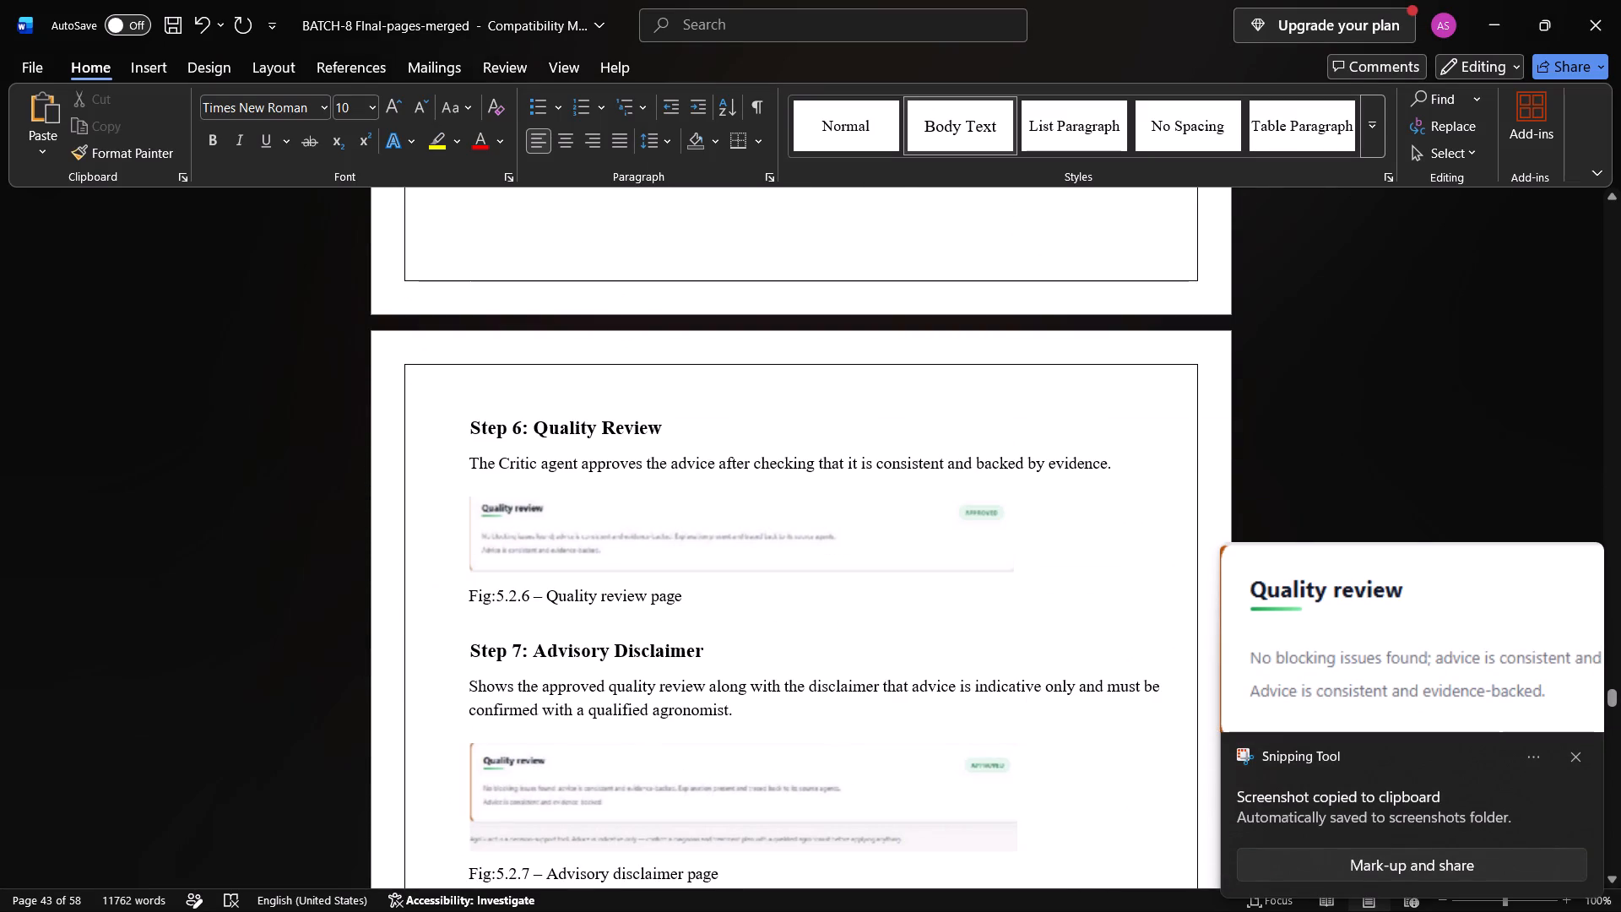
scroll(935, 596, "down", 1)
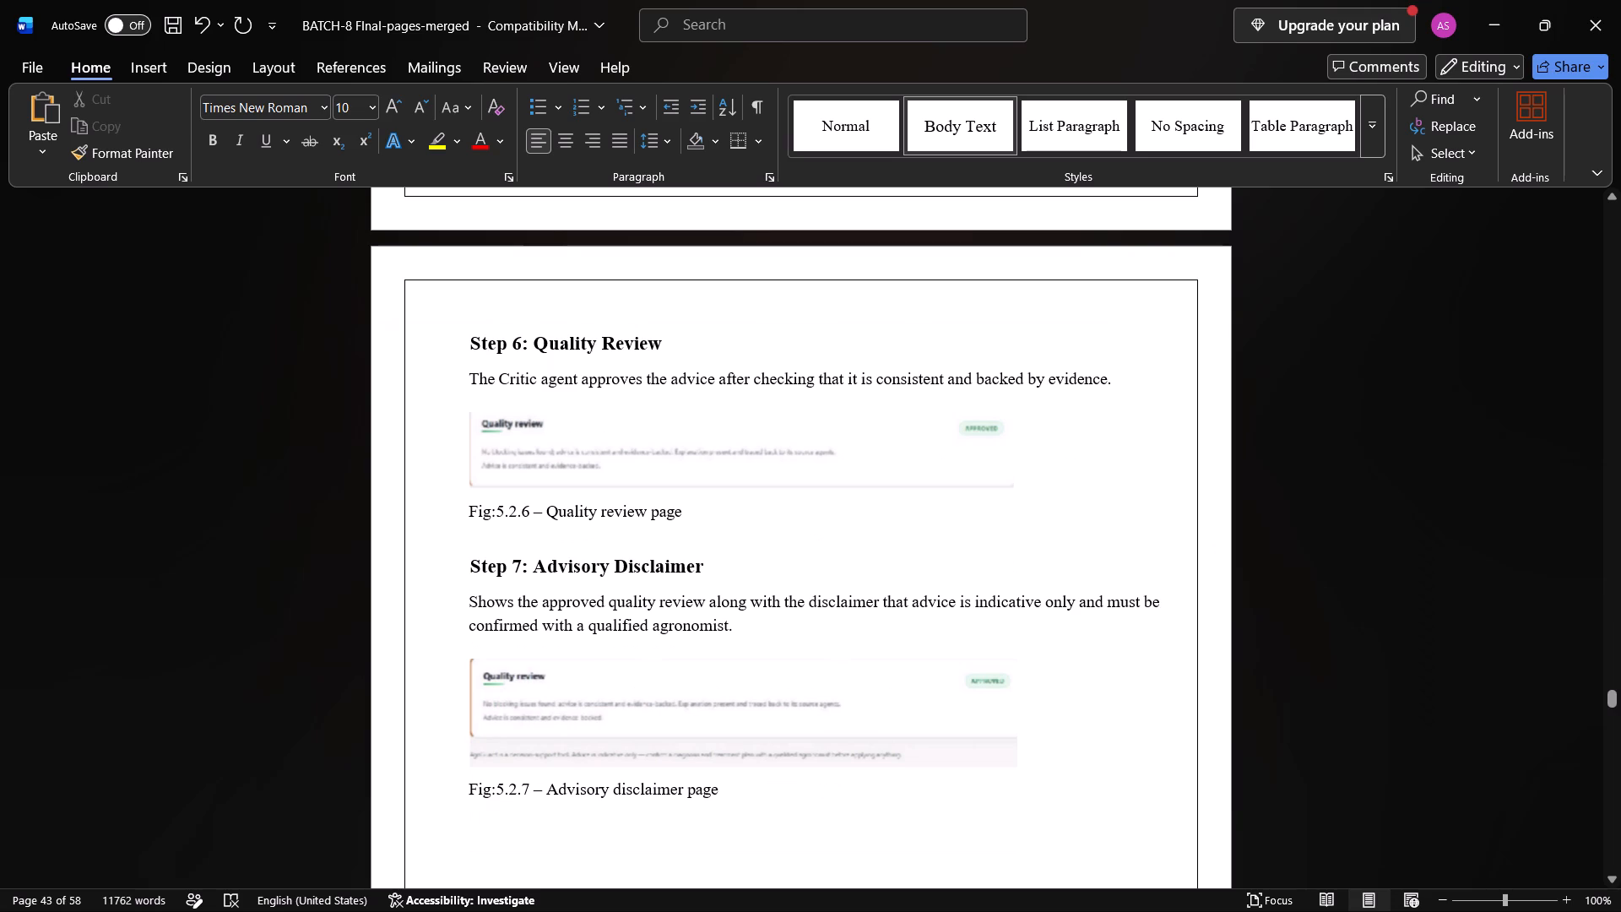
scroll(935, 595, "down", 2)
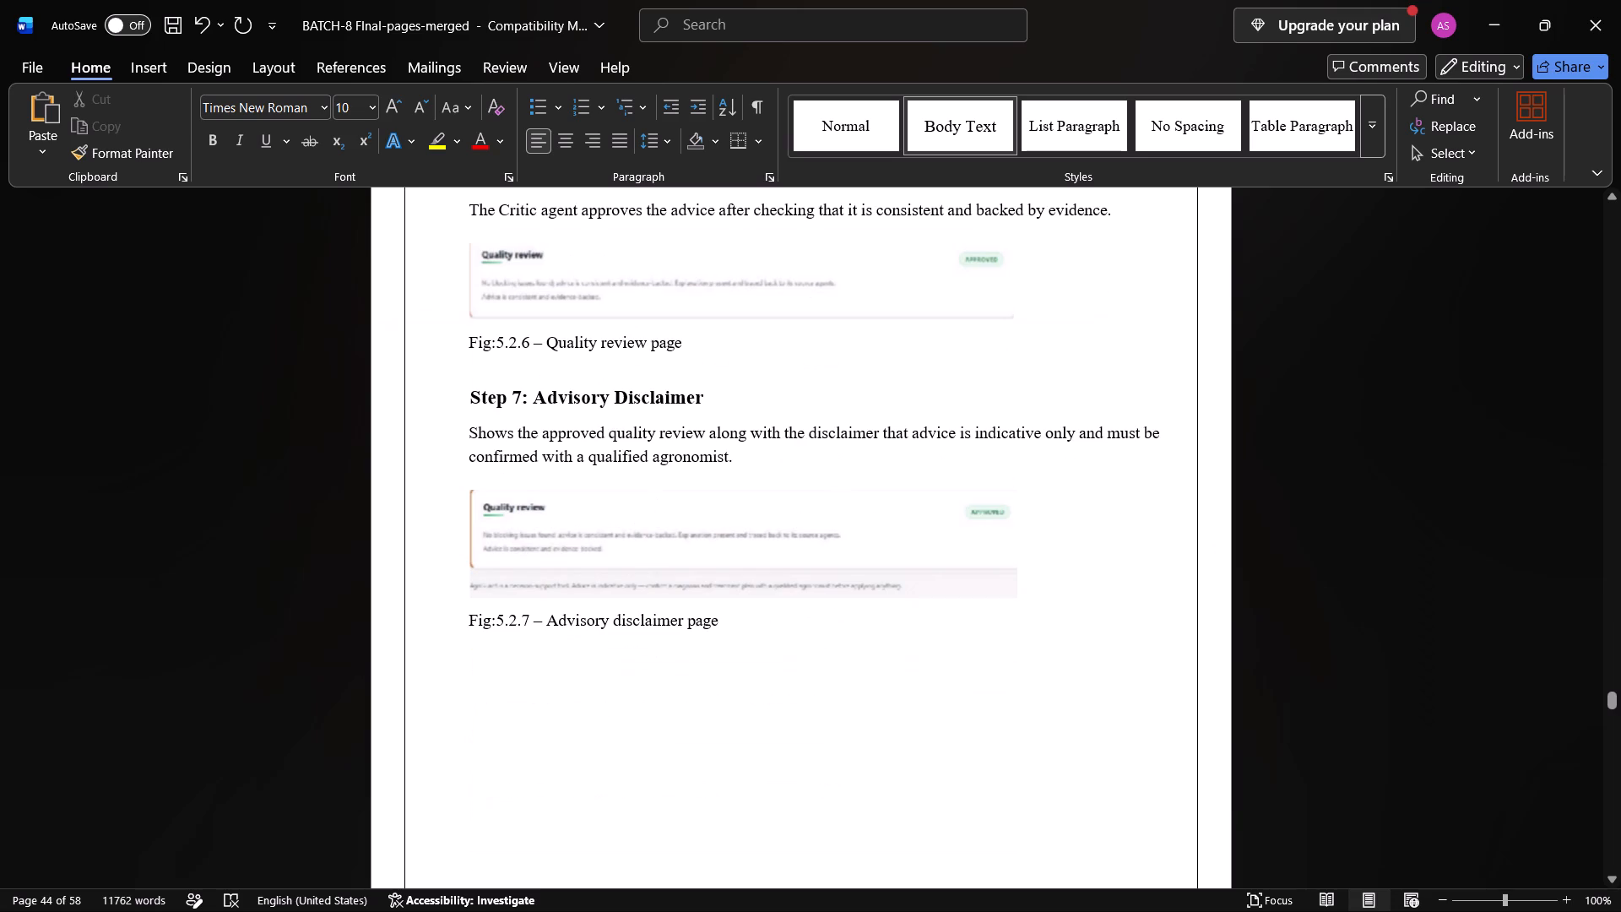
left_click(1080, 901)
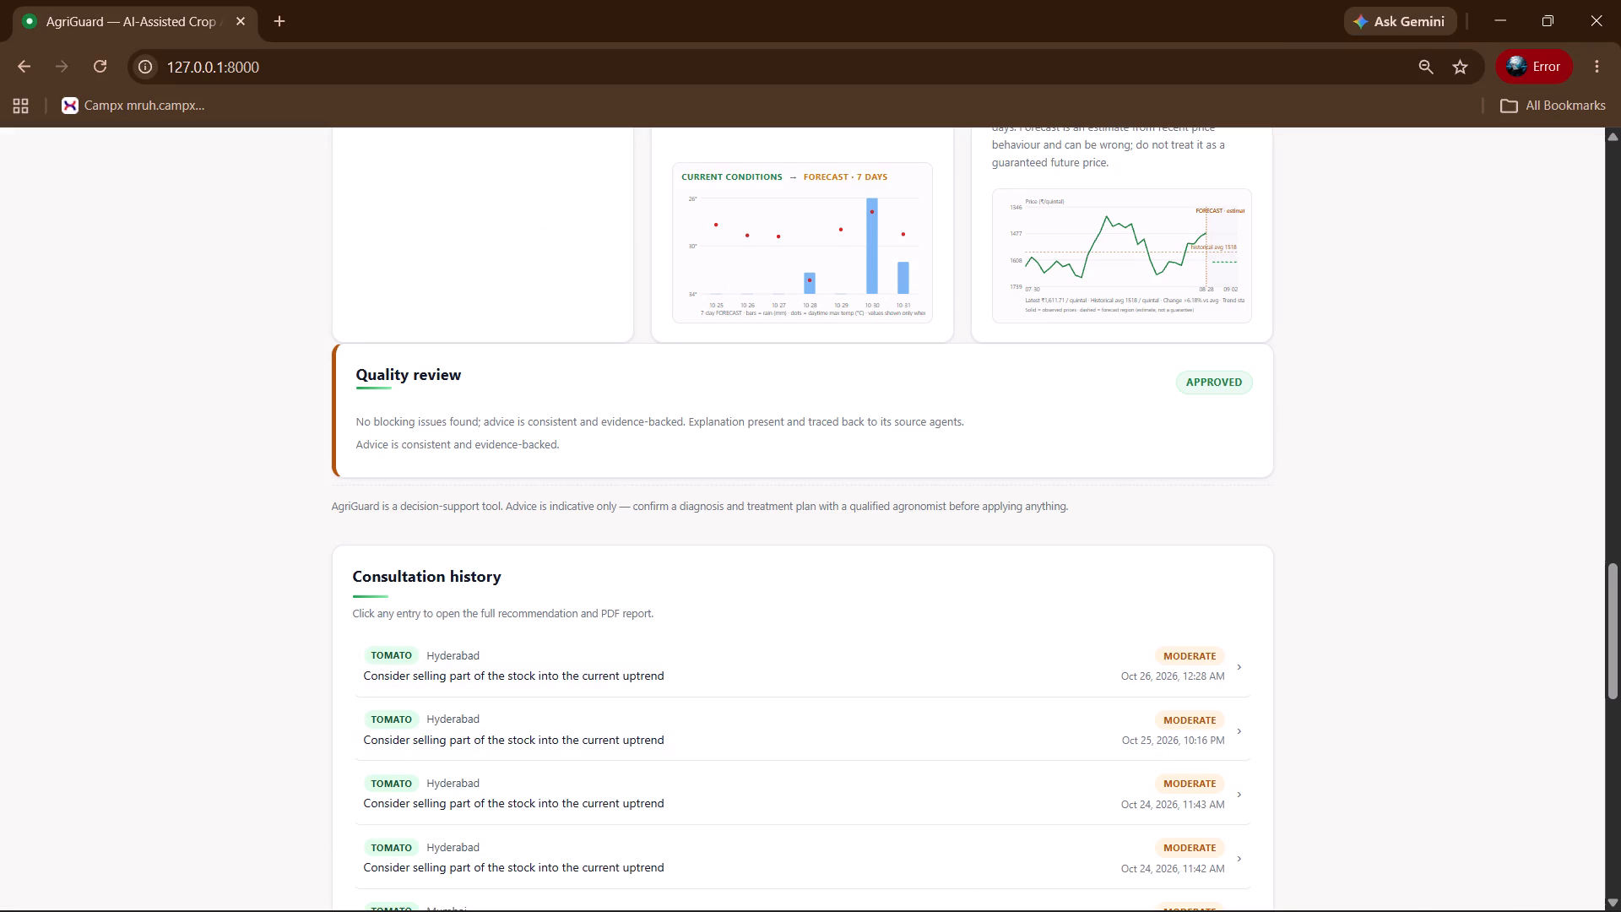
Back in Word, review the report's result pictures from Fig:5.2.4 Overall recommendation to Fig:5.2.7 Advisory disclaimer, and return to the AgriGuard page in Chrome.
left_click(1038, 885)
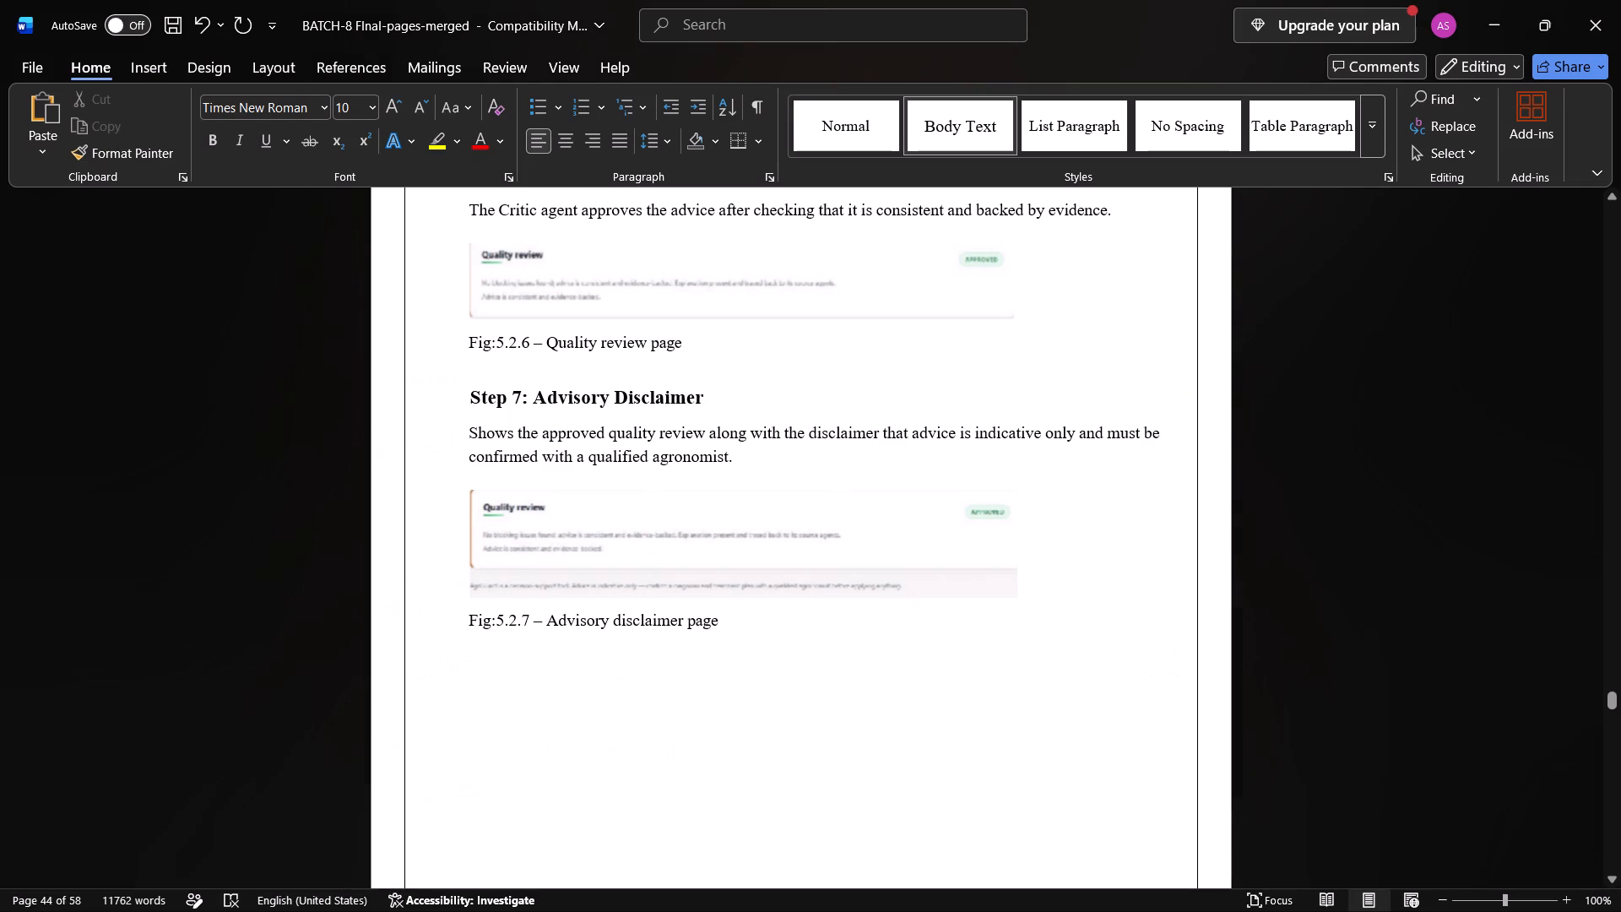
scroll(915, 718, "up", 9)
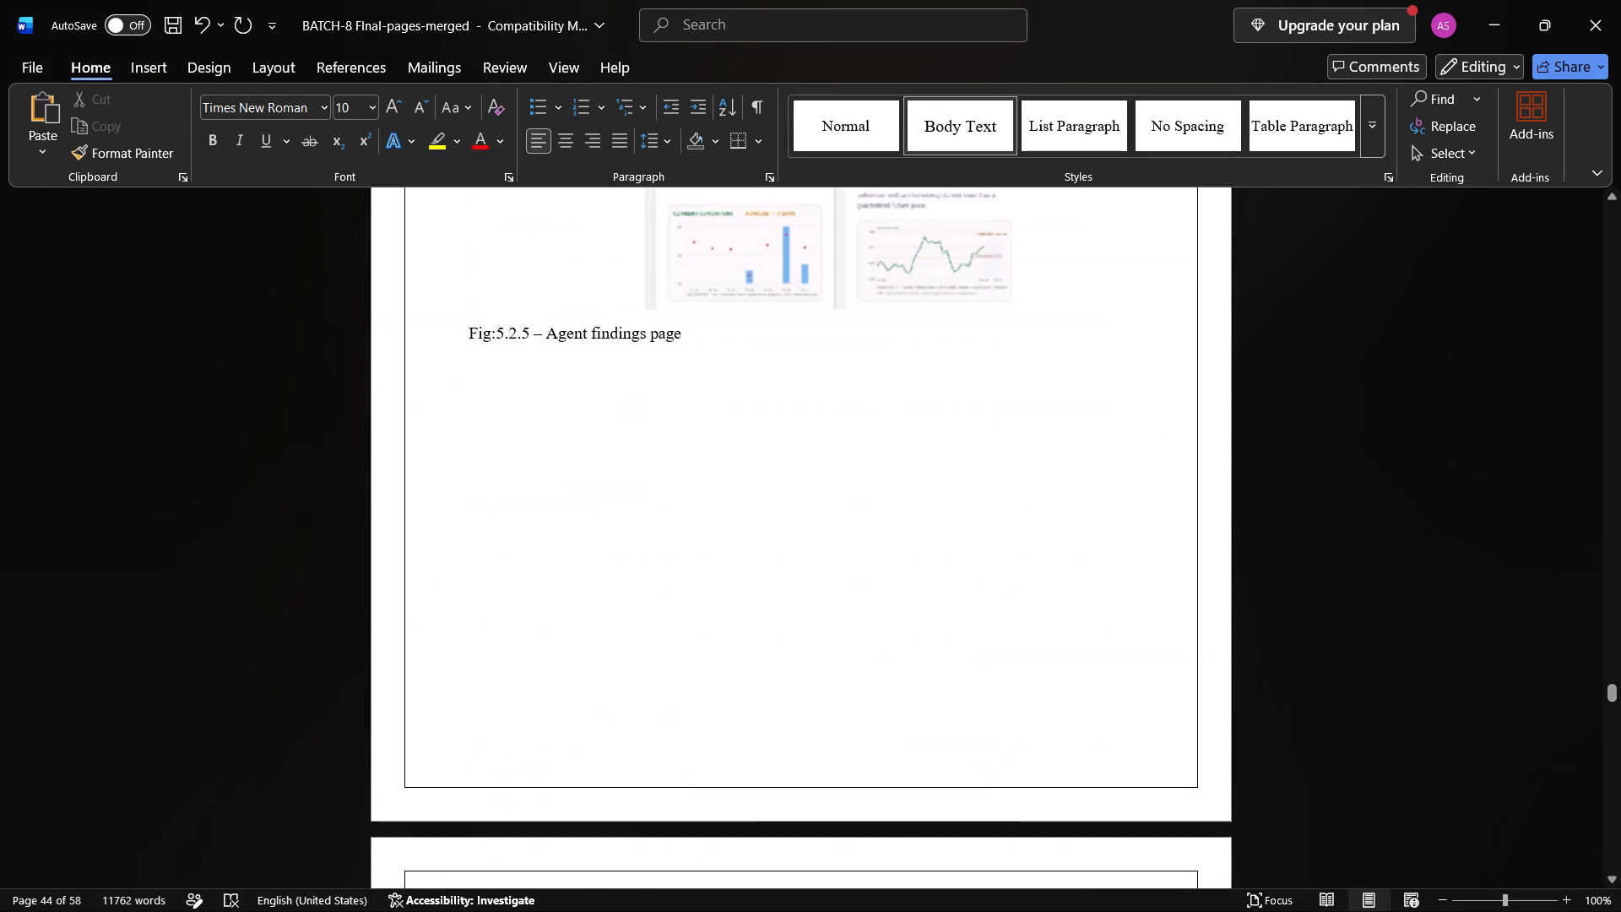
scroll(913, 718, "up", 11)
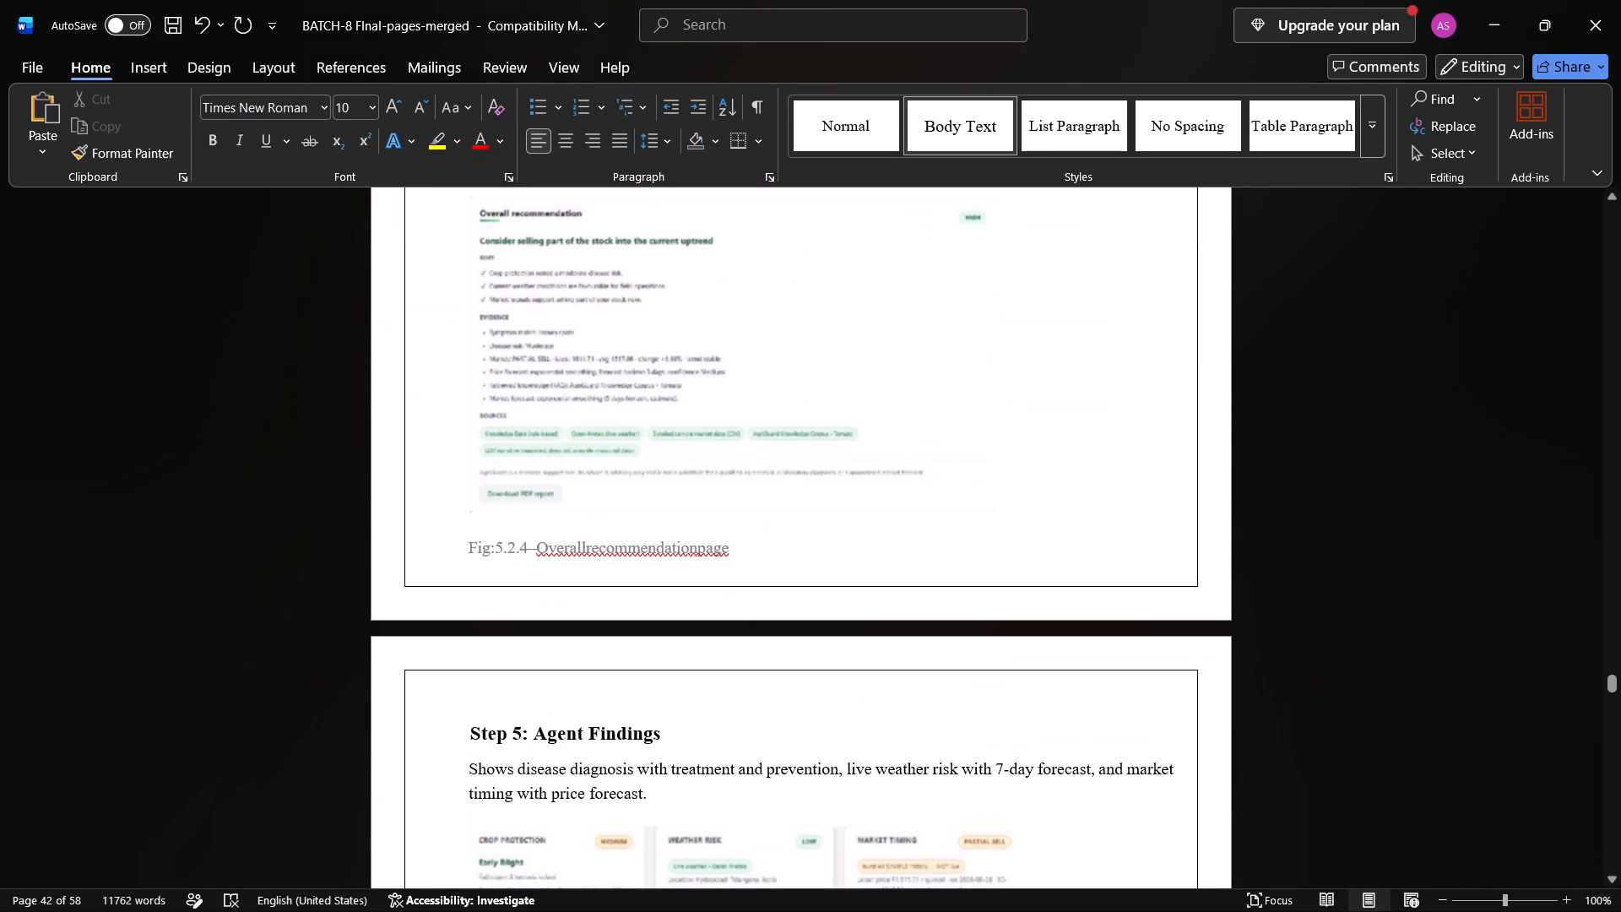
scroll(907, 717, "down", 7)
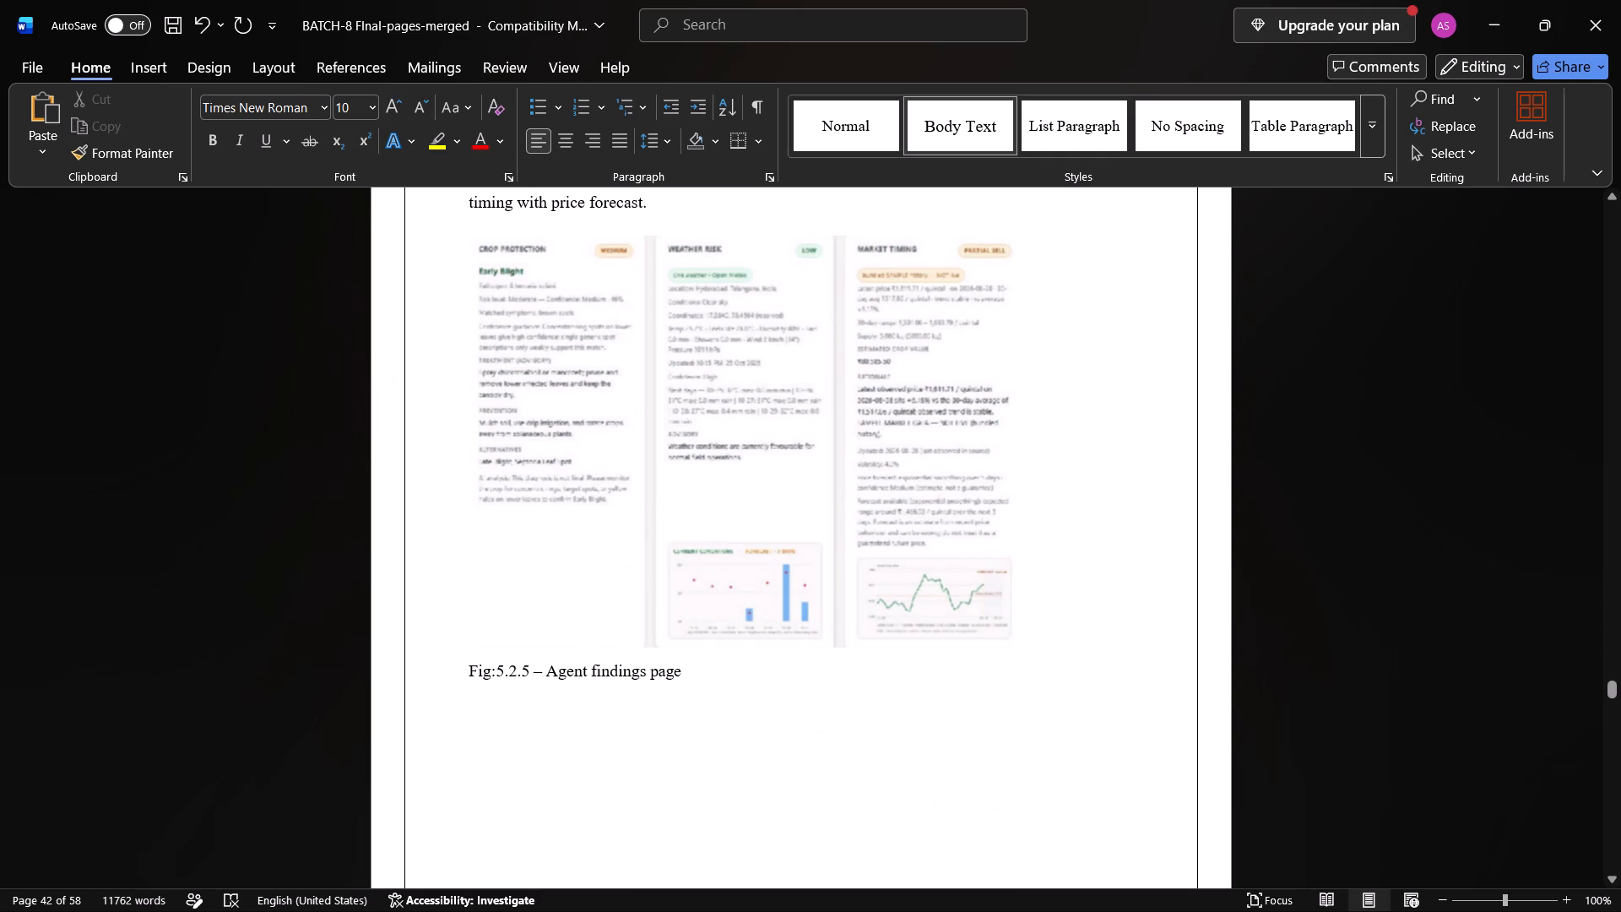
scroll(901, 714, "down", 12)
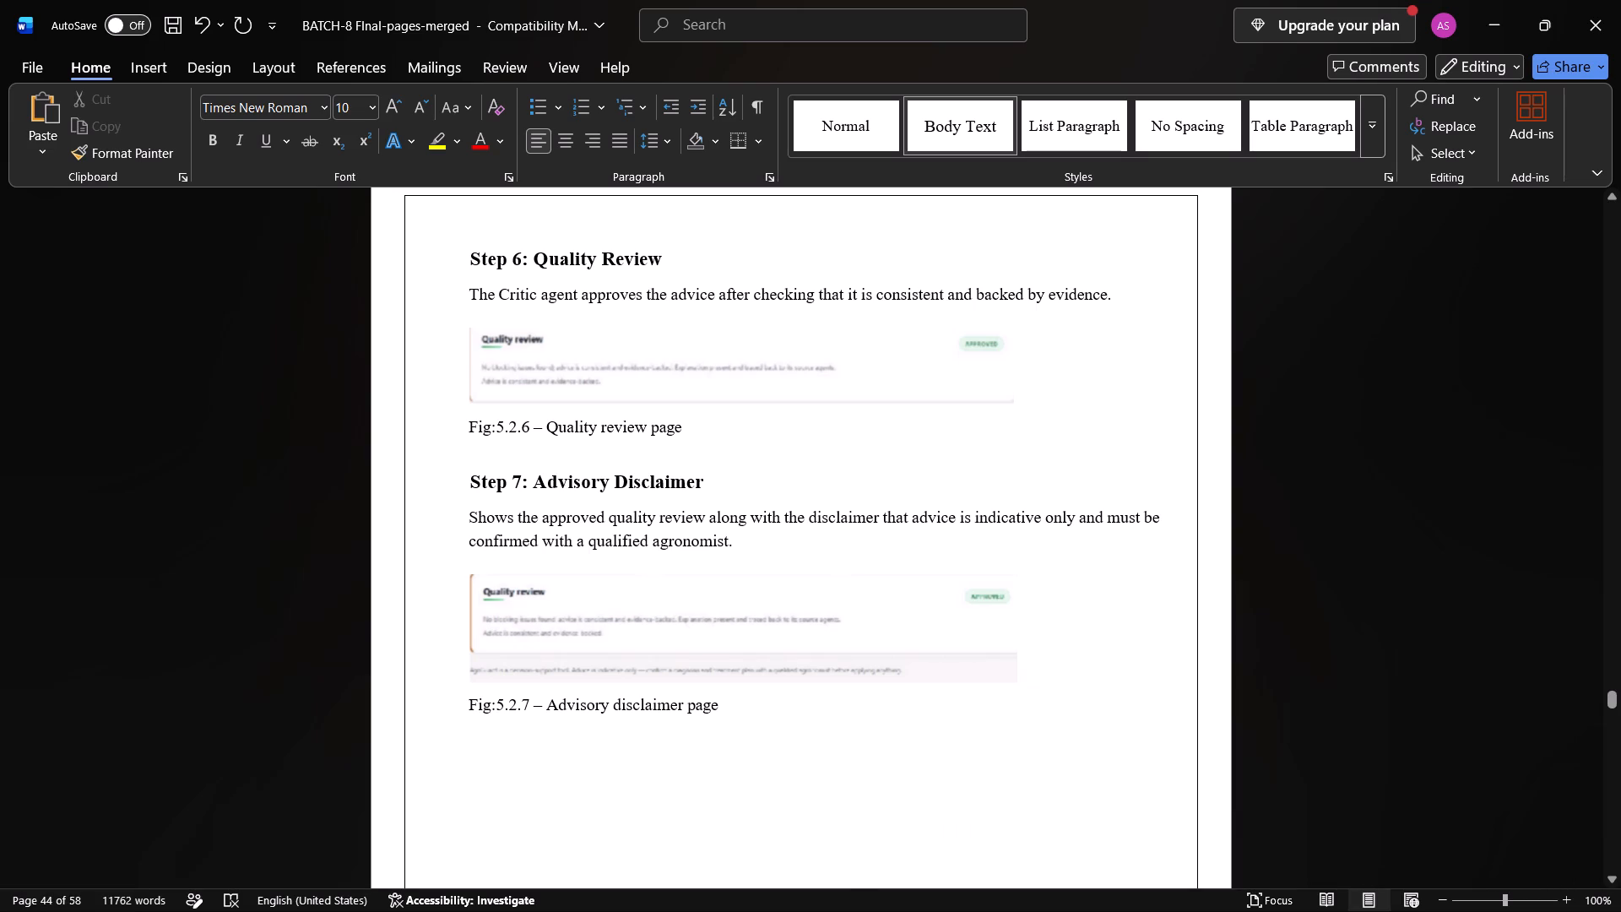
left_click(1041, 903)
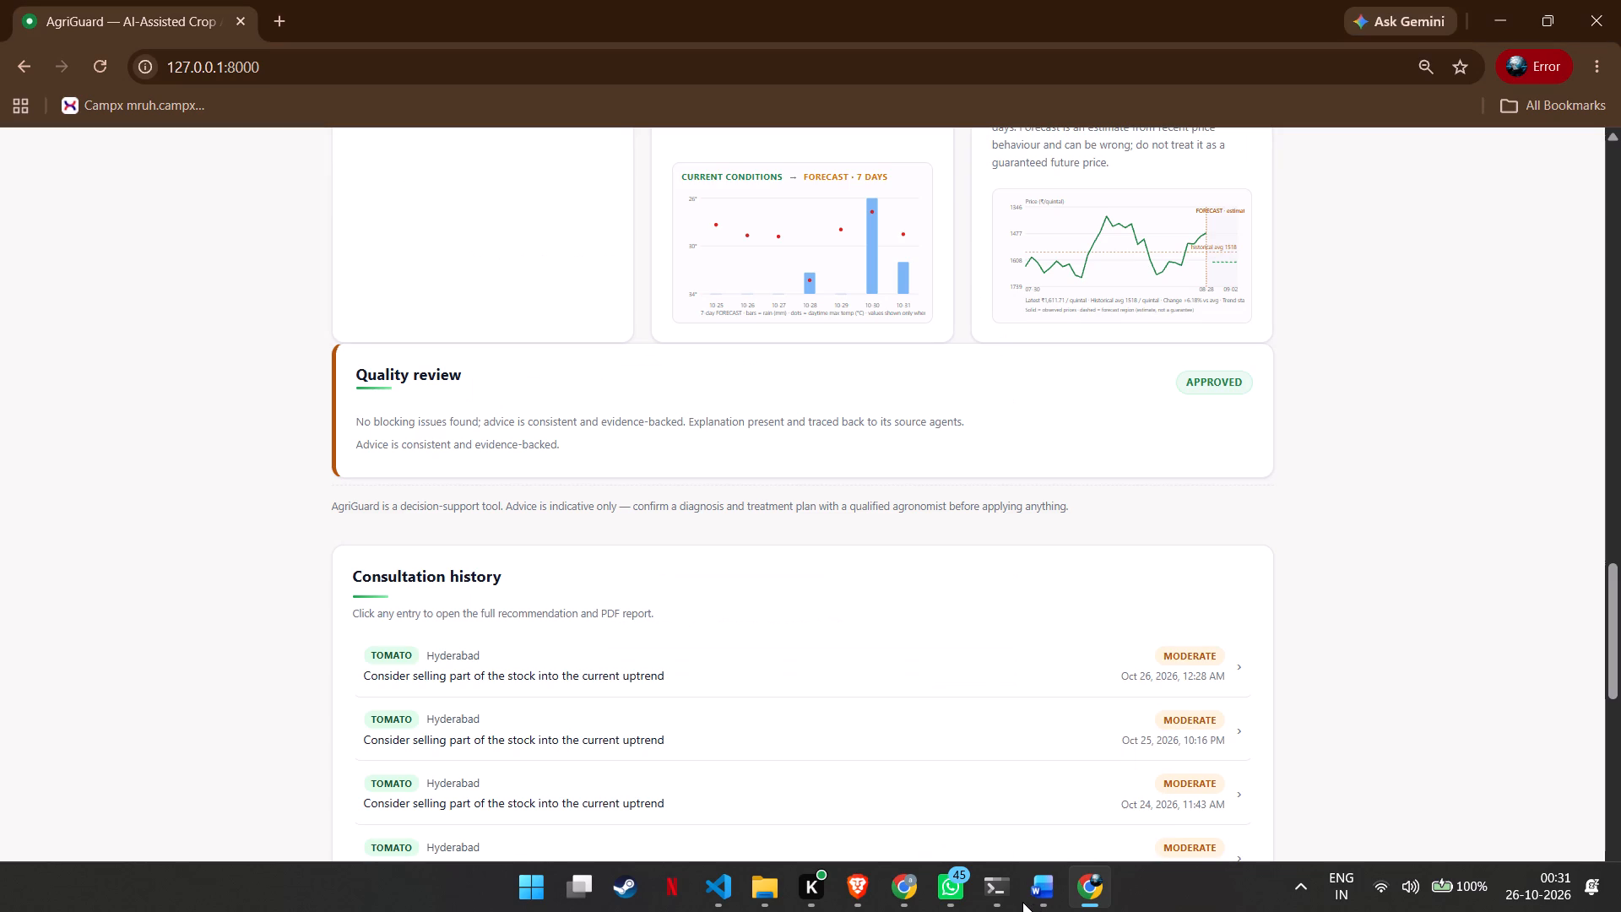
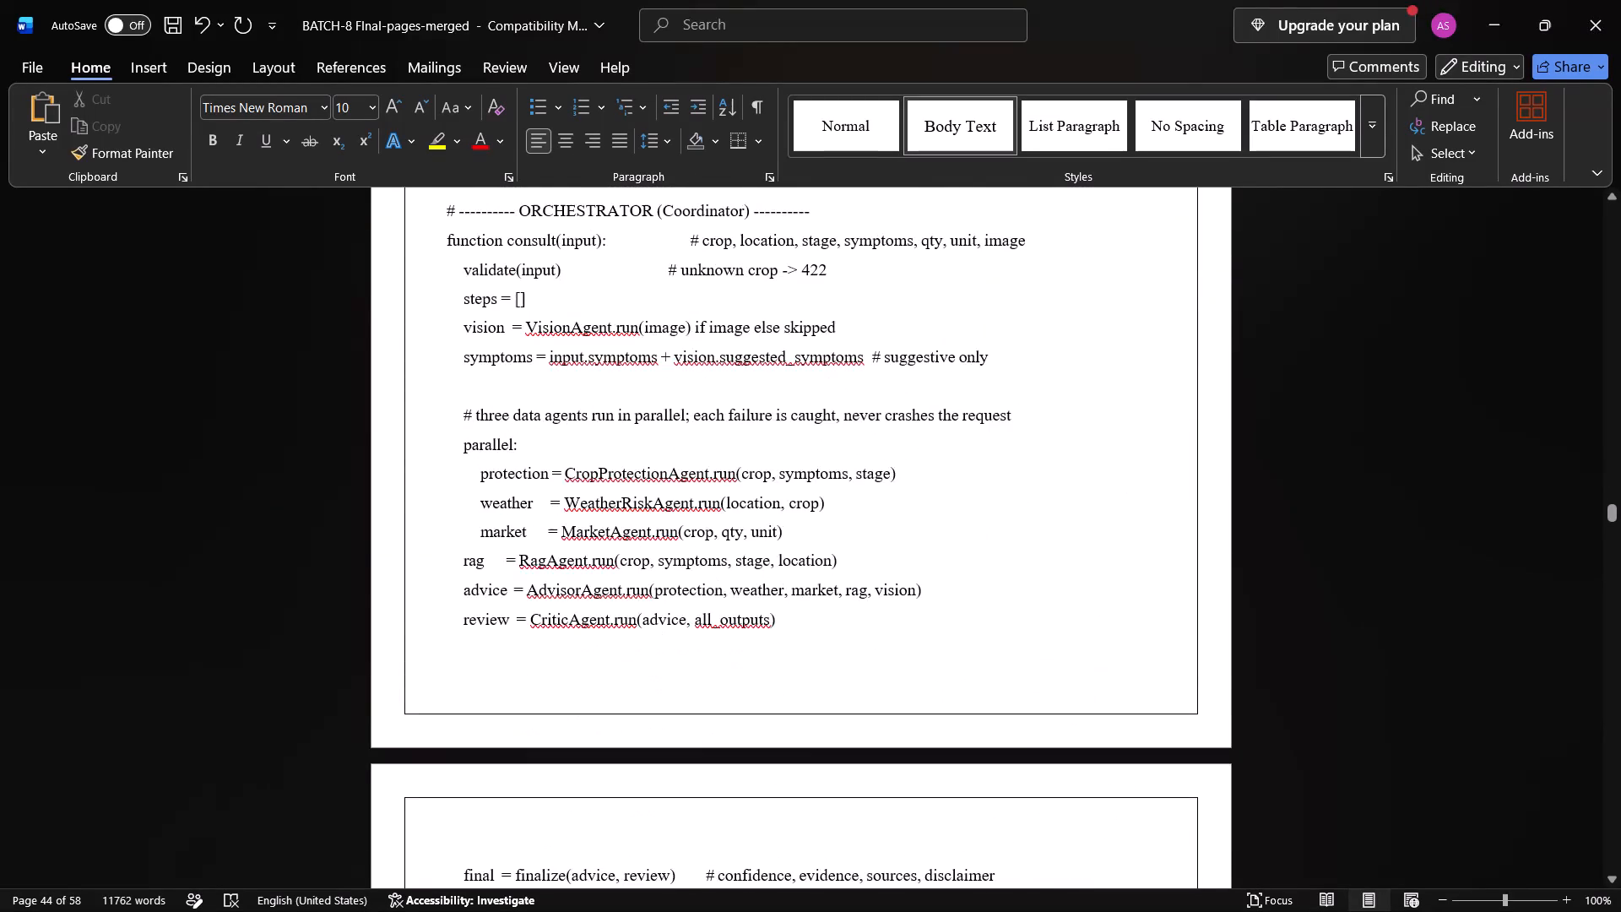
In the Word report, examine the Fig. 4.1 AgriGuard advisory system diagram and the Fig3.2 flowchart under 3.2 Modules.
scroll(1038, 582, "down", 20)
scroll(1038, 582, "down", 9)
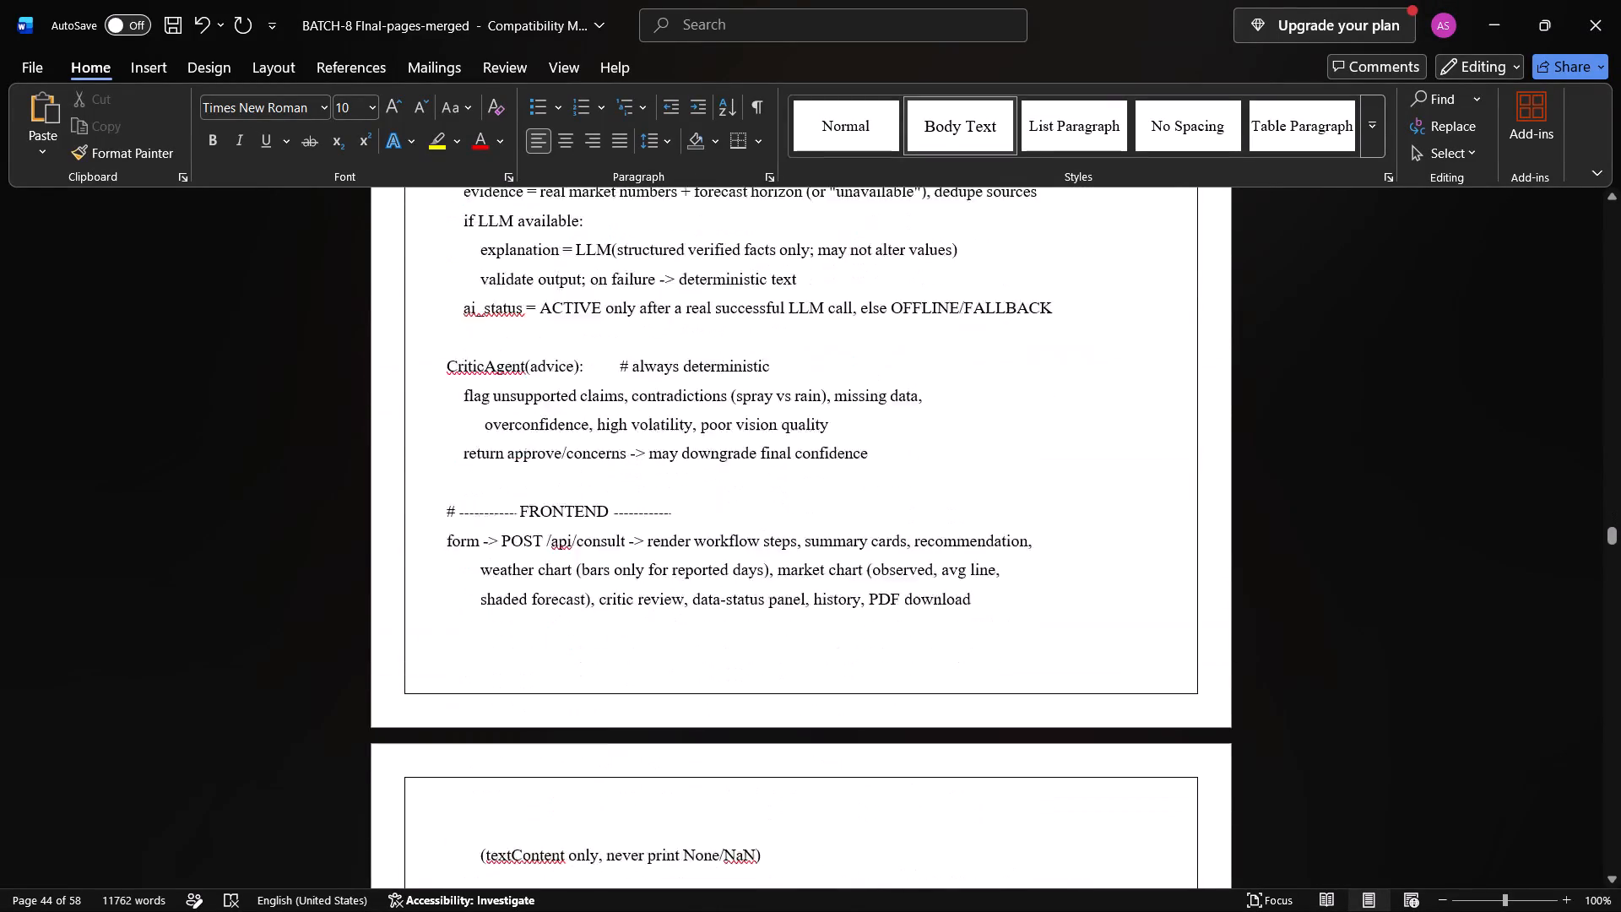
scroll(1038, 582, "down", 20)
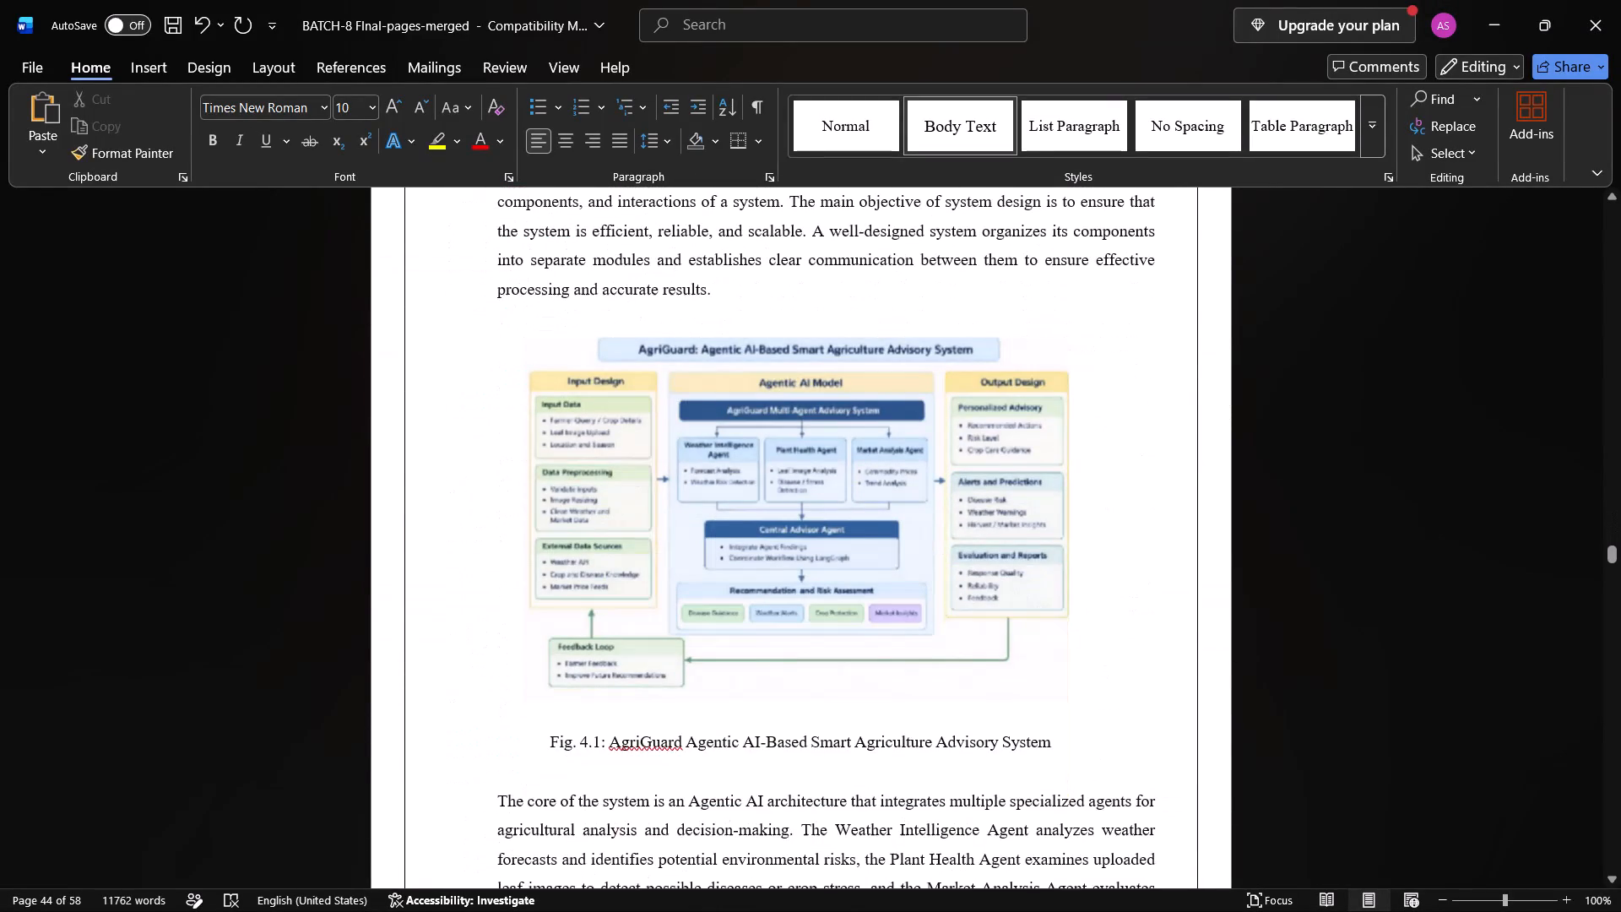
left_click(1036, 582)
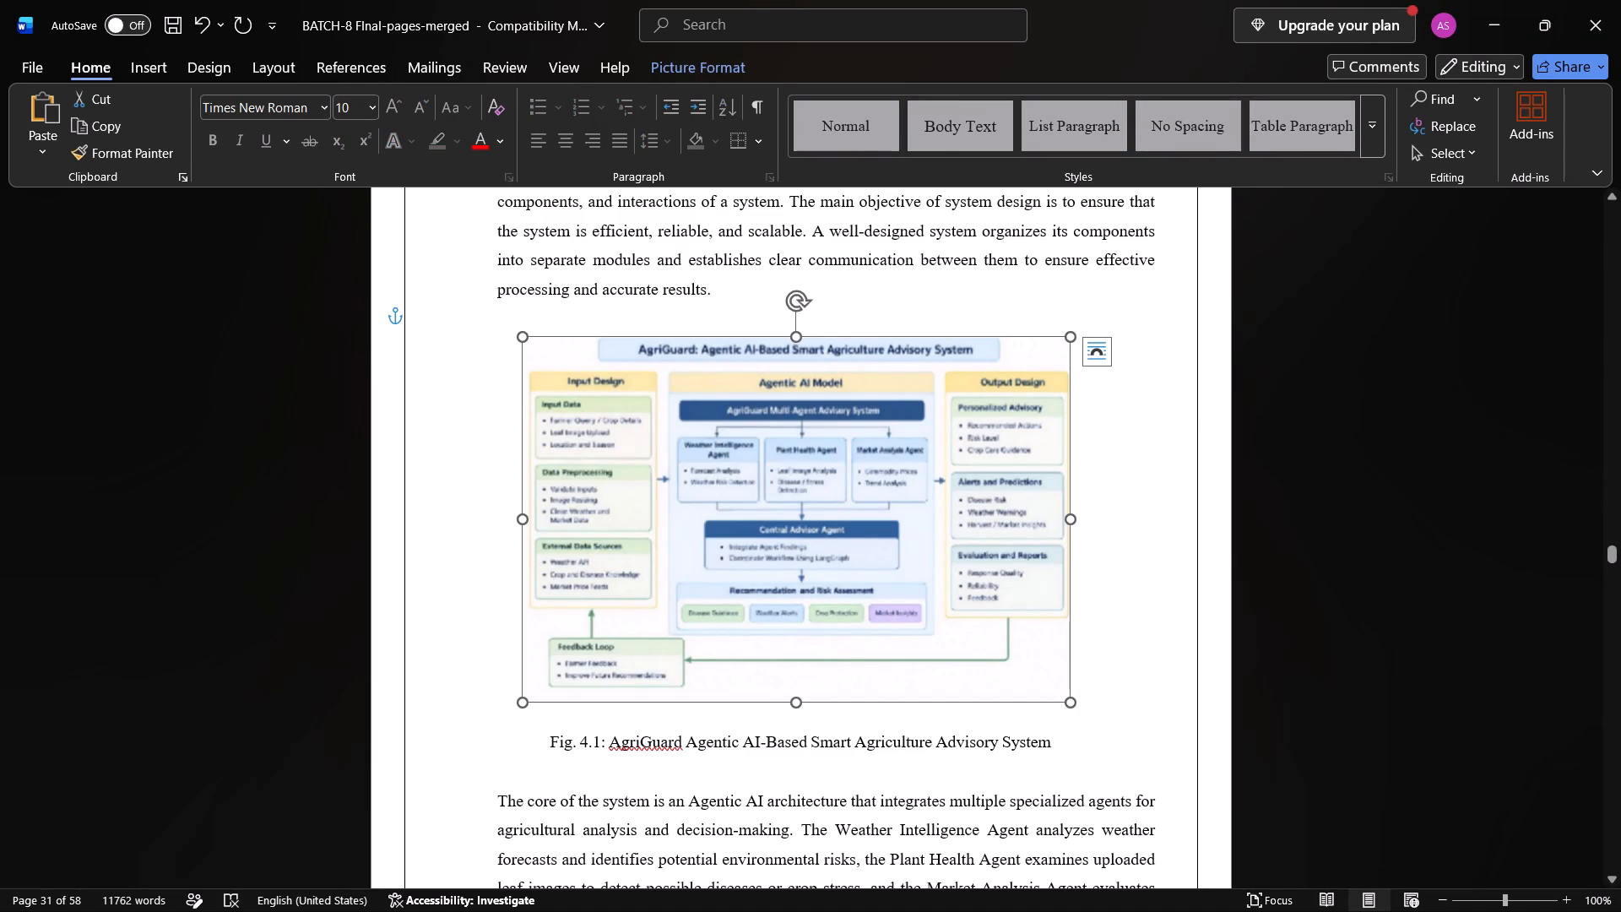
scroll(947, 484, "up", 20)
scroll(947, 484, "up", 14)
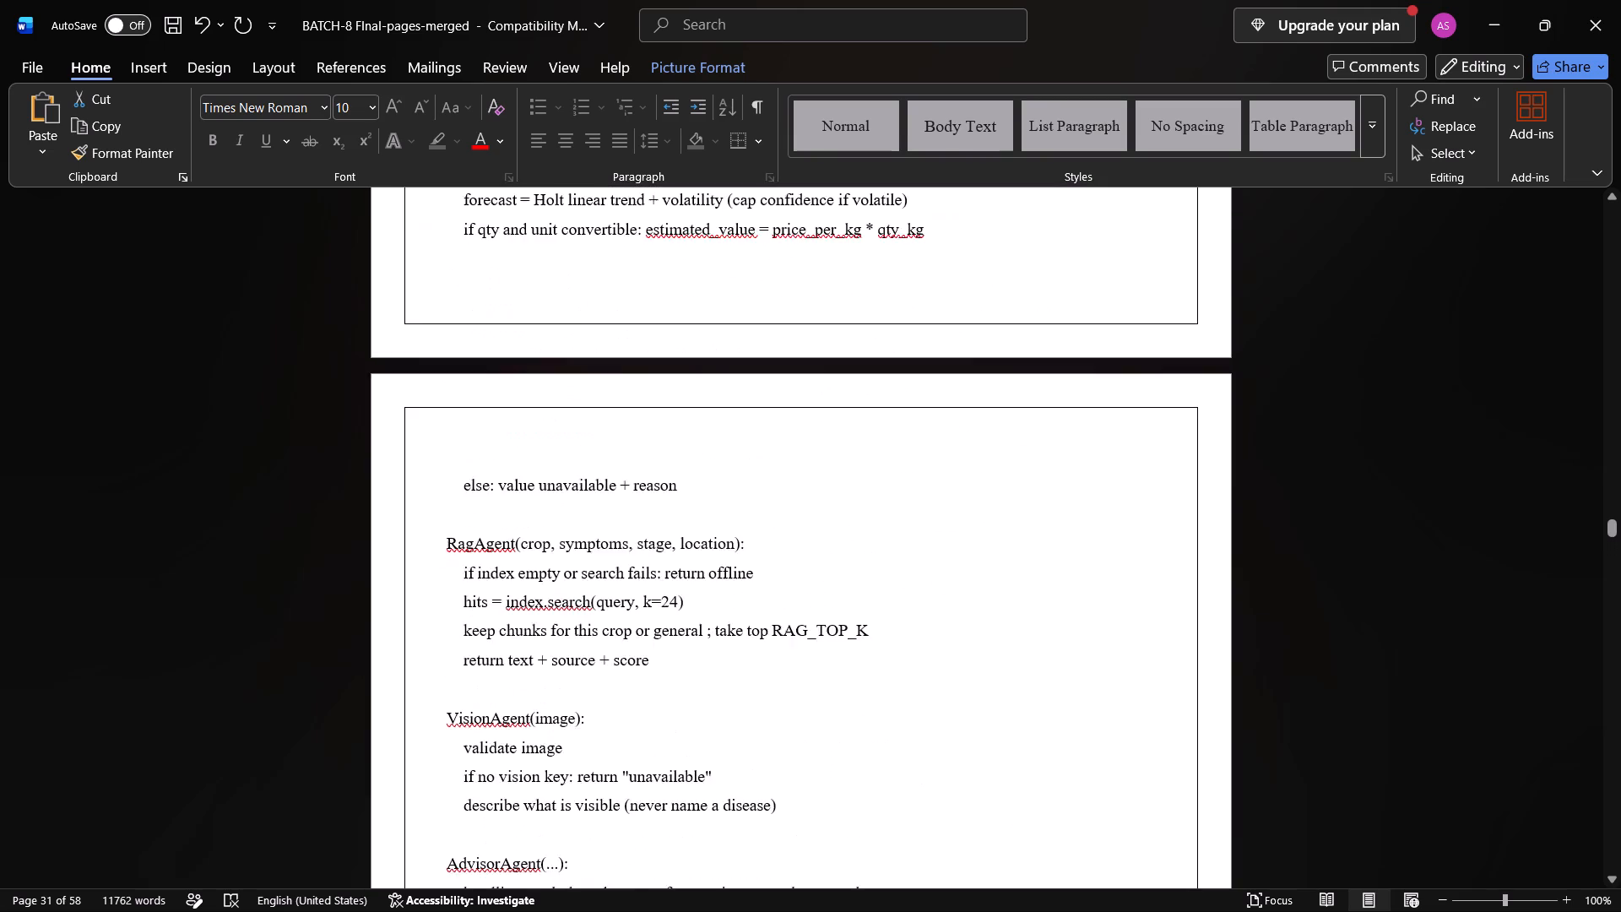
scroll(942, 473, "up", 20)
scroll(942, 473, "up", 15)
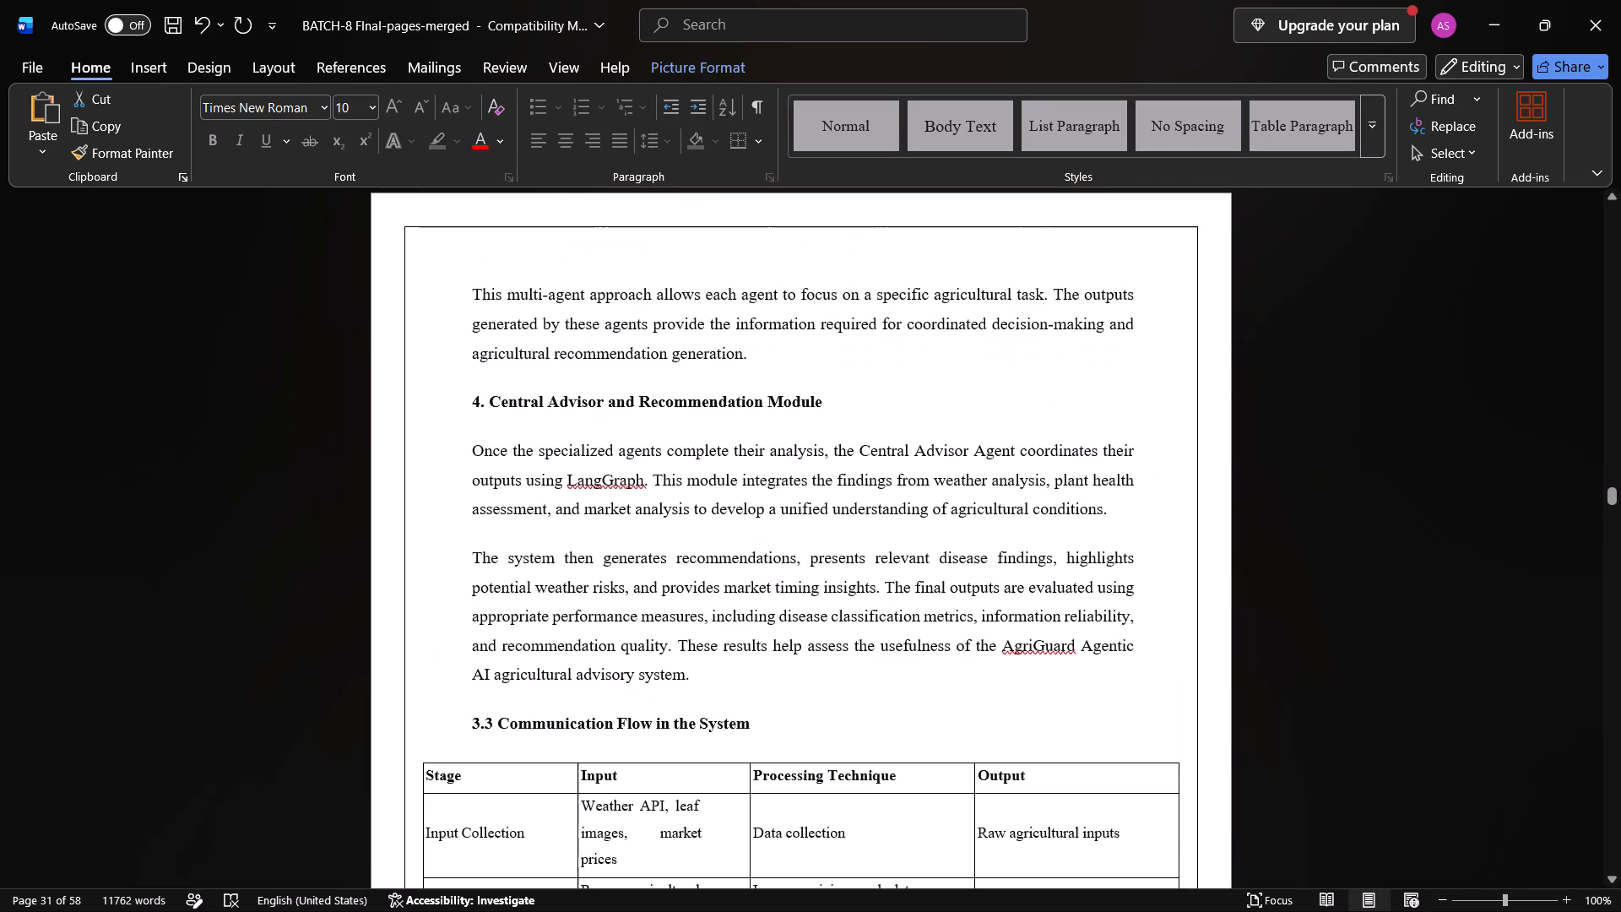
scroll(935, 461, "down", 3)
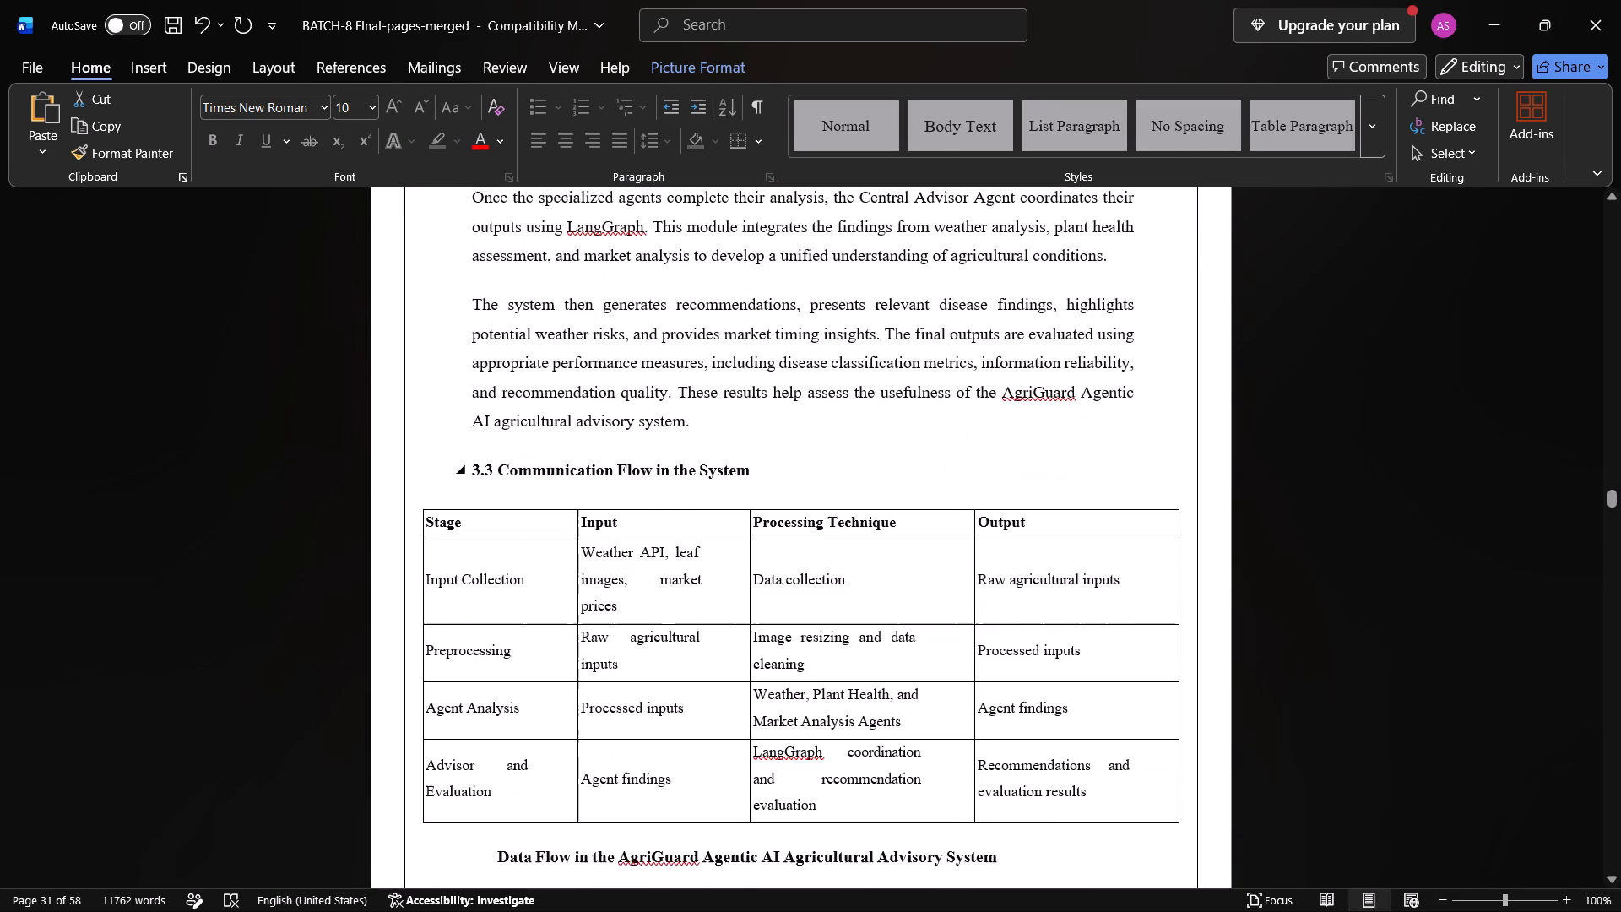
scroll(946, 513, "up", 13)
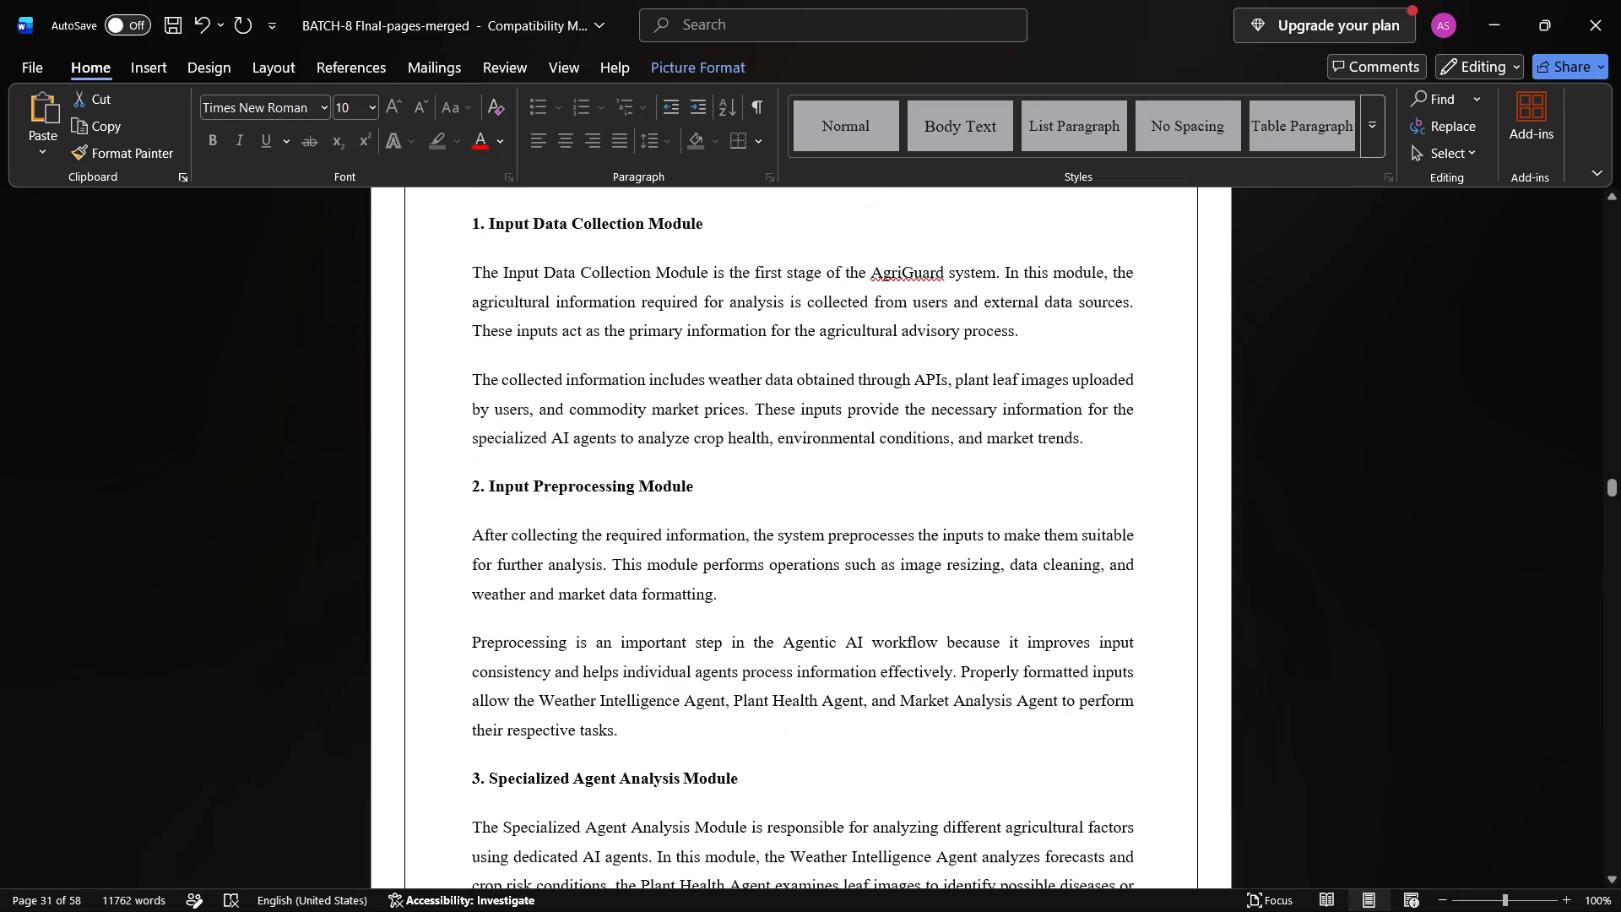
scroll(940, 509, "up", 17)
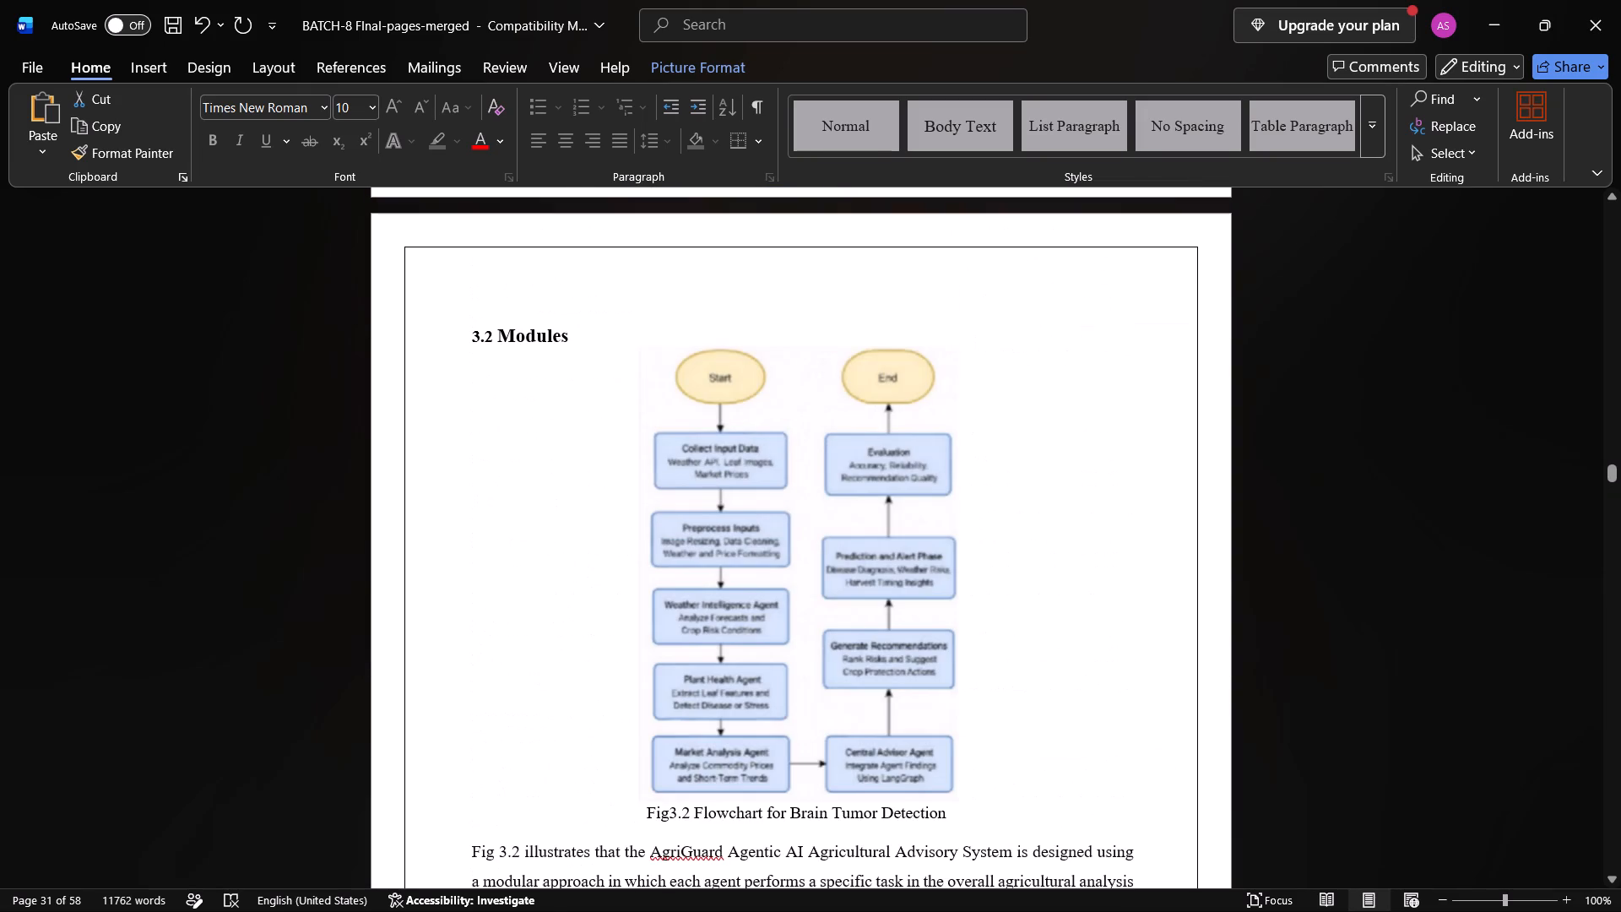
left_click(908, 508)
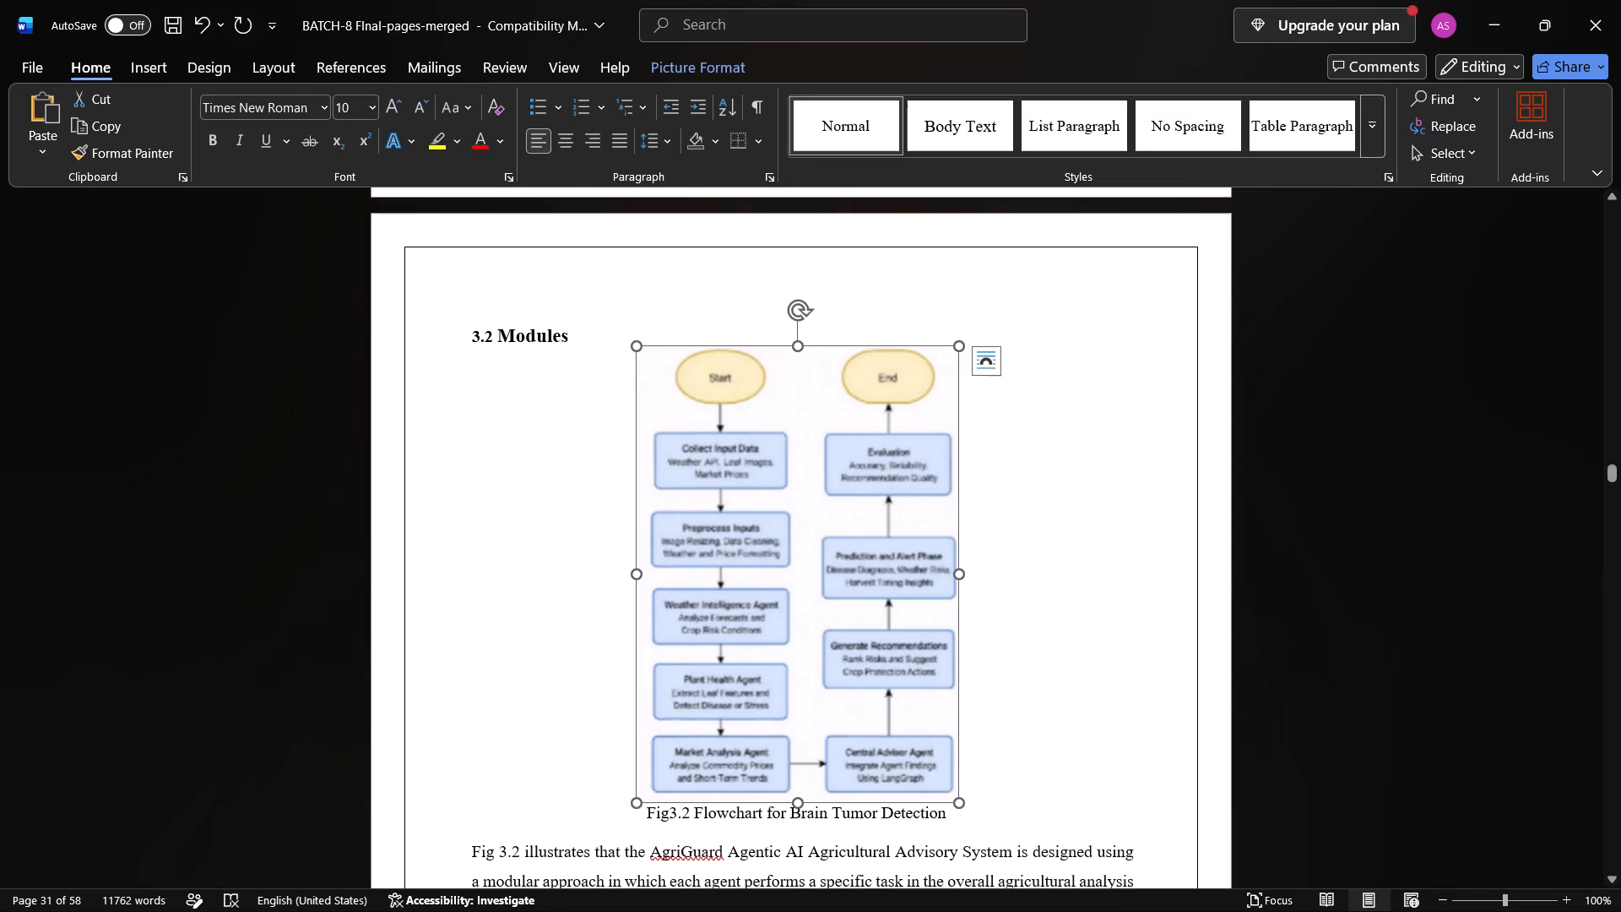
left_click(1033, 523)
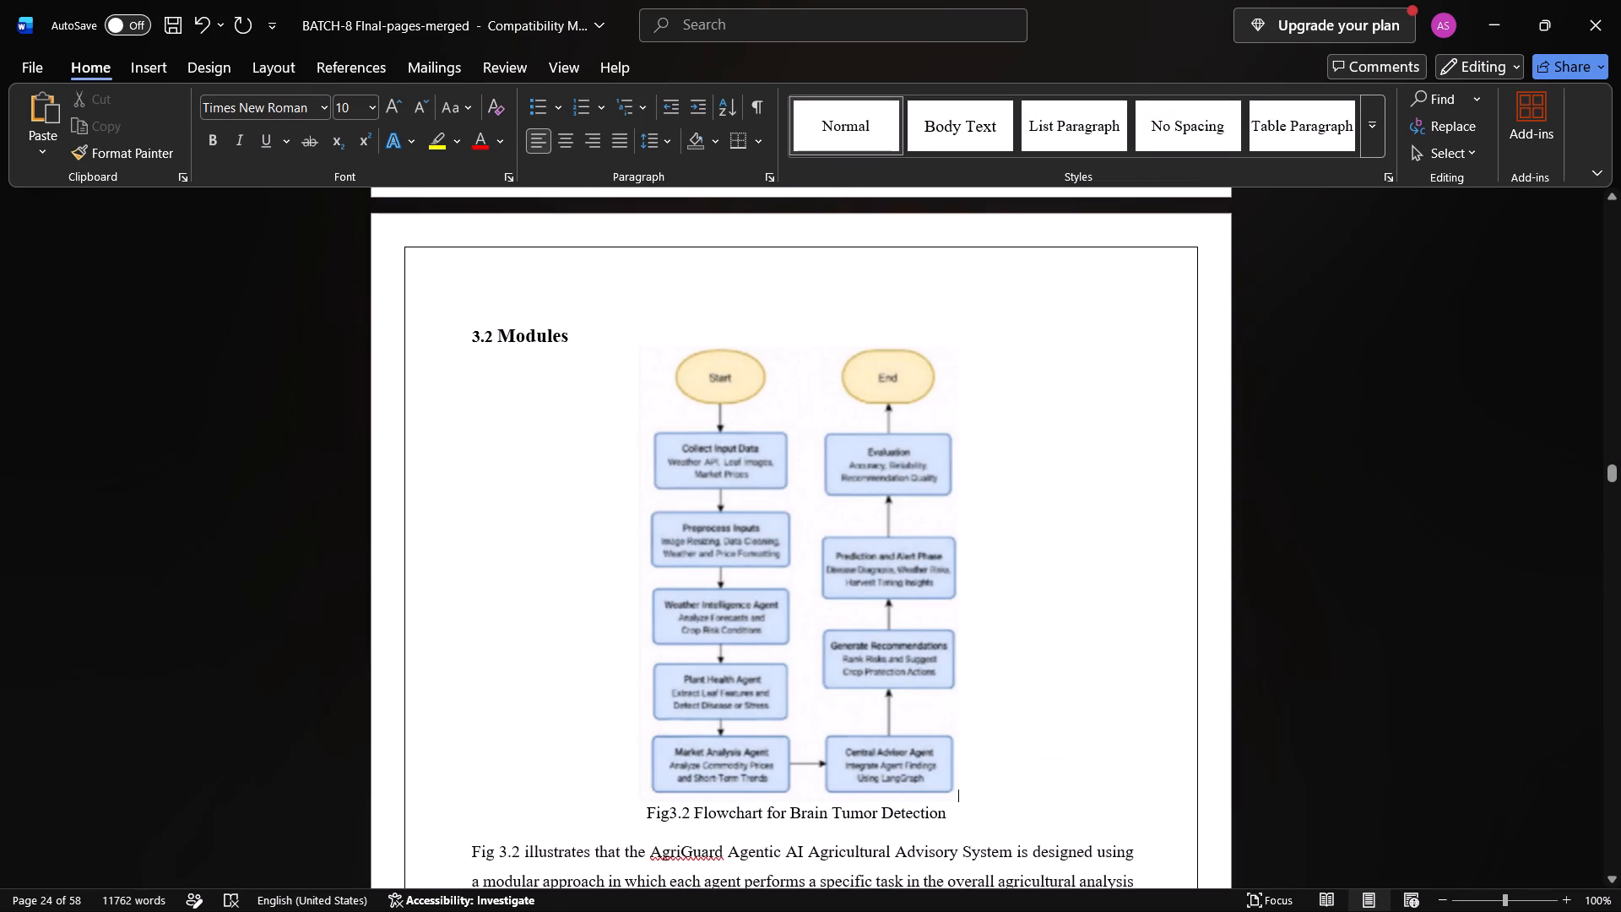
Look back through the report's earlier chapters, from 3.2 Modules to the contents page listing chapter 5 Results, Conclusion, Appendices and References.
scroll(819, 523, "up", 8)
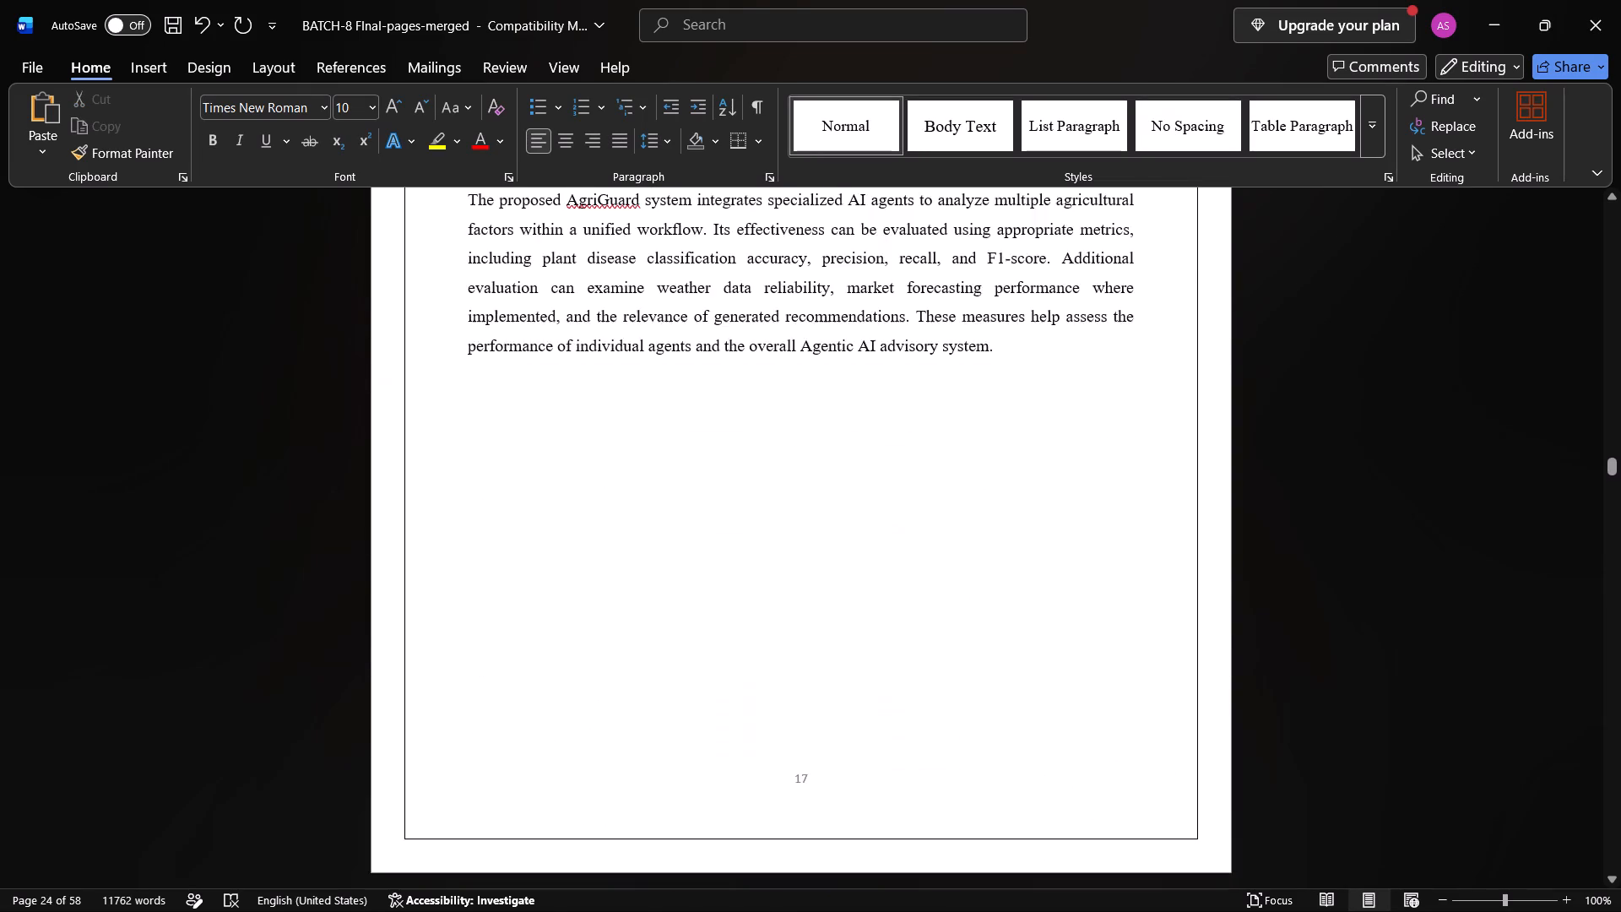
scroll(819, 523, "up", 20)
scroll(819, 523, "up", 11)
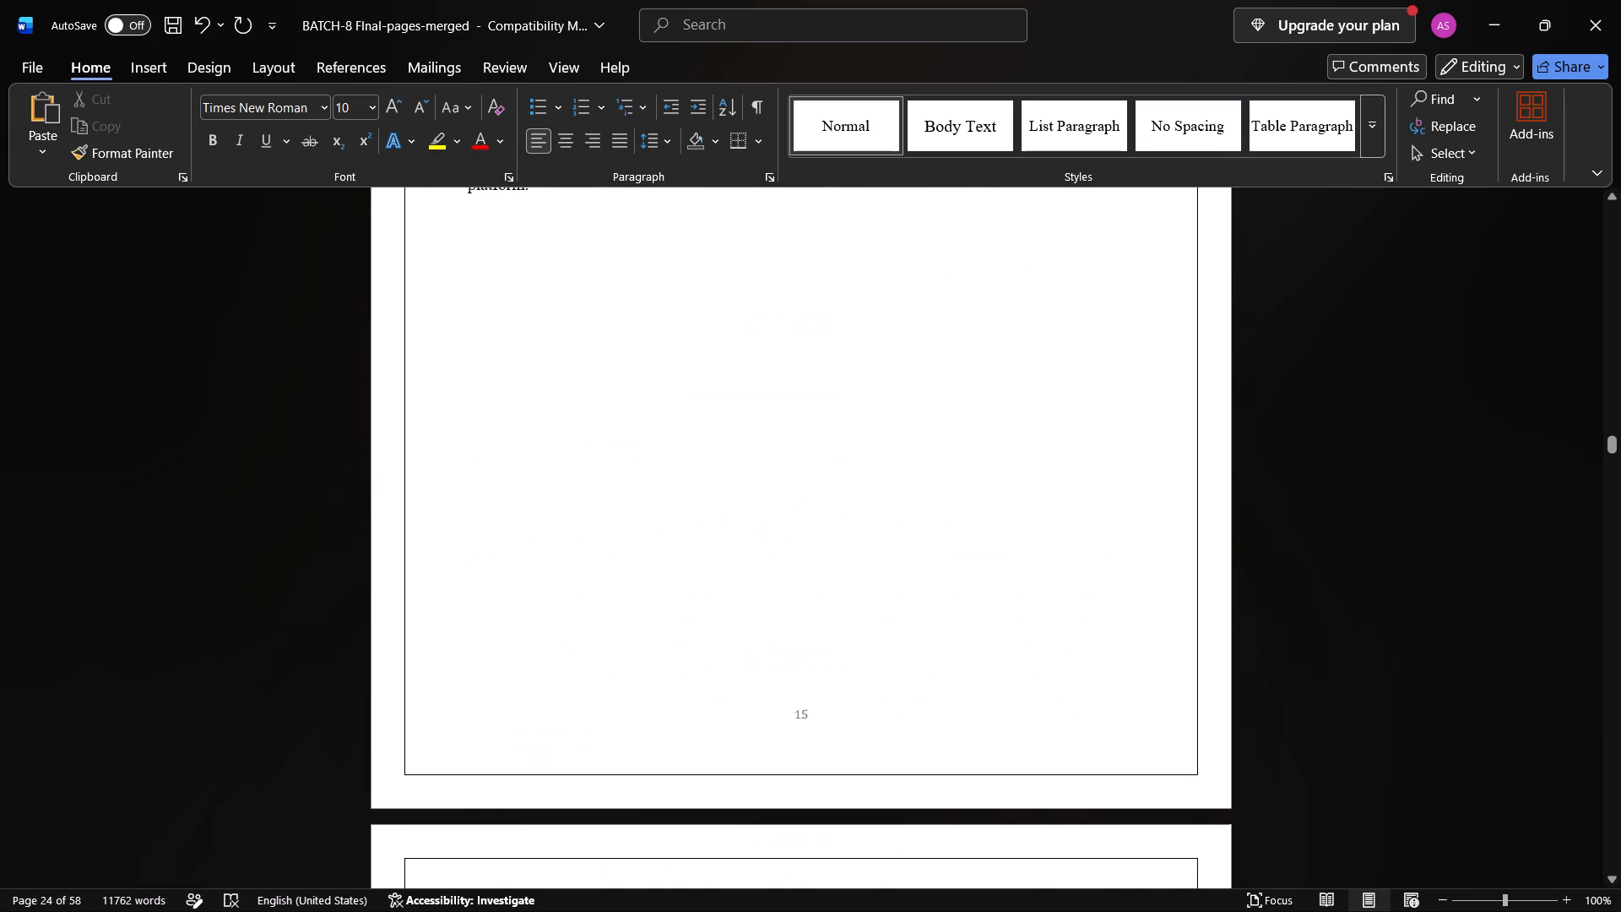
scroll(802, 502, "up", 20)
scroll(802, 502, "up", 11)
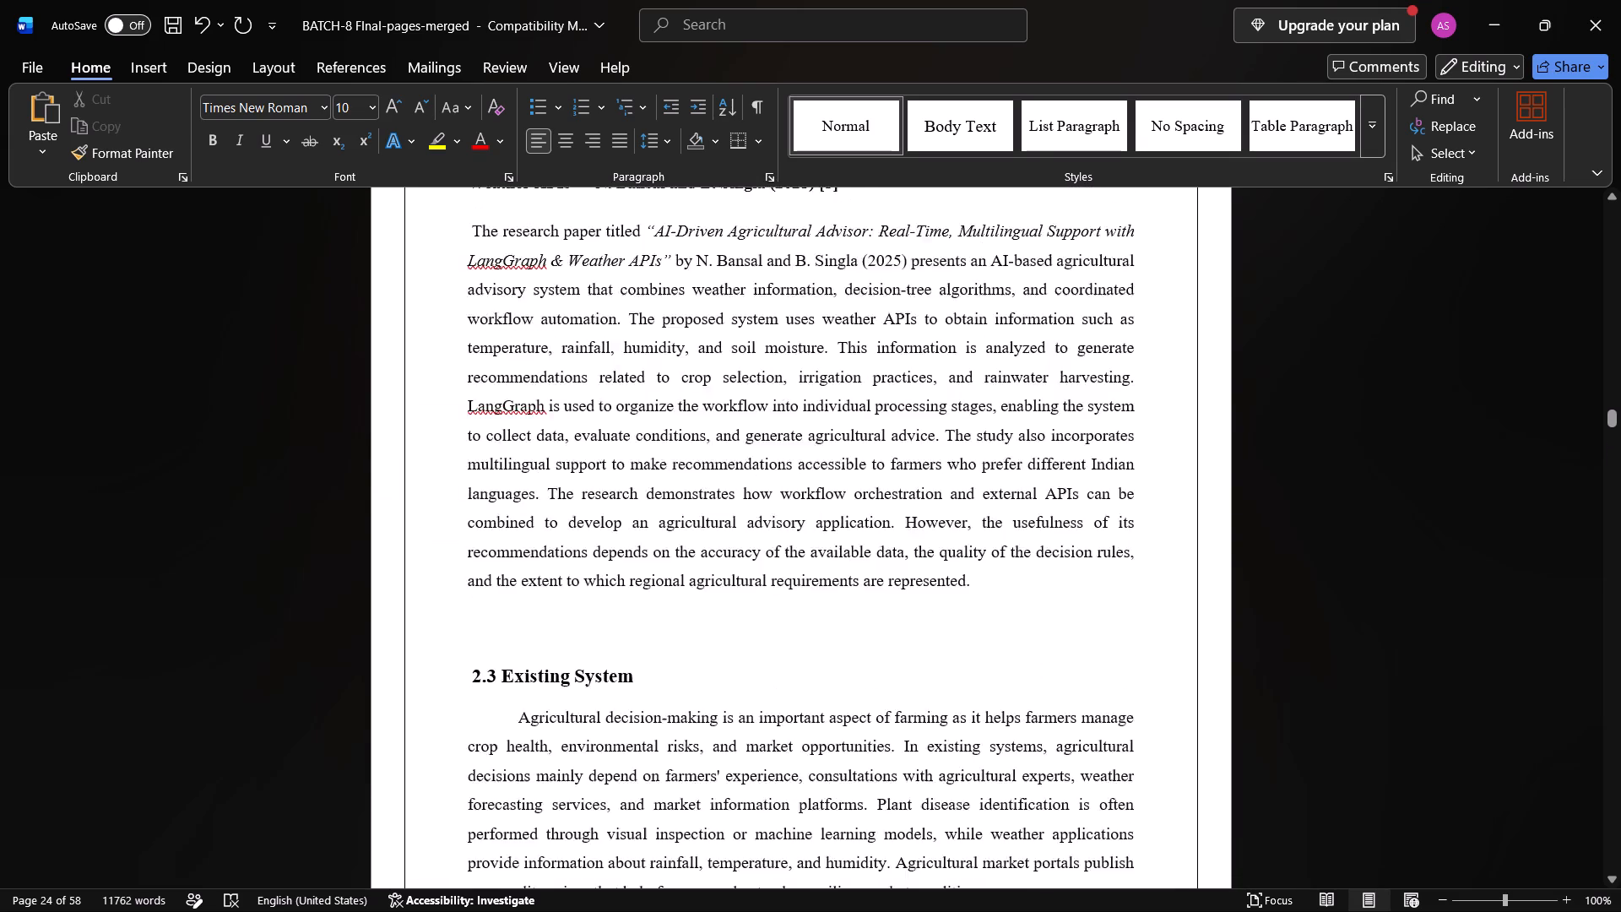
scroll(796, 485, "up", 20)
scroll(796, 485, "up", 11)
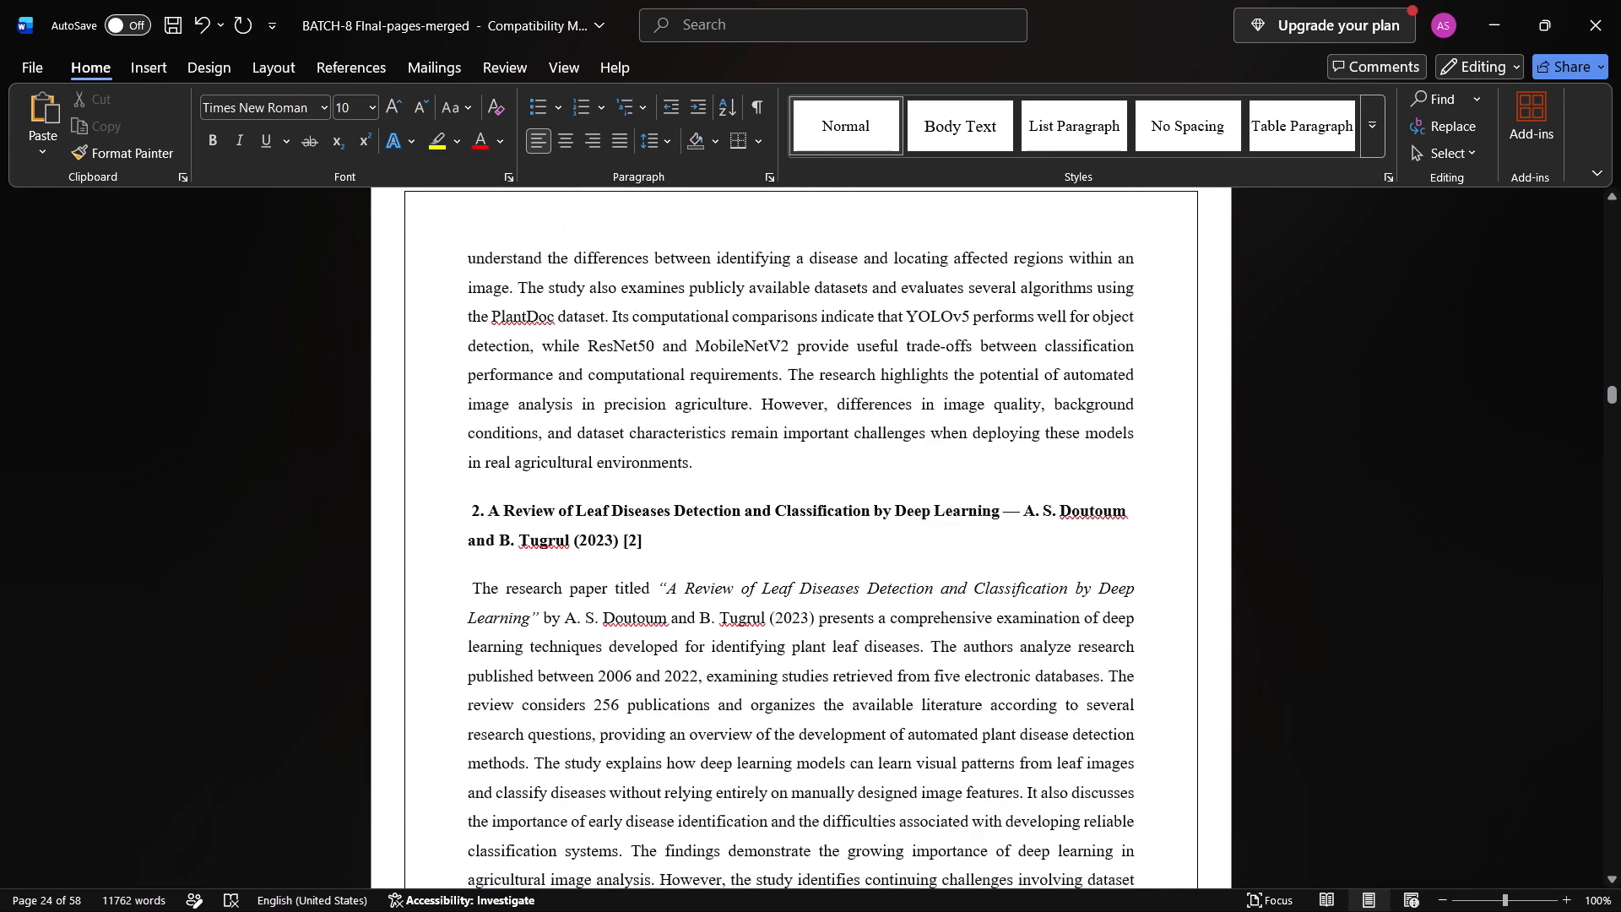
scroll(796, 485, "up", 20)
scroll(796, 485, "up", 10)
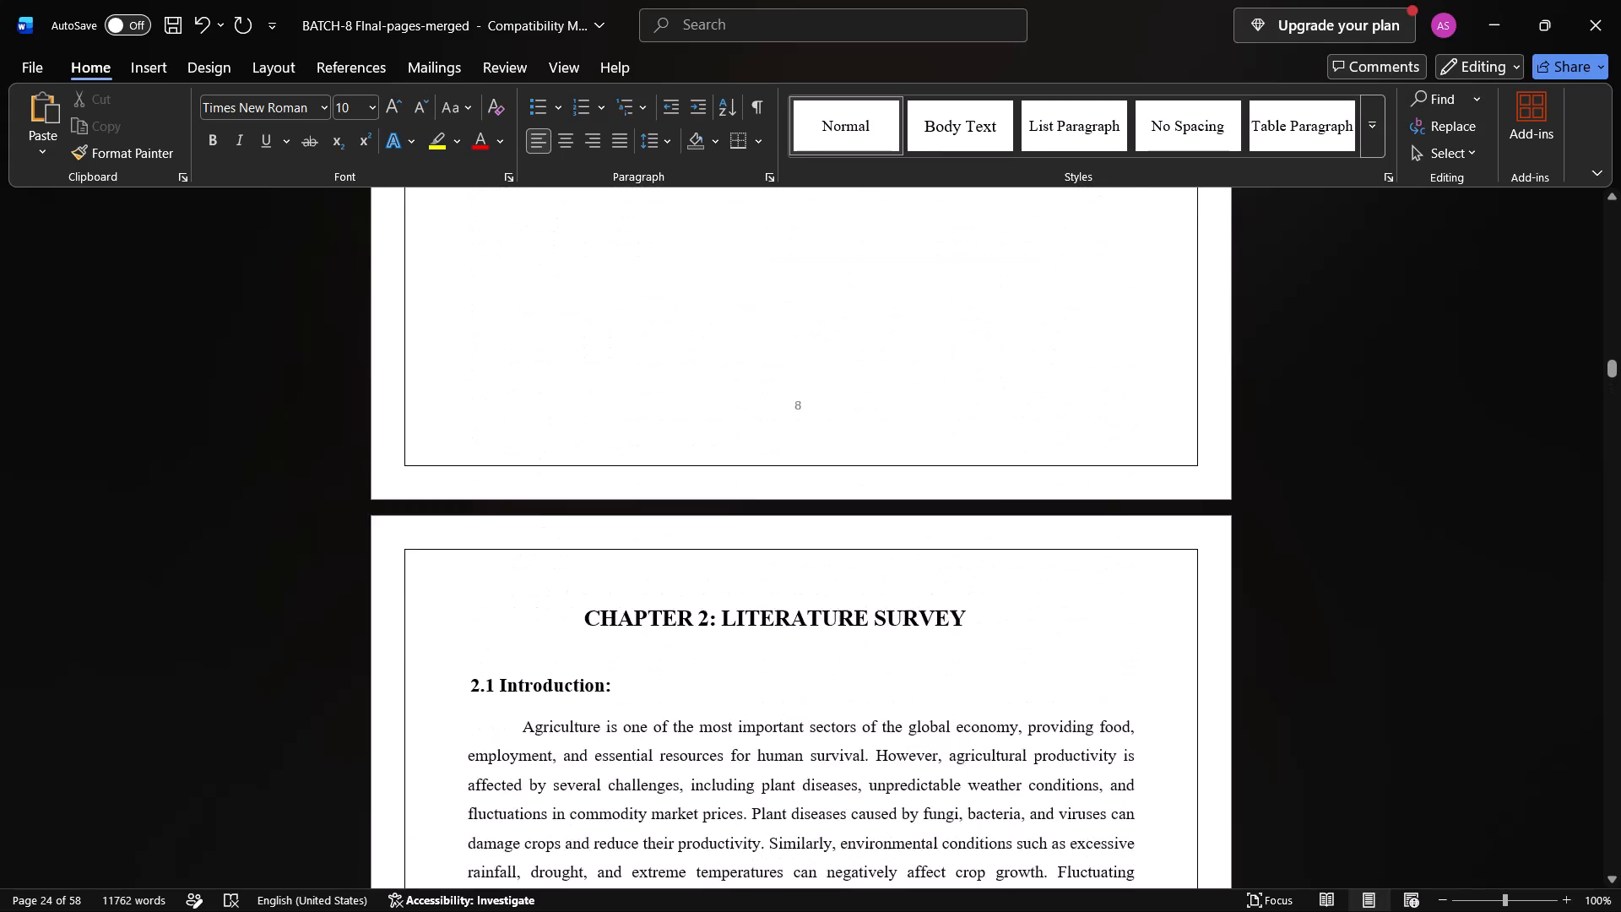
scroll(794, 474, "up", 20)
scroll(794, 474, "up", 10)
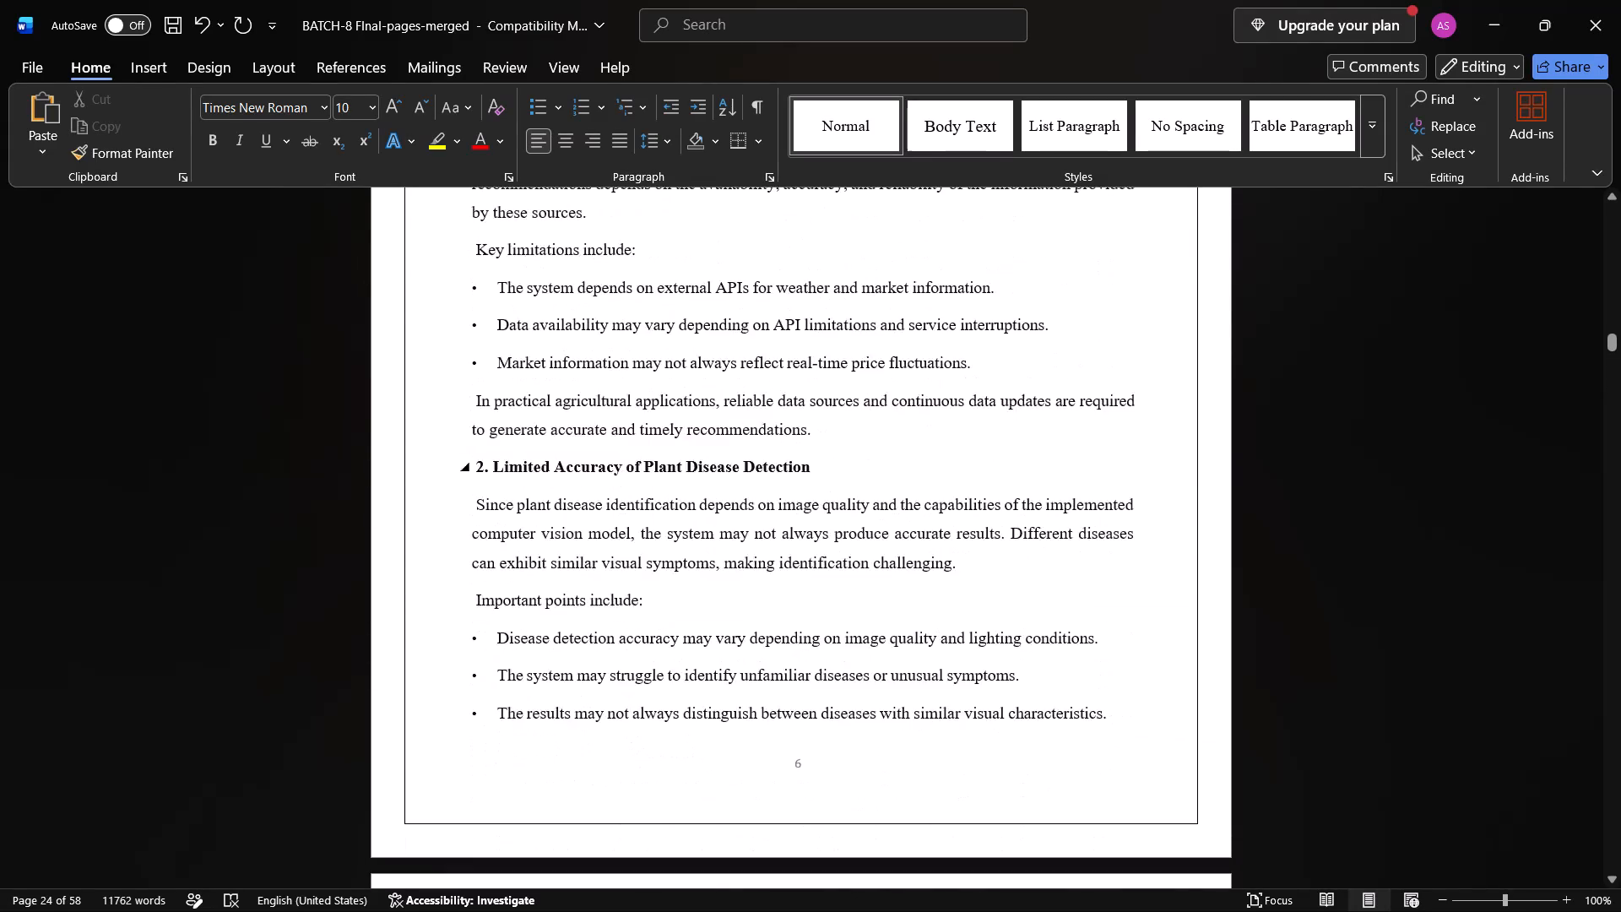
scroll(794, 470, "up", 20)
scroll(794, 470, "up", 10)
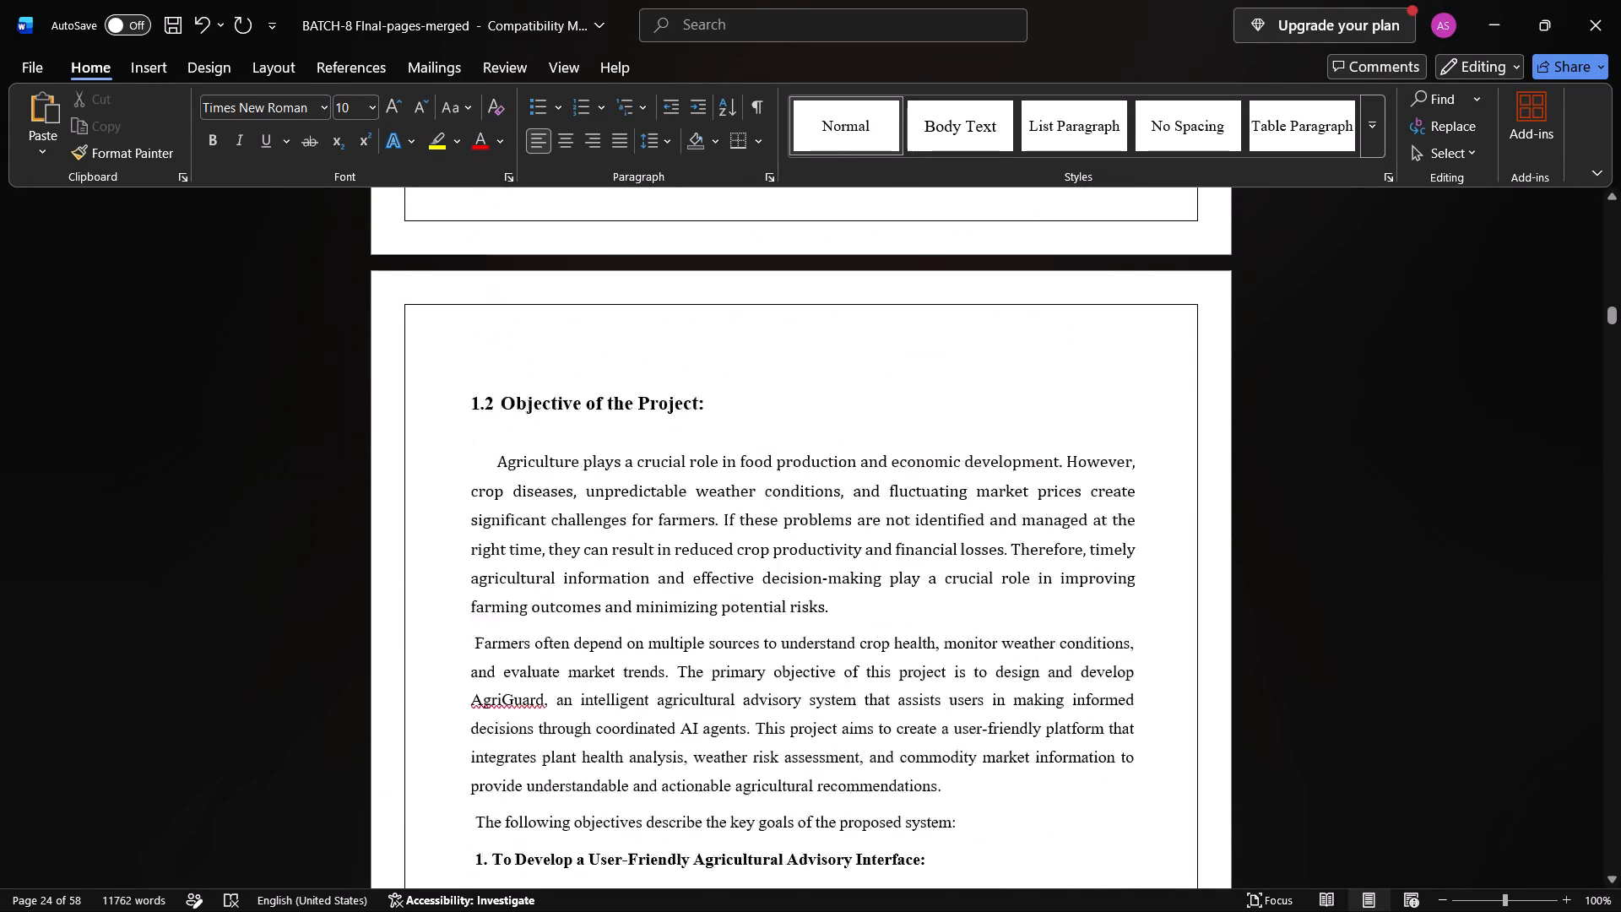
scroll(794, 464, "up", 20)
scroll(794, 464, "up", 10)
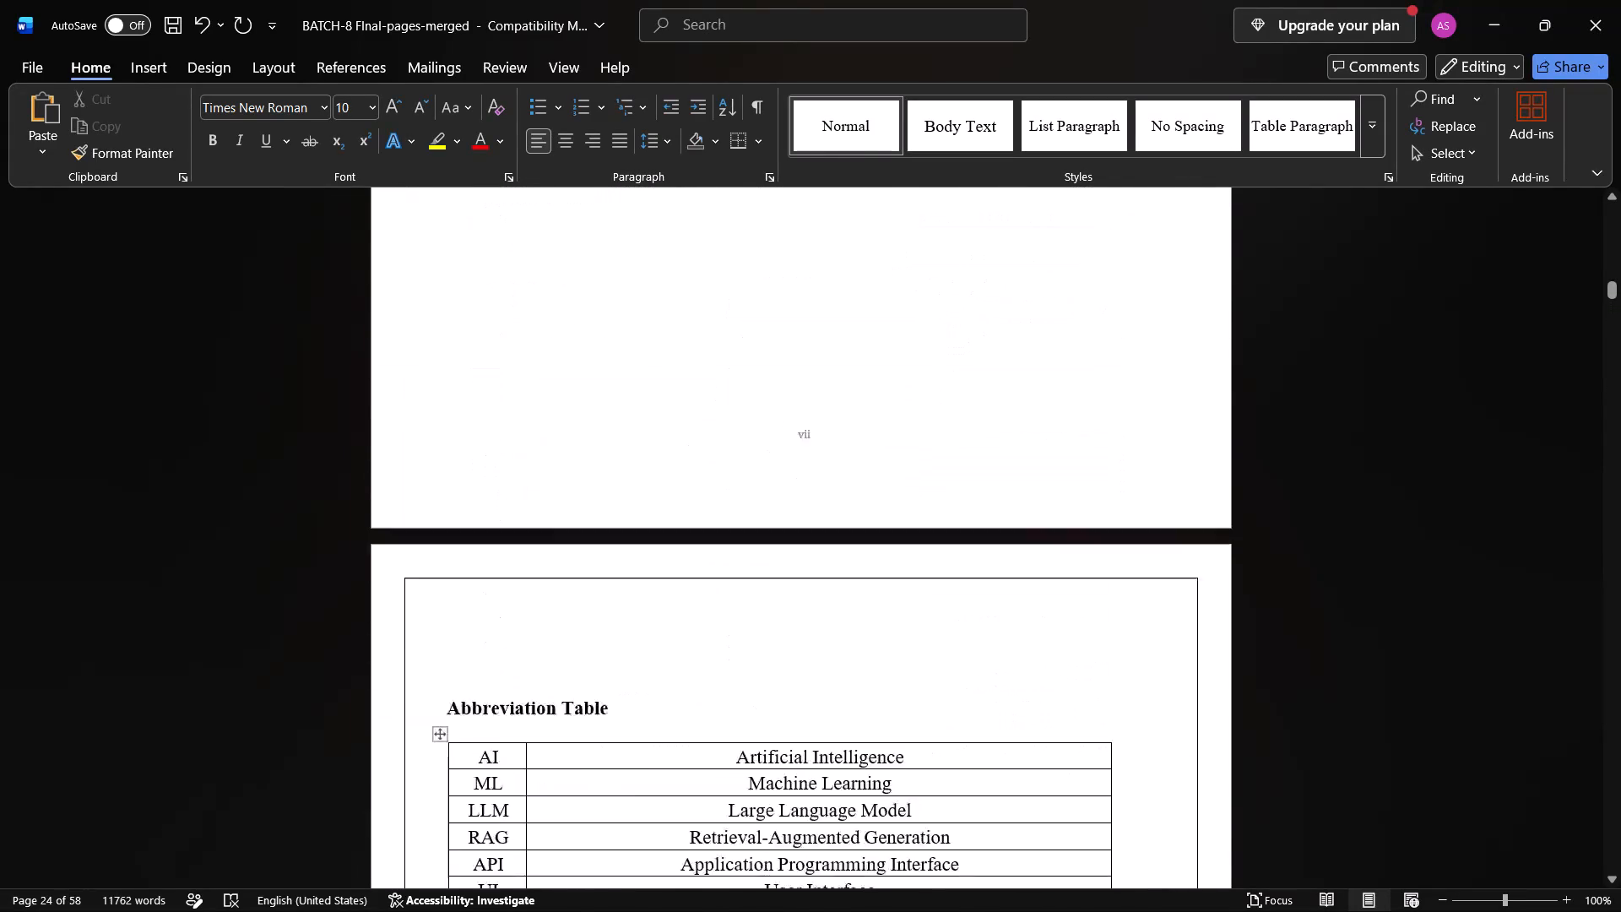
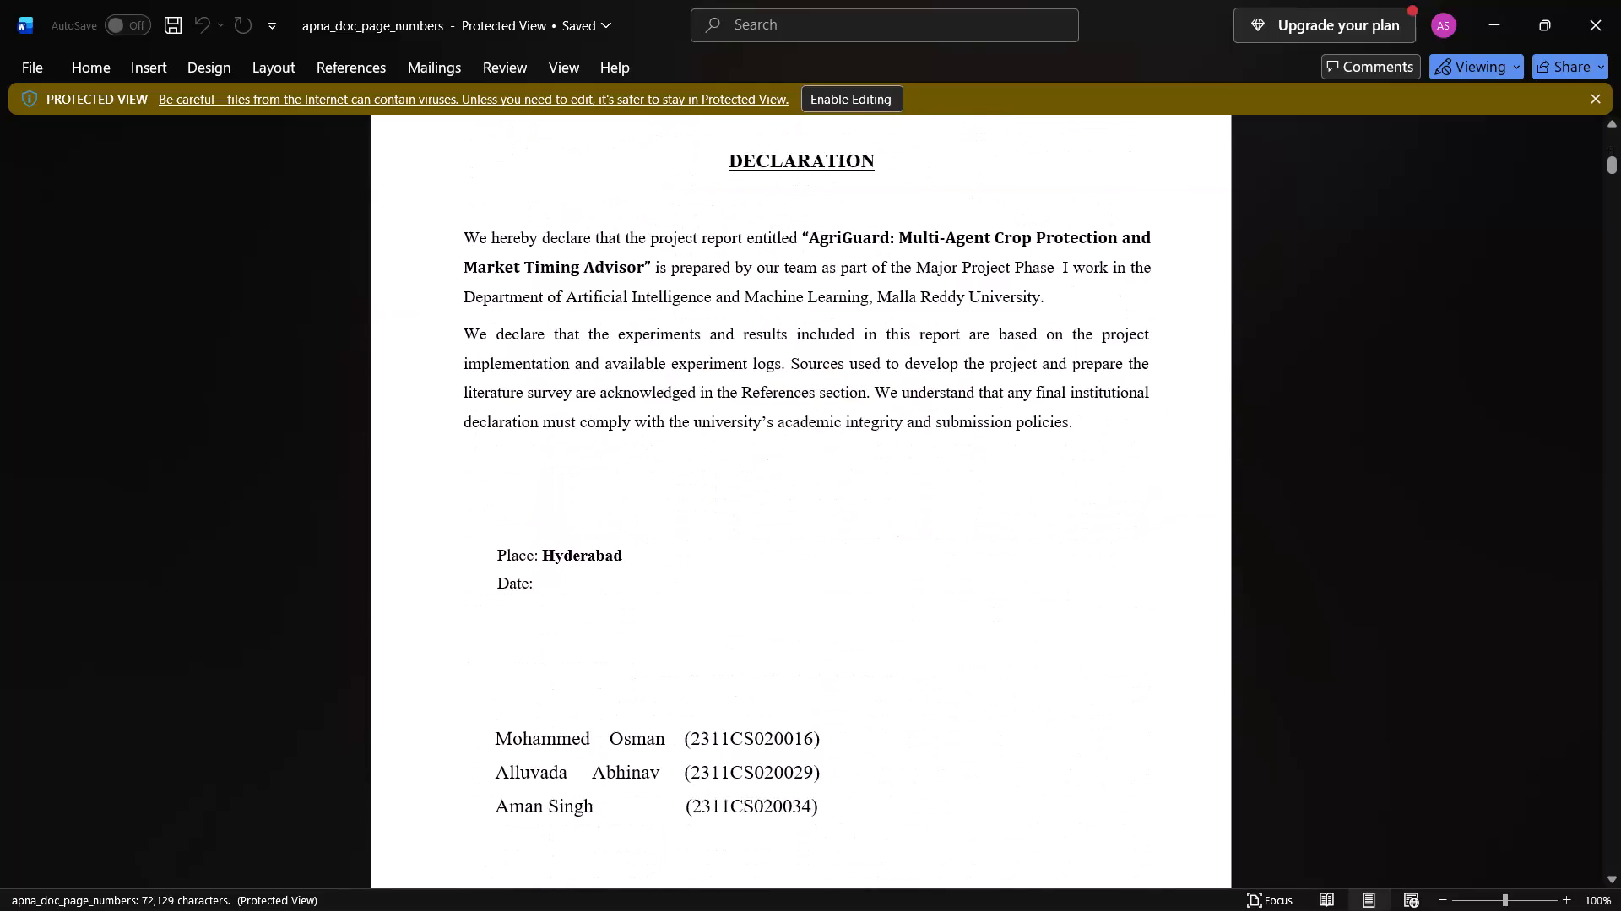
scroll(922, 416, "down", 18)
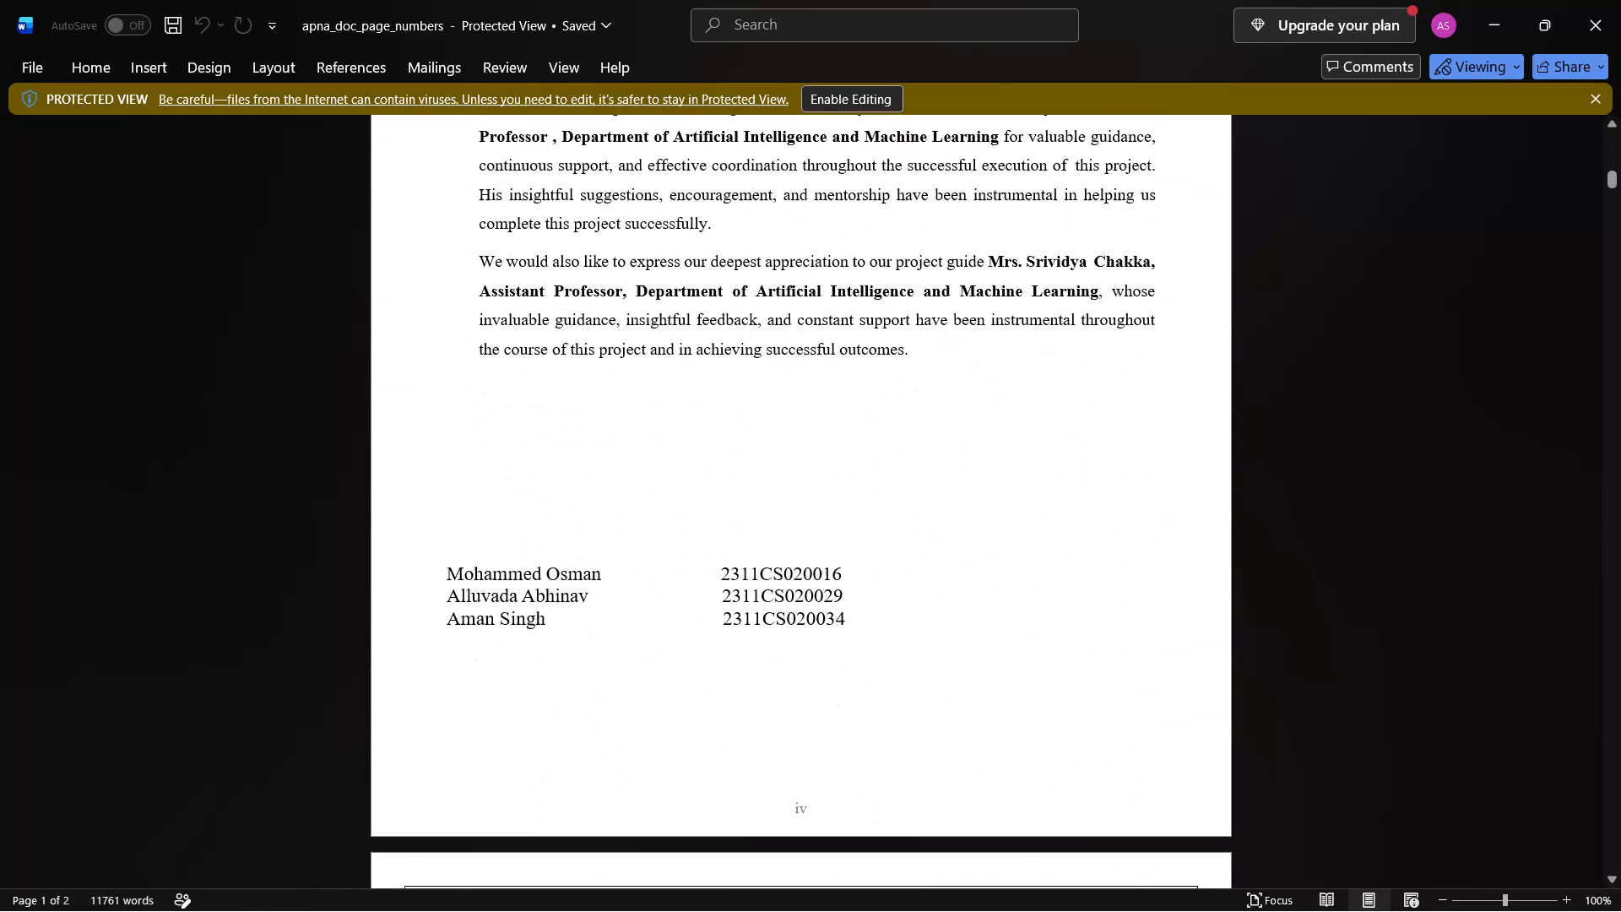
scroll(922, 416, "down", 12)
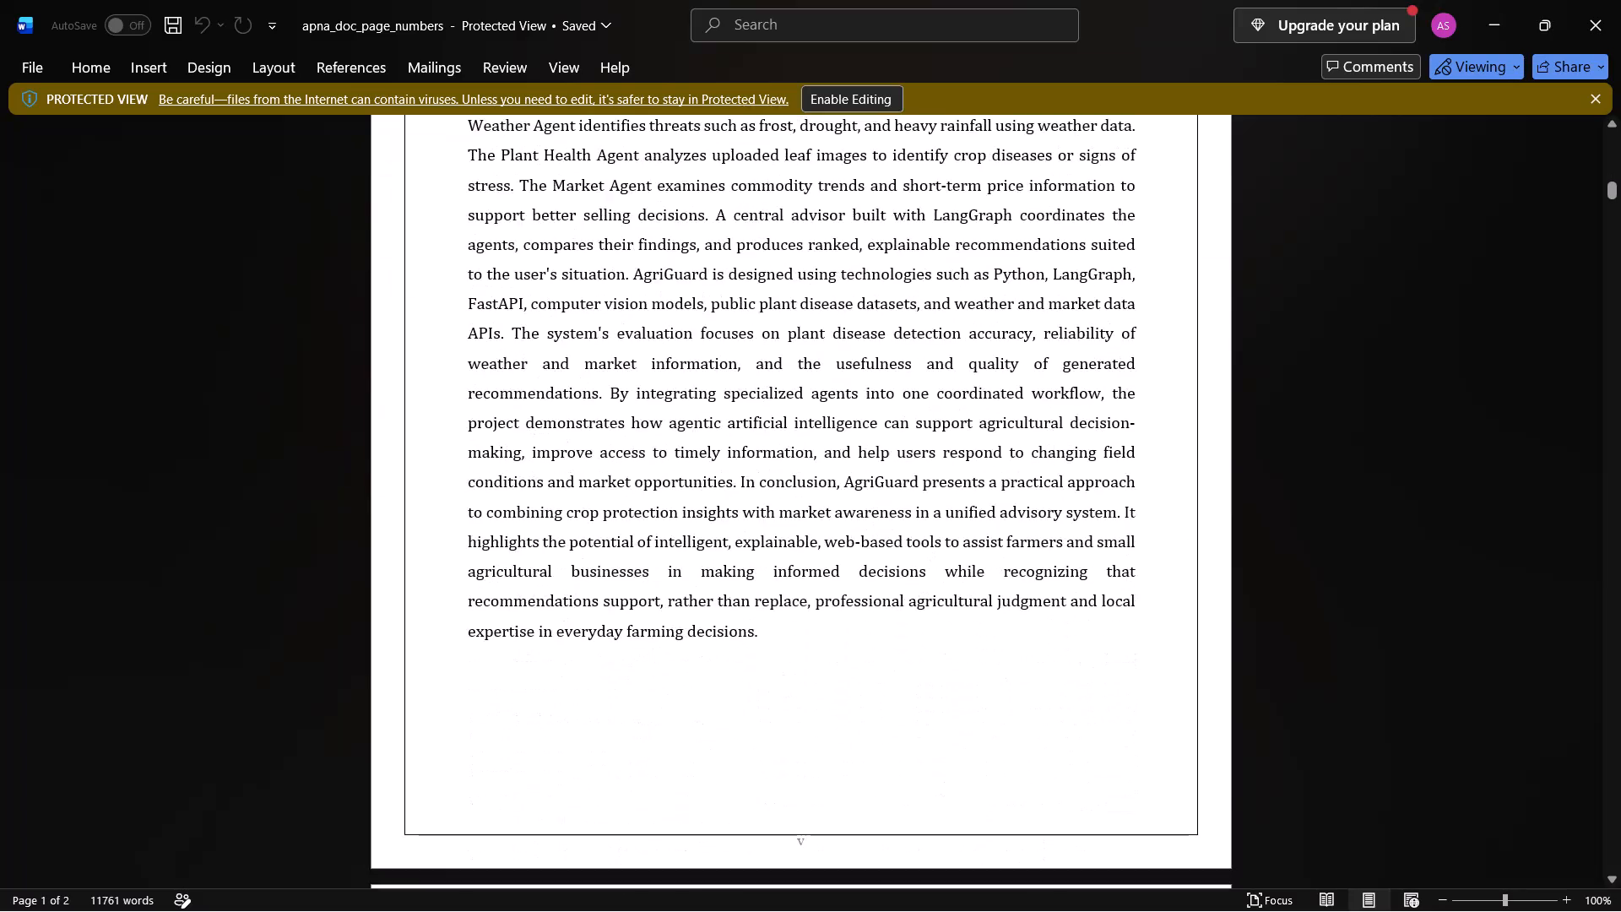
scroll(922, 416, "down", 15)
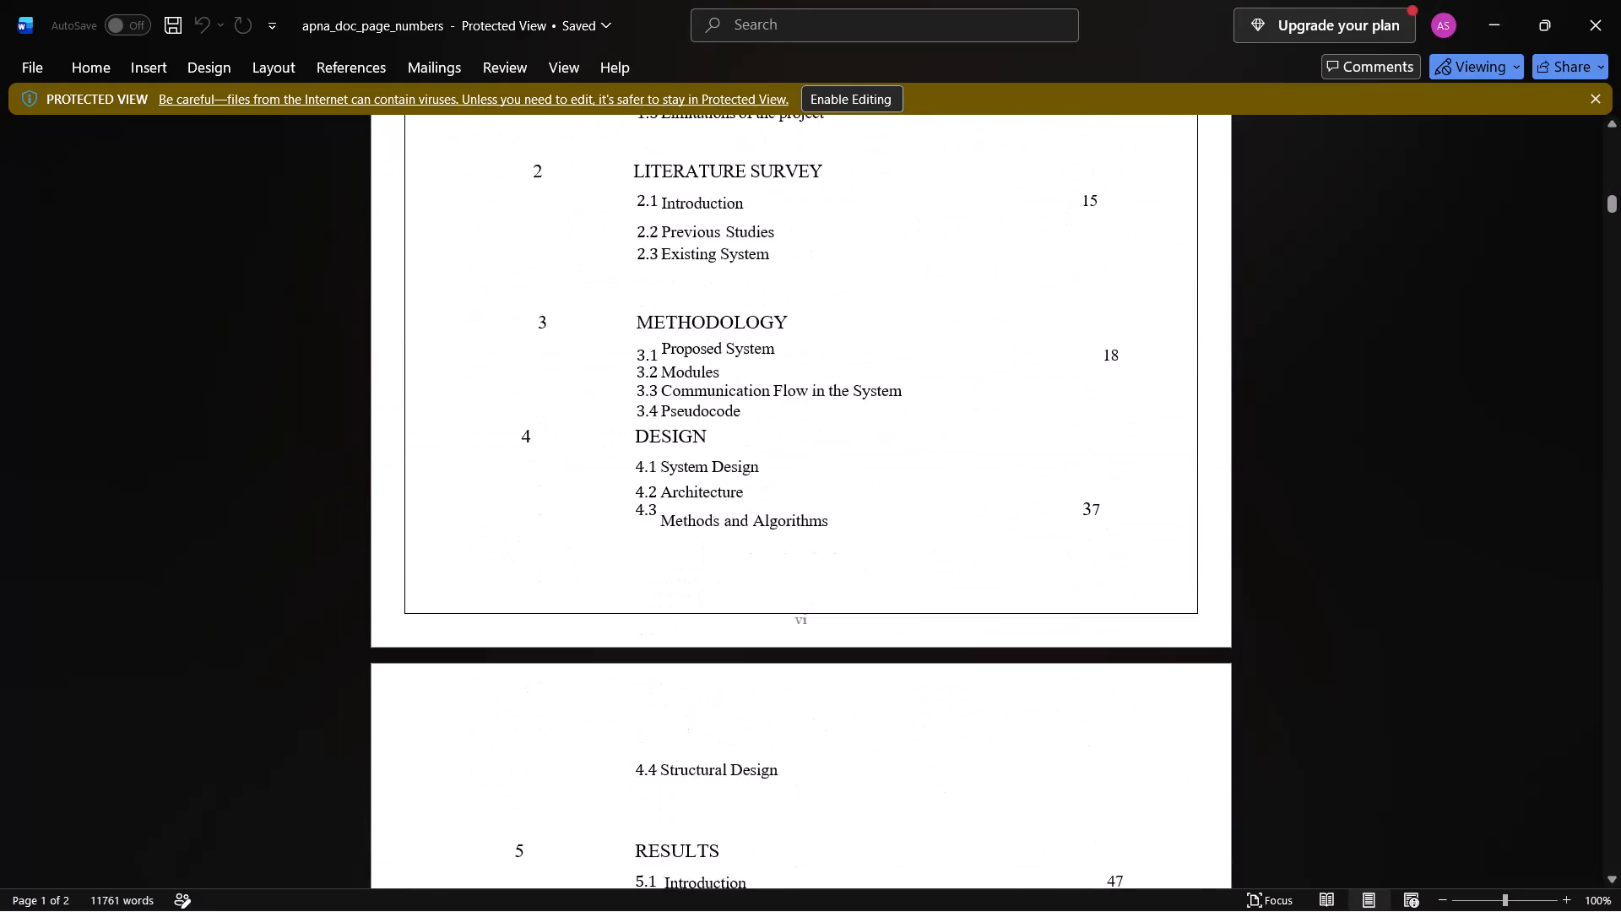
scroll(922, 416, "down", 9)
scroll(922, 416, "up", 4)
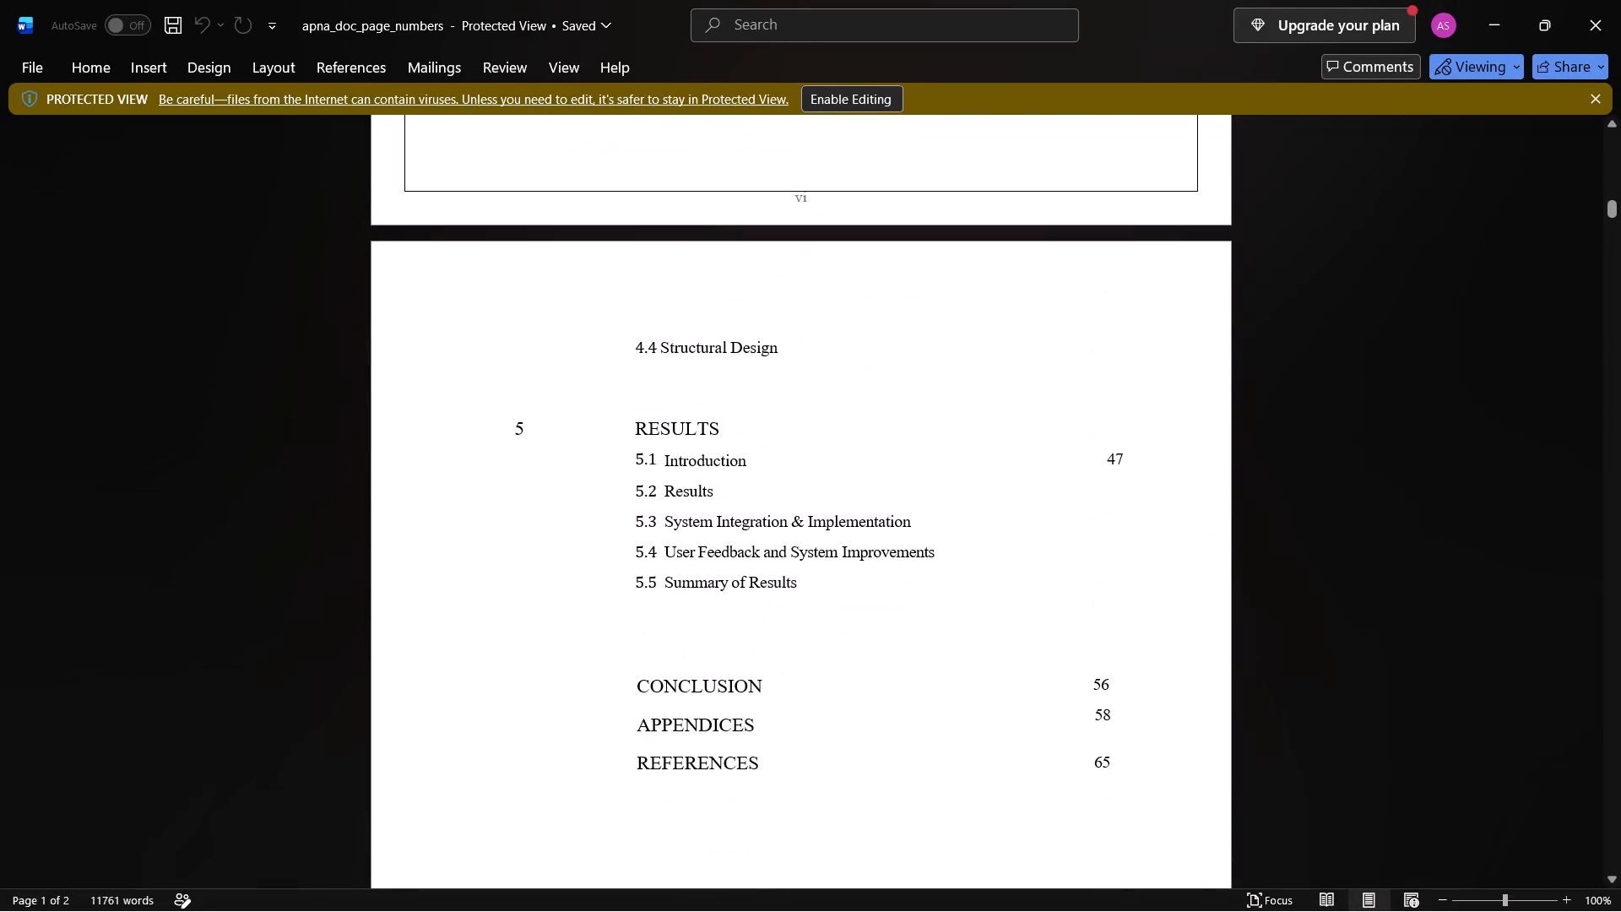
scroll(922, 416, "down", 11)
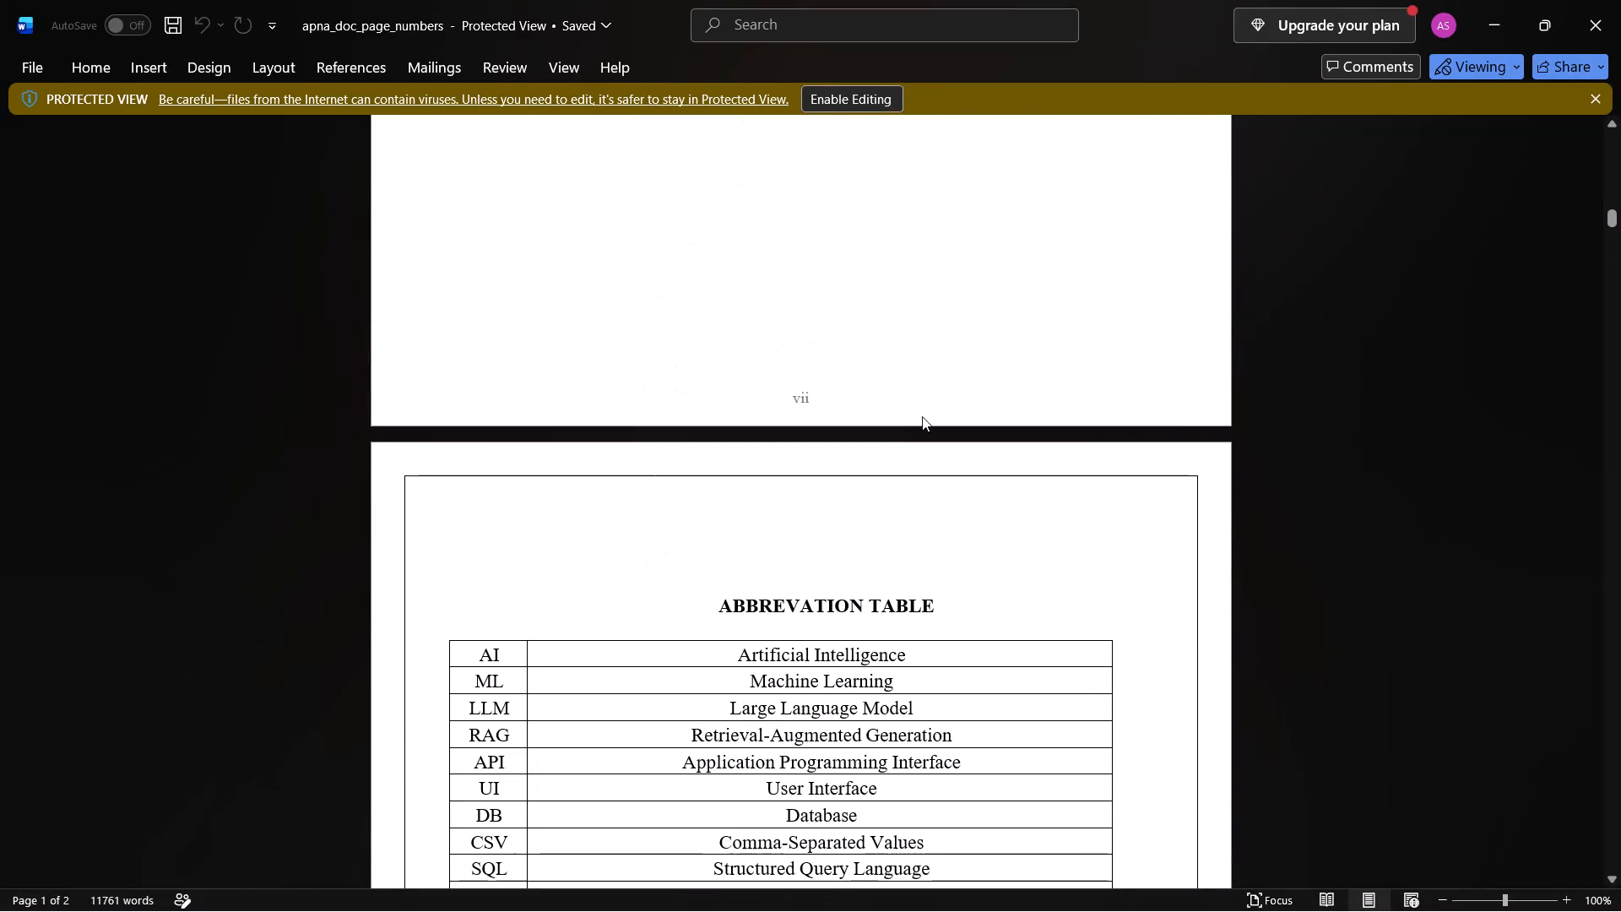
scroll(922, 416, "up", 17)
scroll(922, 416, "down", 20)
scroll(922, 416, "down", 8)
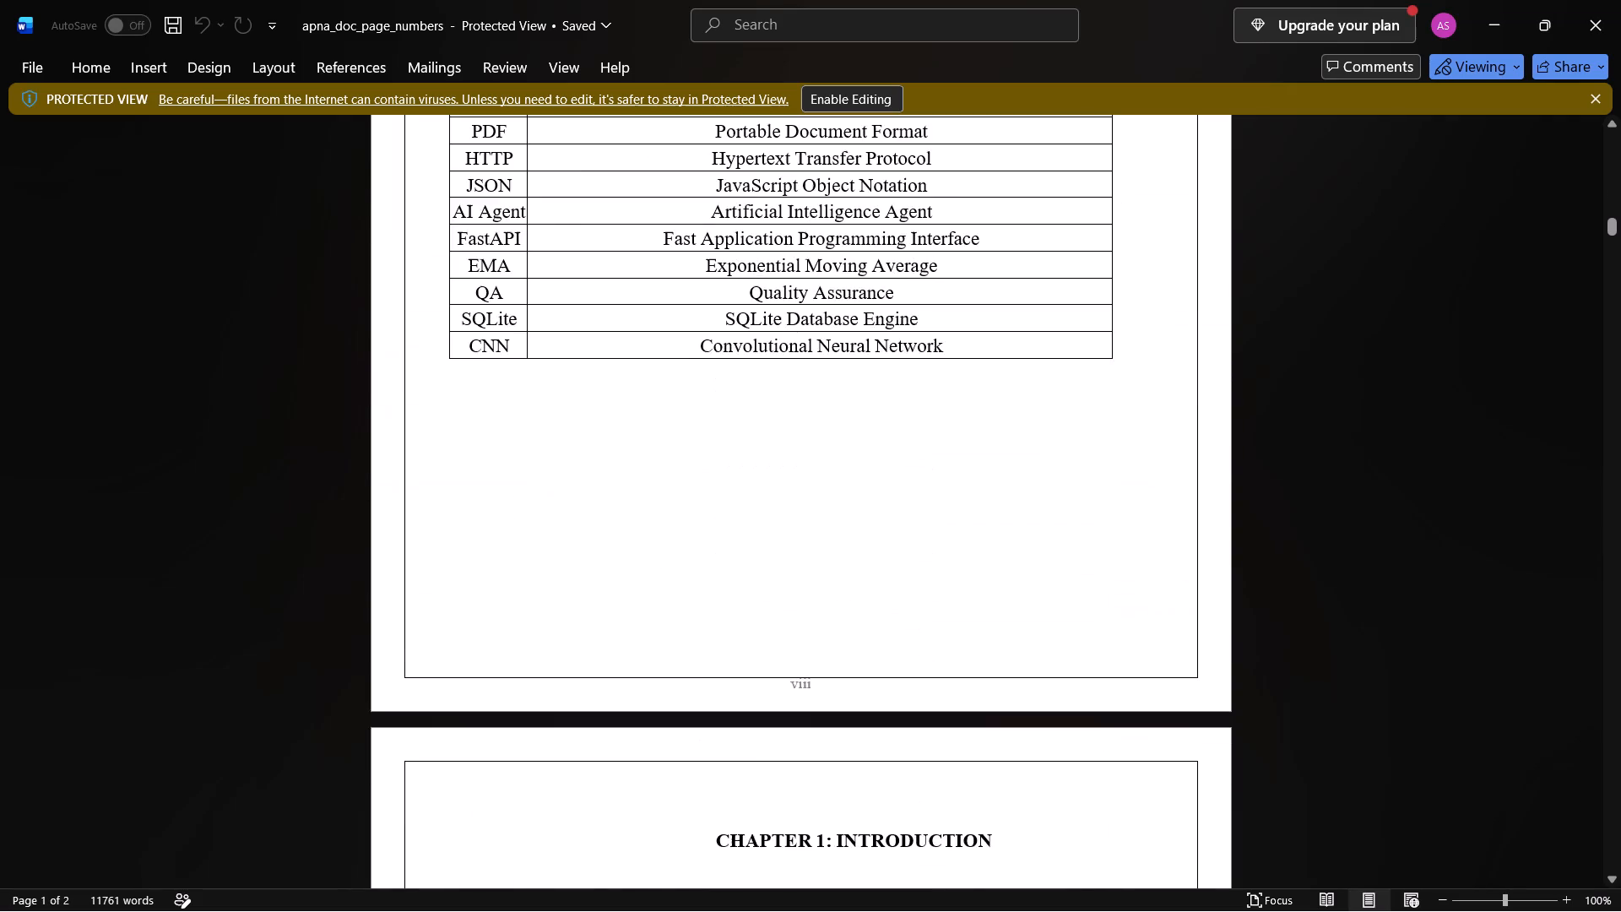
Check the page numbering from the Abbreviation Table into Chapter 1 and through its pages up to Chapter 2.
scroll(922, 416, "down", 20)
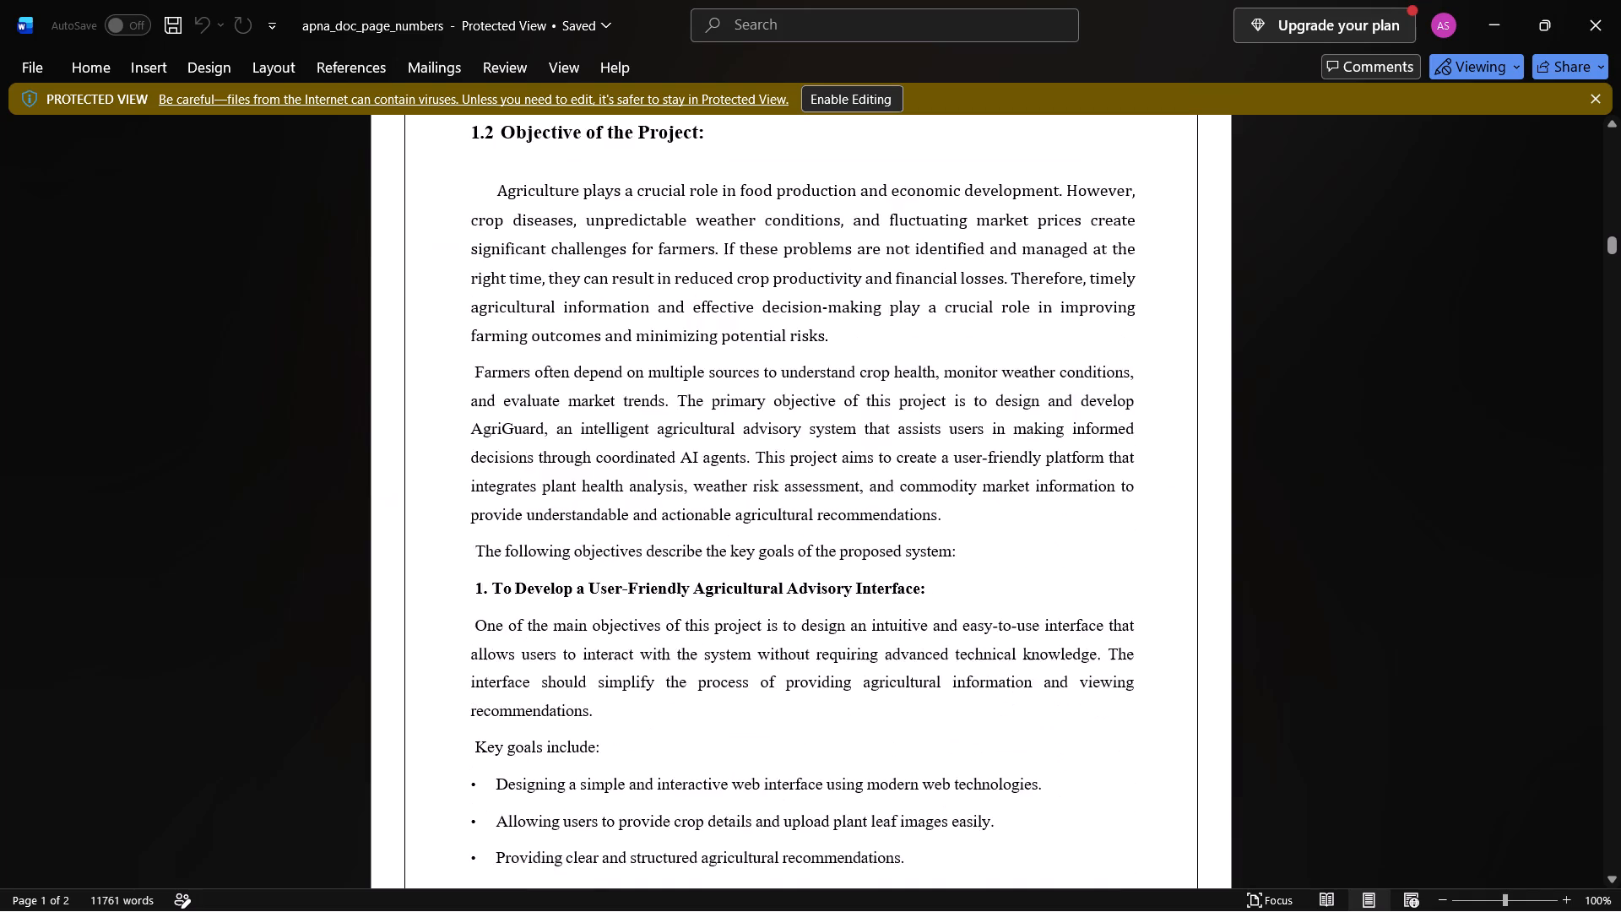
scroll(922, 416, "down", 13)
scroll(922, 416, "up", 4)
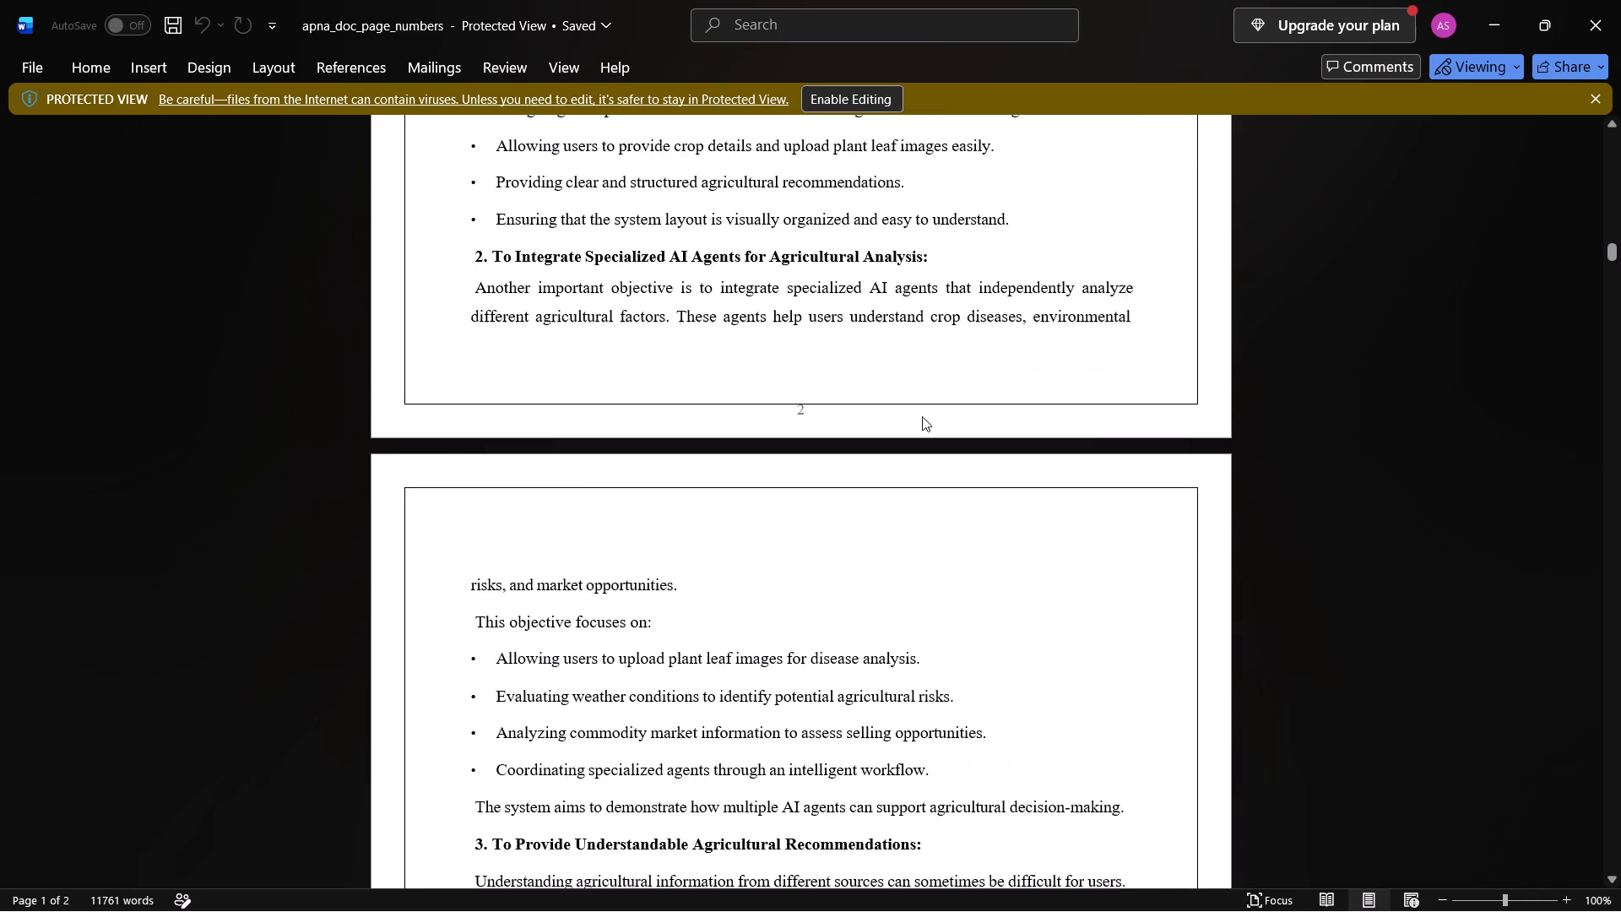
scroll(922, 416, "up", 15)
scroll(922, 415, "up", 9)
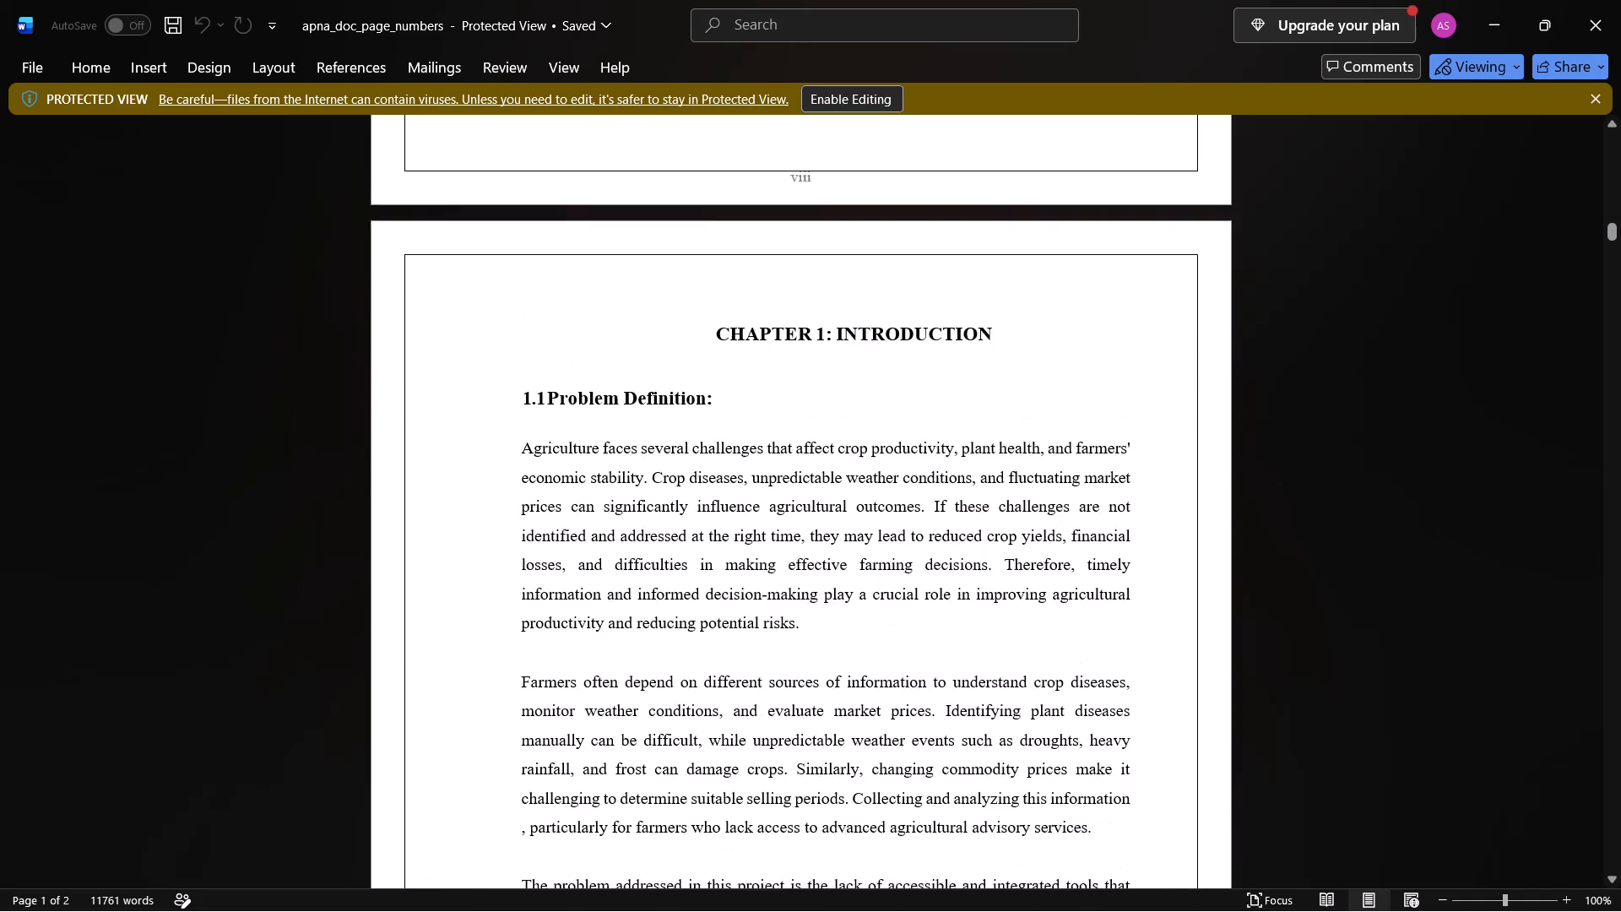
scroll(922, 415, "up", 3)
scroll(922, 415, "down", 1)
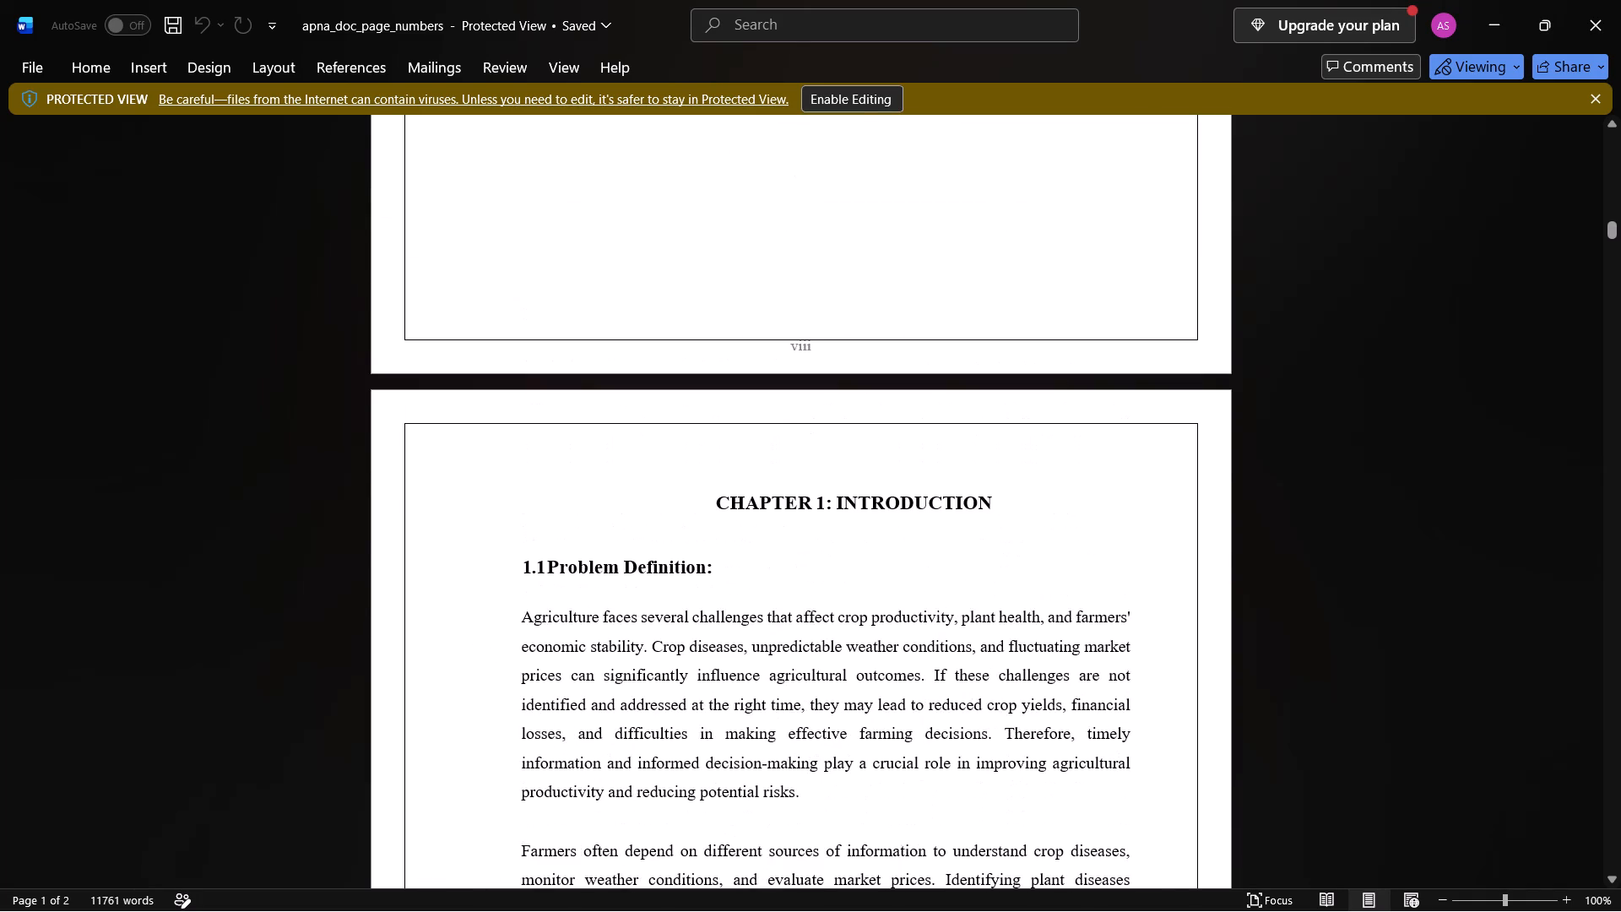
scroll(922, 415, "up", 2)
scroll(922, 415, "down", 10)
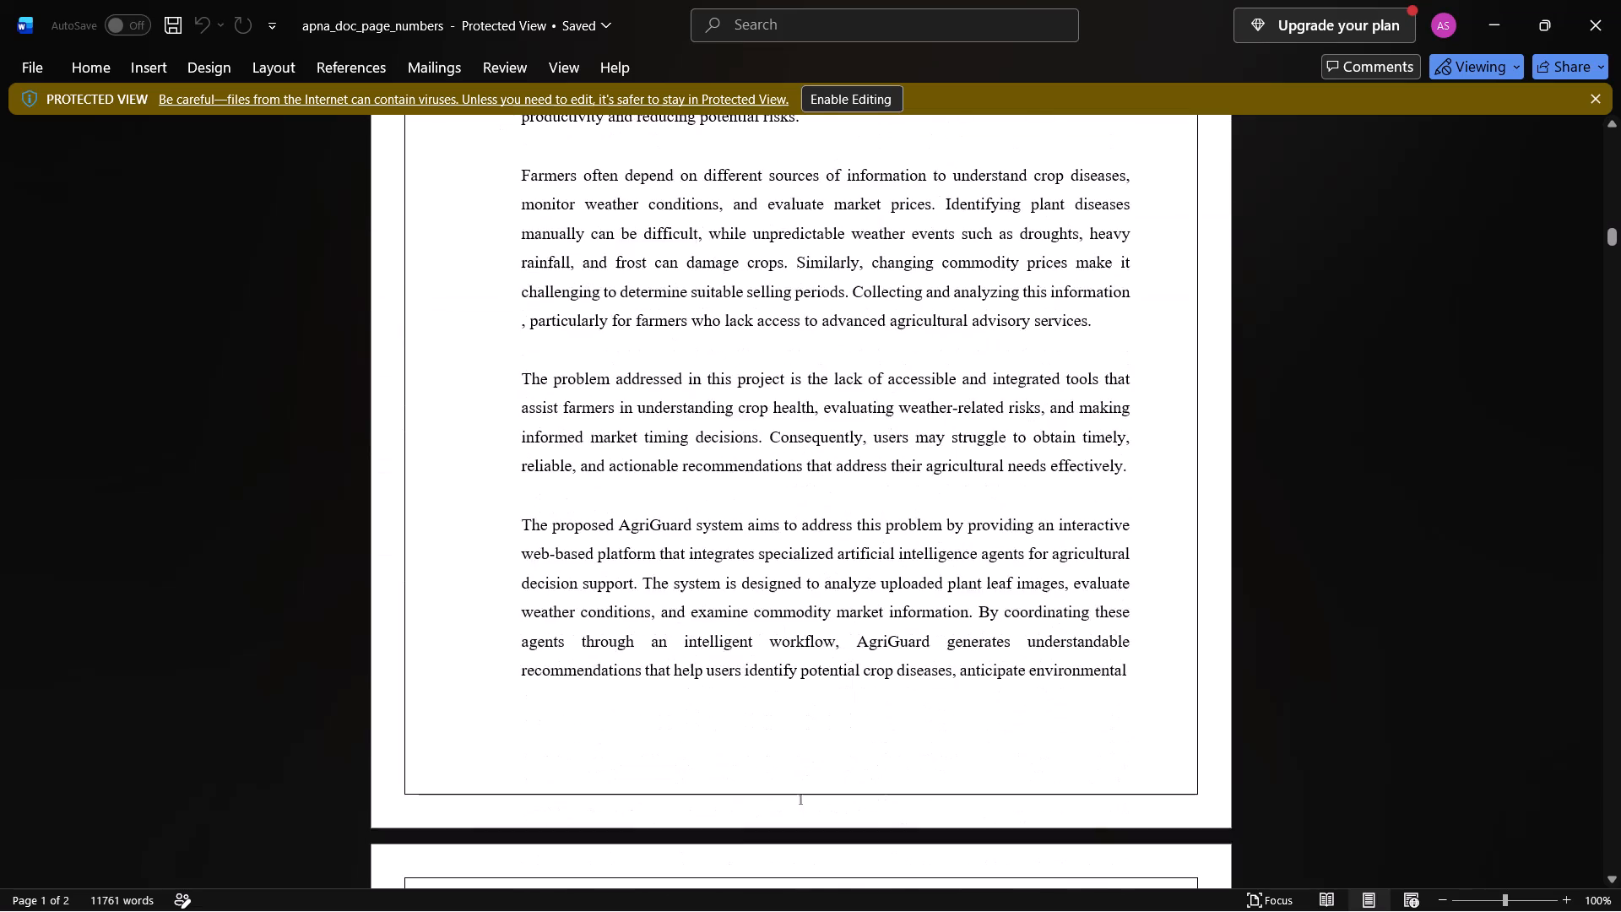
scroll(922, 415, "down", 18)
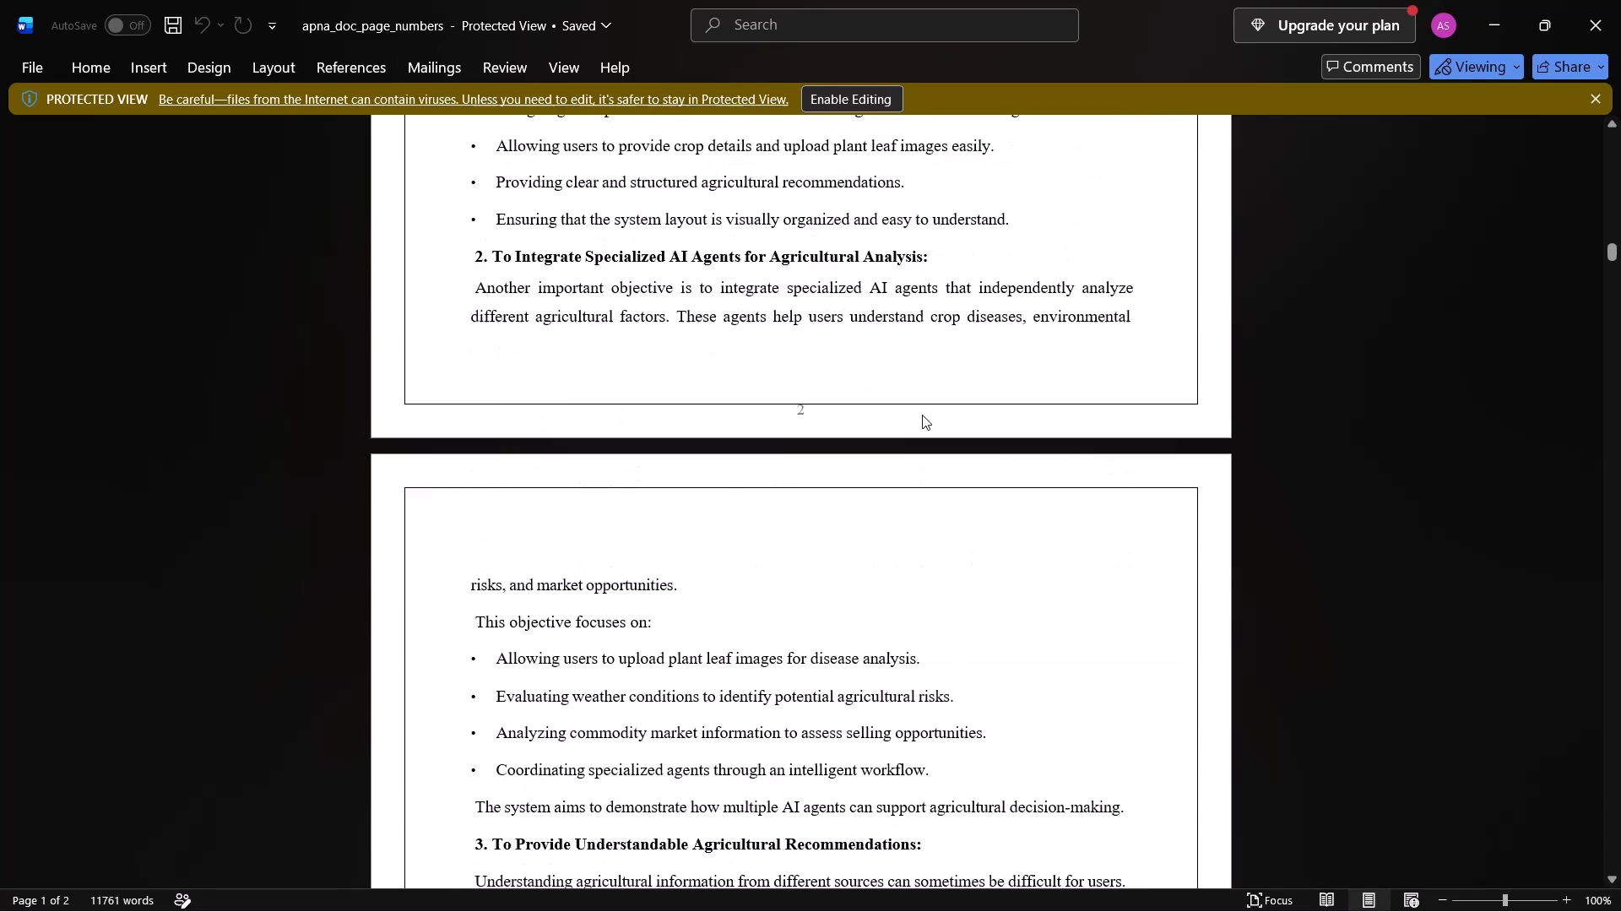
scroll(922, 415, "down", 18)
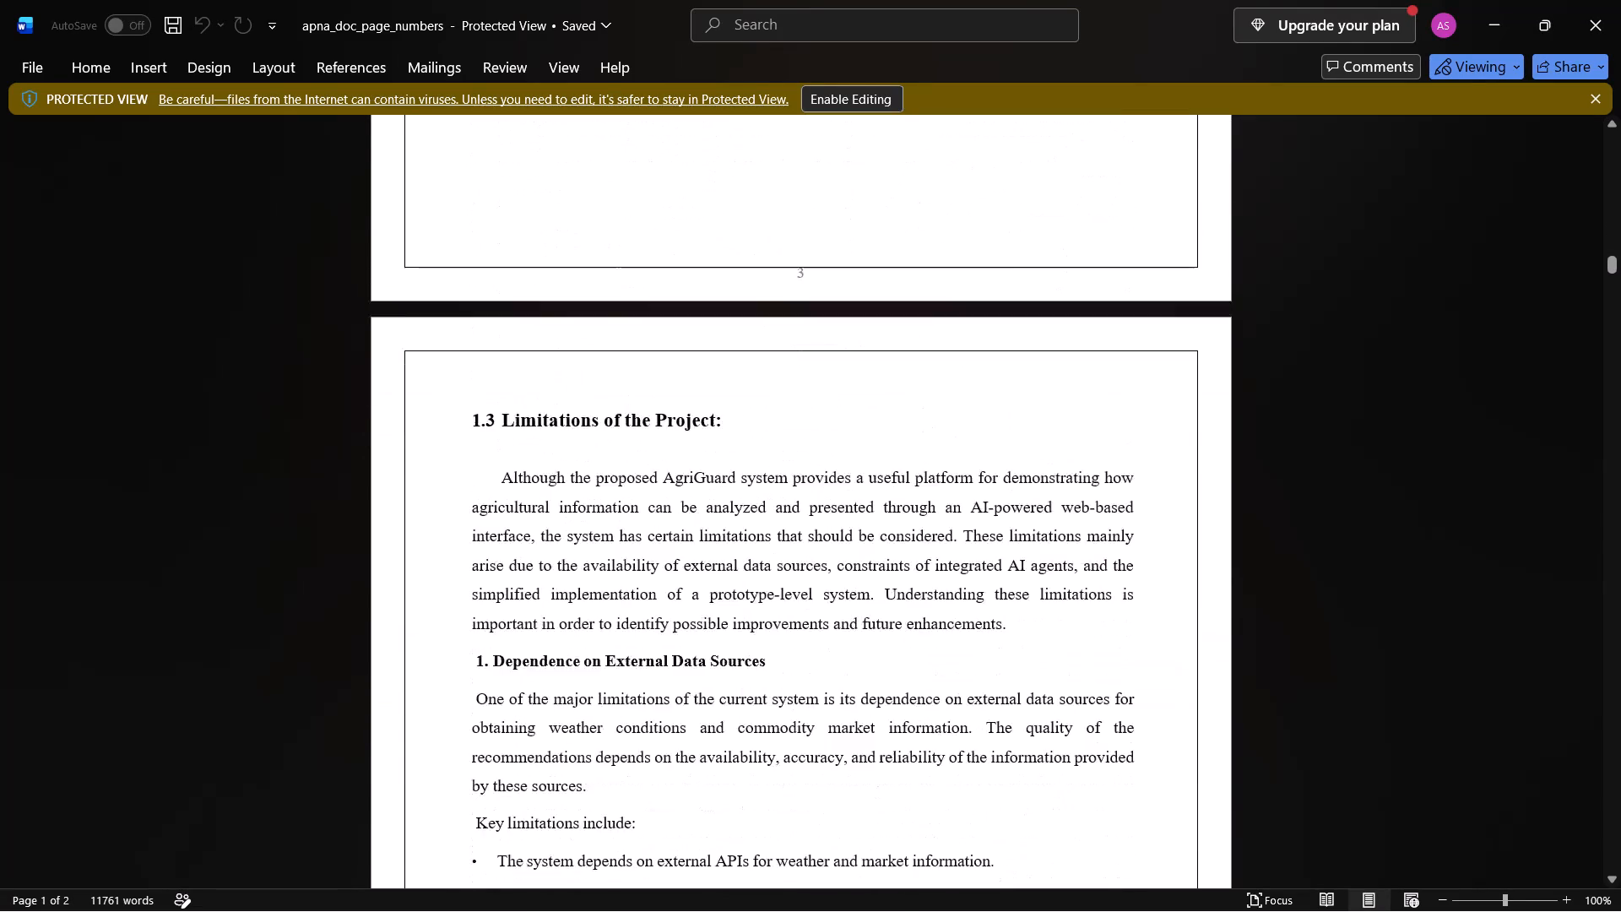
scroll(923, 418, "down", 18)
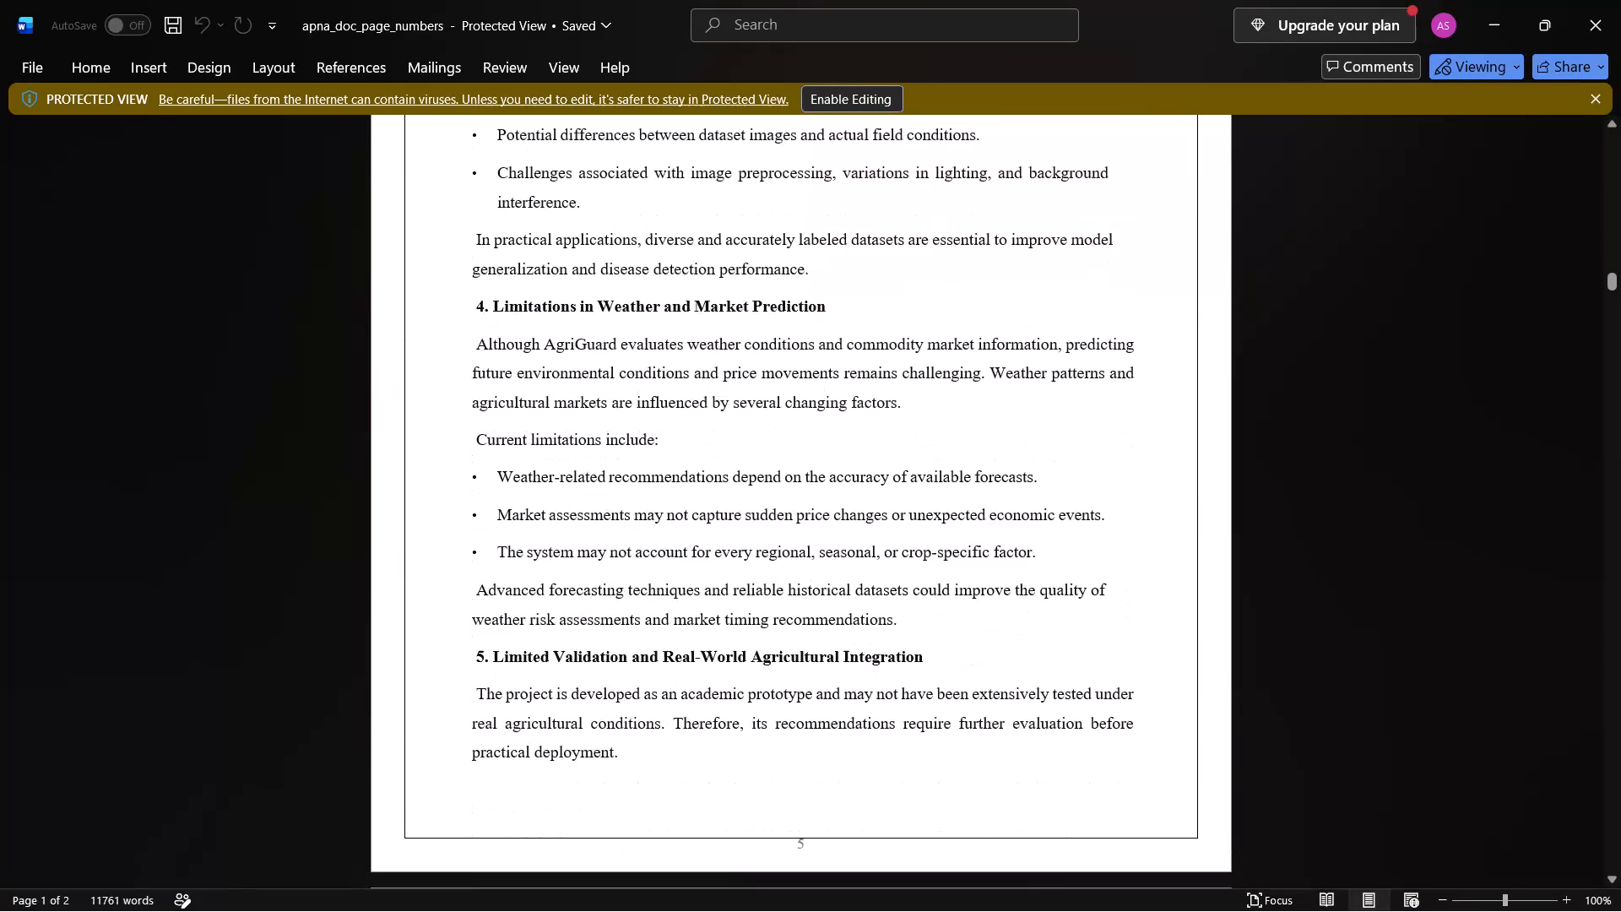
scroll(923, 418, "down", 17)
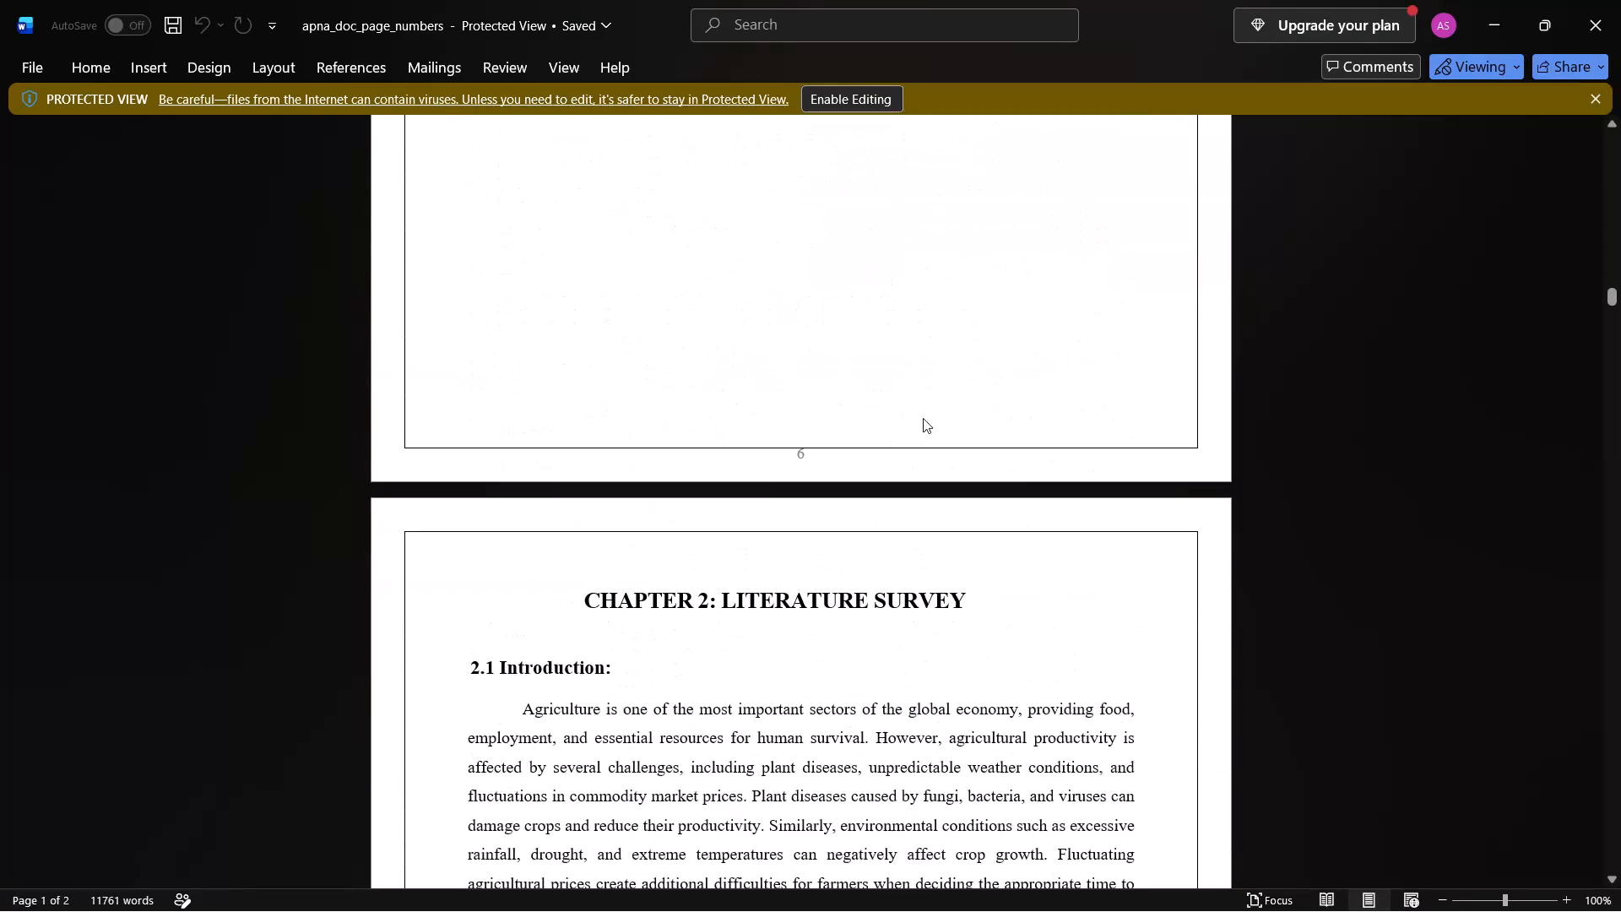
Check the page numbers and borders from Chapter 2: Literature Survey onward through the Future Scope pages.
scroll(923, 418, "down", 18)
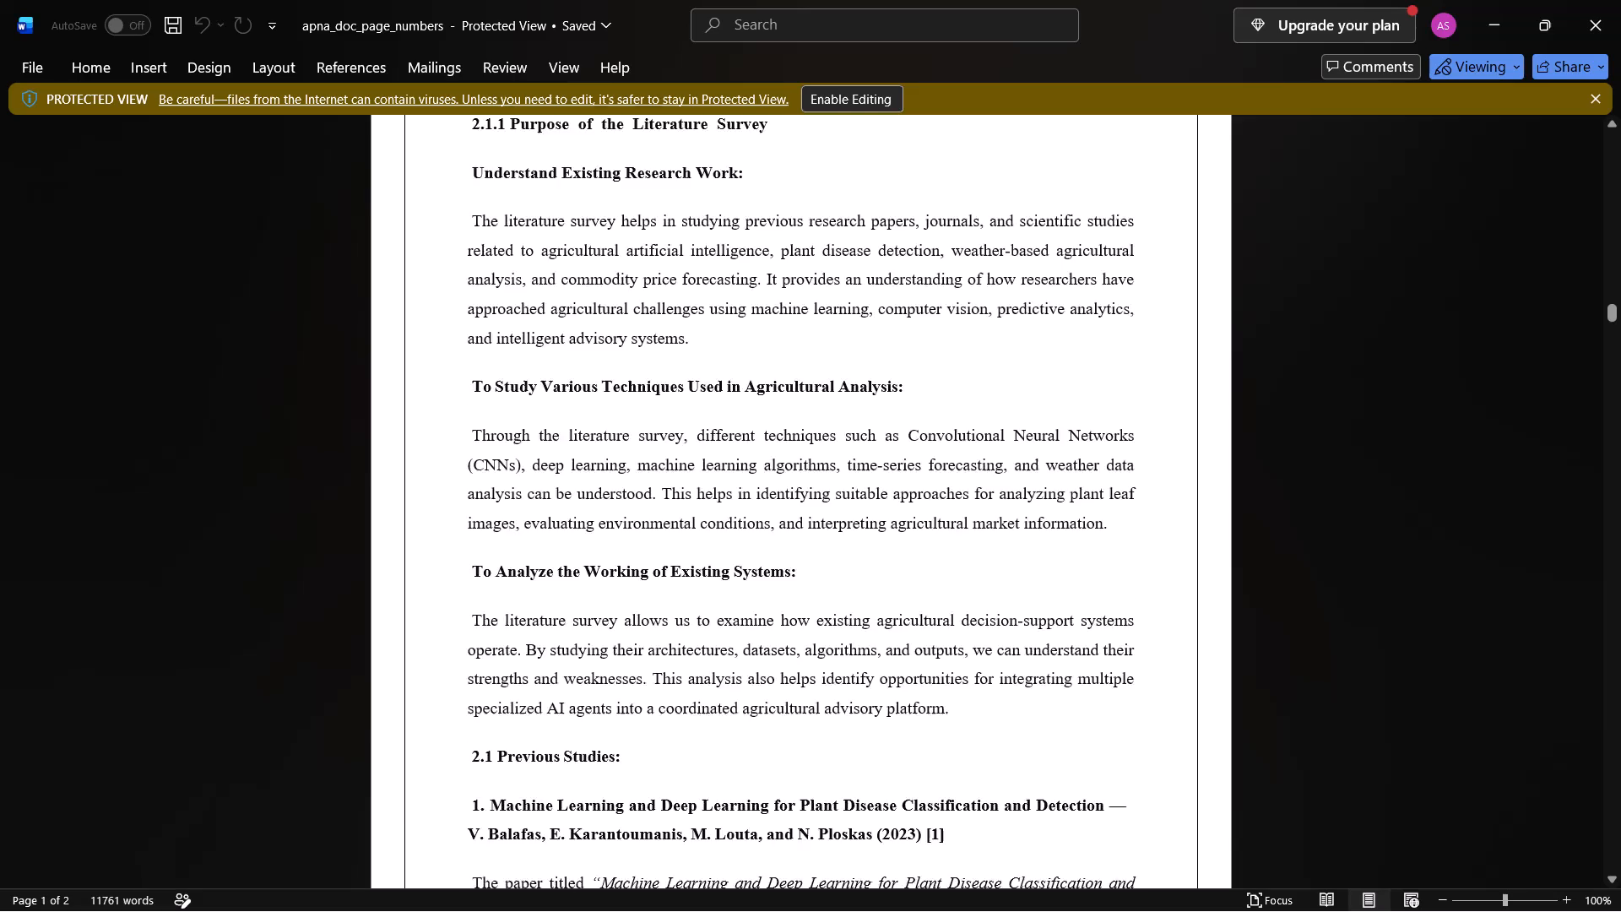
scroll(923, 418, "down", 20)
scroll(923, 418, "down", 5)
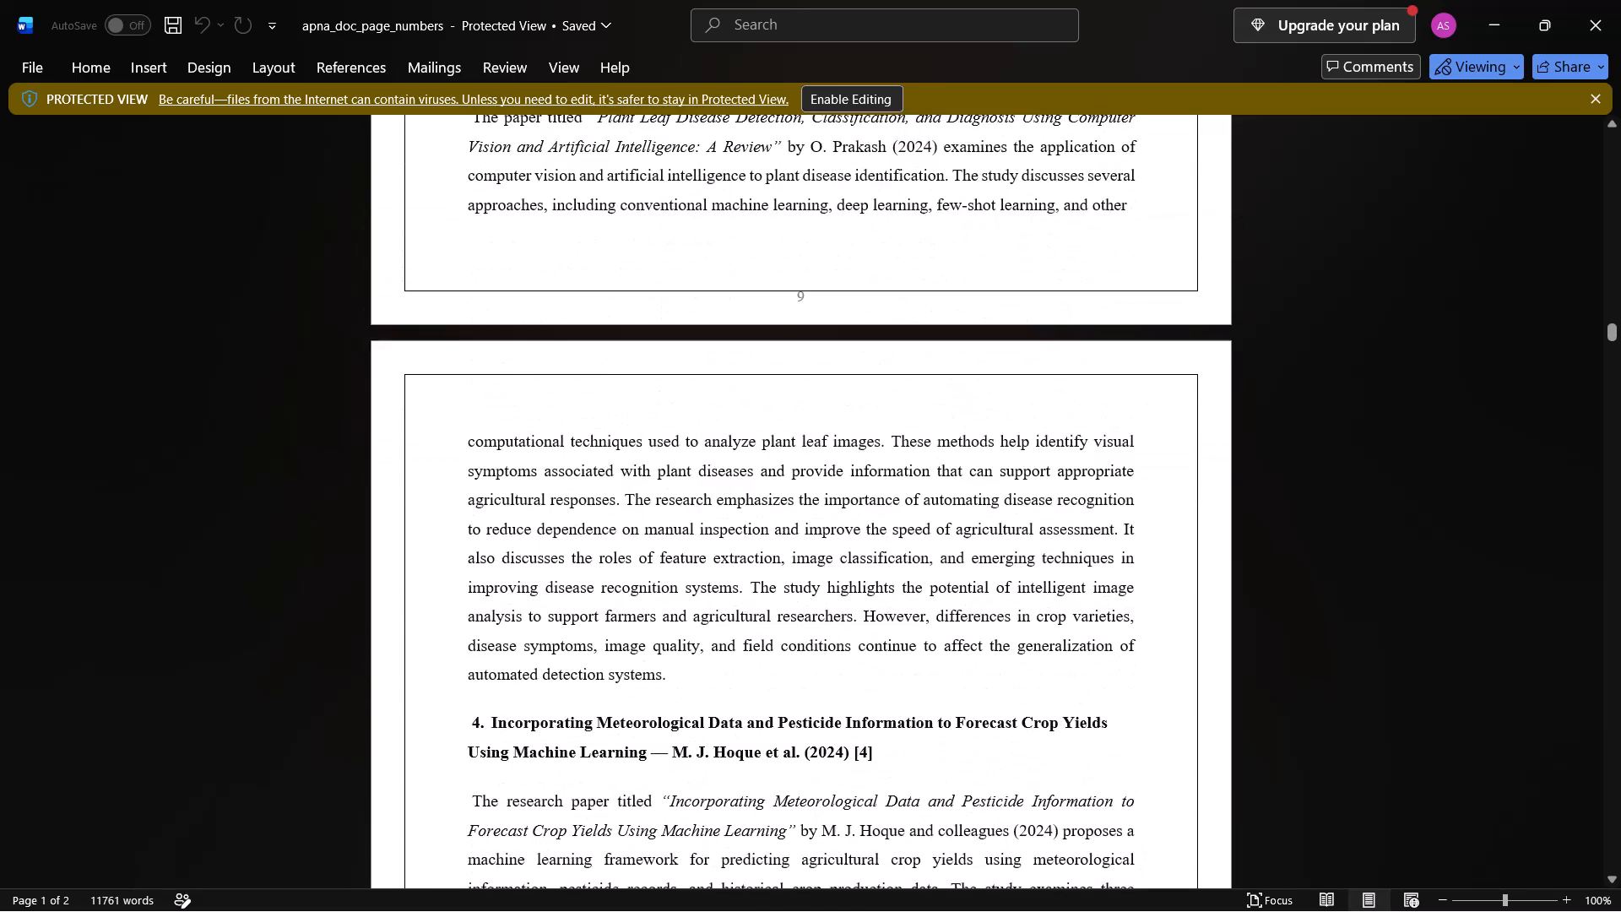
scroll(923, 418, "down", 20)
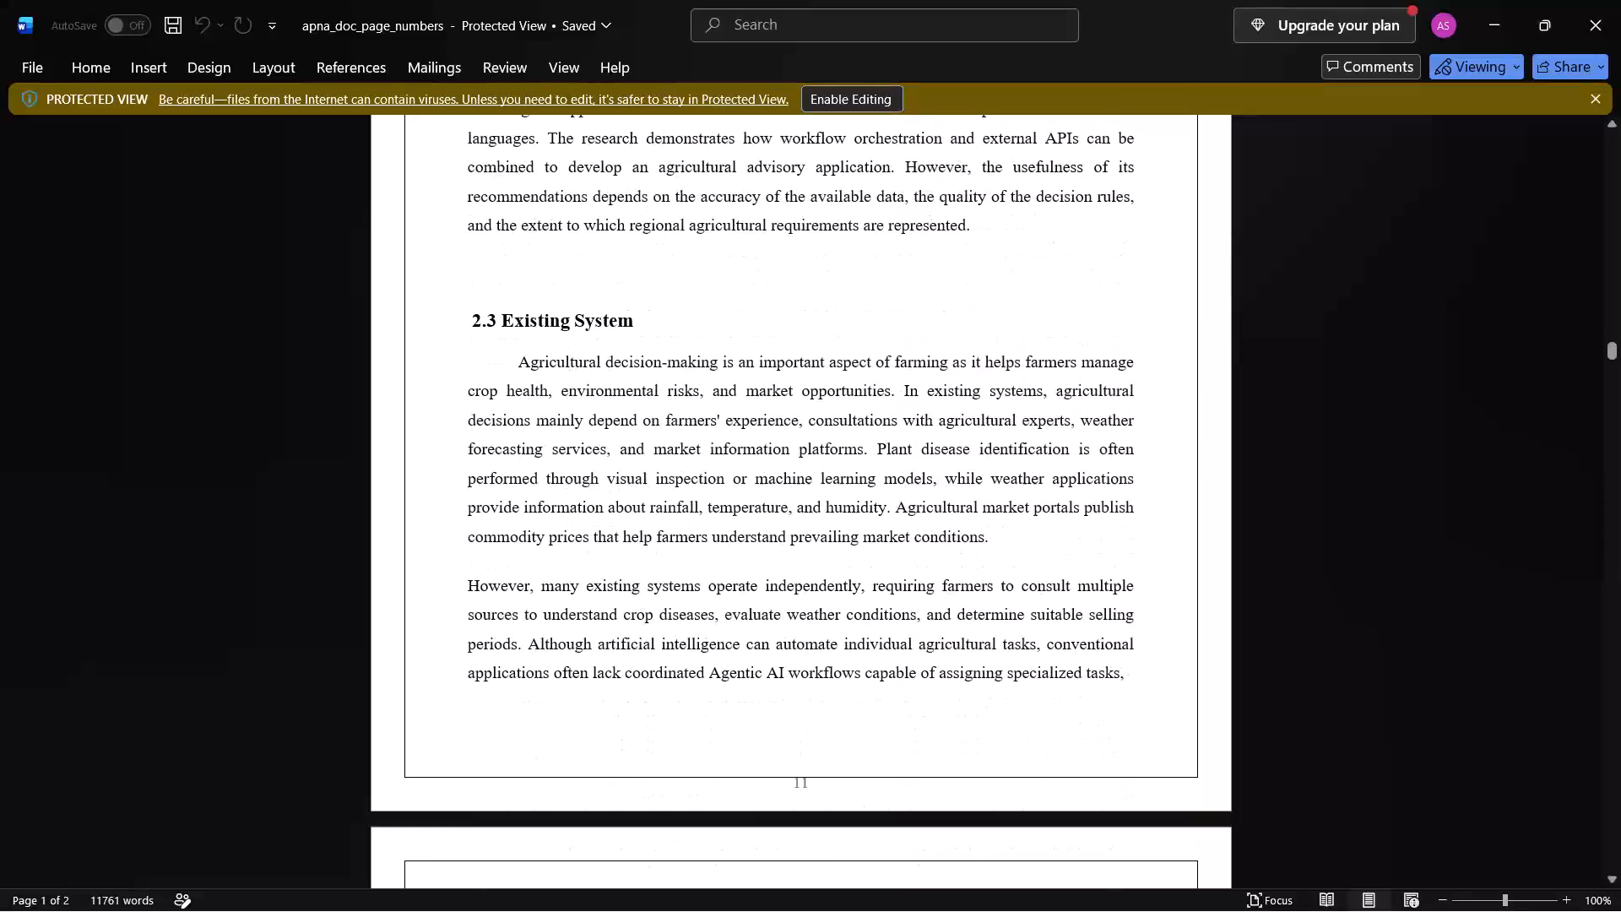
scroll(924, 429, "down", 1)
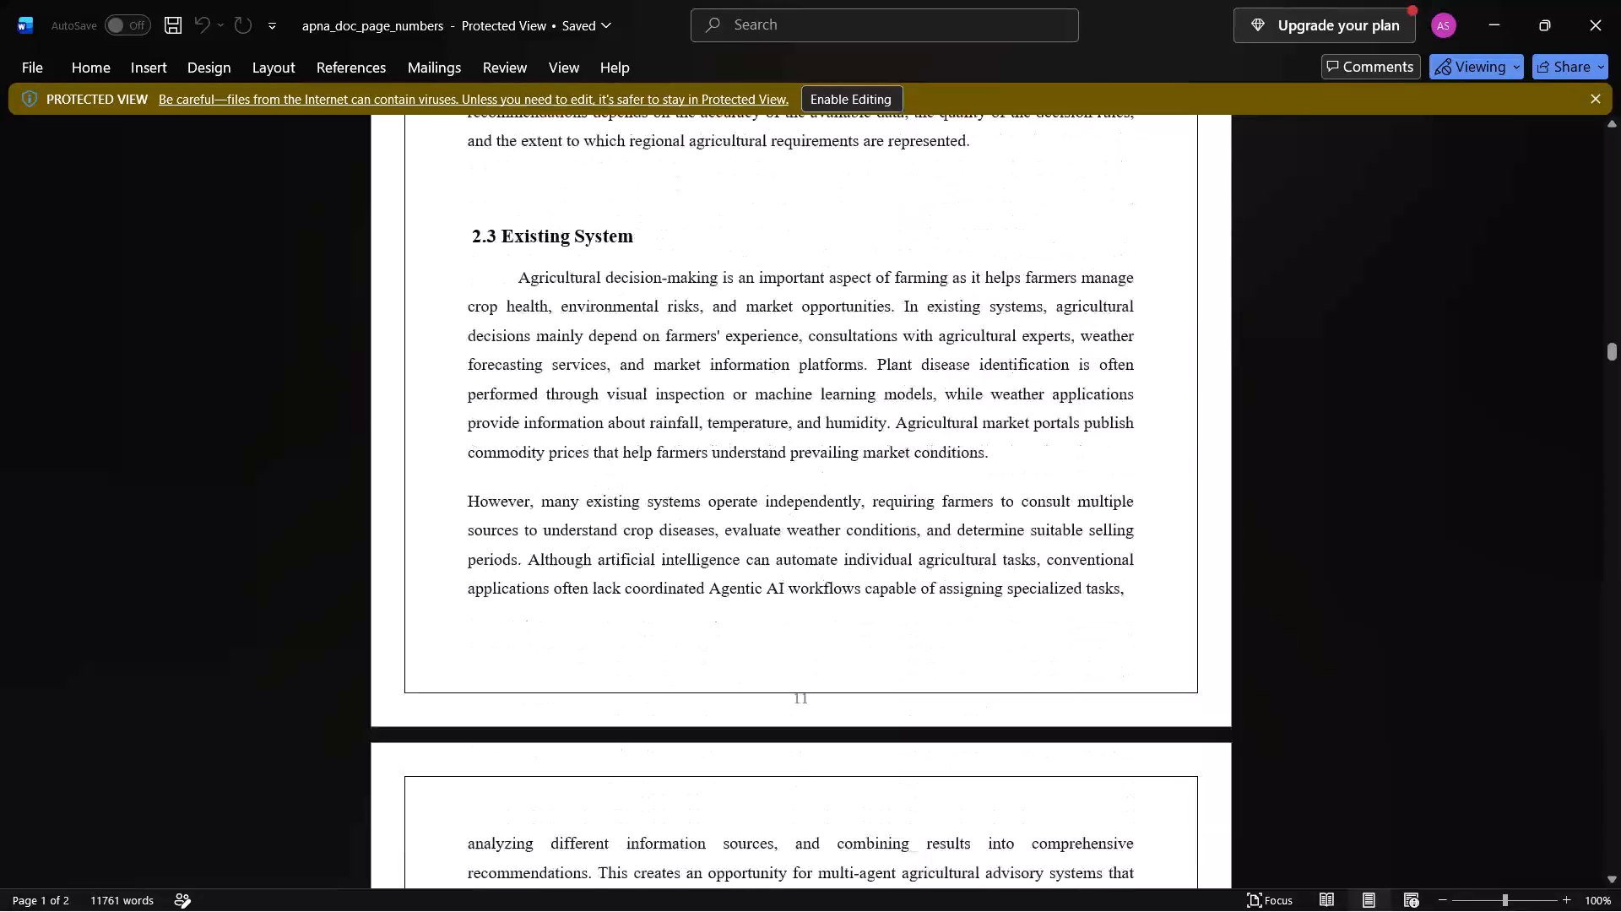
middle_click(924, 429)
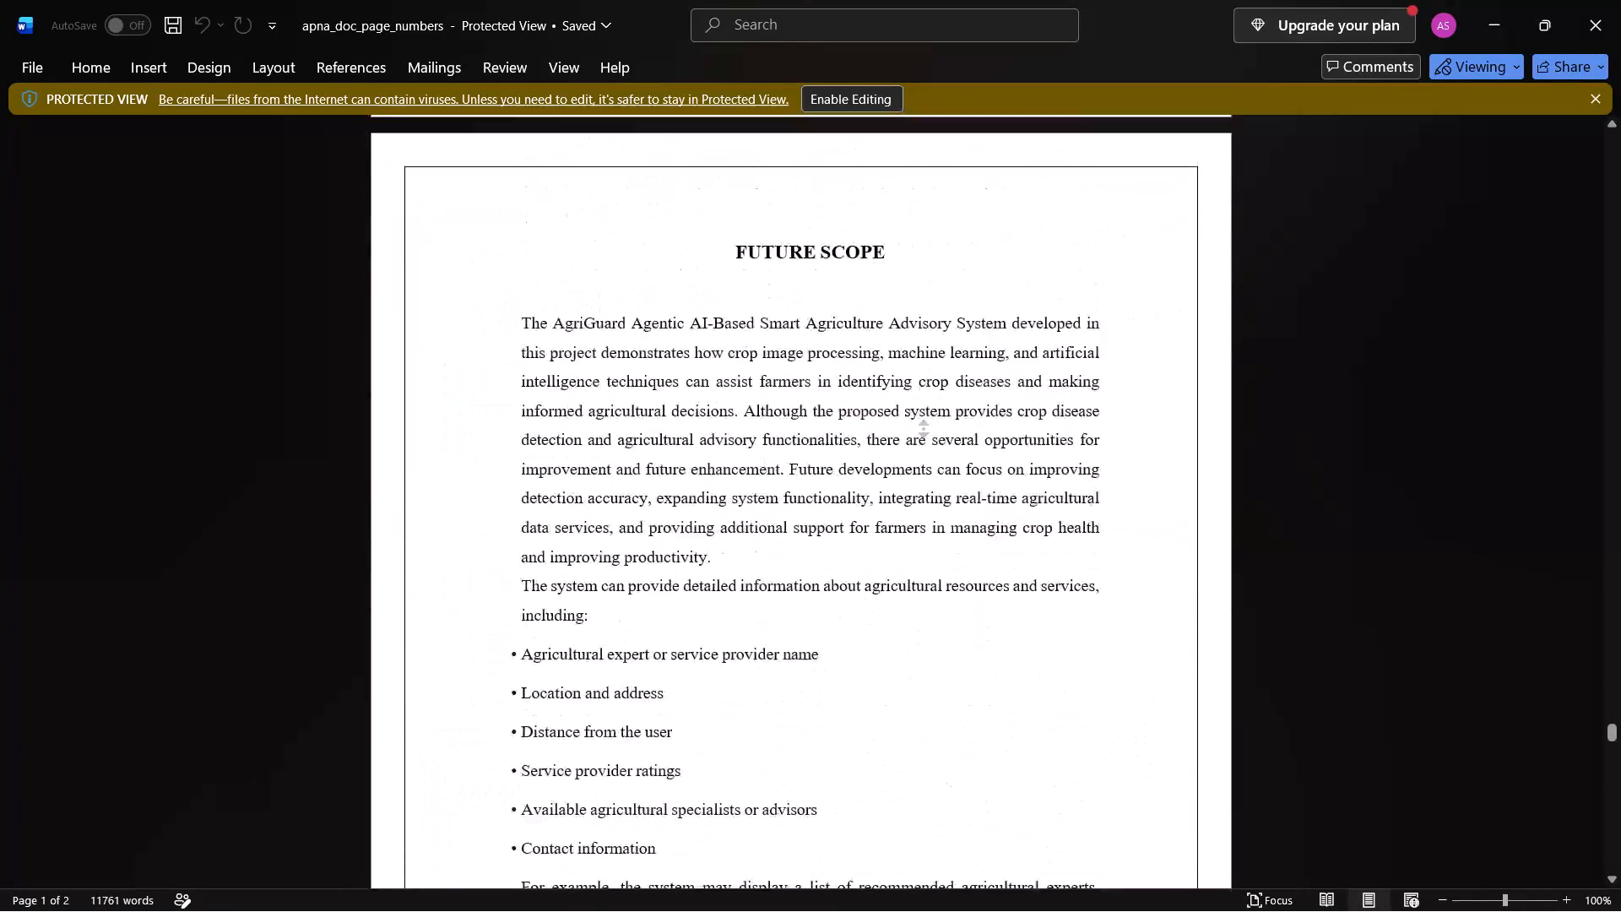
middle_click(937, 617)
Switch to the original apna doc and check the page numbers on its front pages, from the title page through the Contents.
left_click(1497, 14)
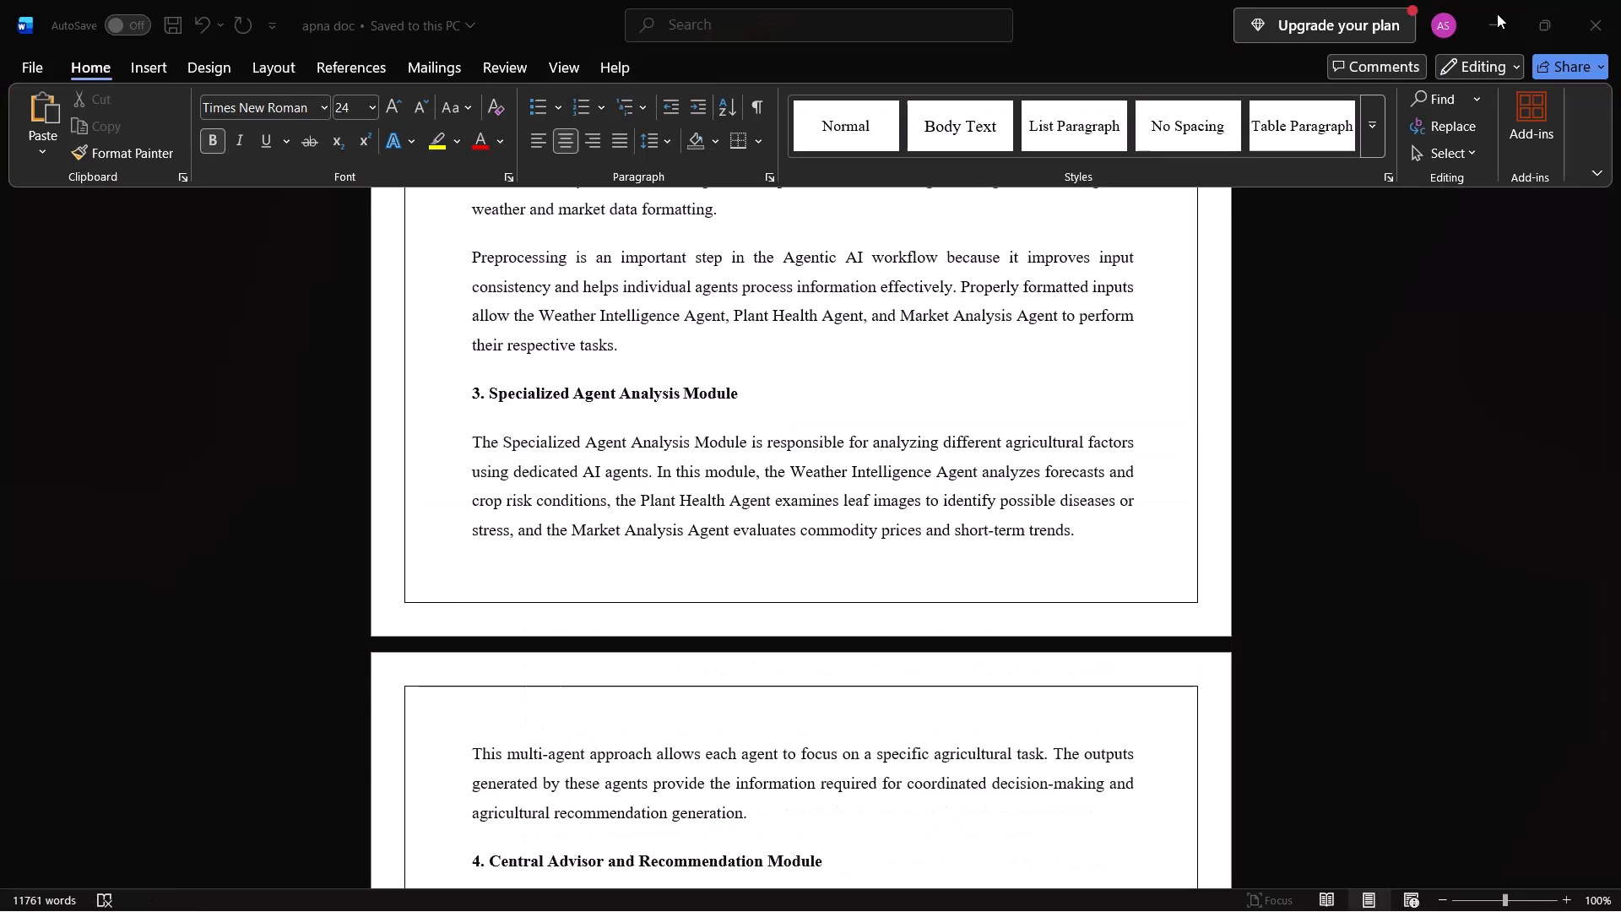
scroll(1035, 559, "up", 2)
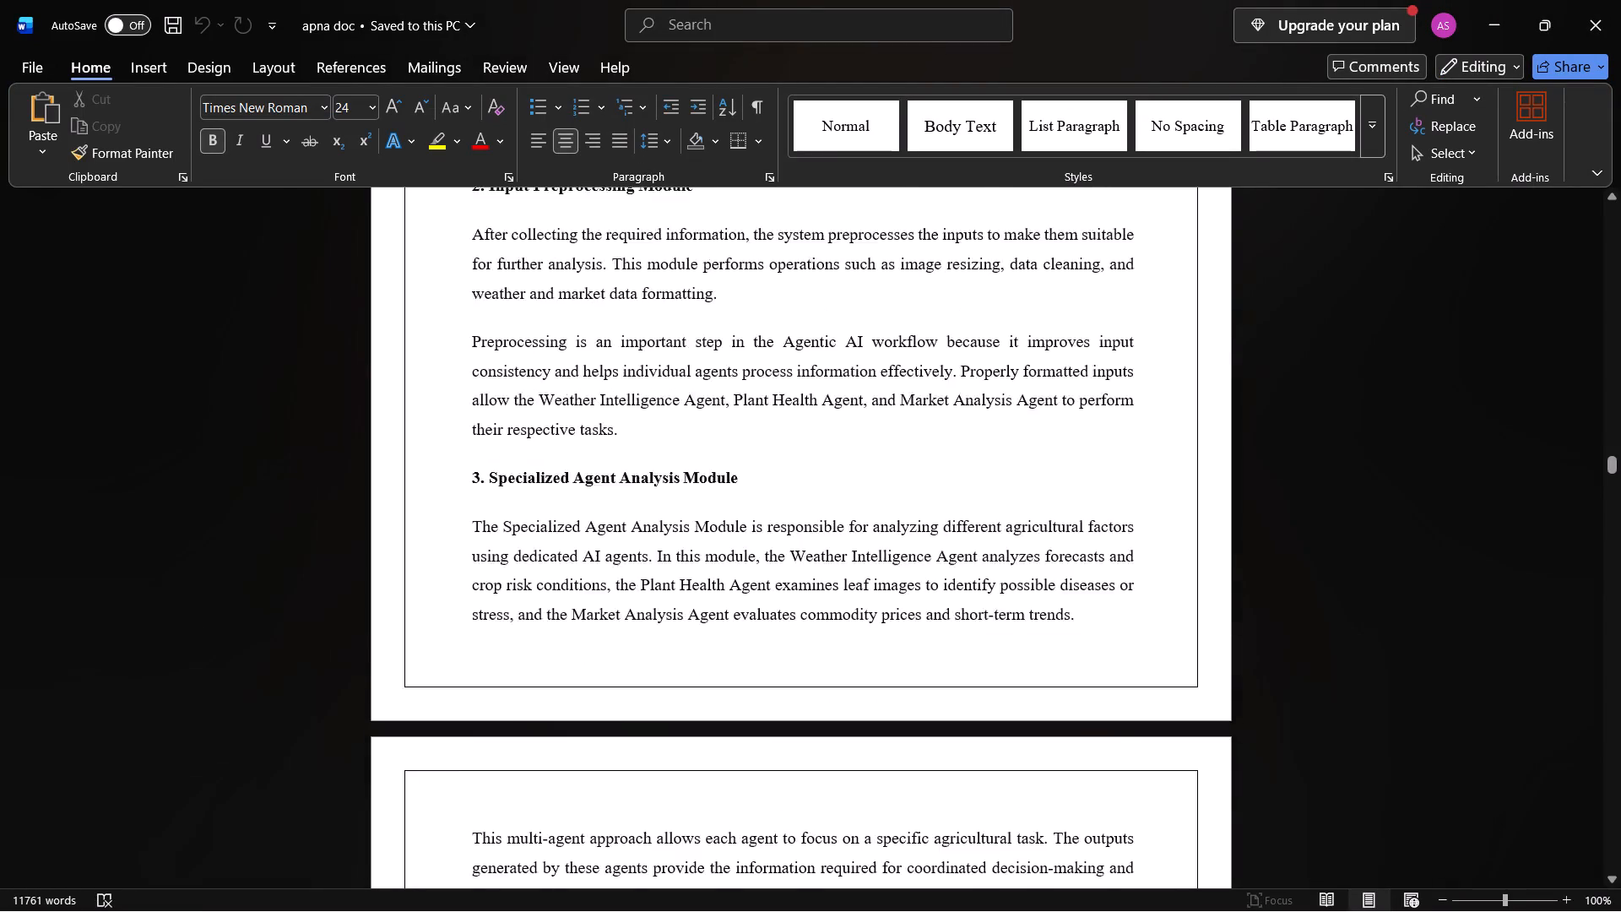
scroll(1035, 559, "up", 20)
scroll(1035, 559, "up", 1)
middle_click(1042, 610)
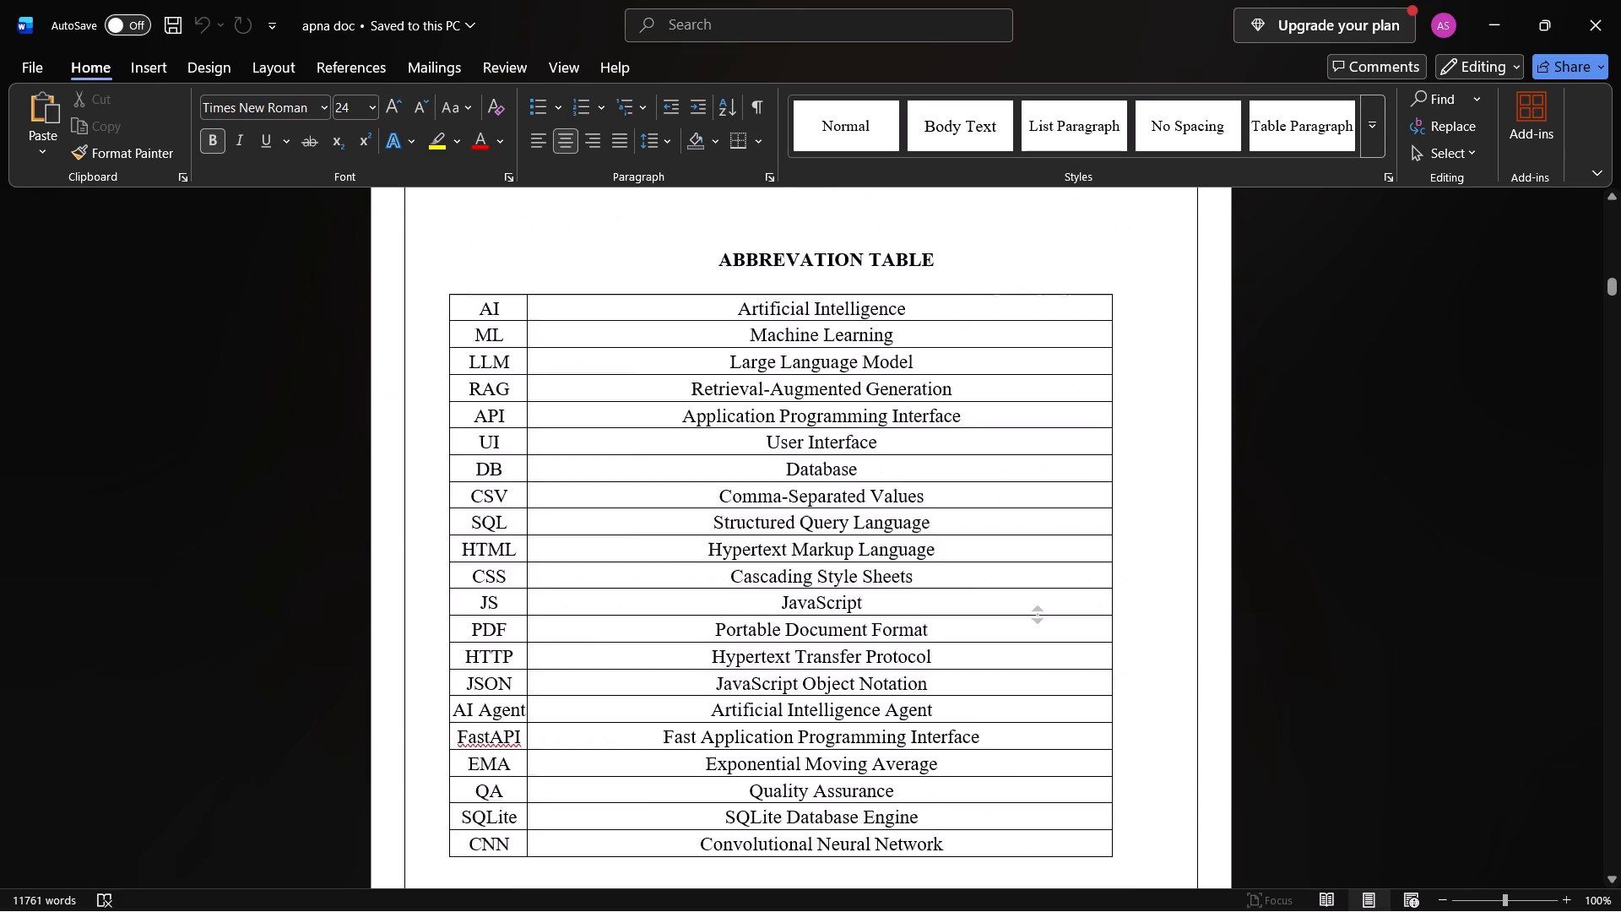
middle_click(956, 432)
scroll(956, 432, "down", 8)
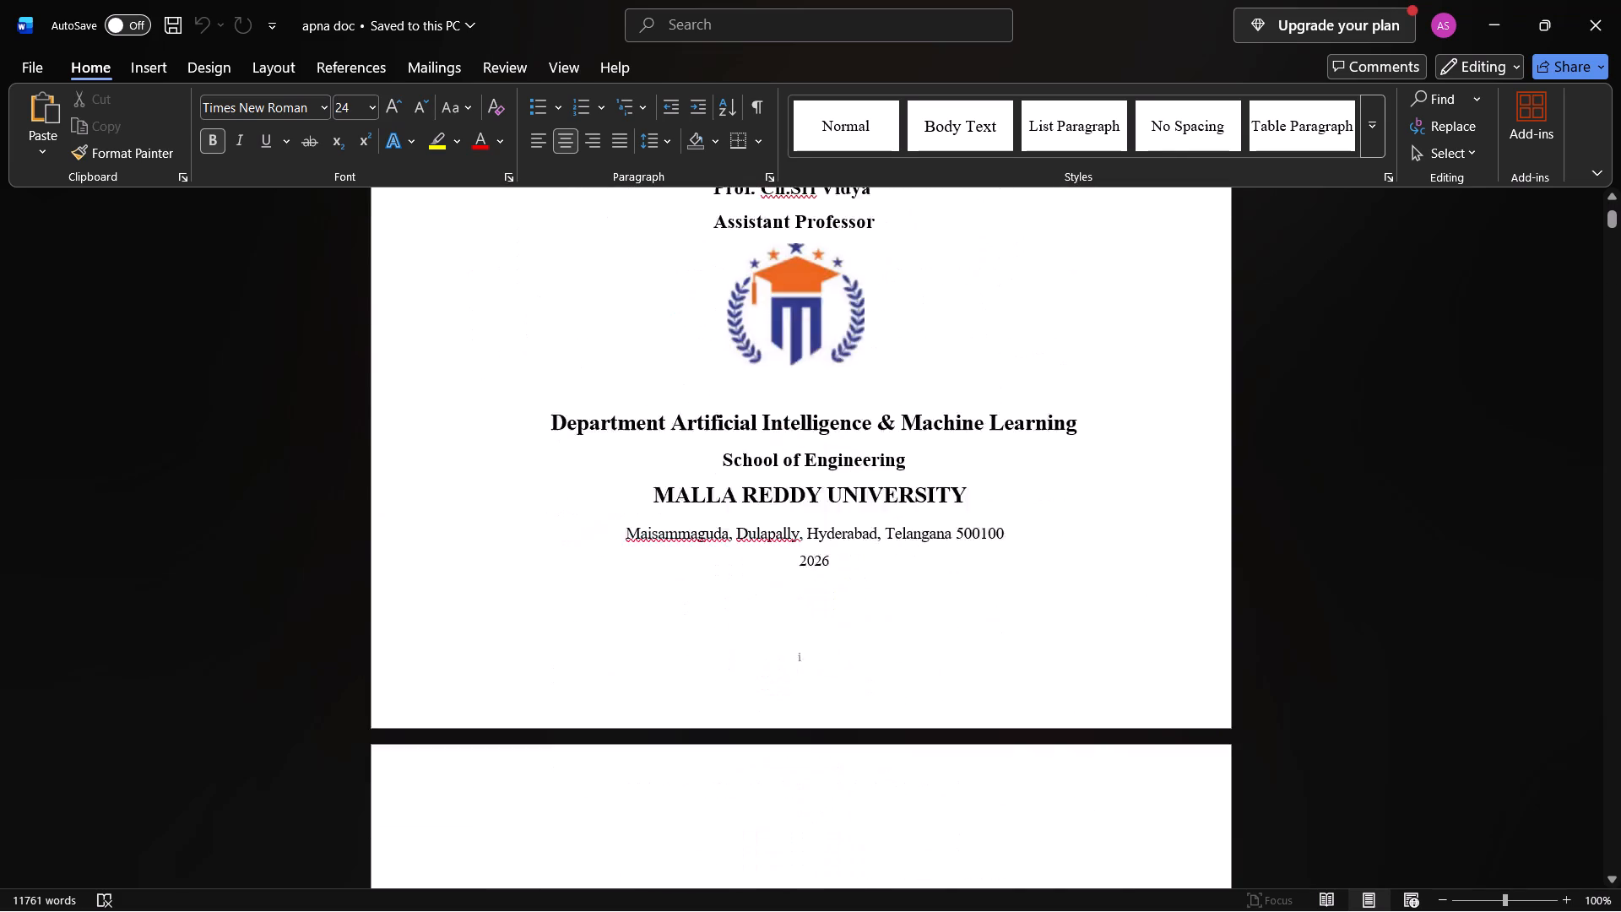
scroll(962, 519, "down", 17)
scroll(962, 525, "down", 8)
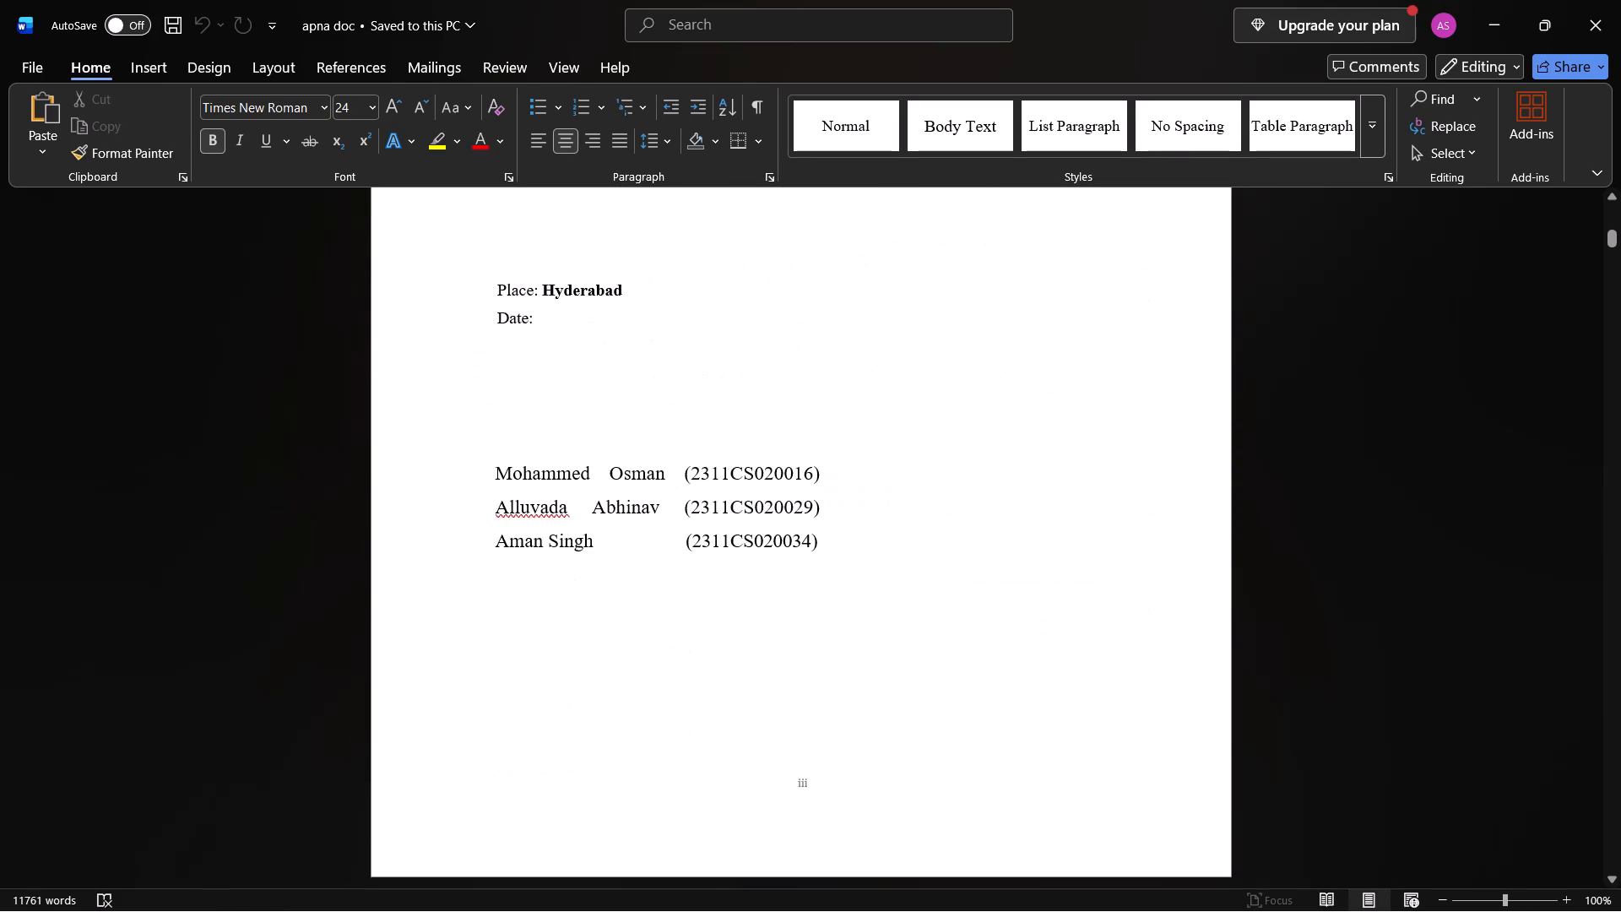
scroll(962, 525, "down", 20)
scroll(962, 525, "down", 3)
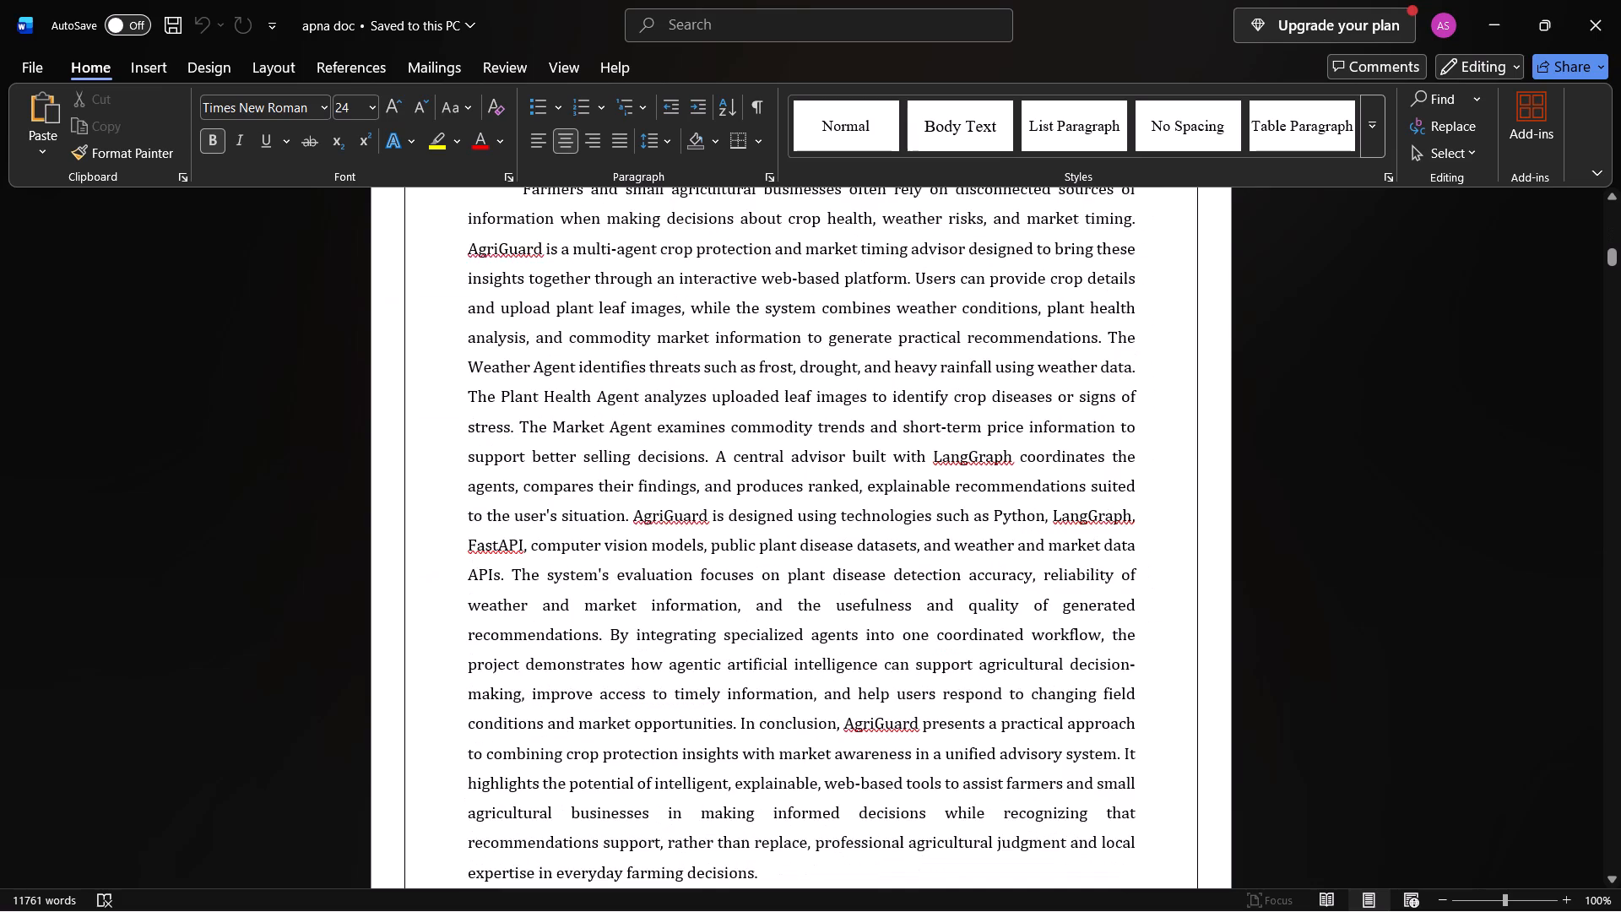
scroll(962, 525, "down", 20)
scroll(962, 525, "down", 6)
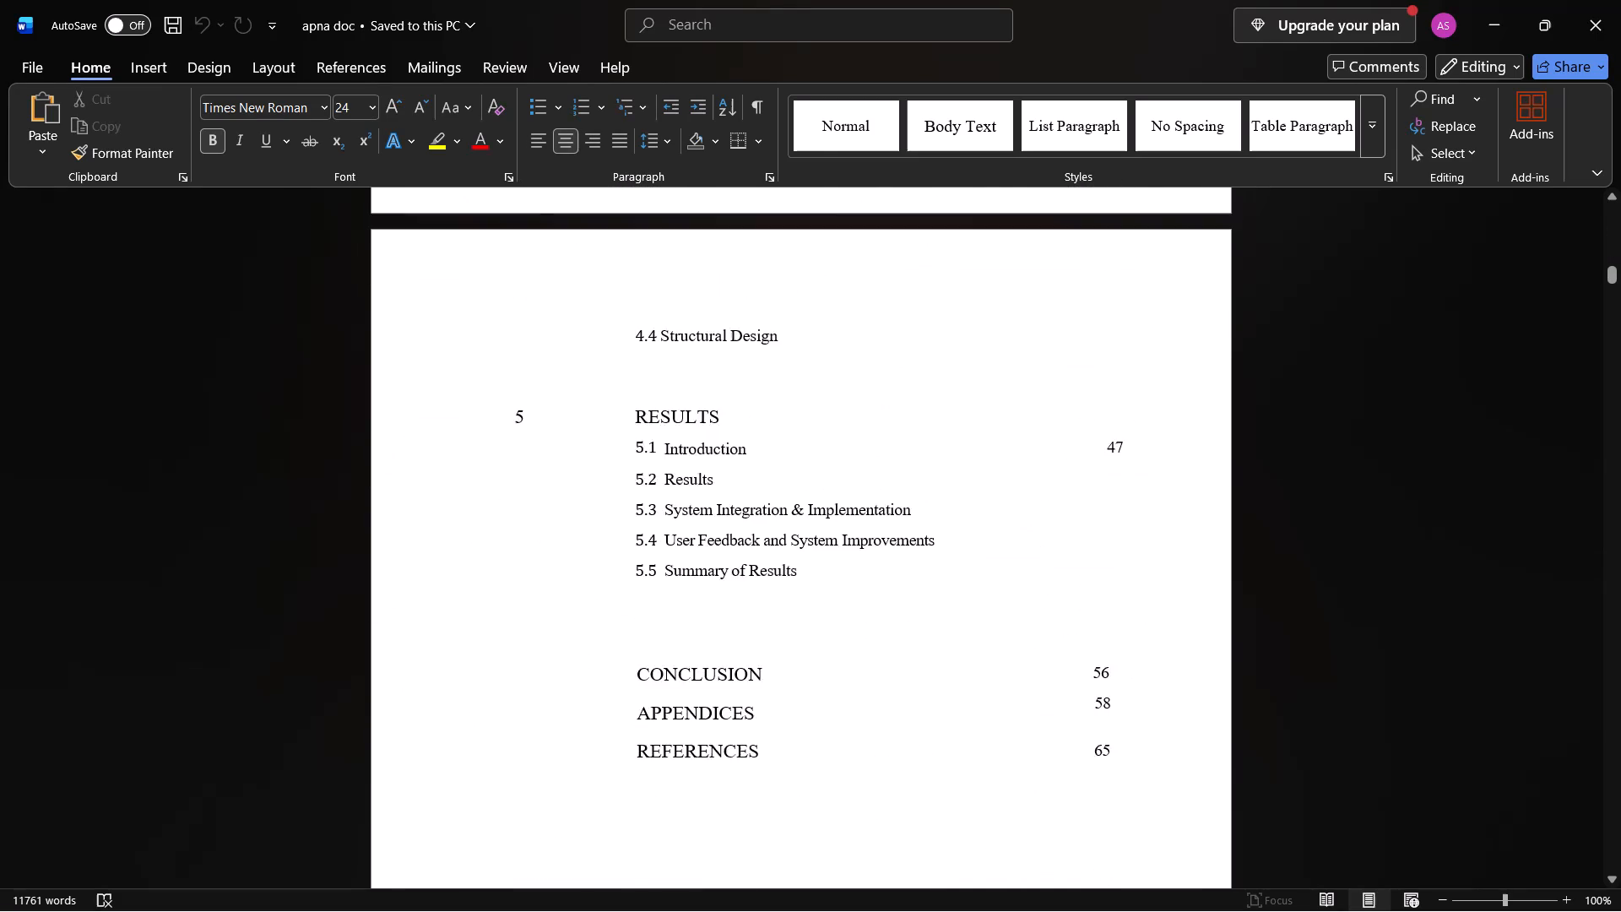
scroll(962, 525, "down", 6)
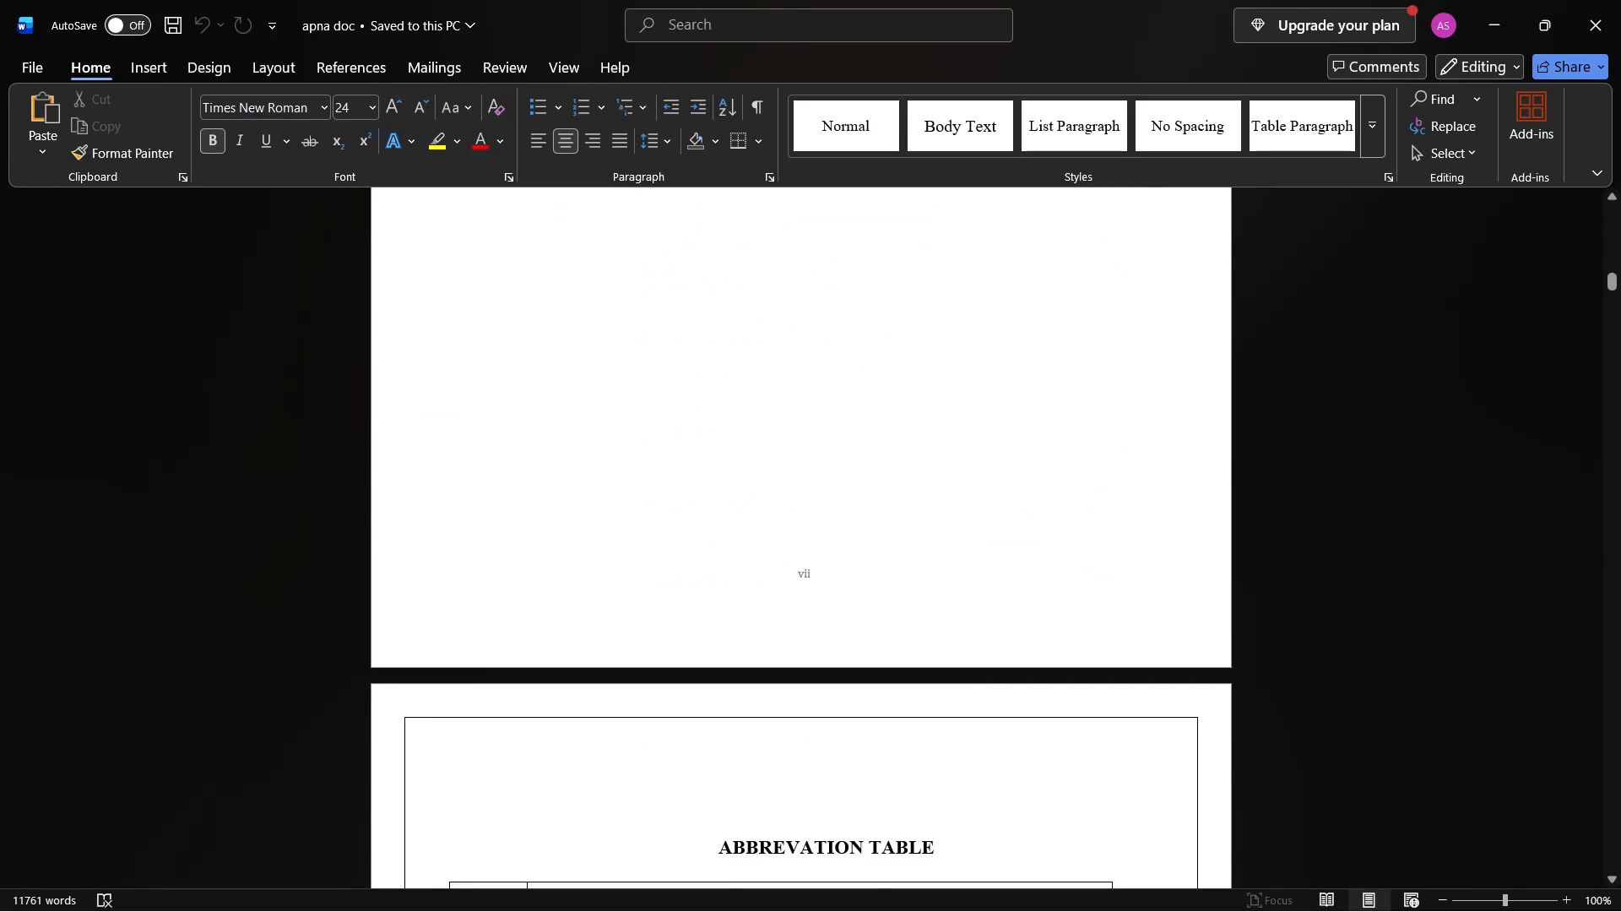
Check the original document's page numbering from the Abbreviation Table into Chapter 1's section 1.2, Objective of the Project.
scroll(962, 525, "down", 13)
scroll(1021, 671, "down", 20)
scroll(1021, 671, "down", 3)
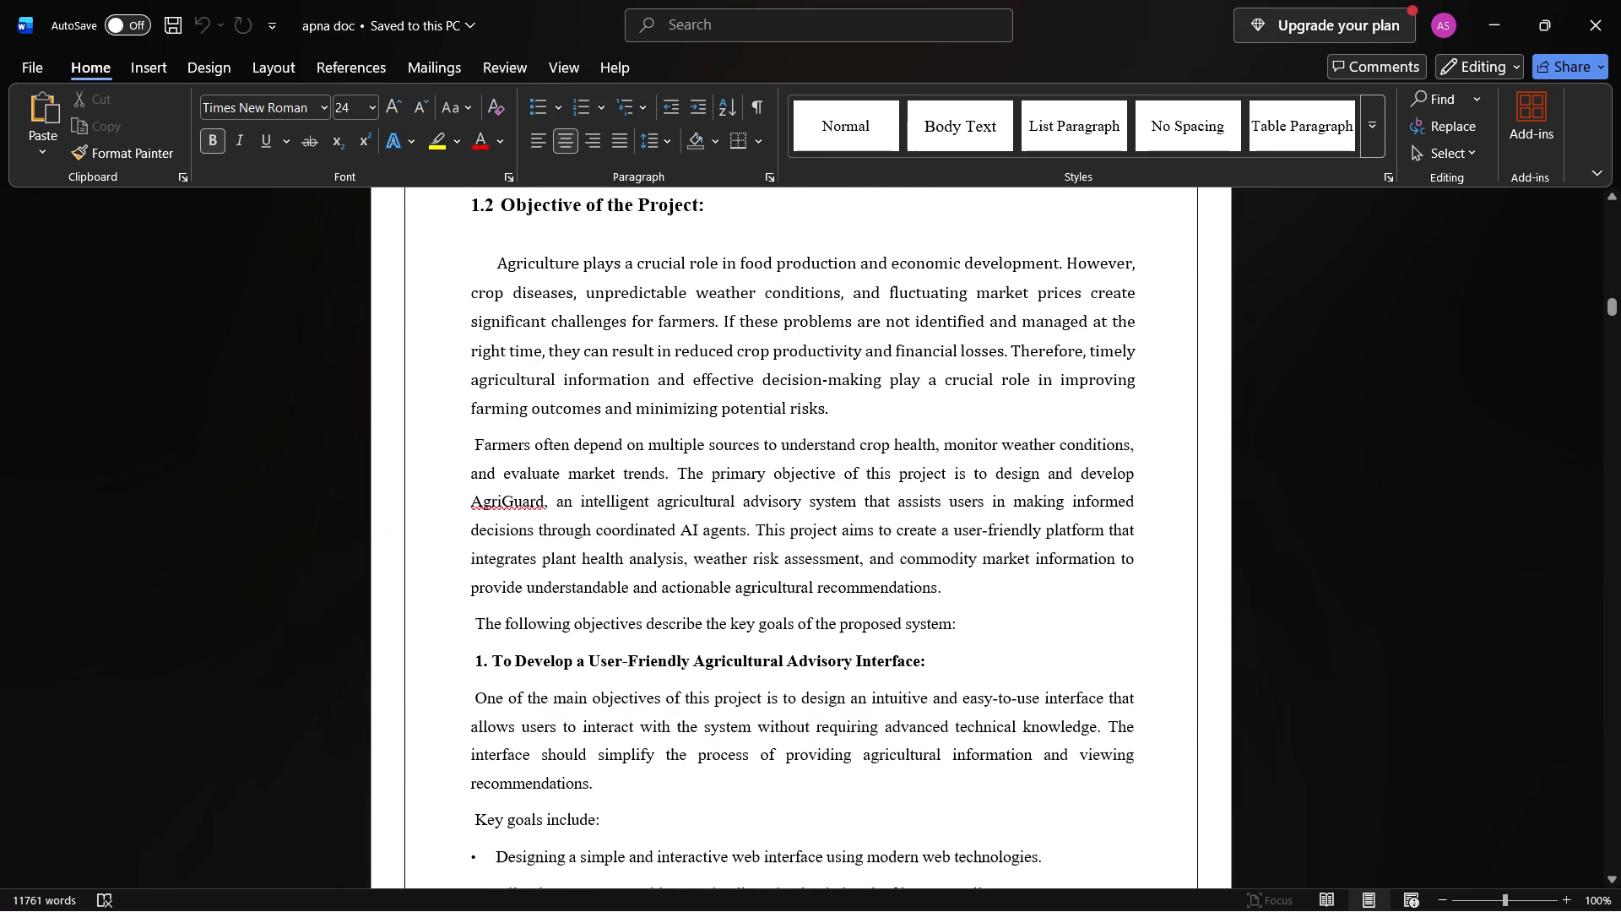
scroll(1021, 671, "down", 4)
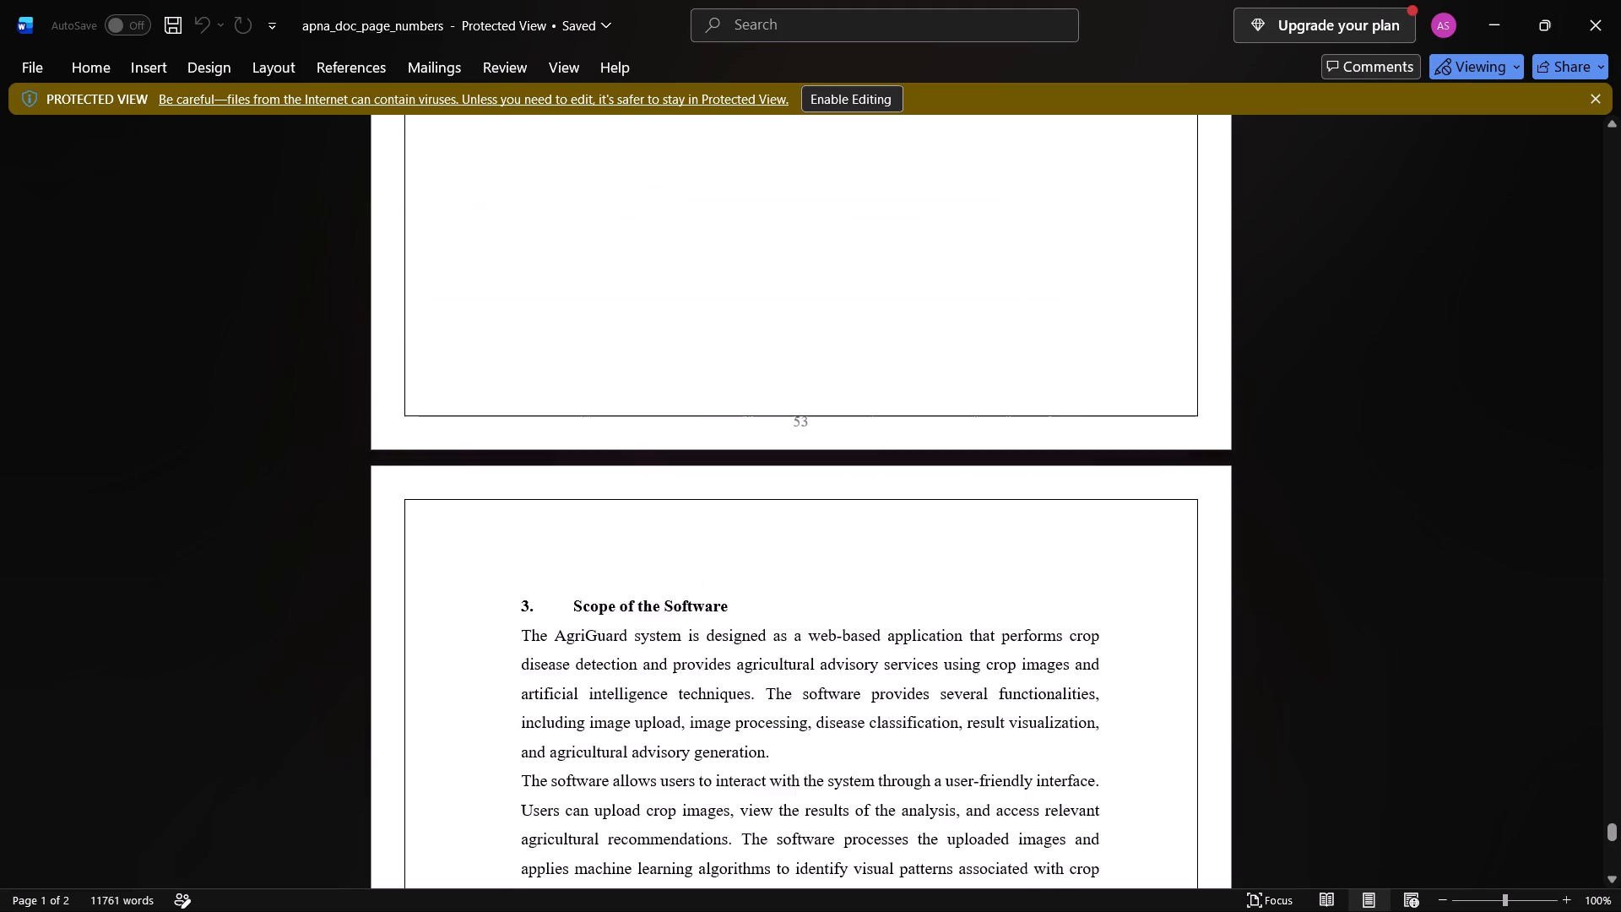
scroll(848, 529, "up", 11)
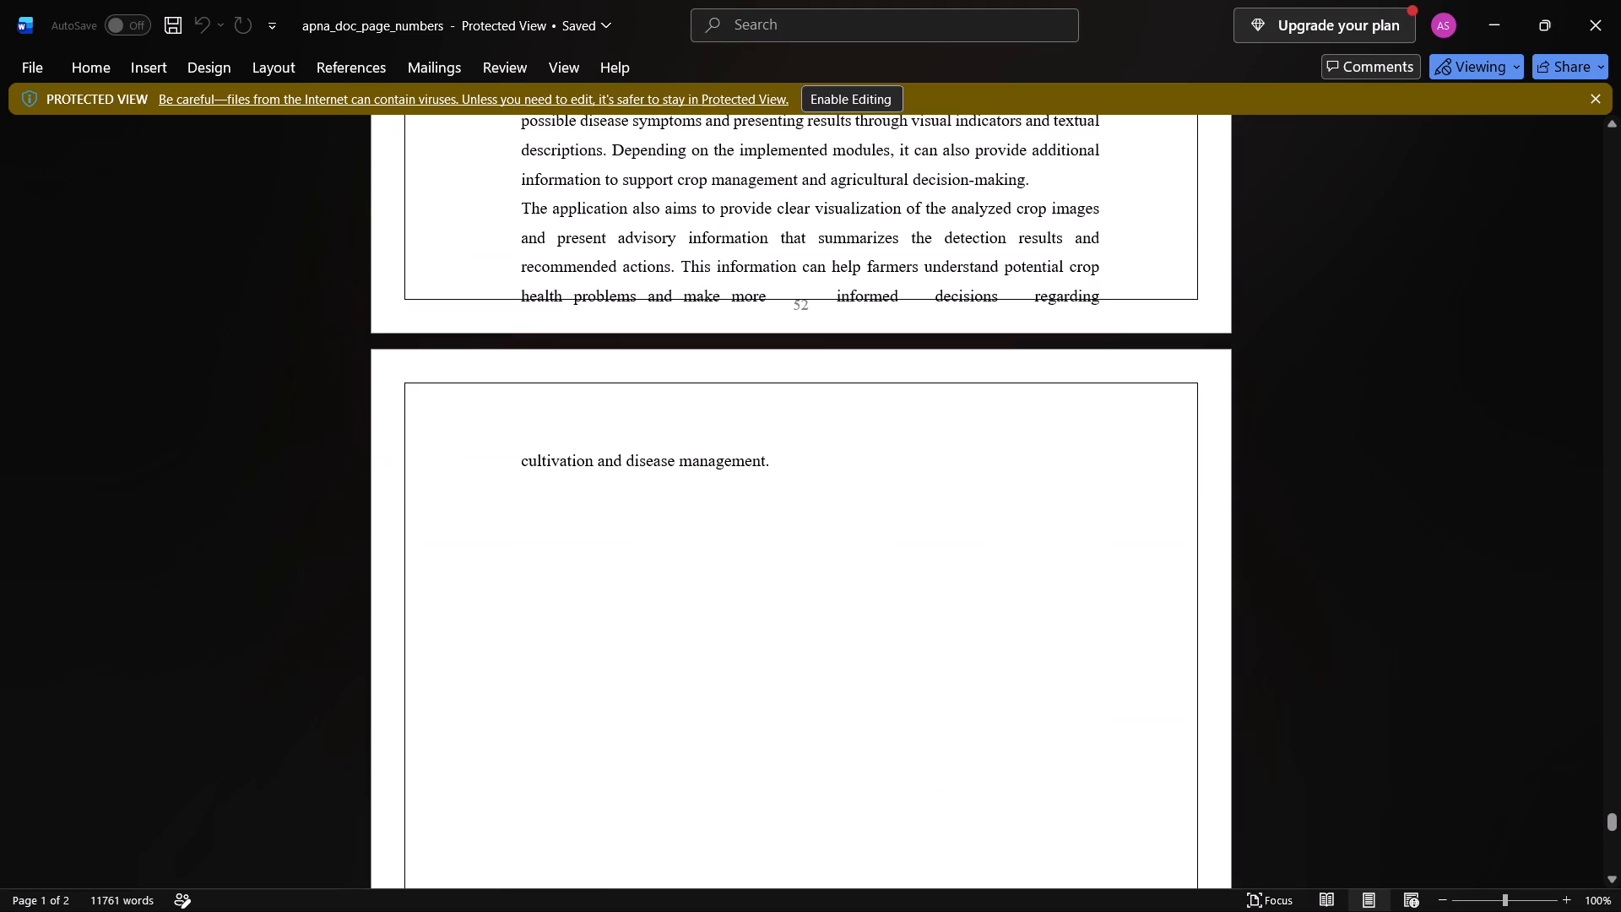
left_click(853, 90)
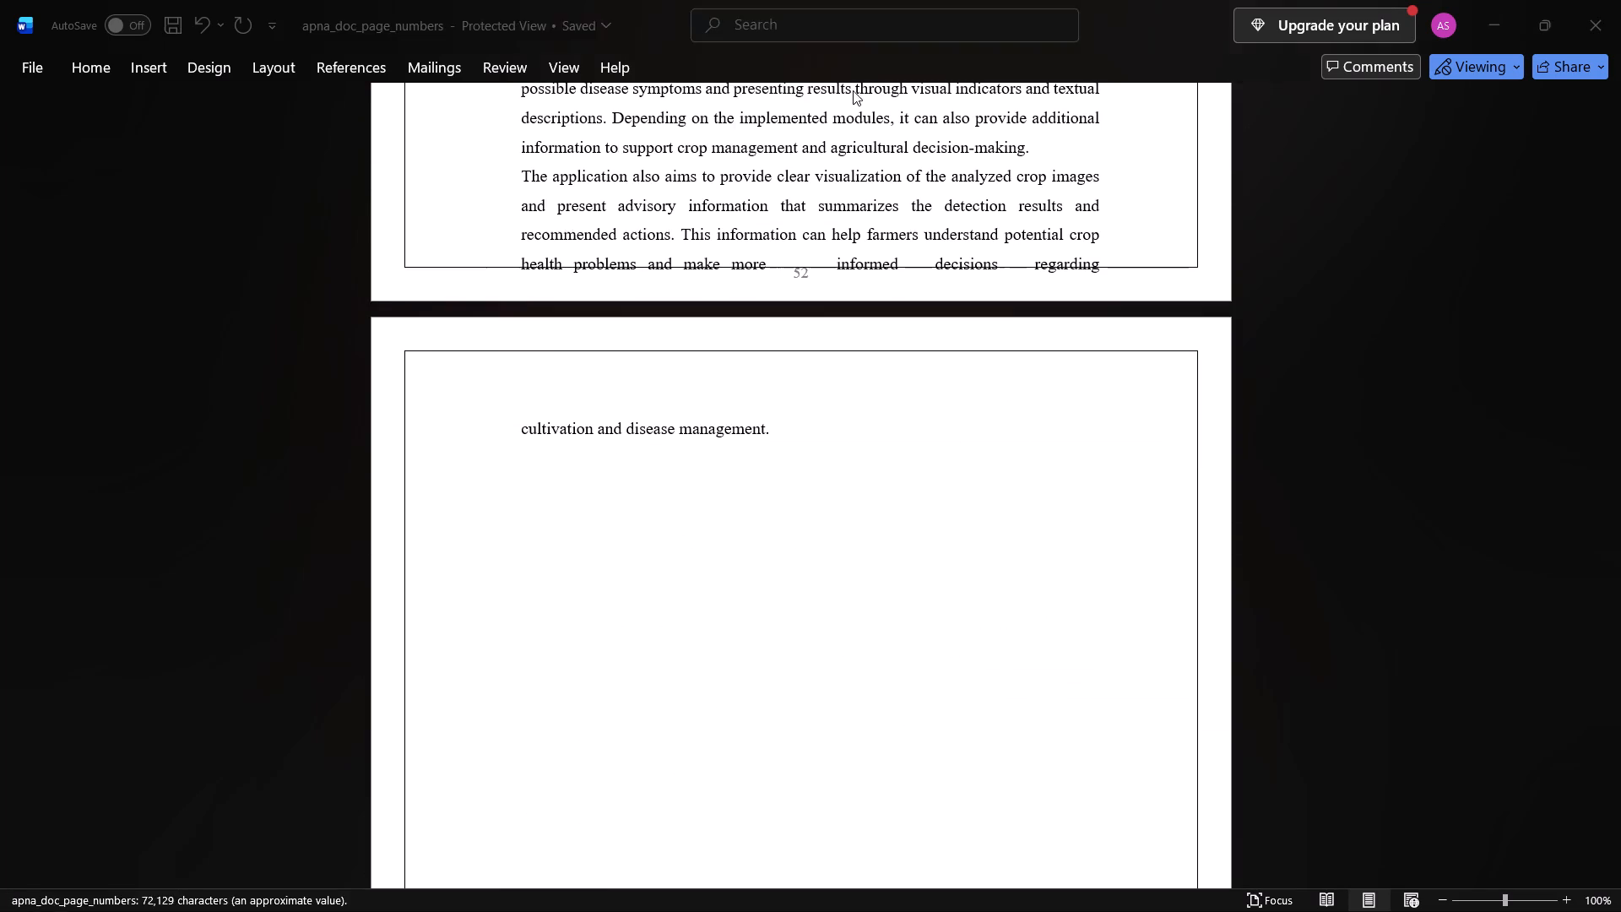
Check the page numbers and borders from the front pages through the Contents, the abbreviation table and Chapter 1 onward.
scroll(891, 393, "down", 20)
scroll(891, 393, "down", 4)
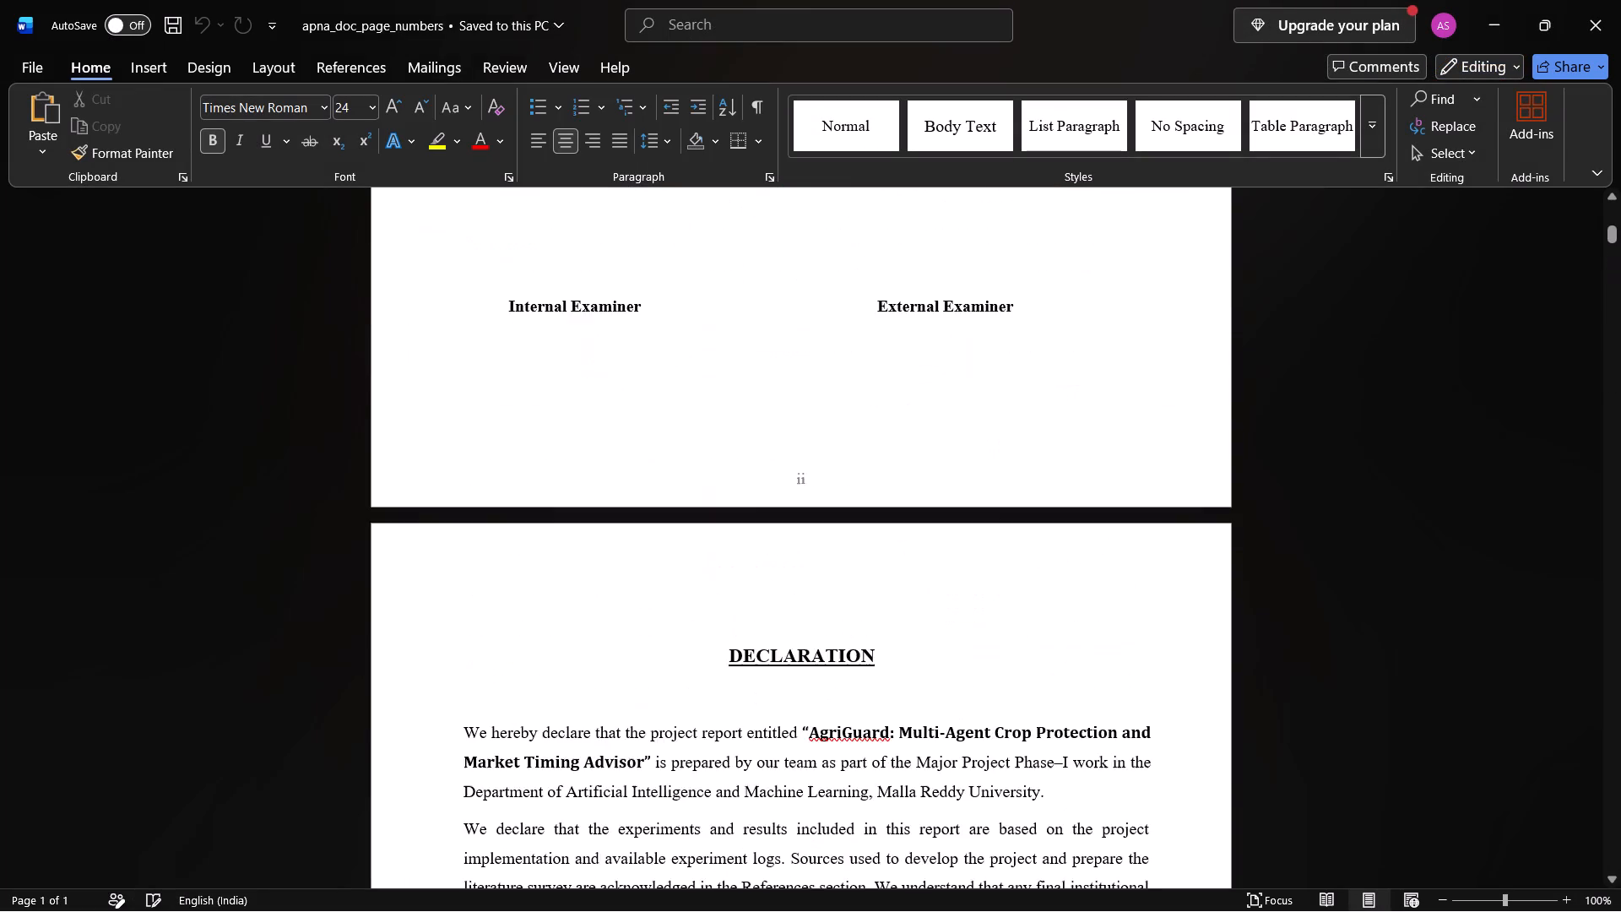
scroll(918, 547, "down", 20)
scroll(918, 547, "down", 17)
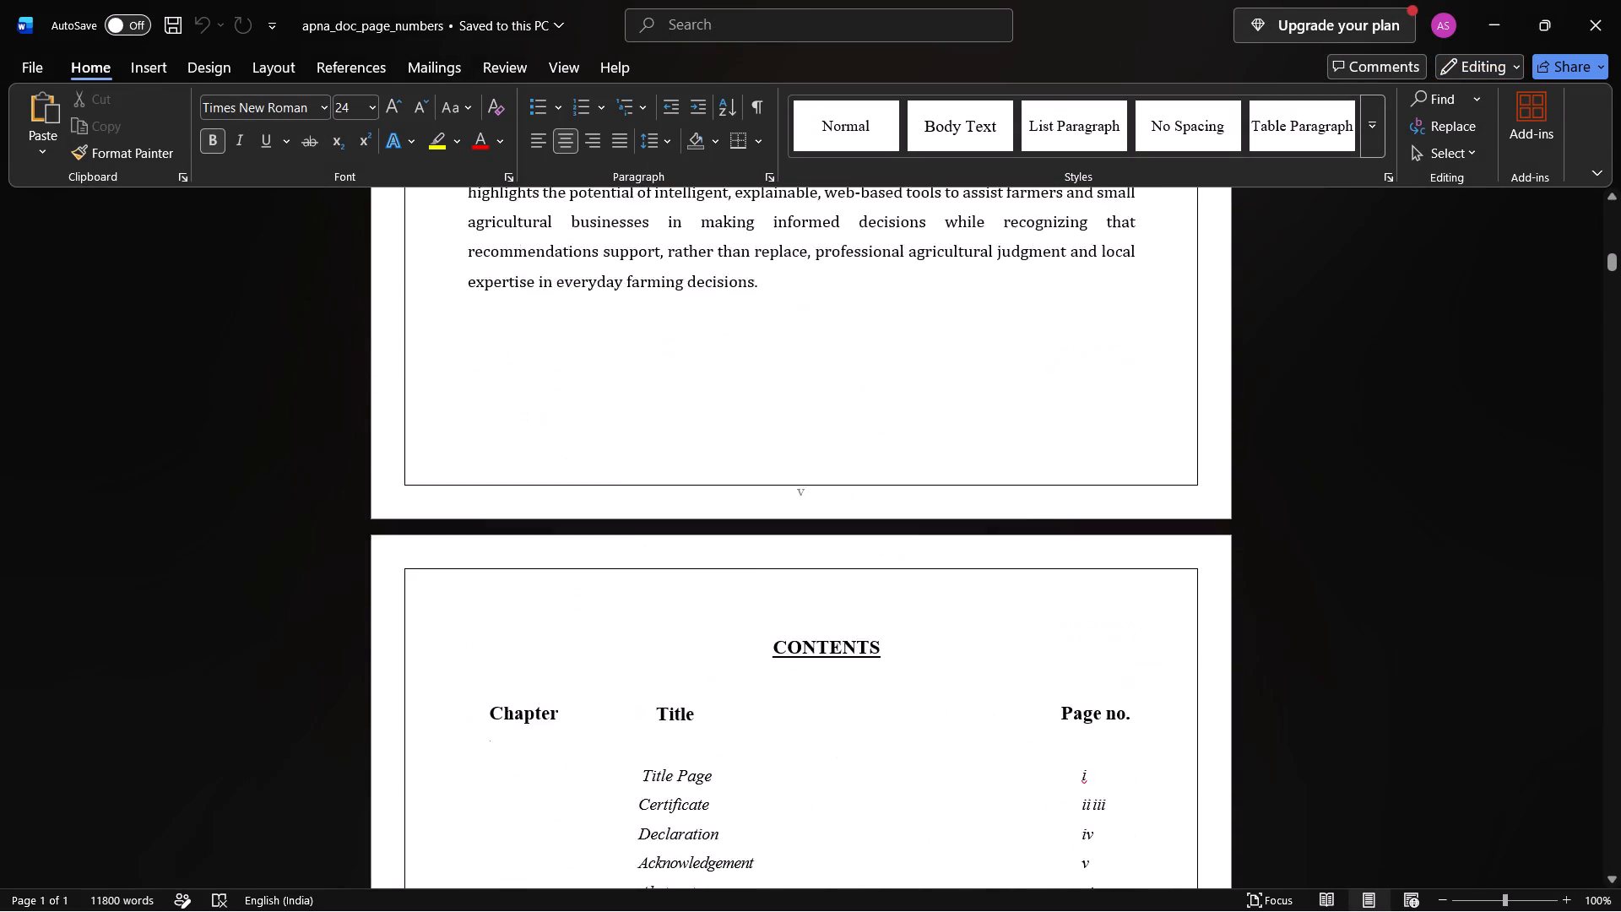
scroll(918, 547, "down", 20)
scroll(918, 547, "down", 17)
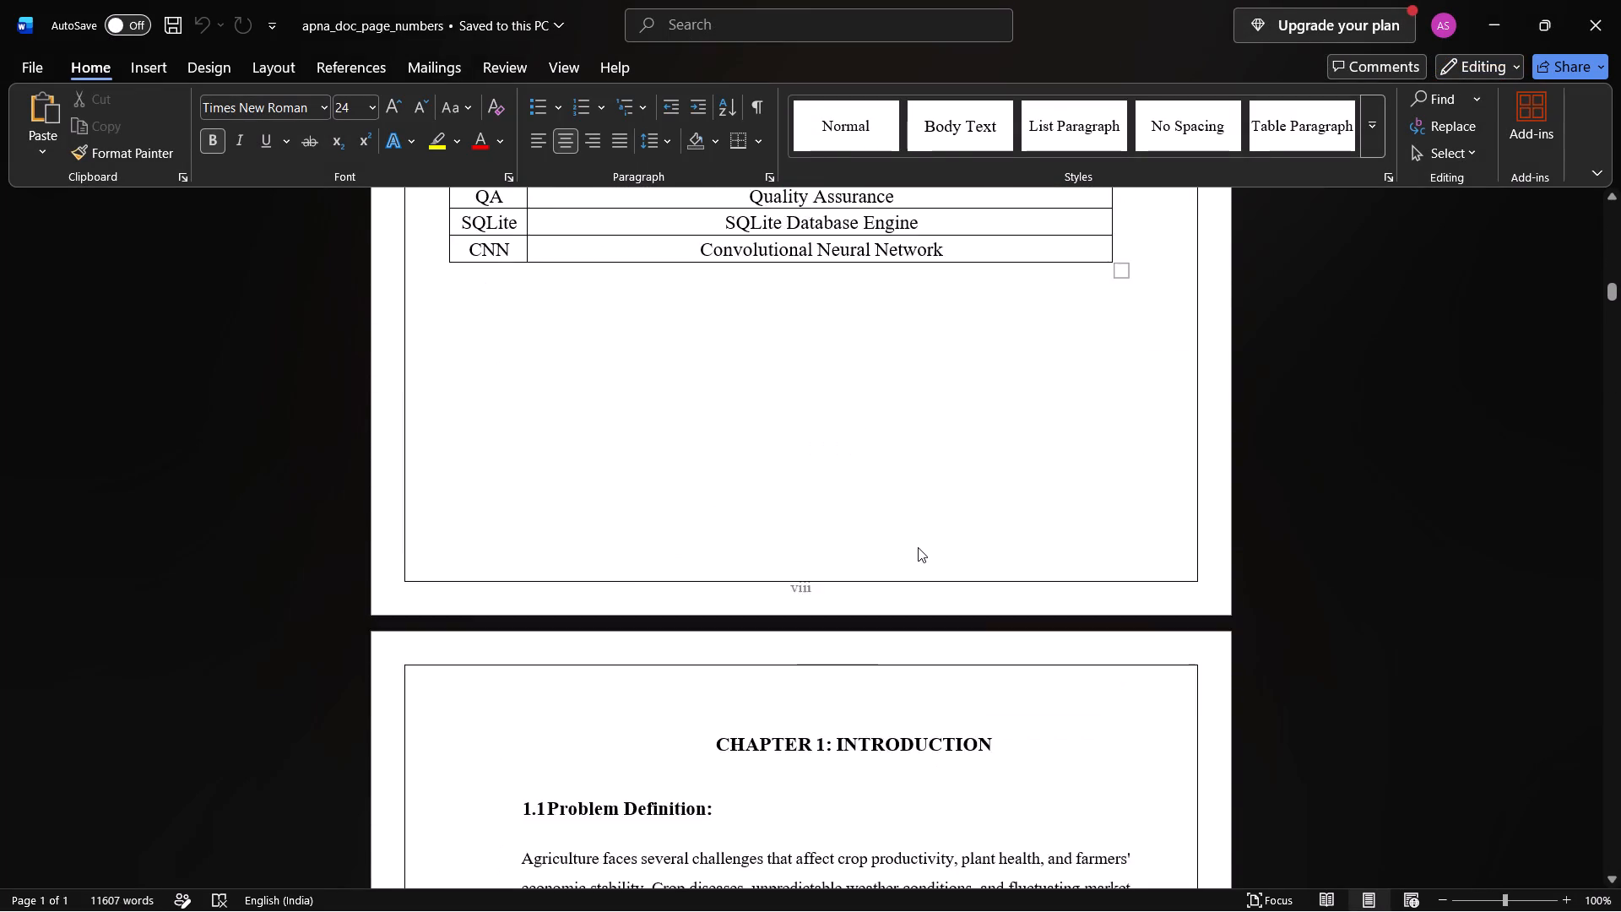
scroll(918, 547, "down", 17)
scroll(870, 381, "down", 1)
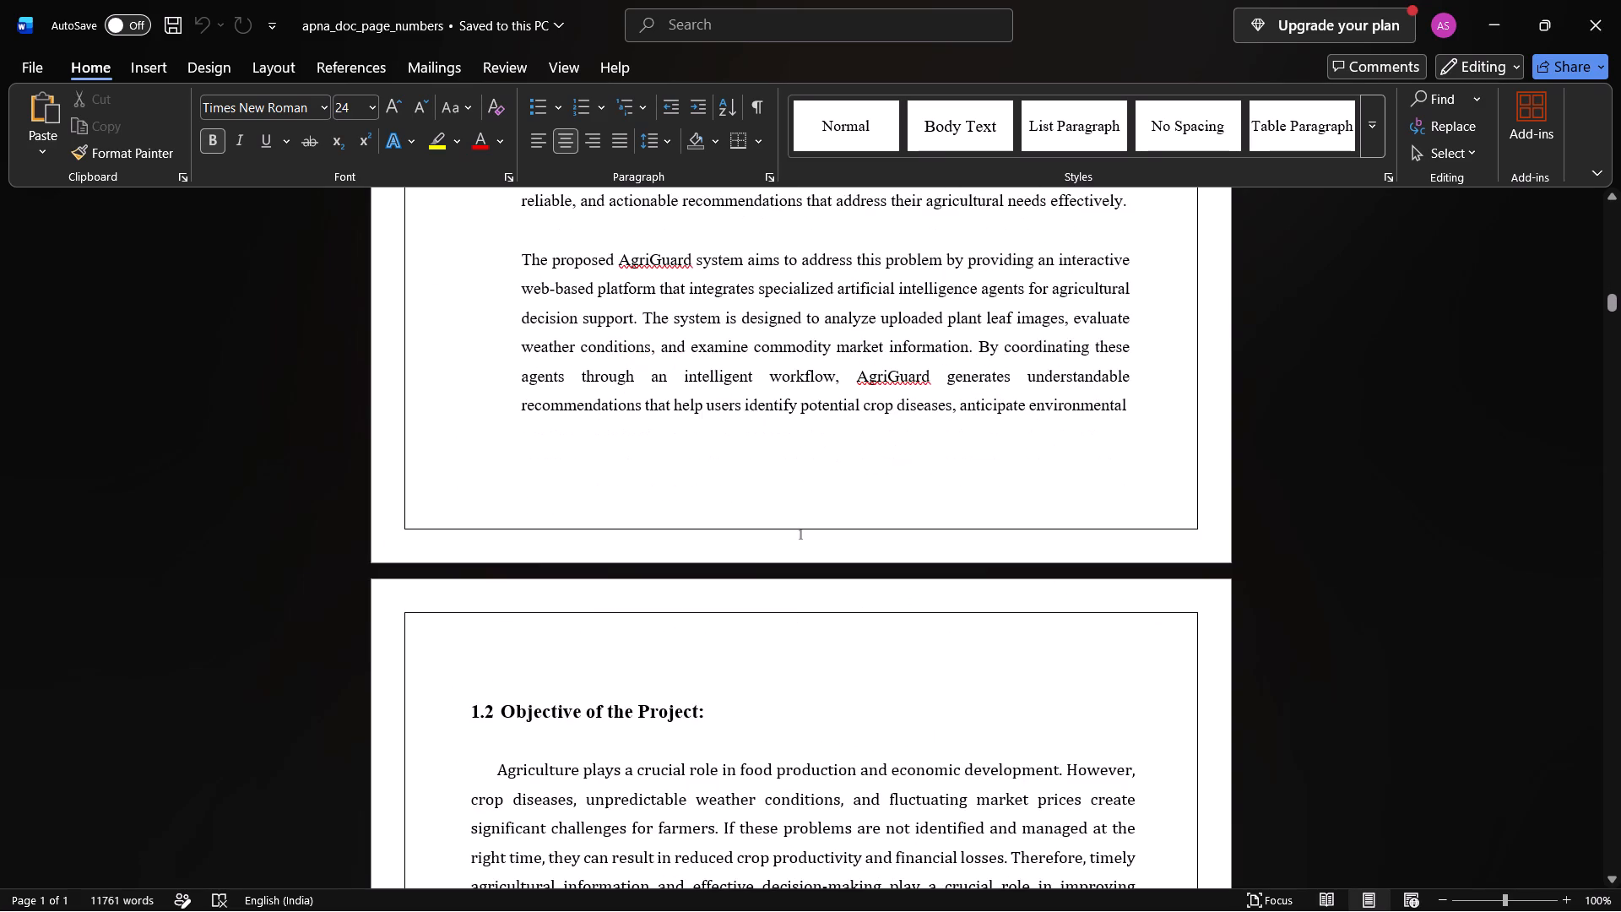
middle_click(848, 338)
middle_click(799, 593)
Check the page numbers and borders through the multi-agent analysis, Fig 3.2 flowchart, Communication Flow table and 3.4 Pseudocode pages.
scroll(799, 591, "down", 7)
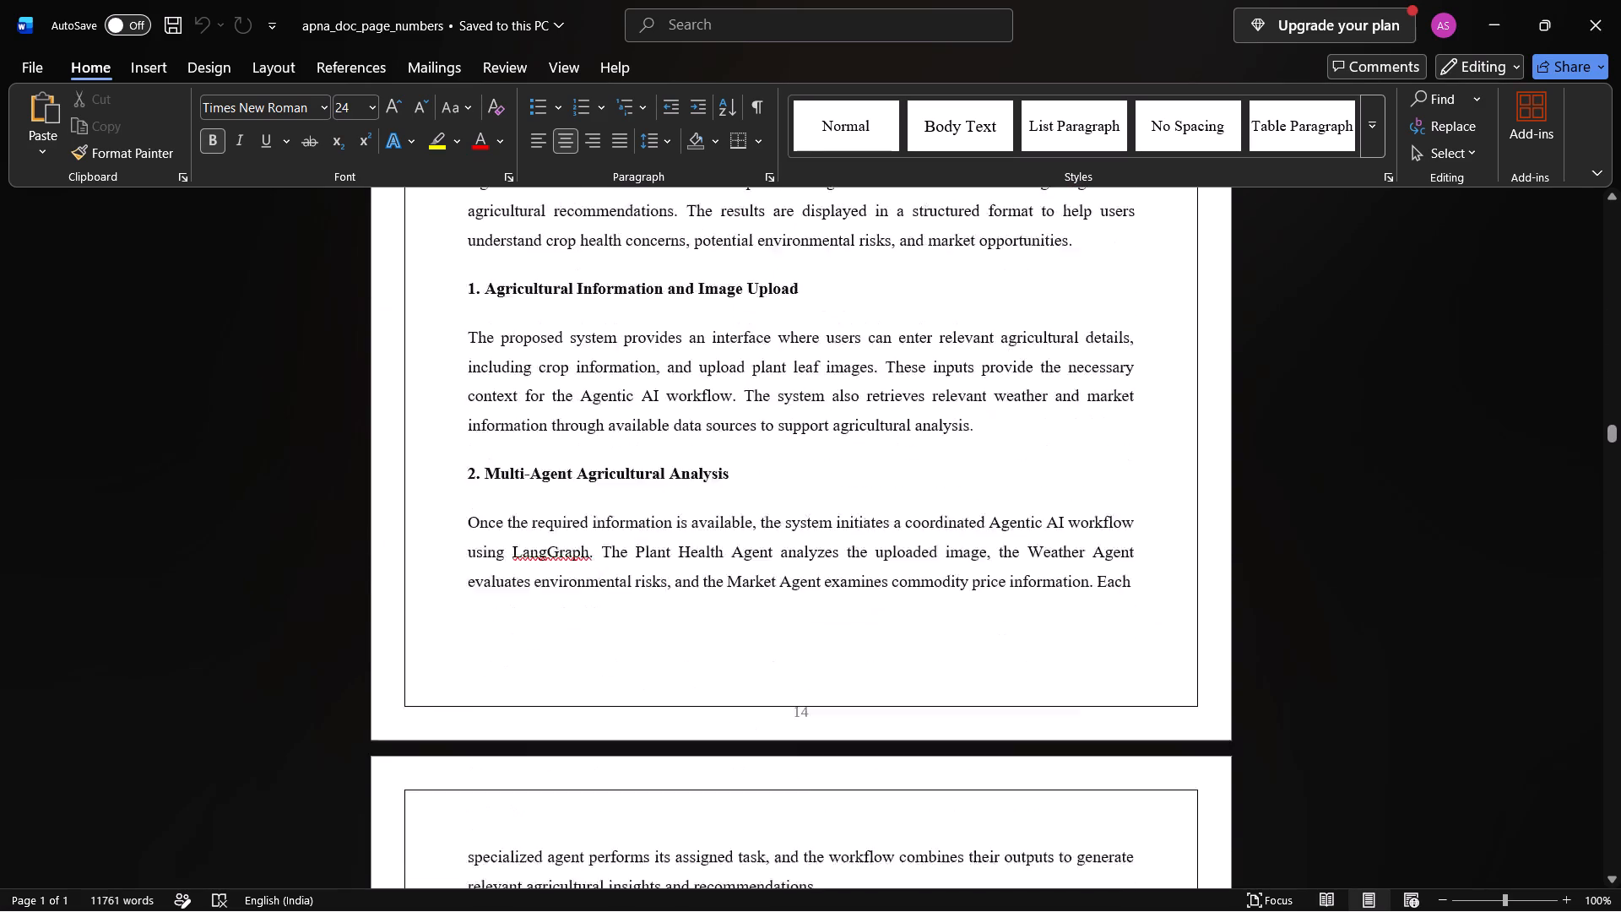
scroll(797, 589, "down", 17)
scroll(796, 589, "down", 9)
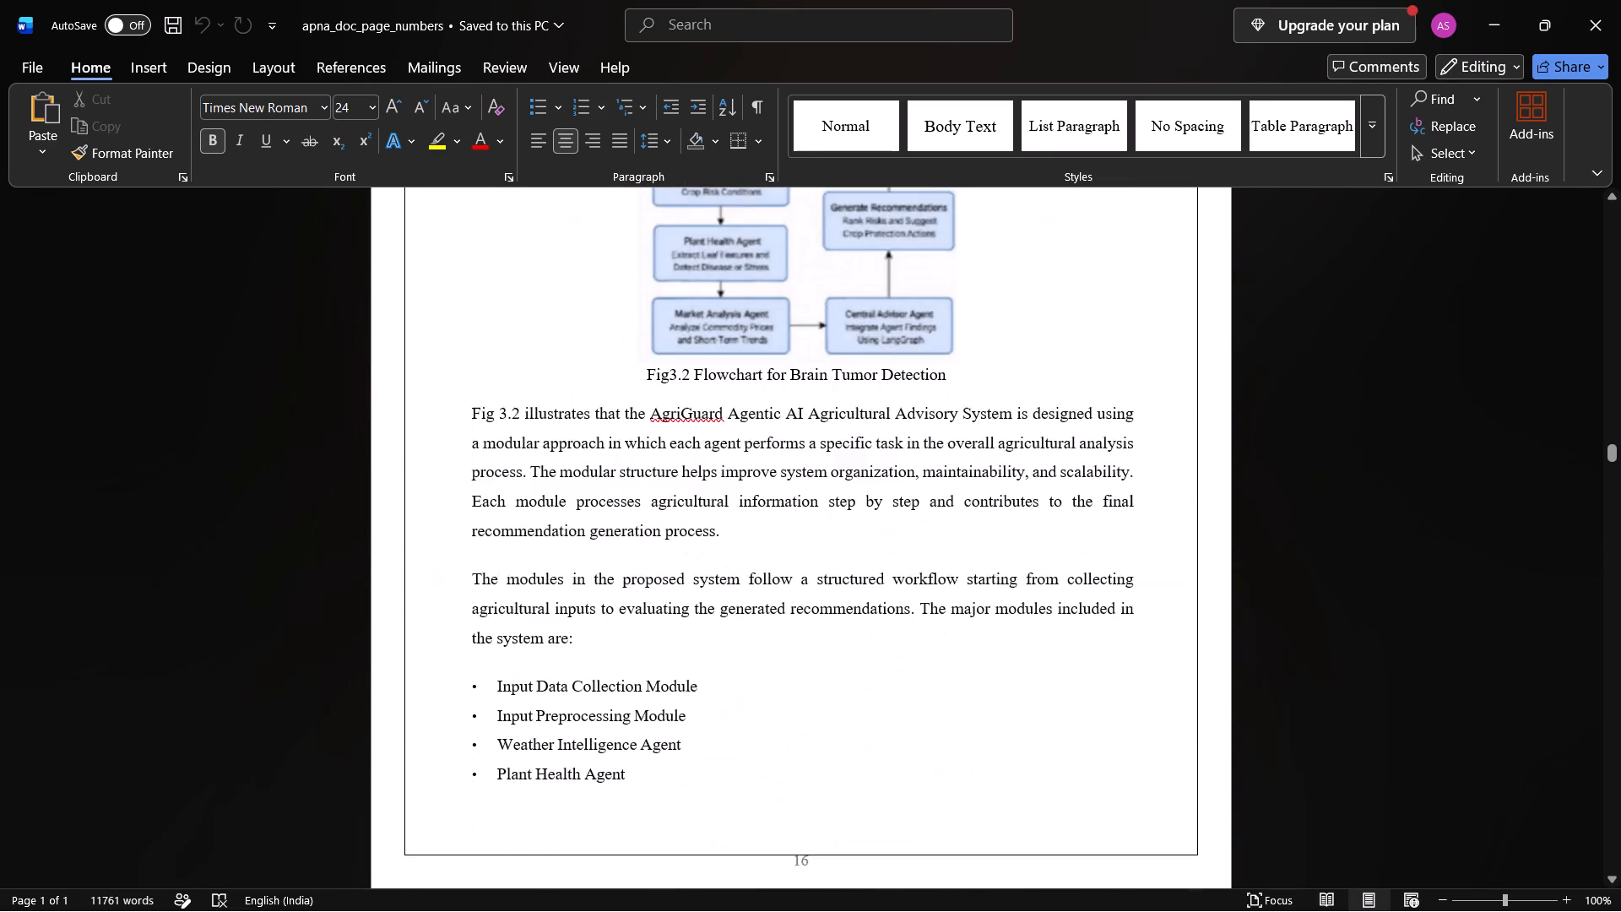
scroll(796, 589, "down", 20)
scroll(796, 589, "down", 7)
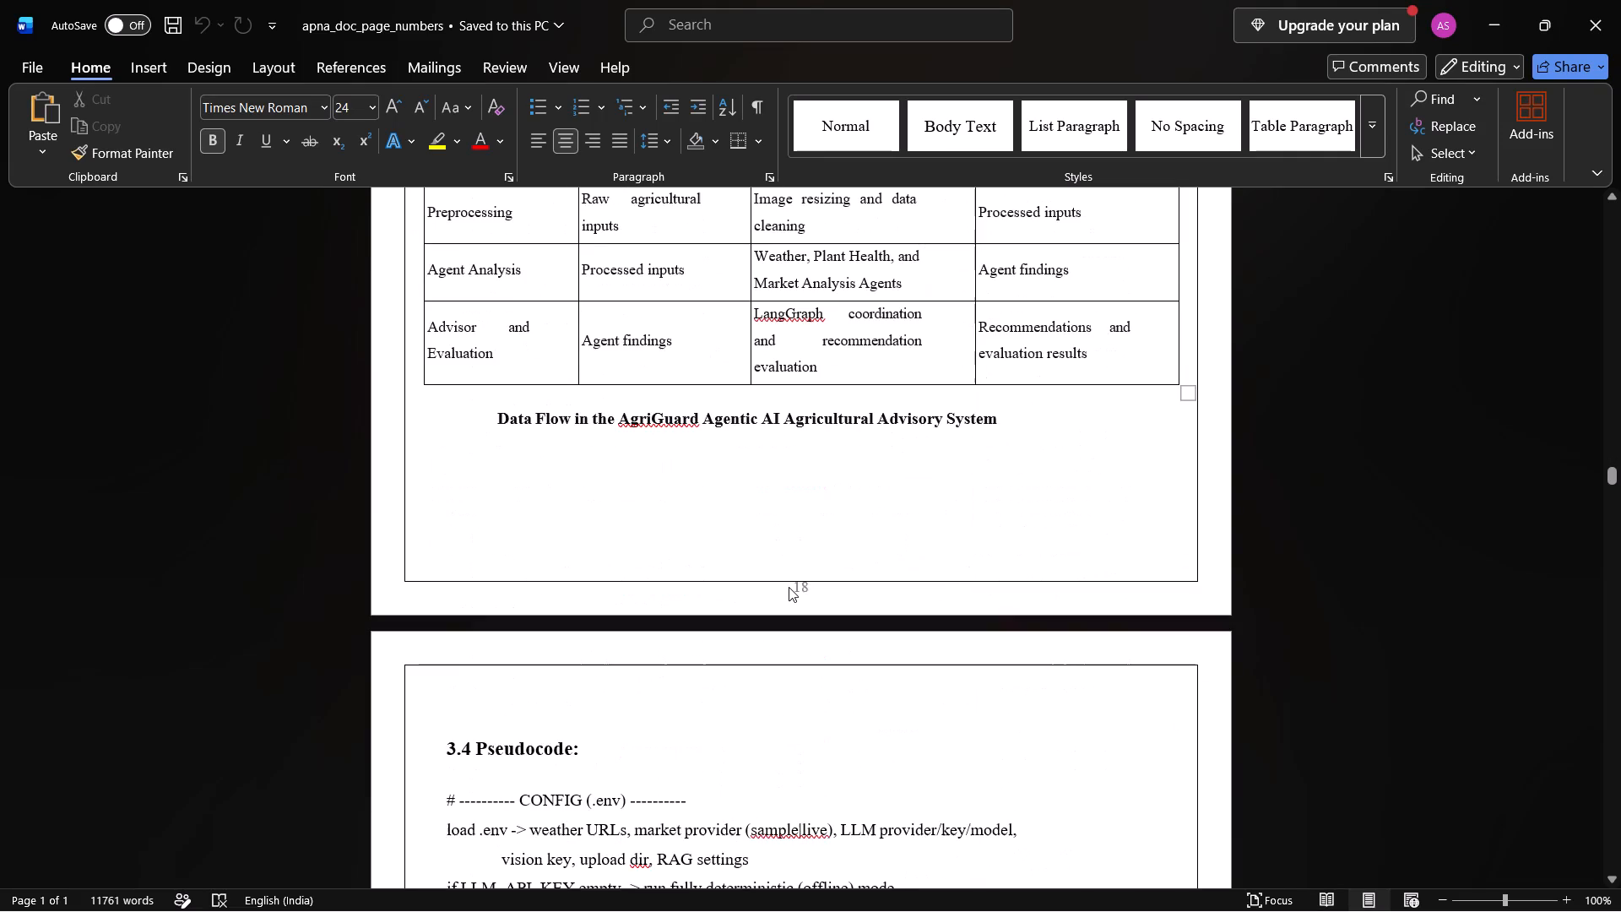
scroll(787, 586, "up", 2)
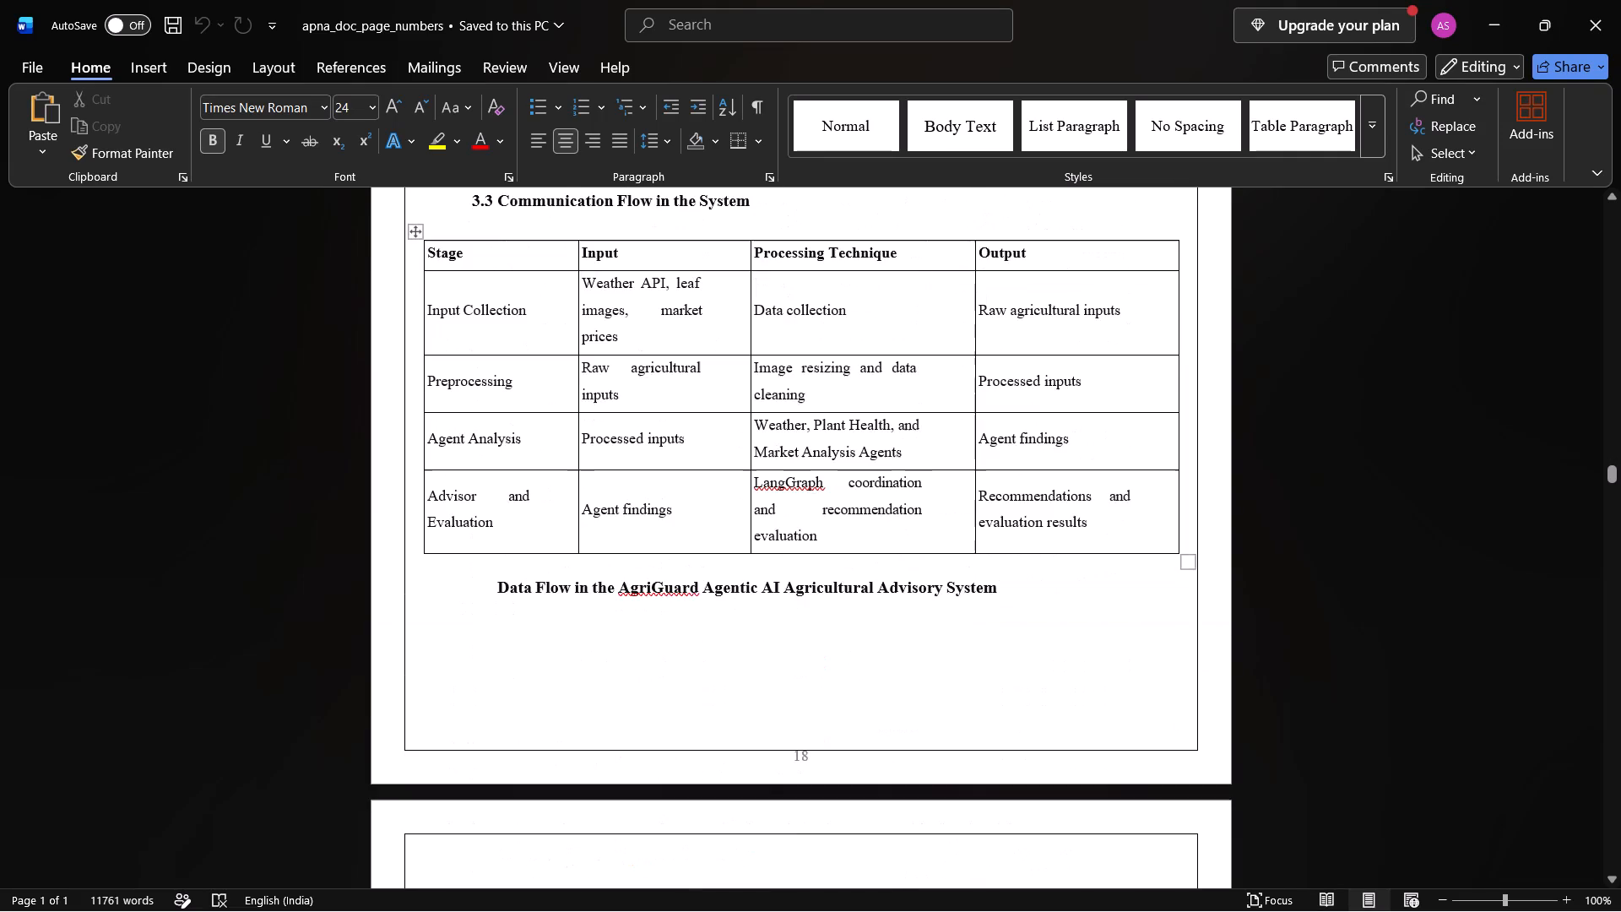
scroll(787, 586, "down", 13)
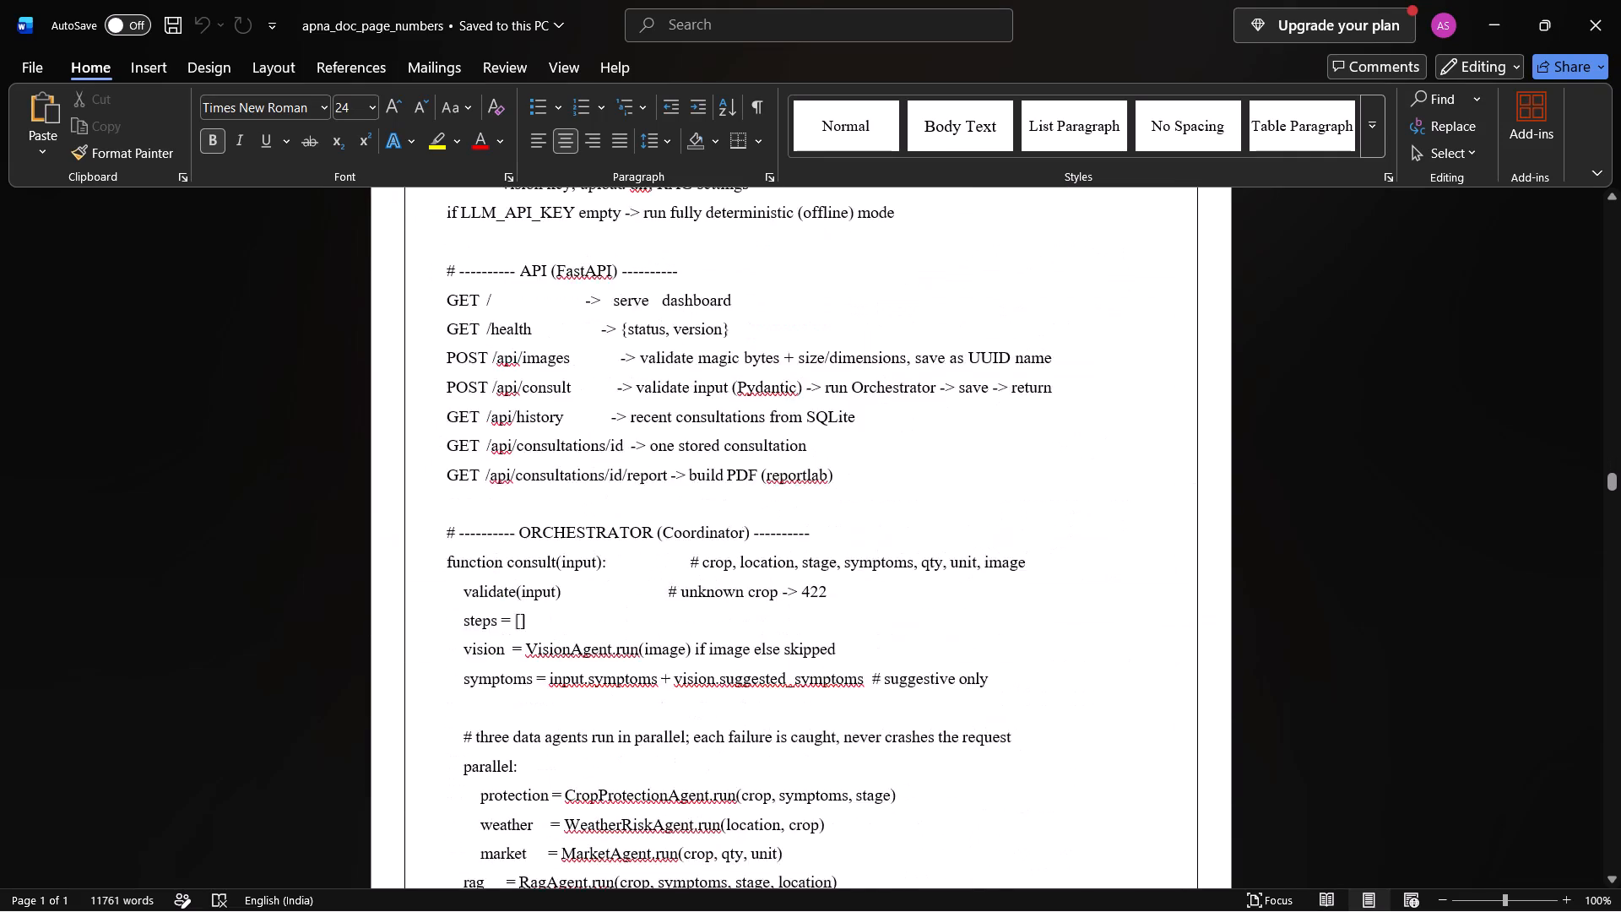
scroll(787, 586, "down", 13)
middle_click(787, 586)
scroll(798, 638, "down", 1)
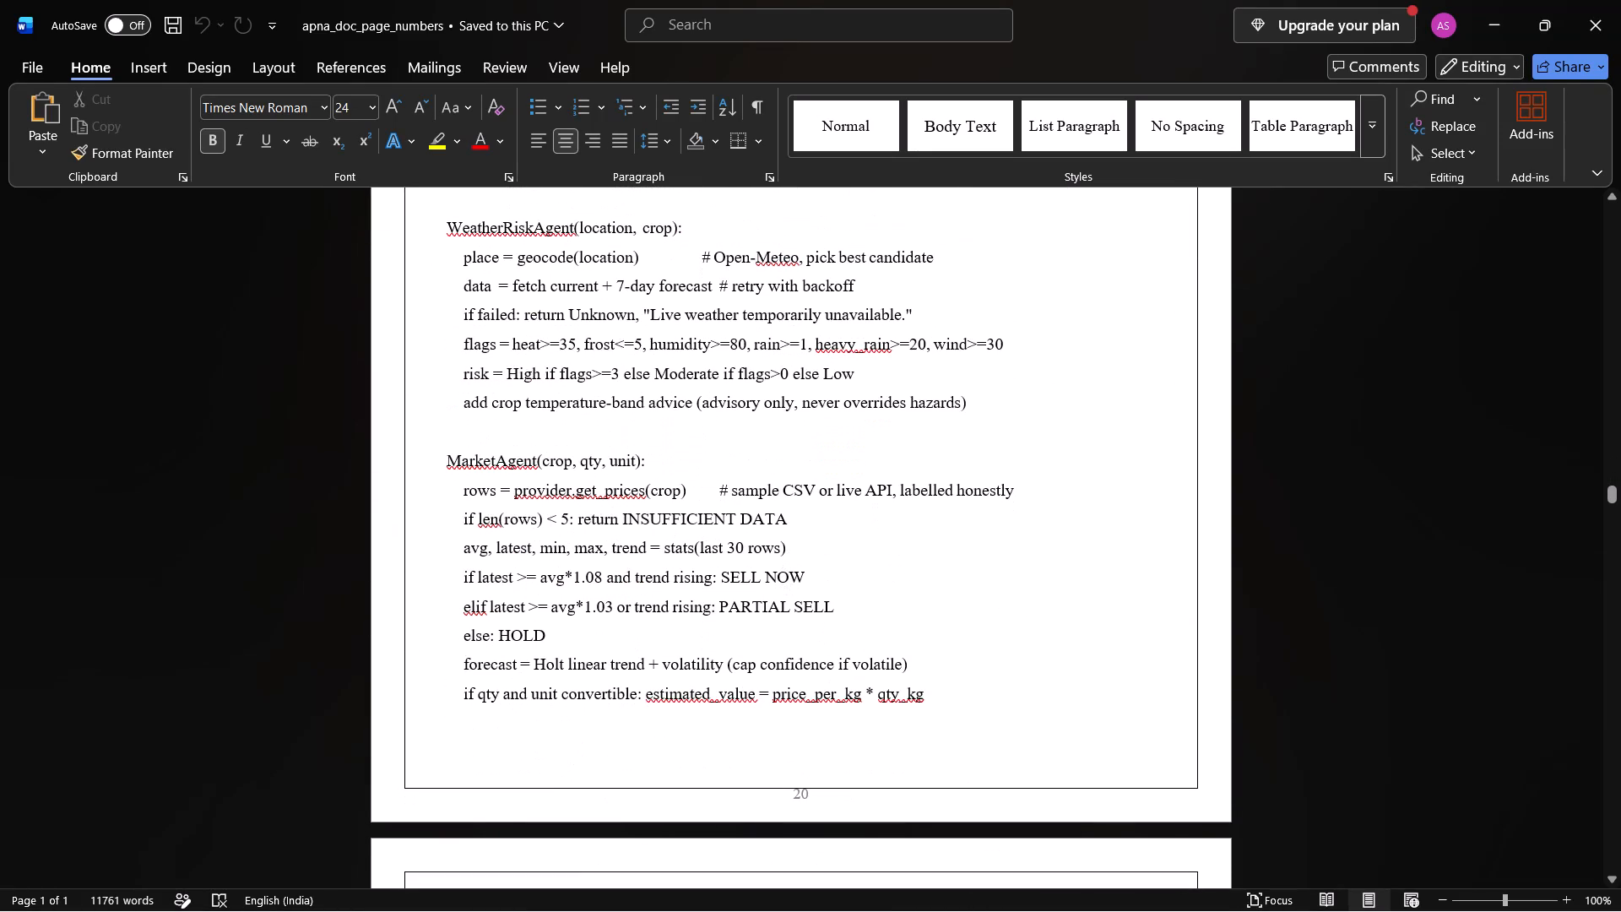
Check the page numbers and borders from the end of the pseudocode through the input and output design and workflow step pages.
middle_click(839, 366)
middle_click(852, 310)
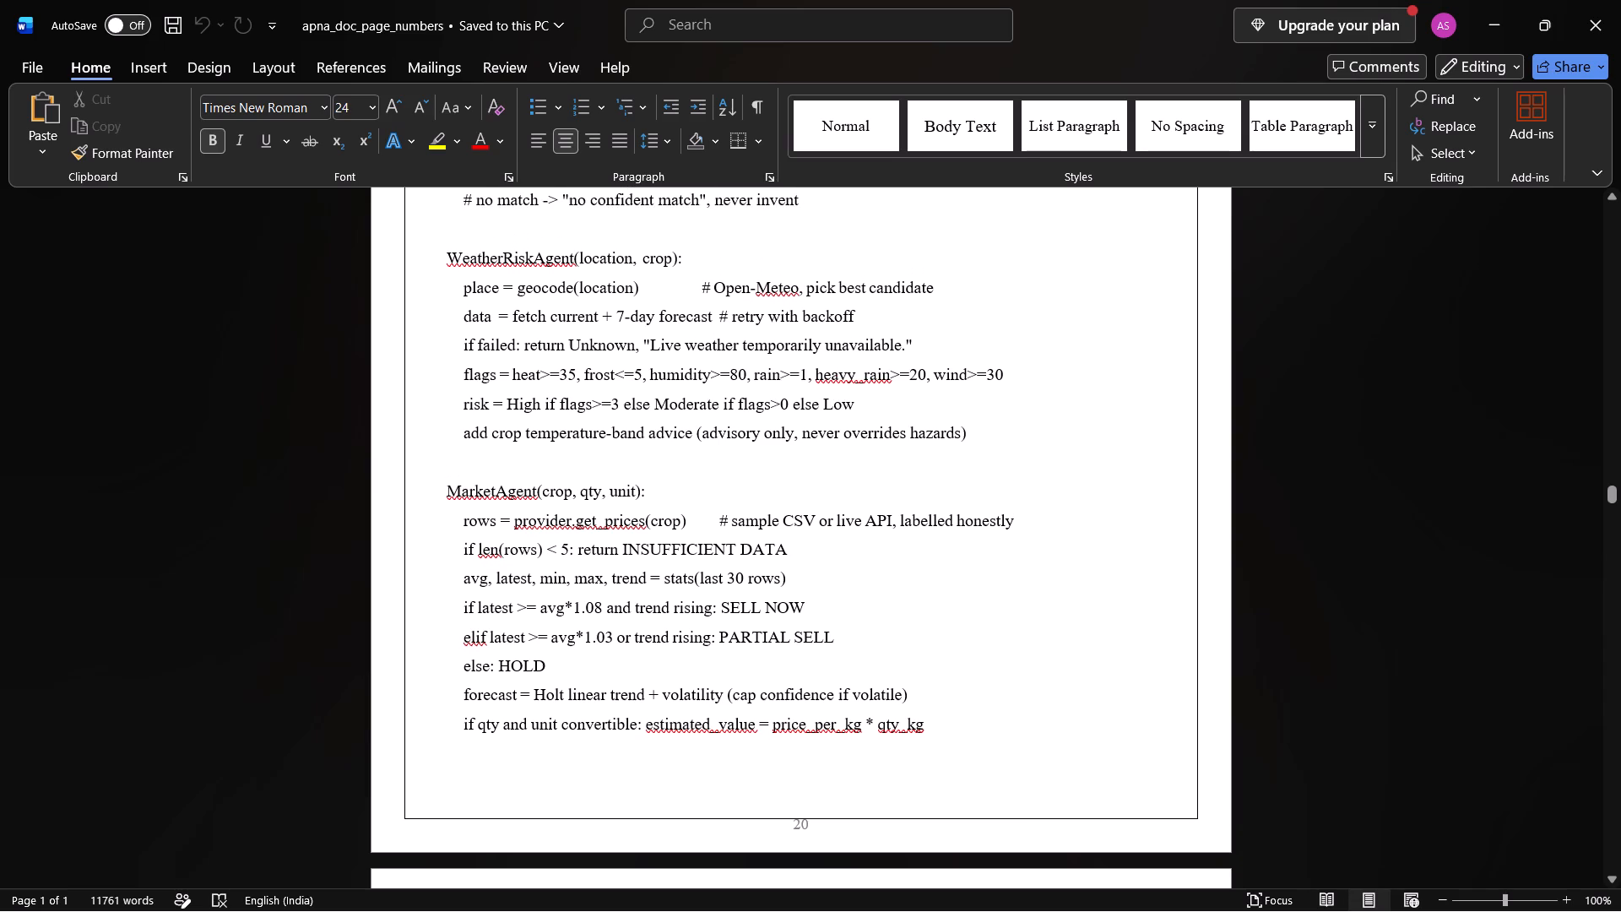
middle_click(992, 359)
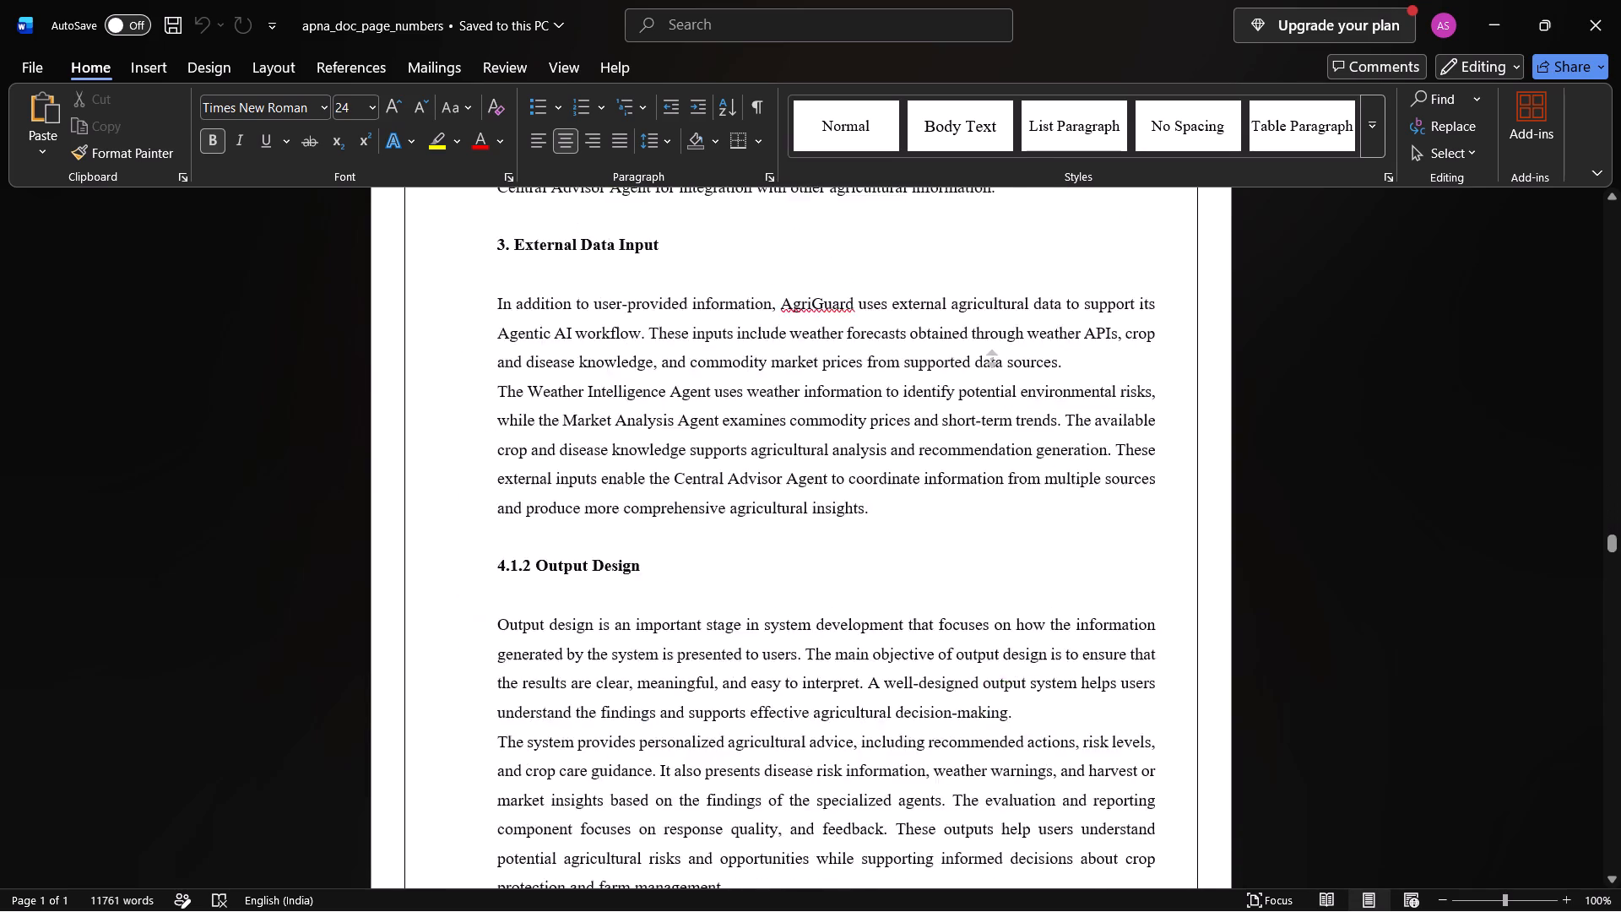
middle_click(1011, 633)
scroll(965, 608, "down", 16)
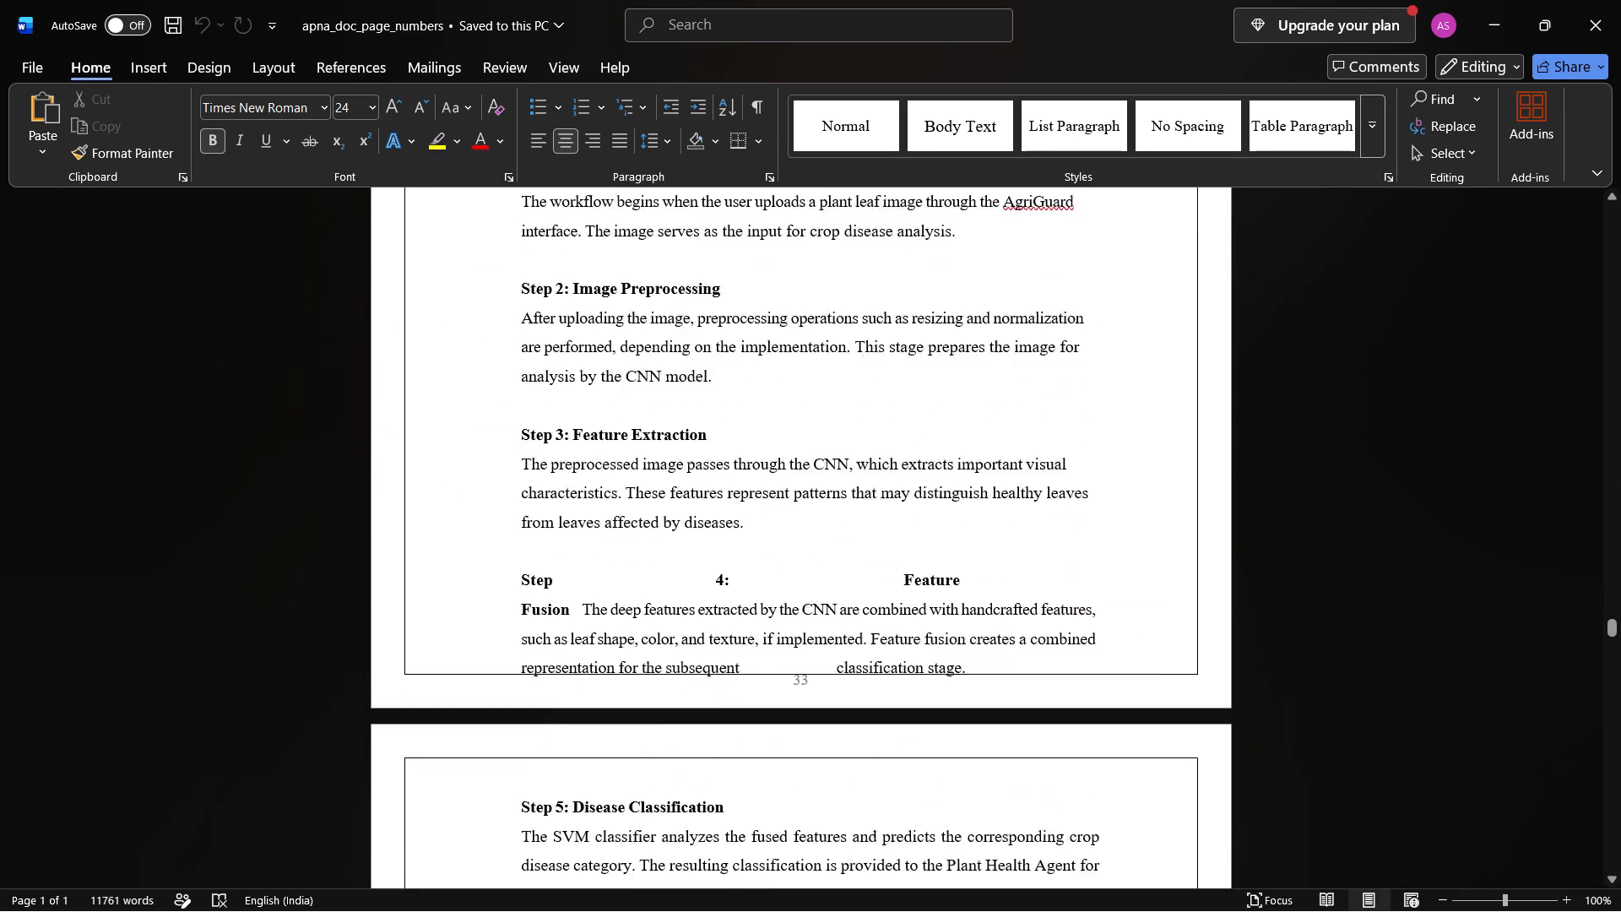
scroll(875, 605, "down", 2)
scroll(875, 605, "down", 20)
scroll(875, 605, "down", 7)
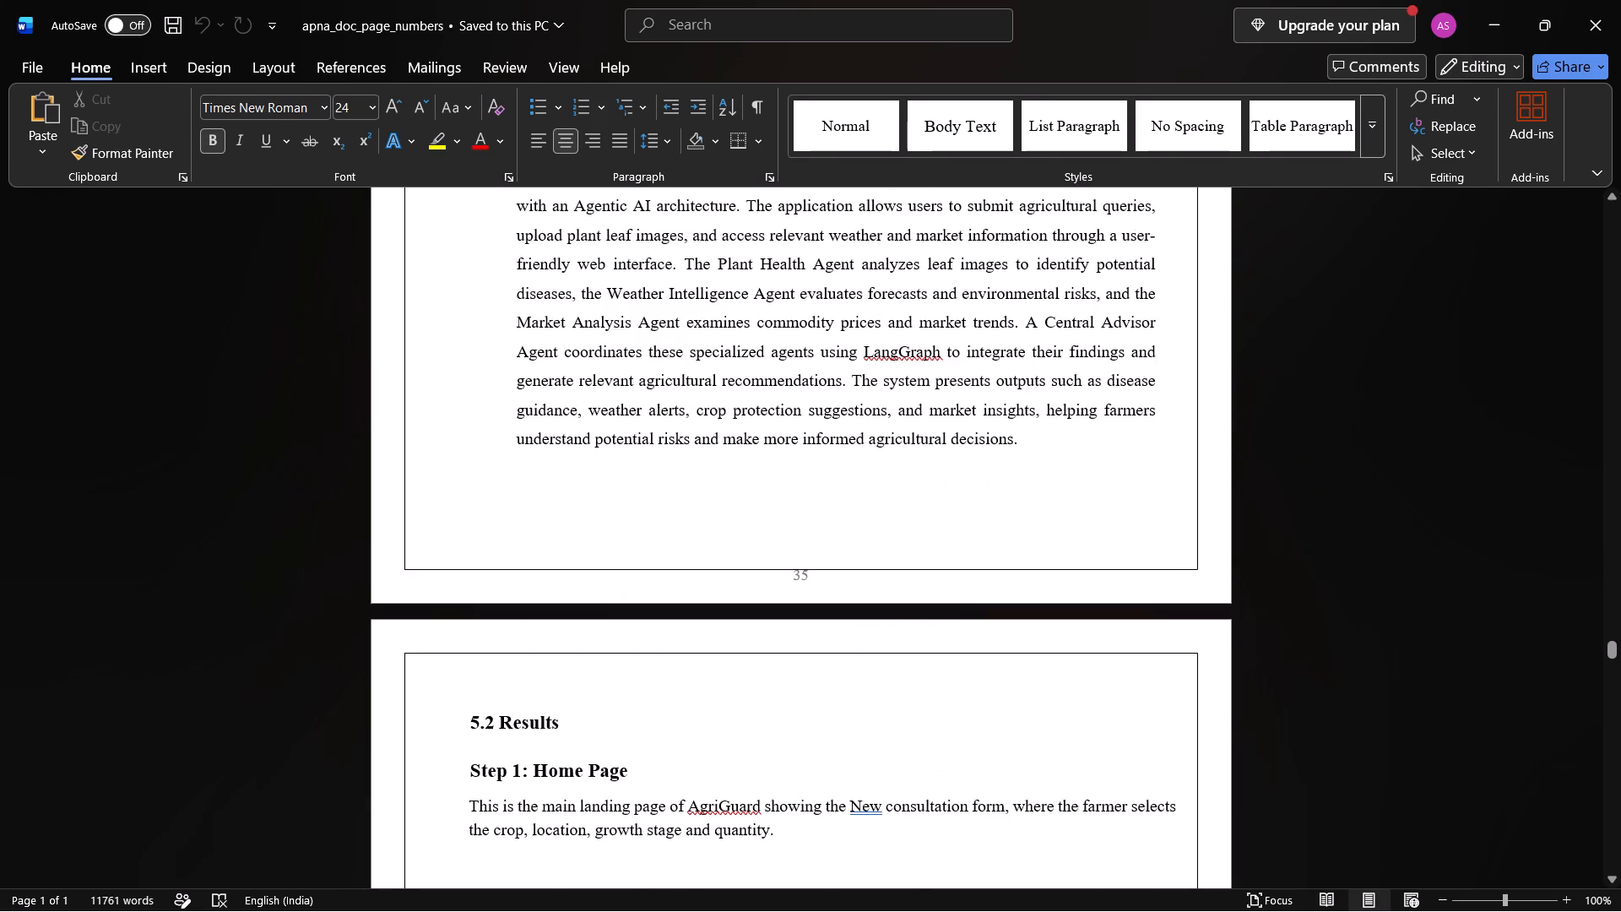
Check the page numbers and borders from 5.2 Results through the 5.3 User Feedback and System Improvements pages.
scroll(846, 577, "down", 19)
scroll(835, 560, "down", 3)
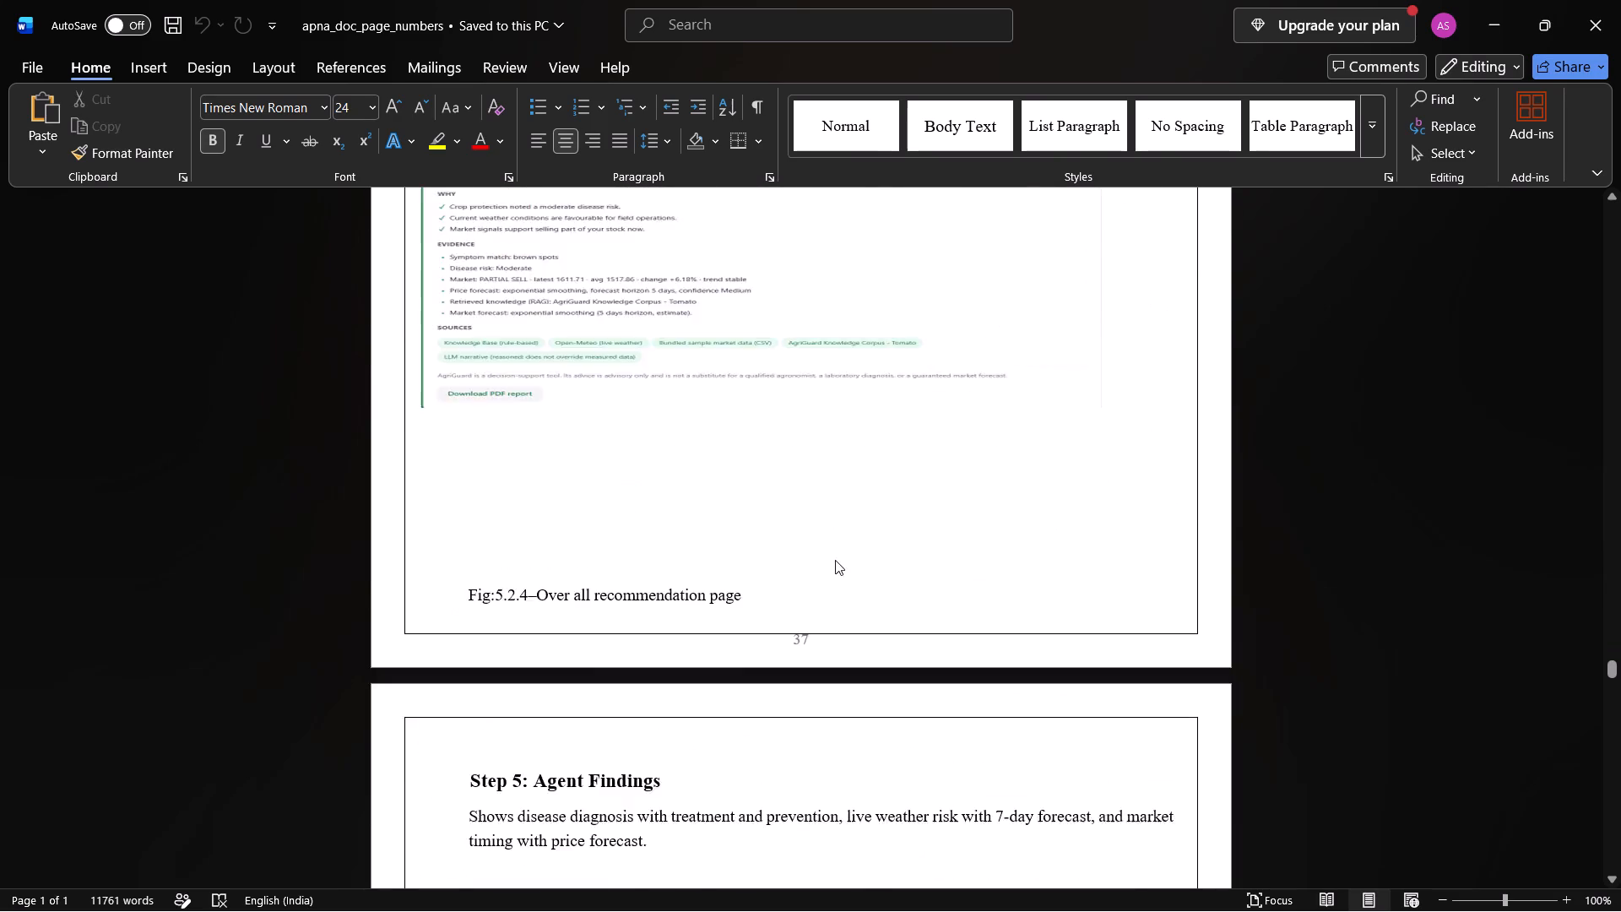
scroll(835, 560, "down", 20)
scroll(835, 560, "down", 7)
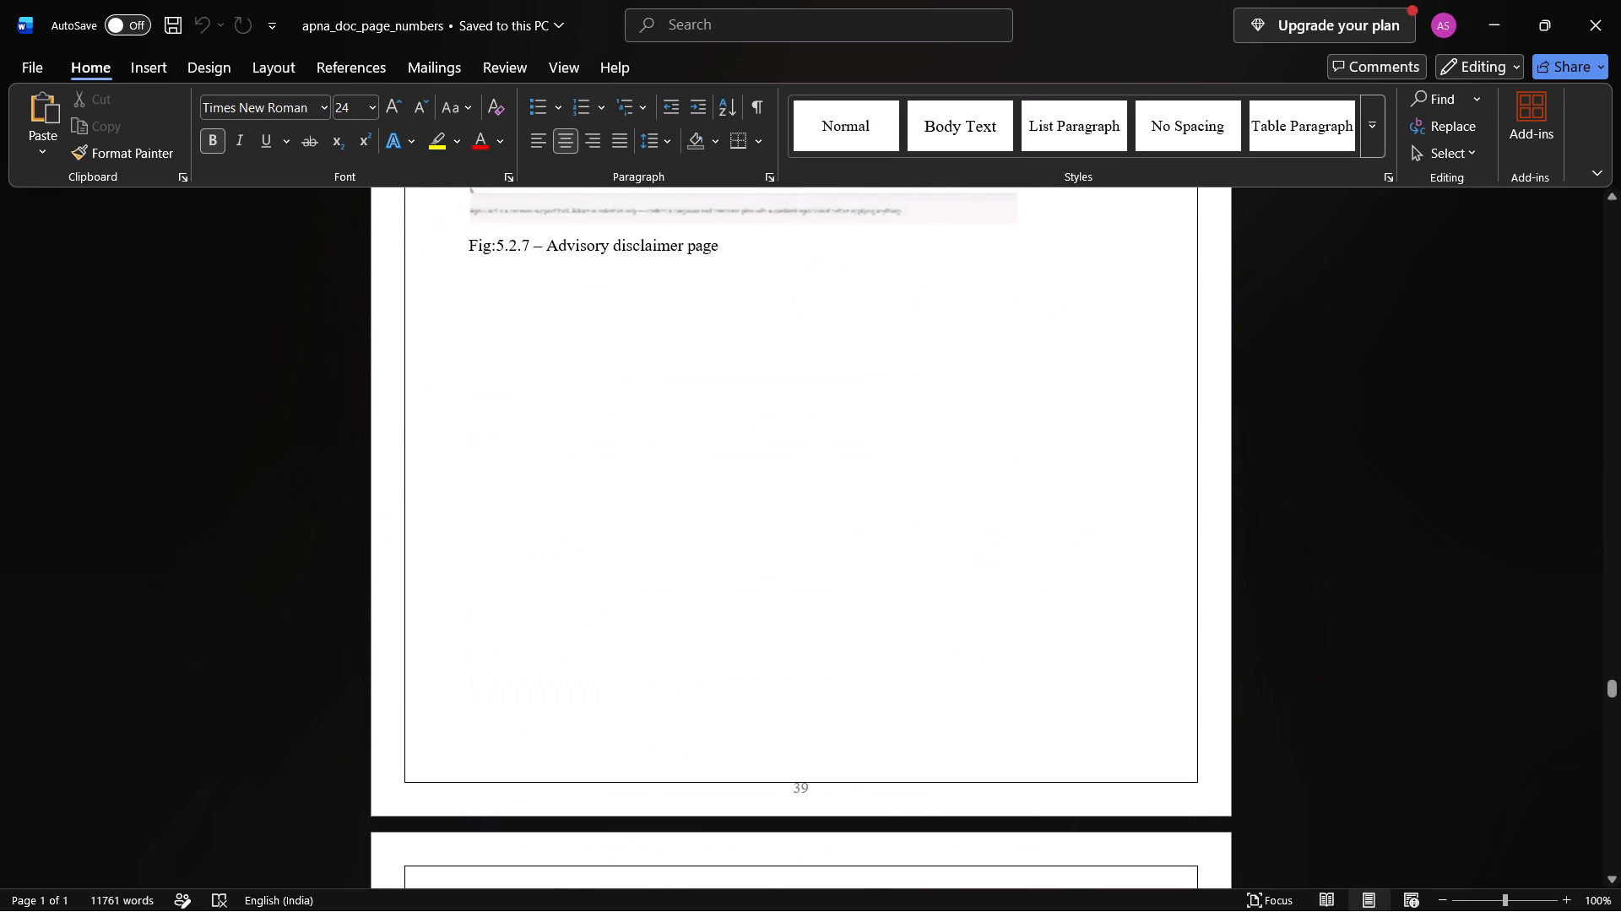
scroll(830, 554, "down", 20)
scroll(830, 554, "down", 12)
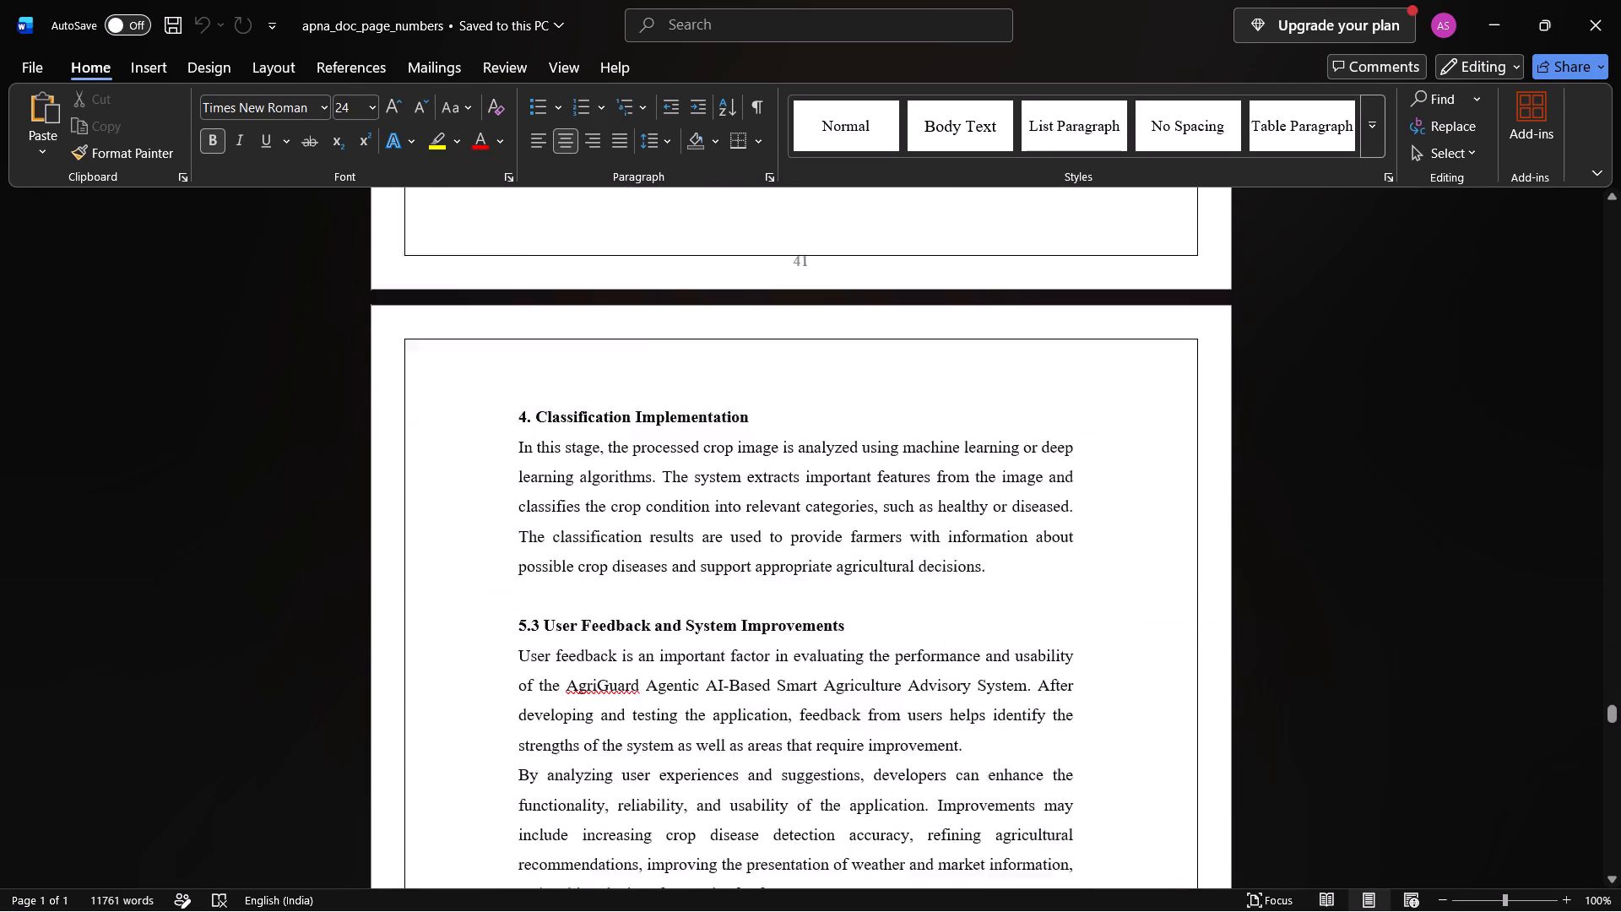
scroll(827, 546, "down", 20)
scroll(827, 546, "down", 12)
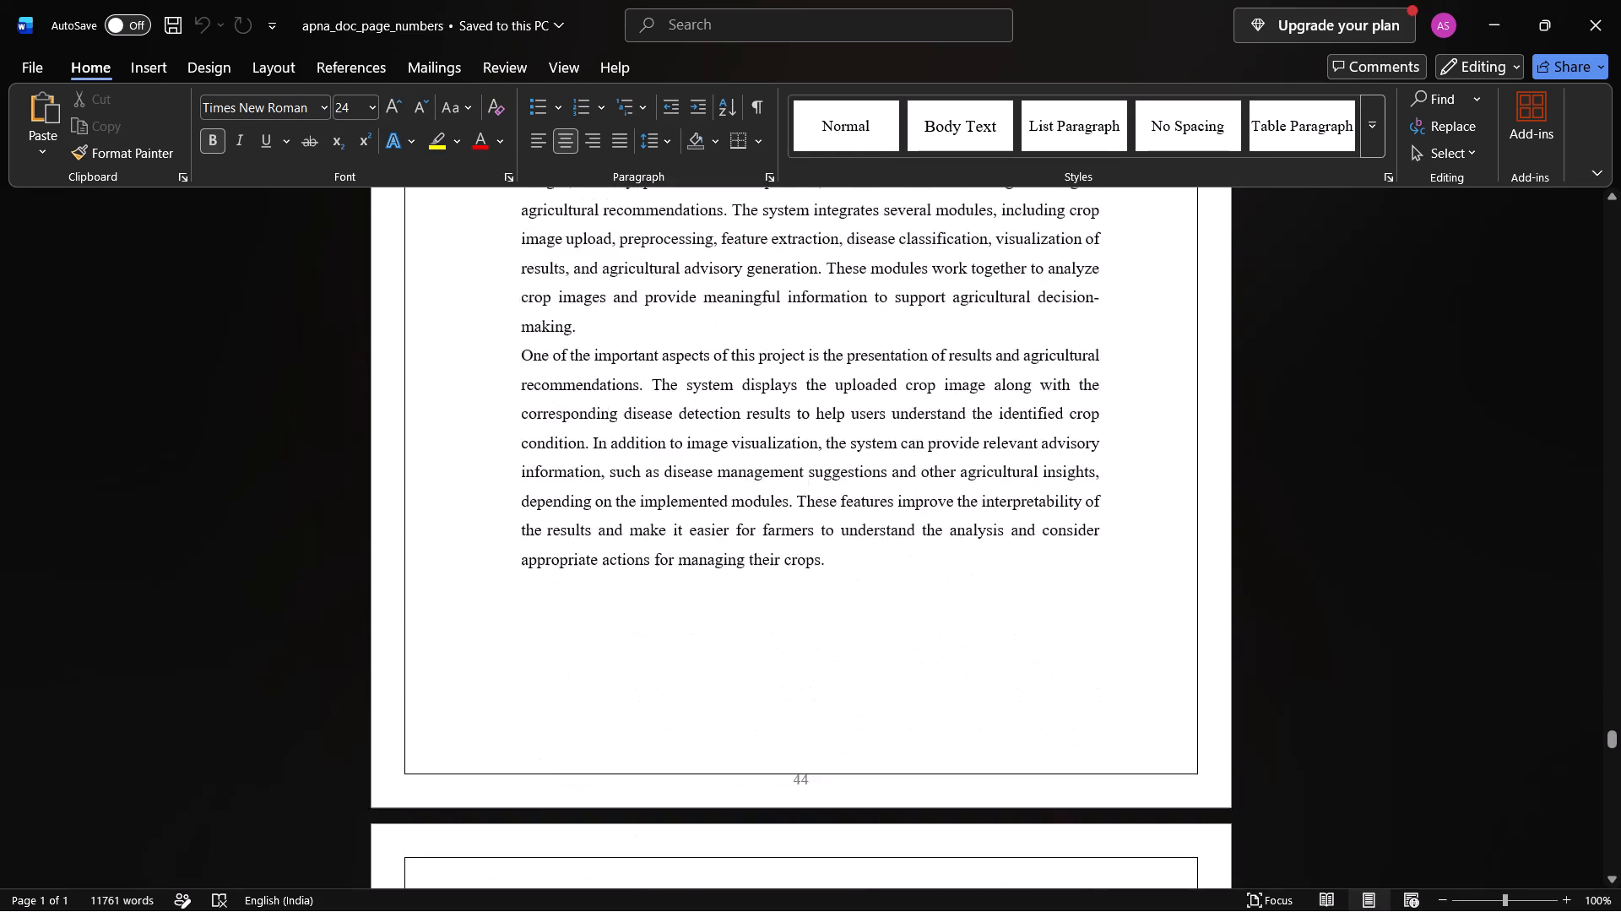
Check the page numbers and borders through the dataset pages up to the Software Requirement Specification heading.
scroll(827, 546, "down", 19)
scroll(827, 546, "down", 7)
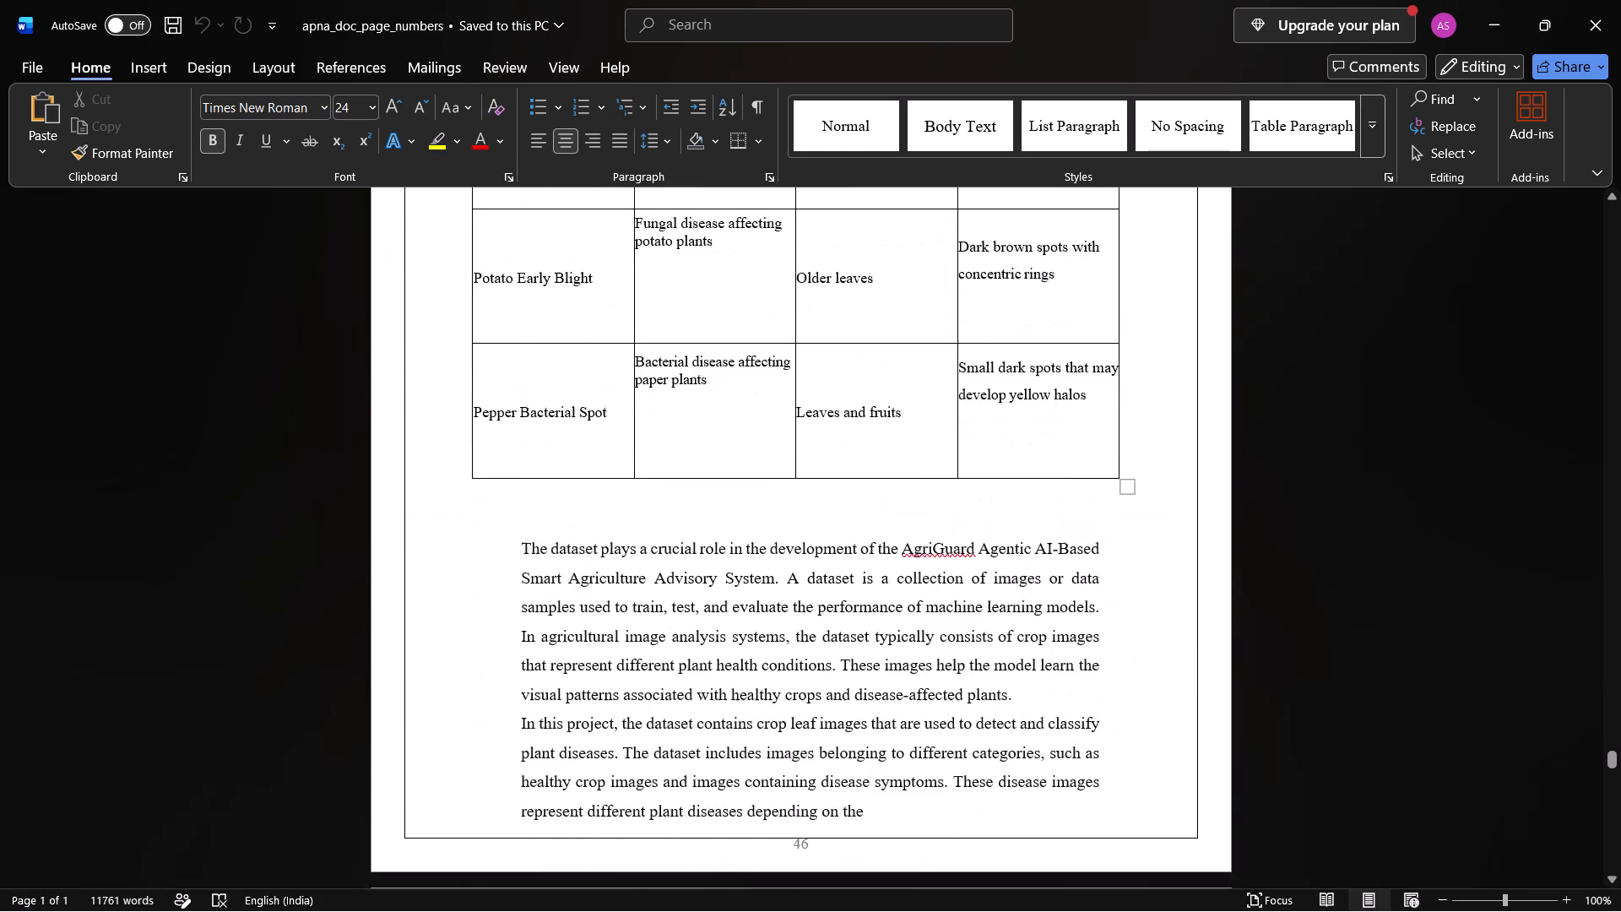
scroll(827, 546, "down", 3)
scroll(827, 546, "down", 19)
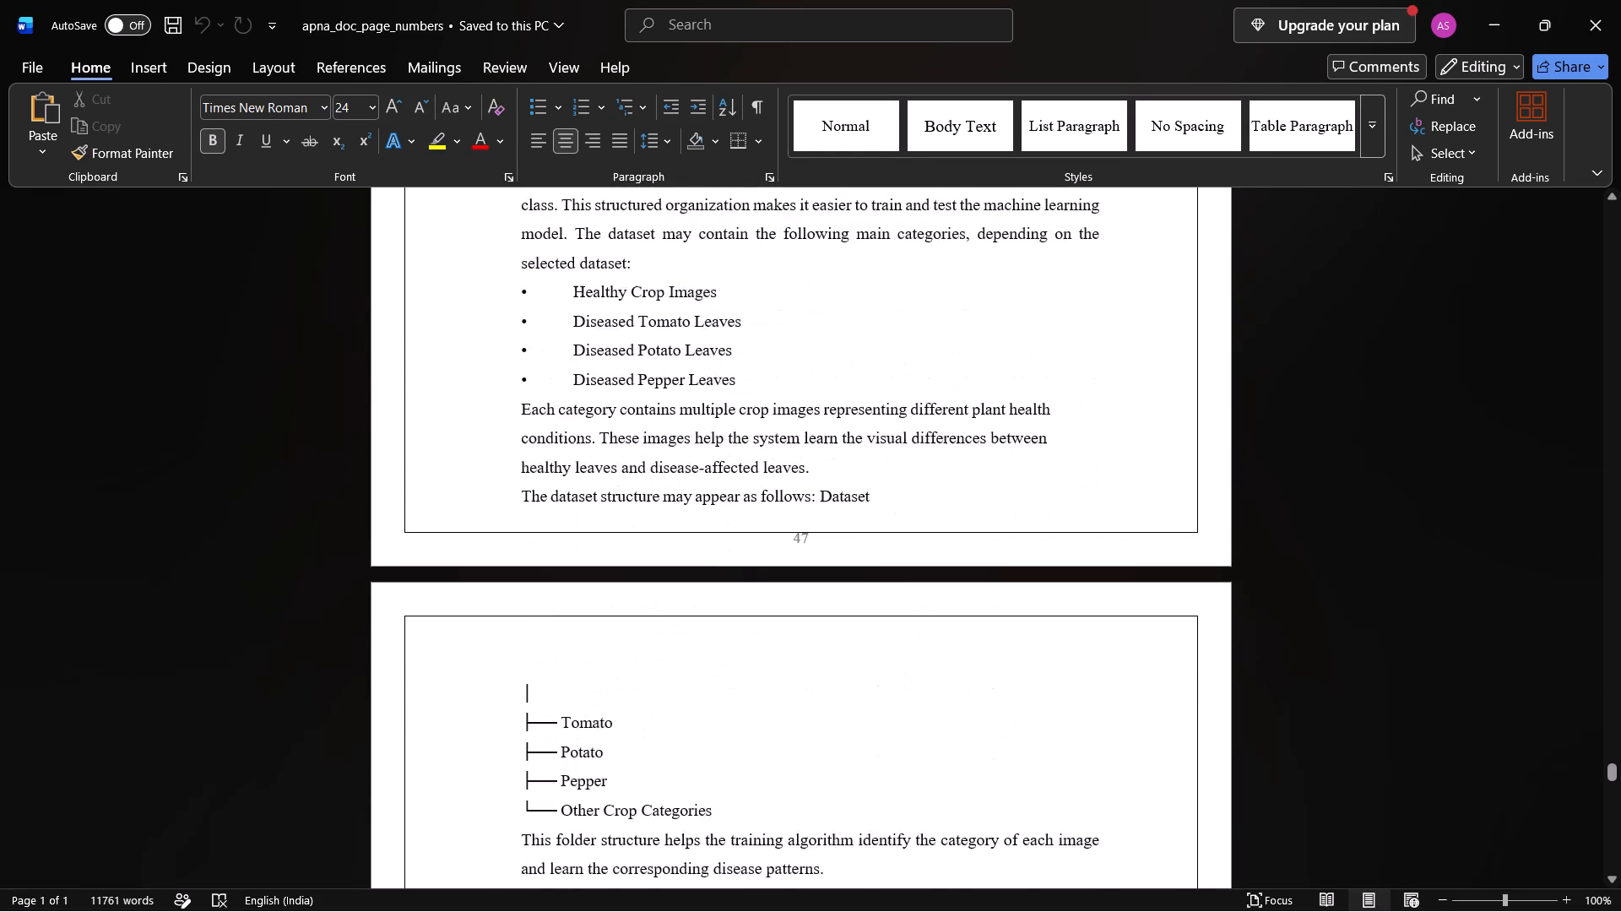
scroll(827, 546, "down", 12)
scroll(827, 546, "down", 12)
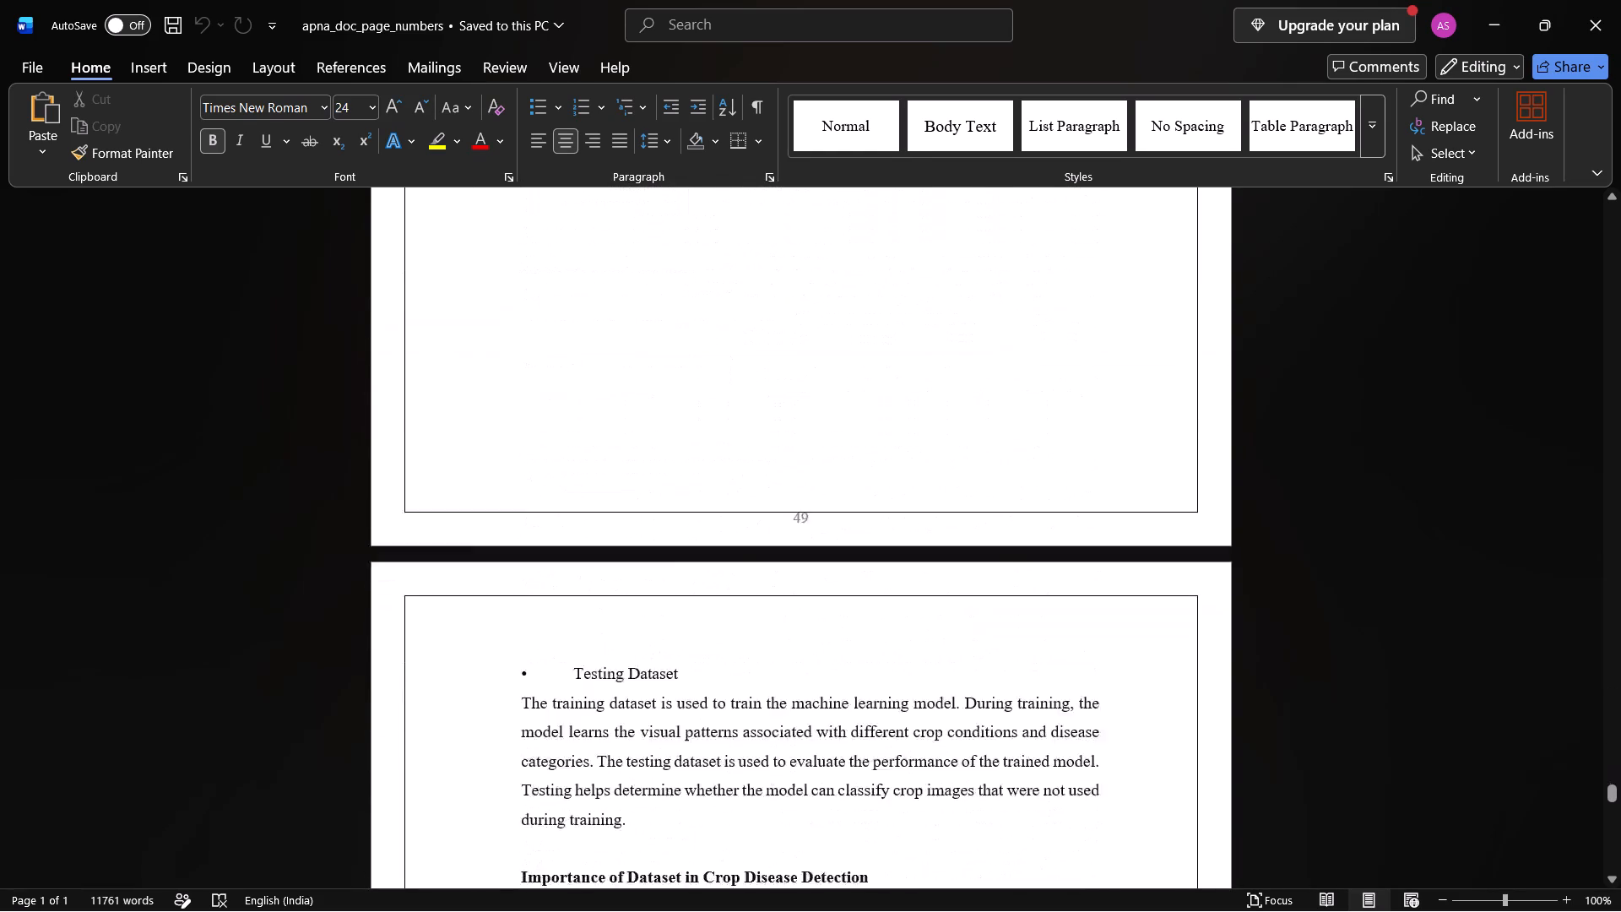
scroll(827, 546, "down", 20)
scroll(827, 546, "down", 9)
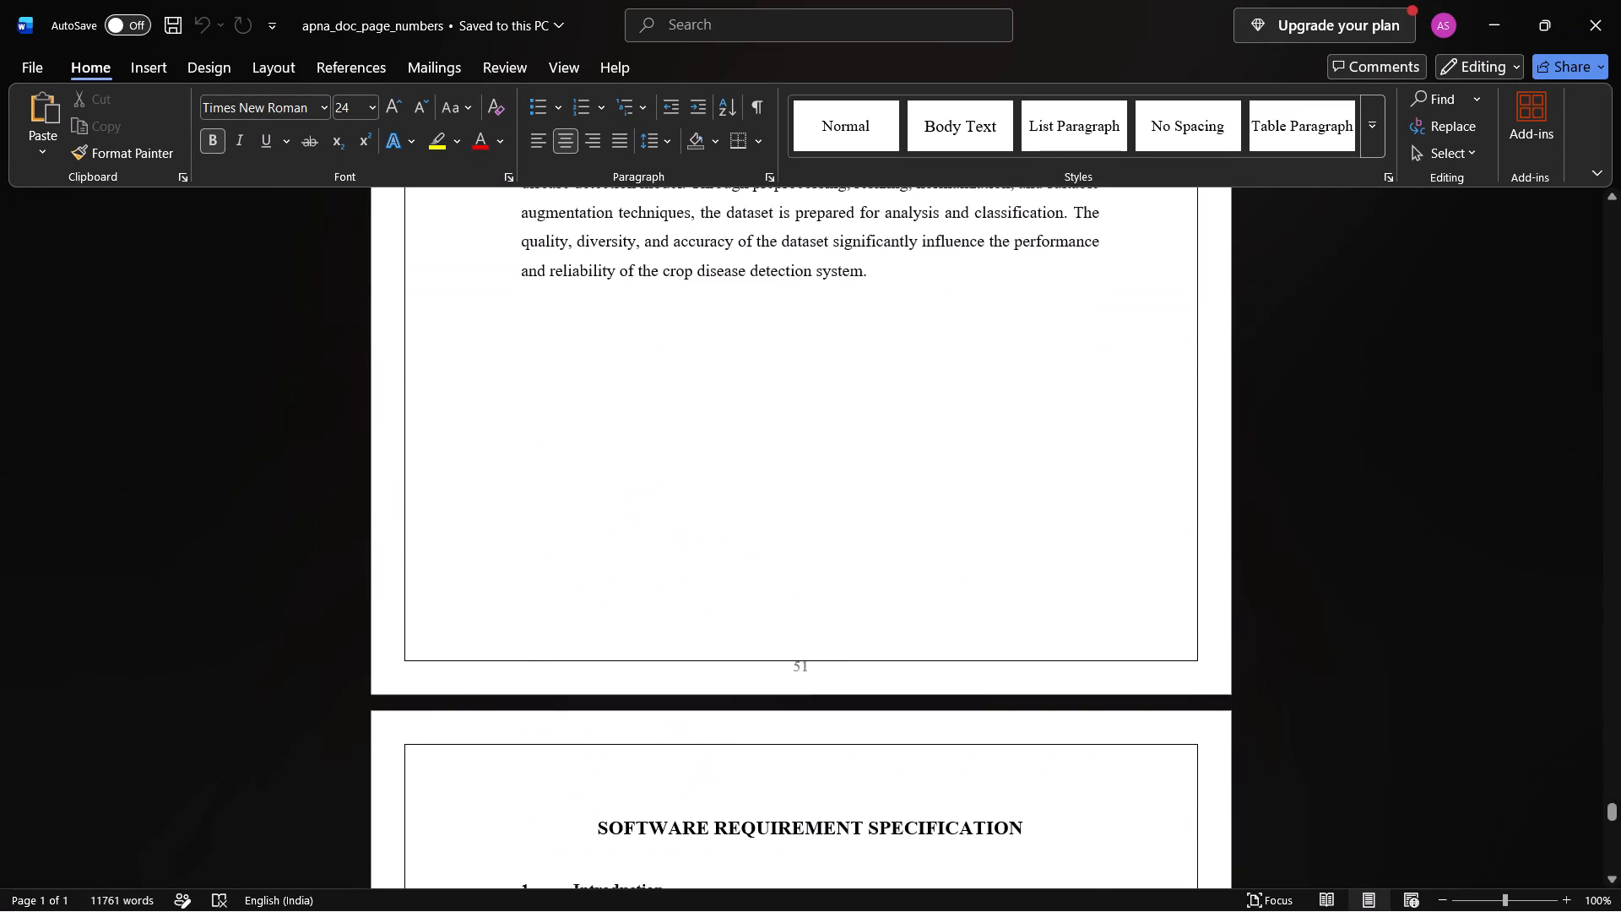
In Purpose of the System, split off the text starting "The system assists farmers" as its own paragraph with a blank line above.
scroll(822, 540, "down", 11)
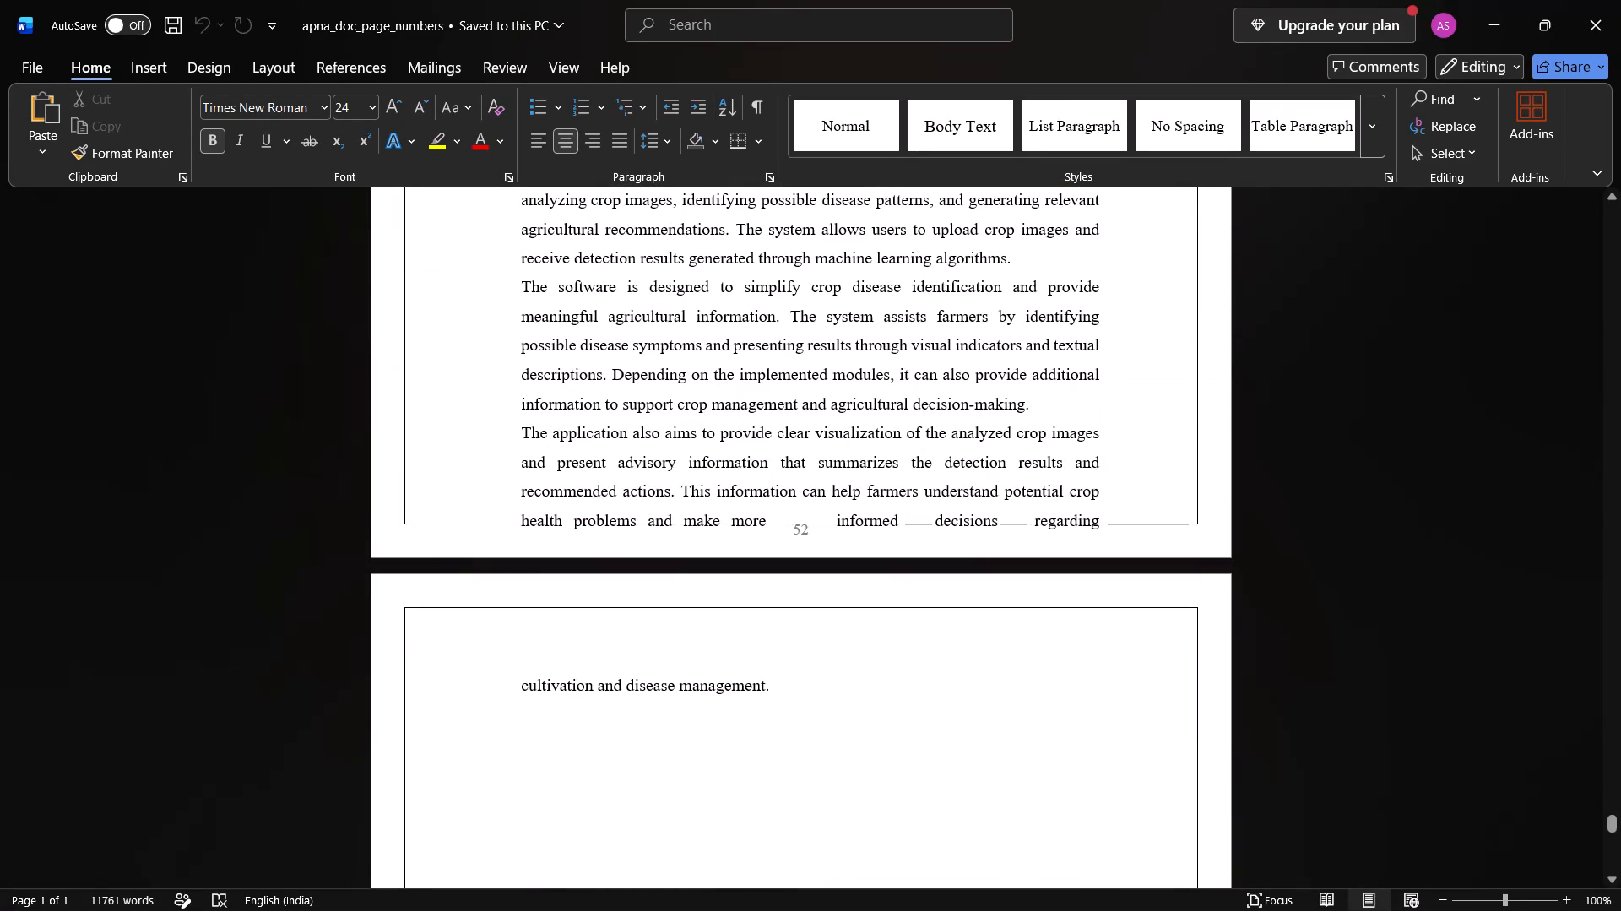
scroll(597, 415, "up", 5)
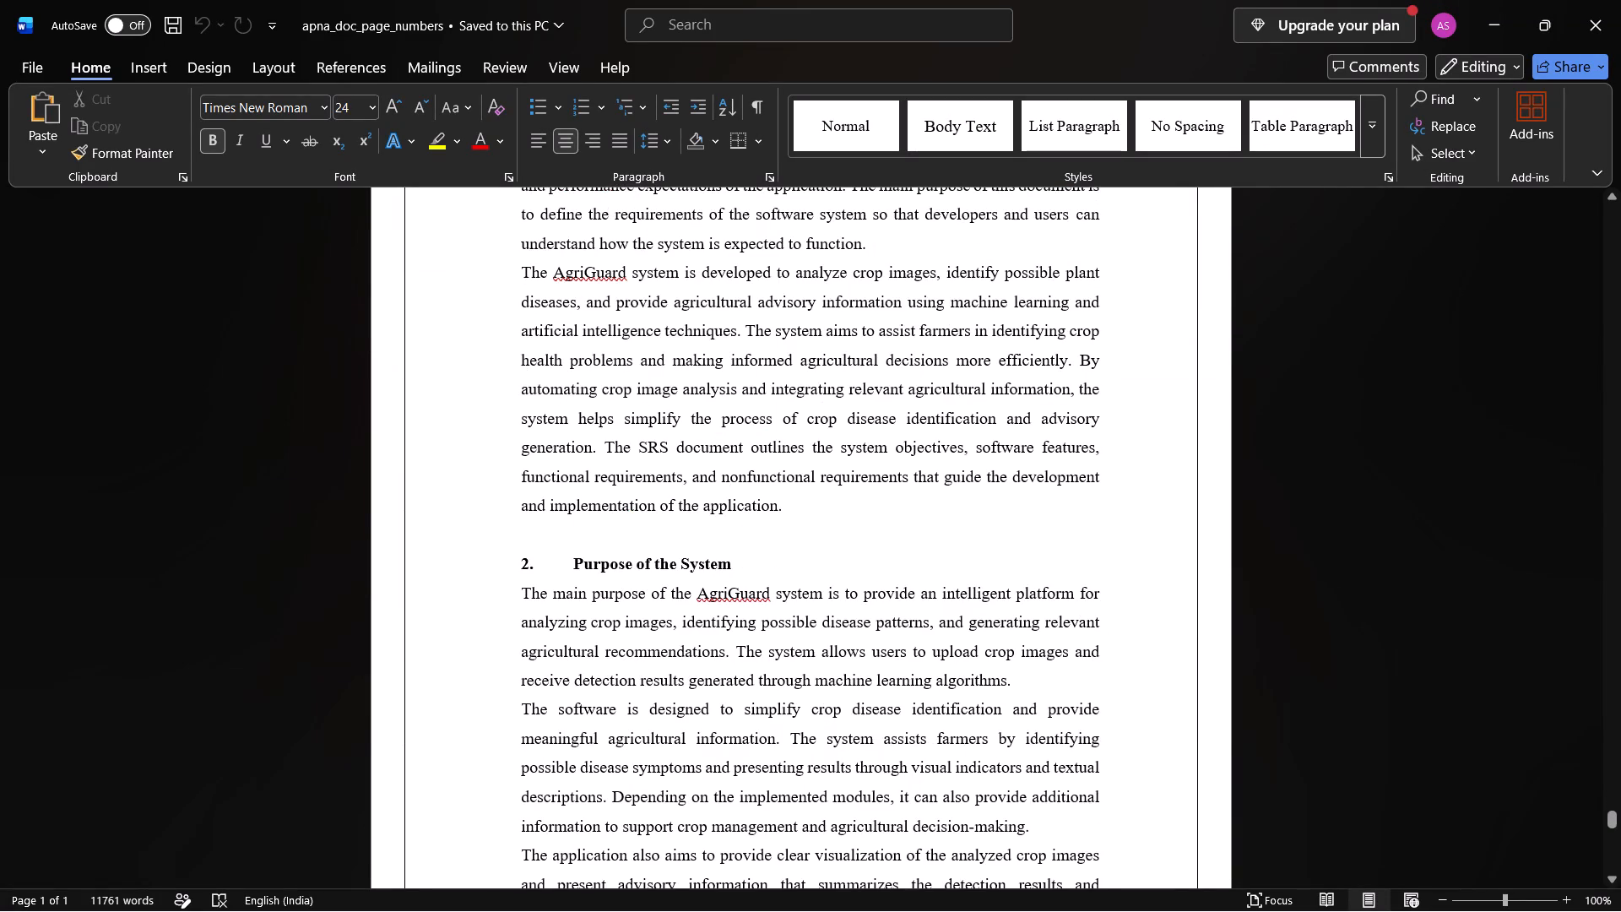
scroll(628, 542, "down", 3)
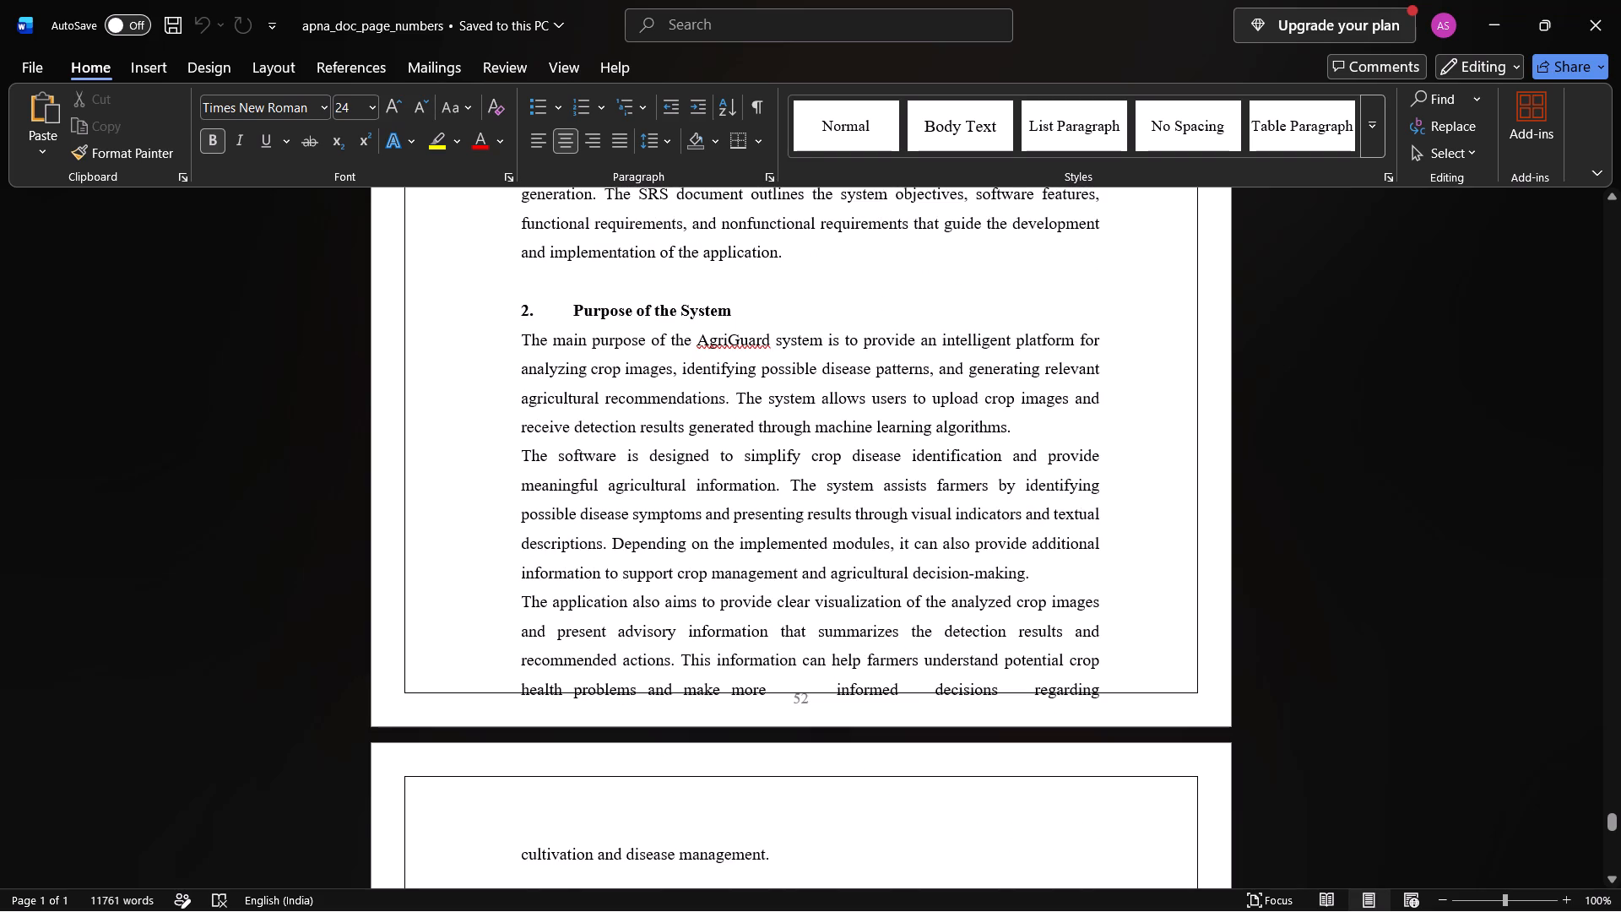
scroll(643, 510, "down", 4)
scroll(647, 519, "up", 4)
left_click(792, 482)
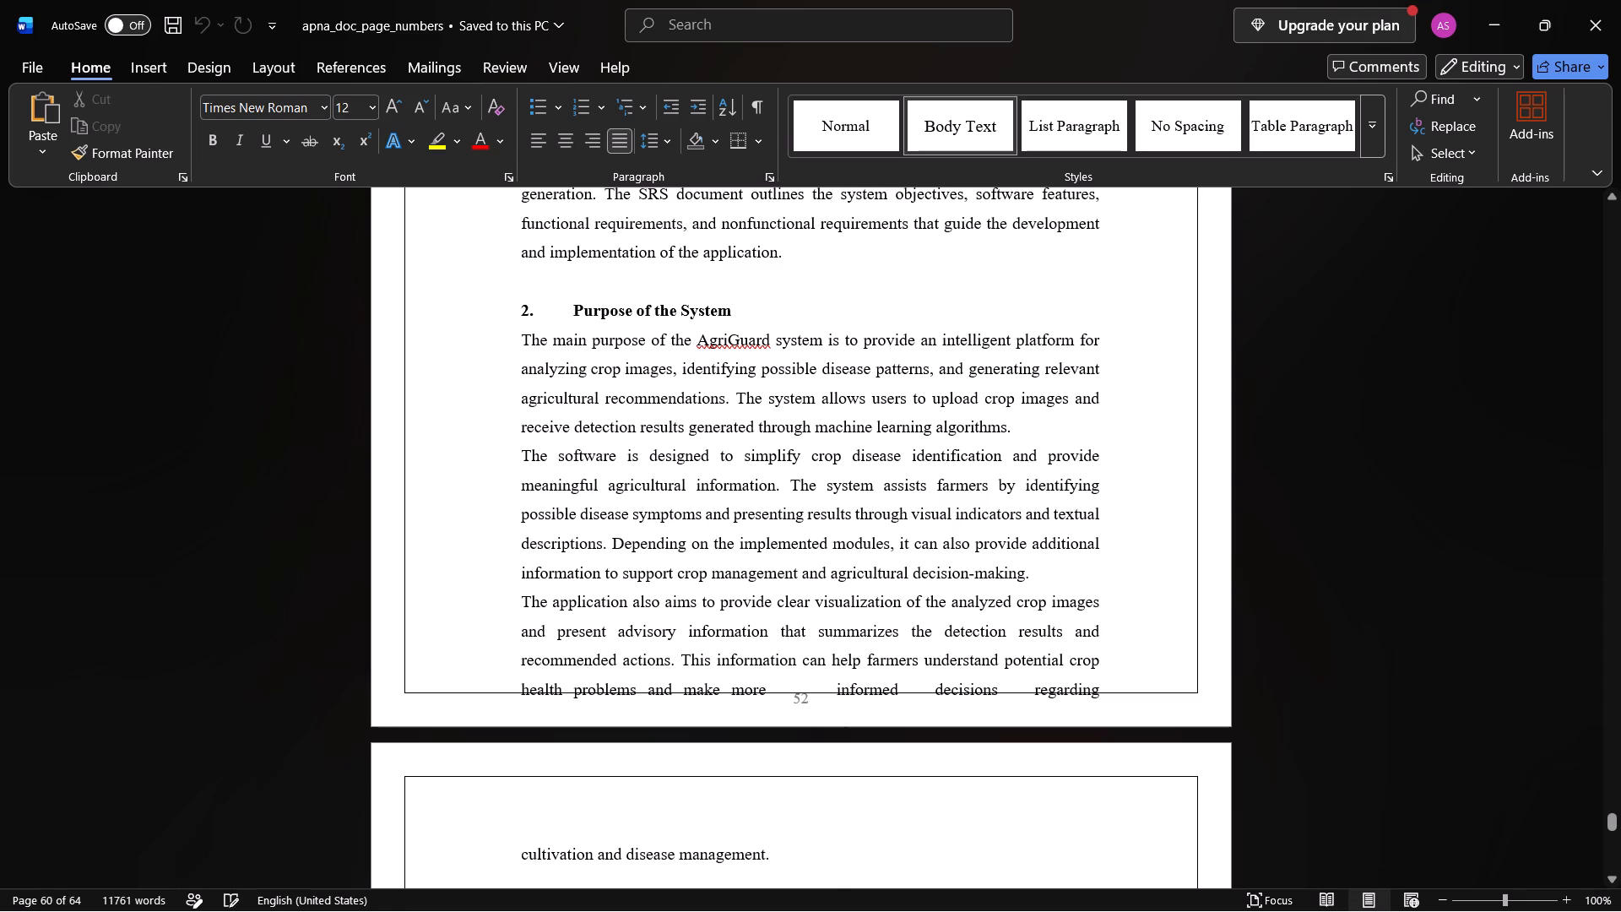
key("Return")
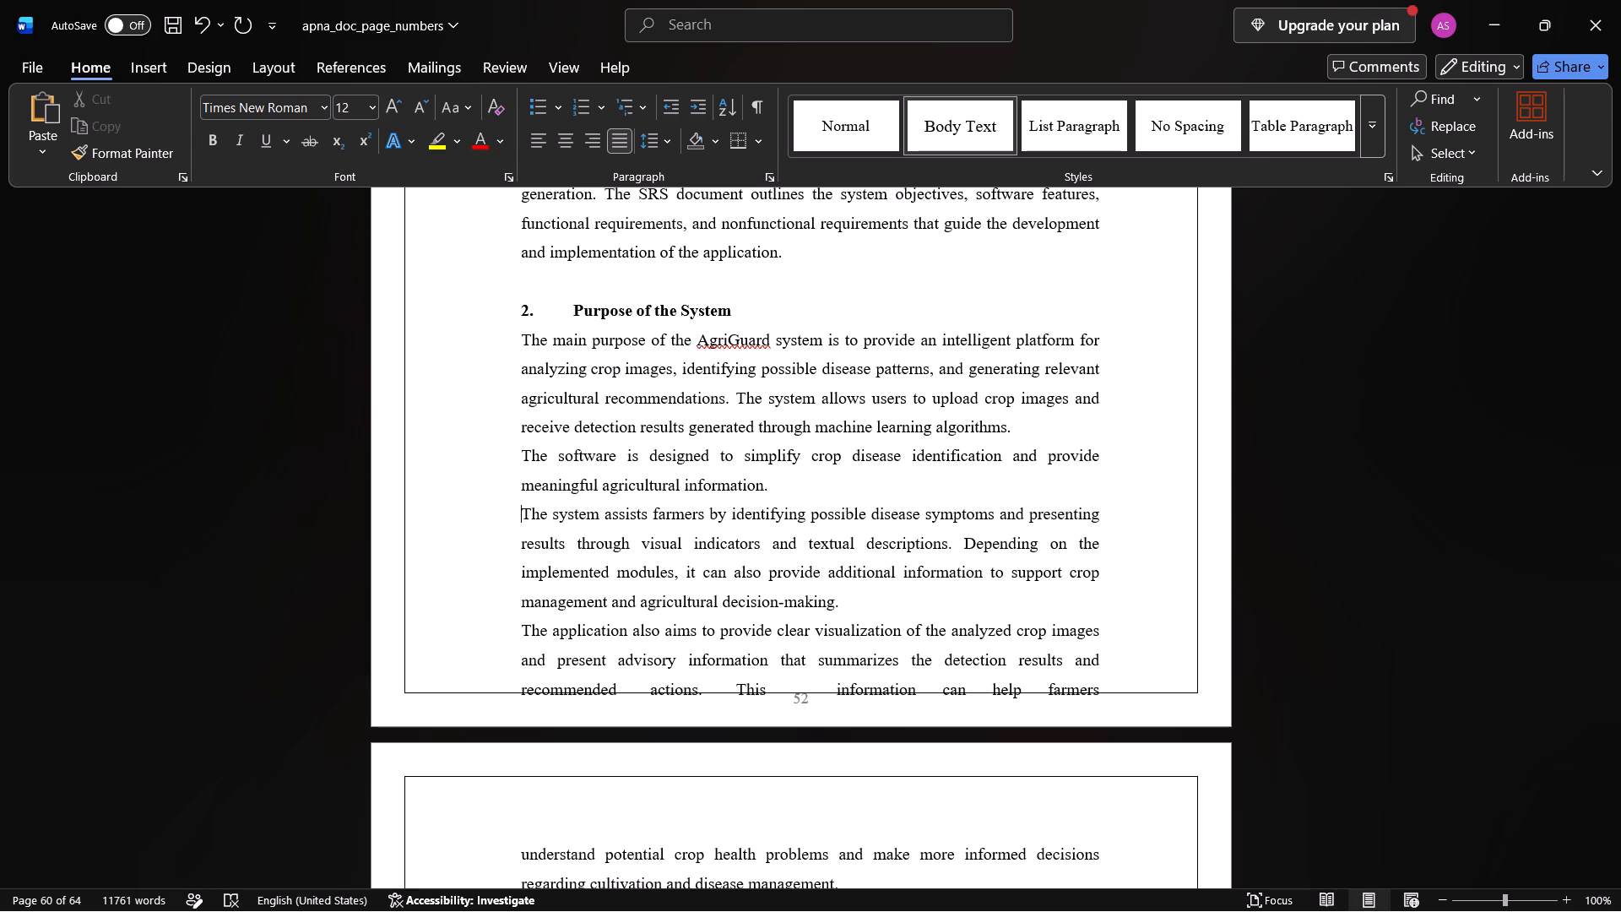
scroll(791, 491, "down", 2)
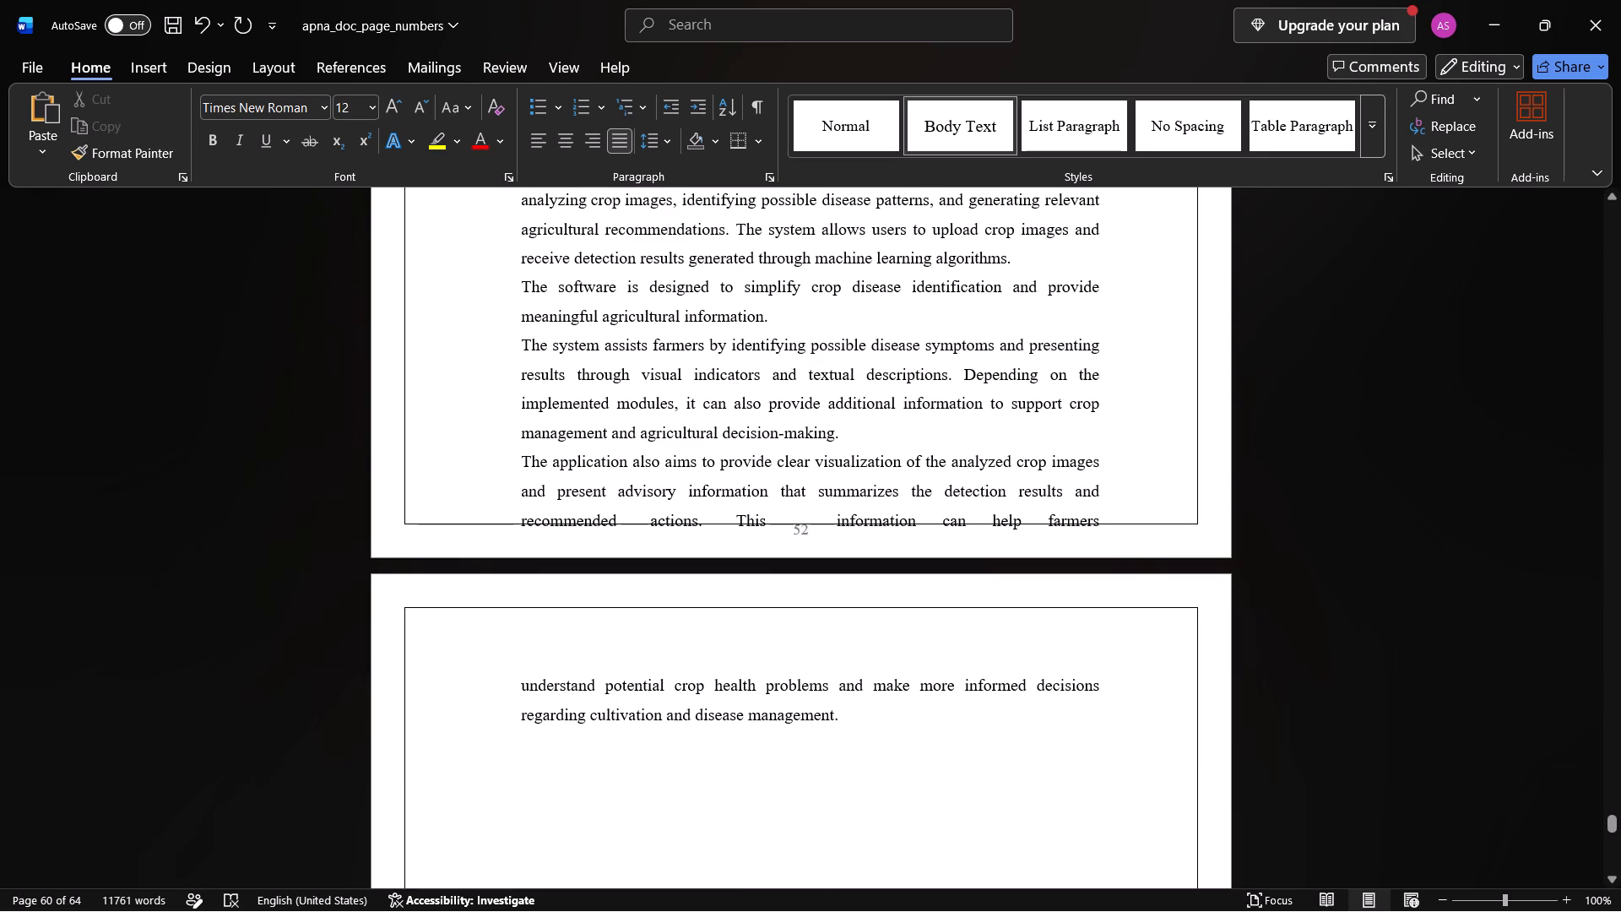
key("Return")
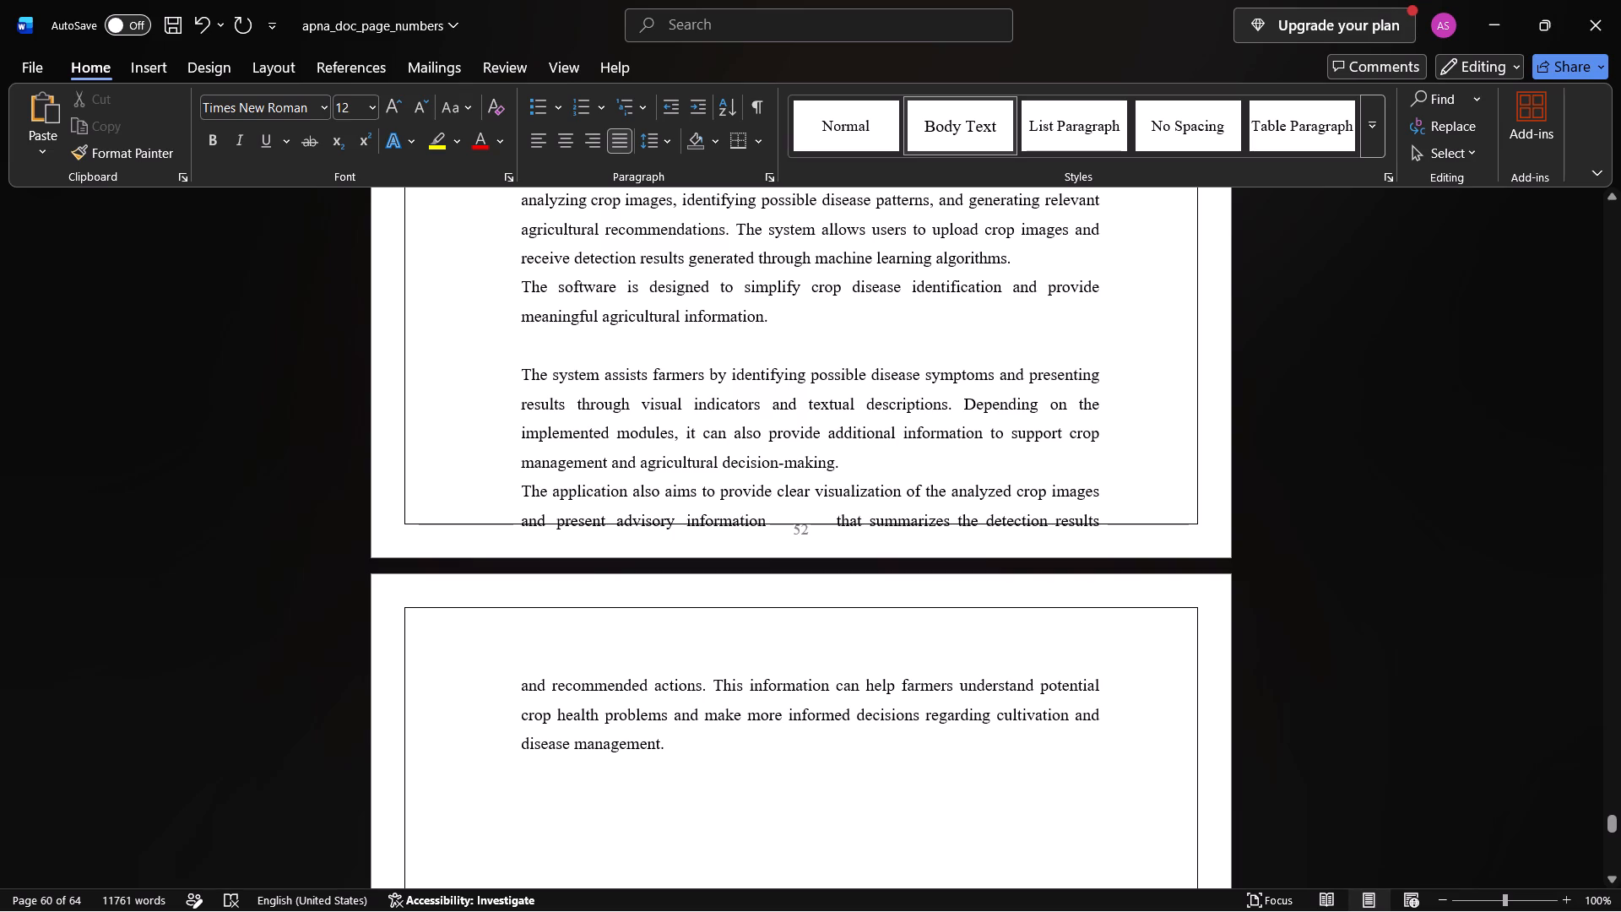
Add two paragraph breaks after "agricultural decision-making." to move the "The application also aims" paragraph onto the next page.
left_click(855, 462)
key("Return")
key("Return")
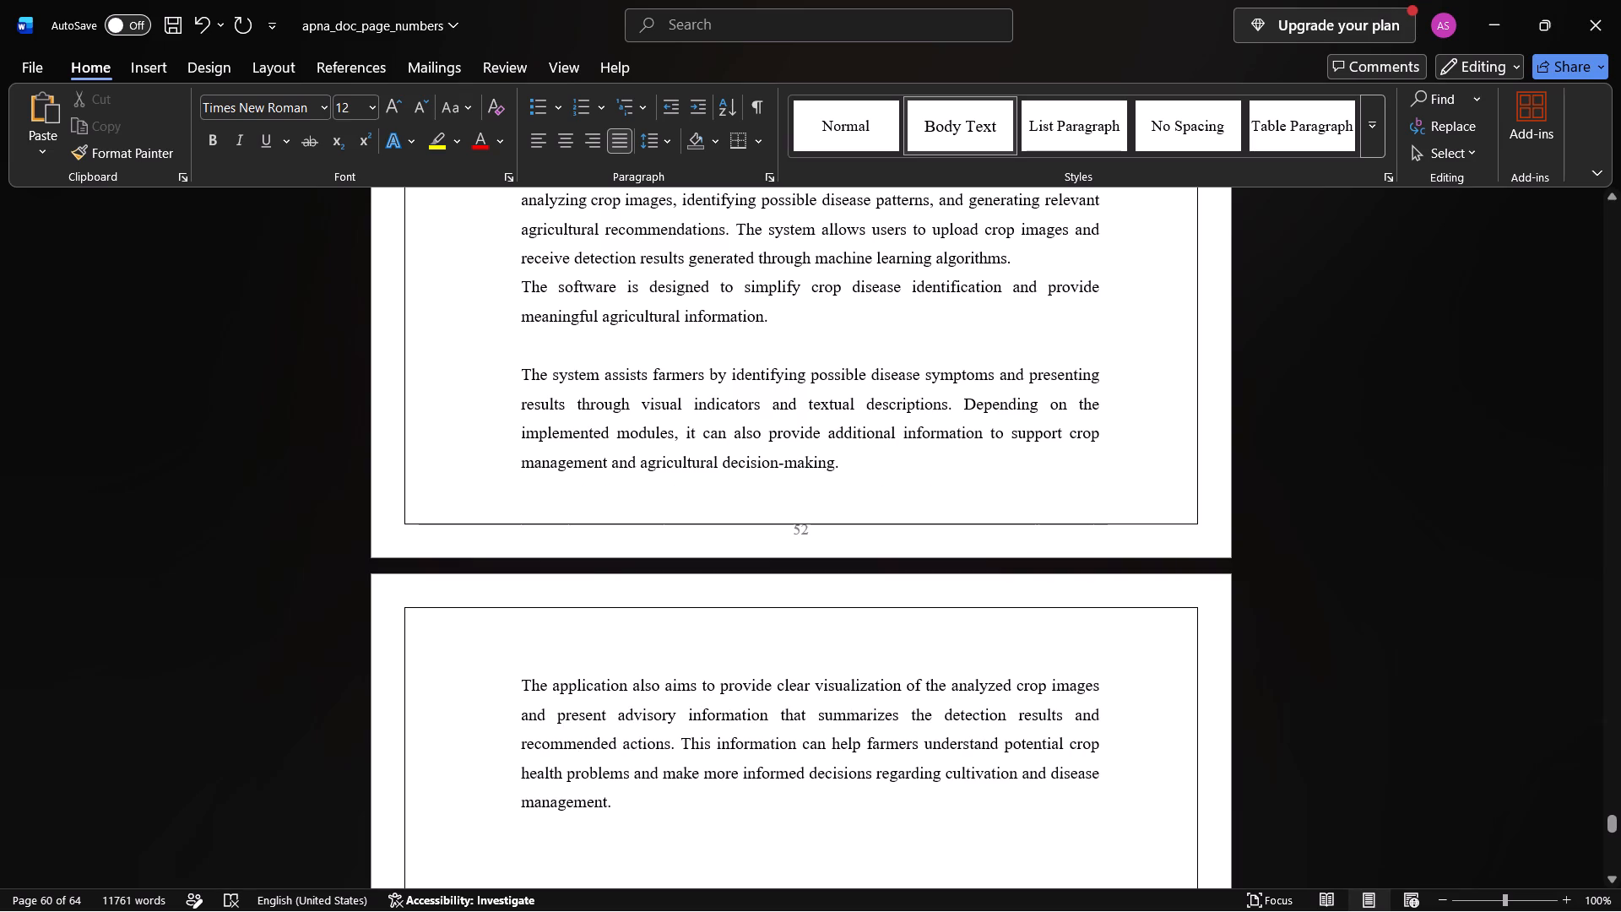
Check the page numbers and borders from the moved "The application also aims" paragraph through Scope of the Software to the References page.
scroll(861, 515, "down", 2)
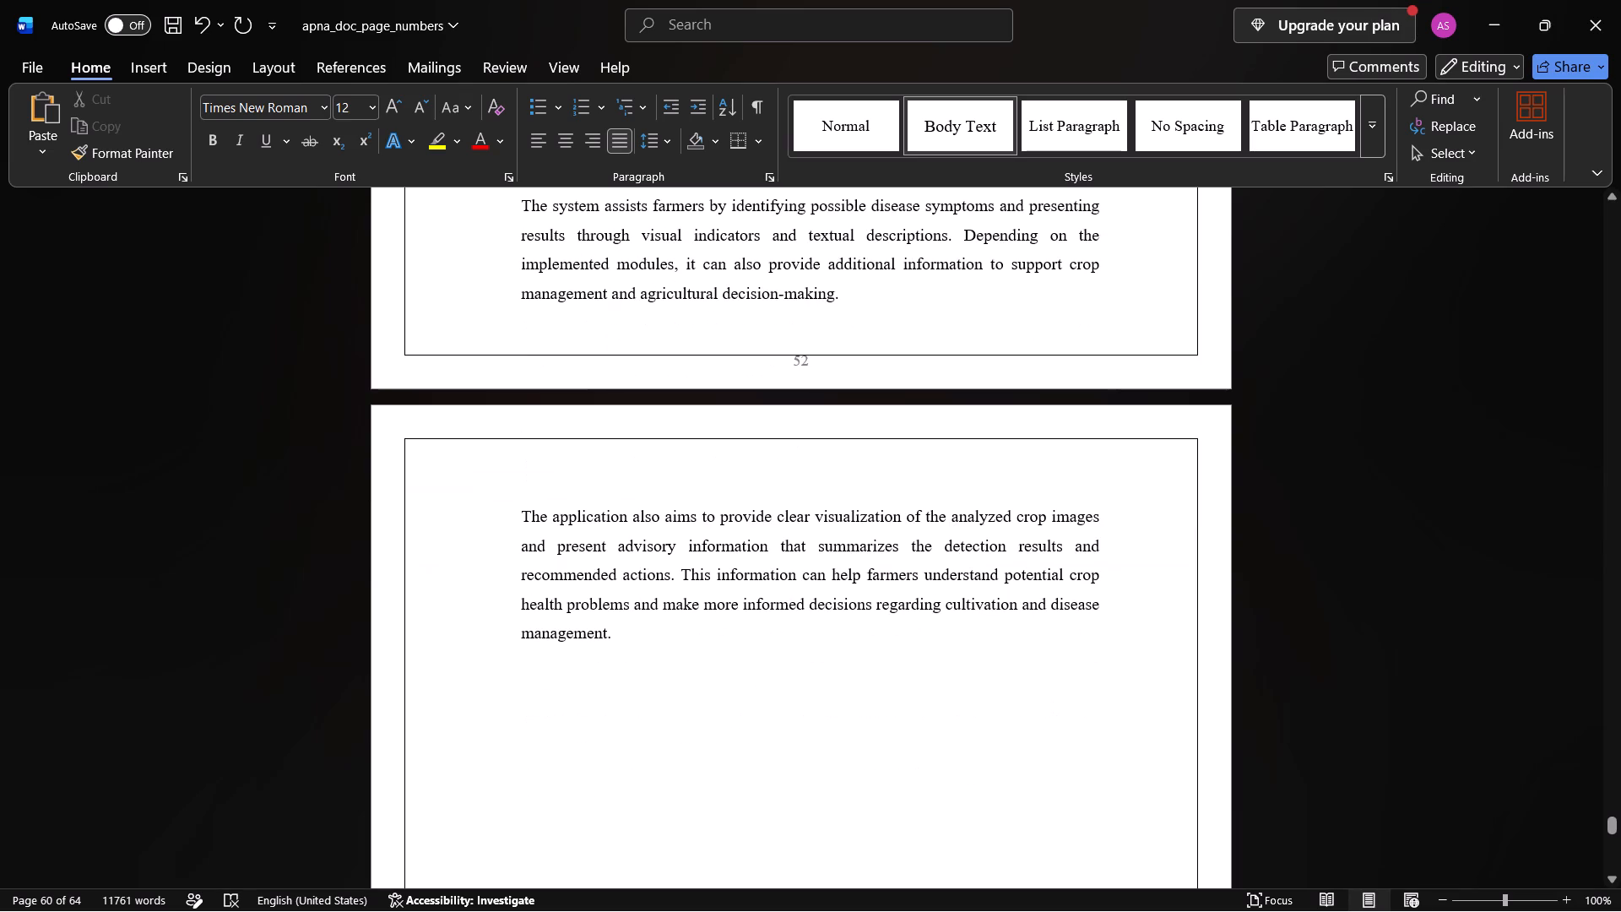
scroll(832, 532, "down", 3)
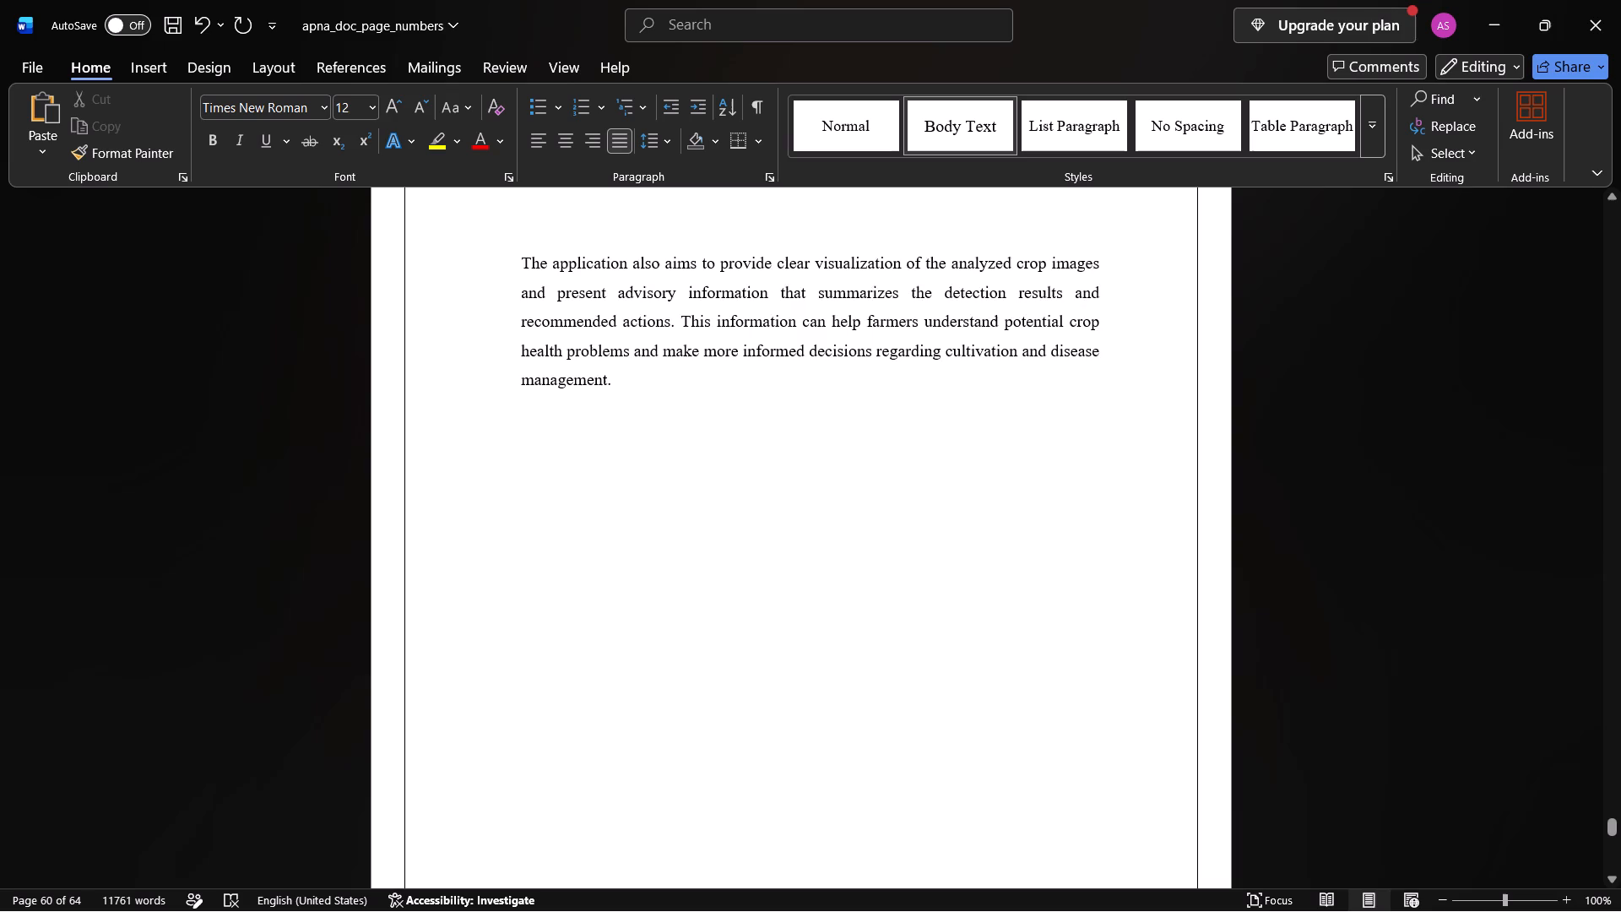
scroll(832, 532, "down", 11)
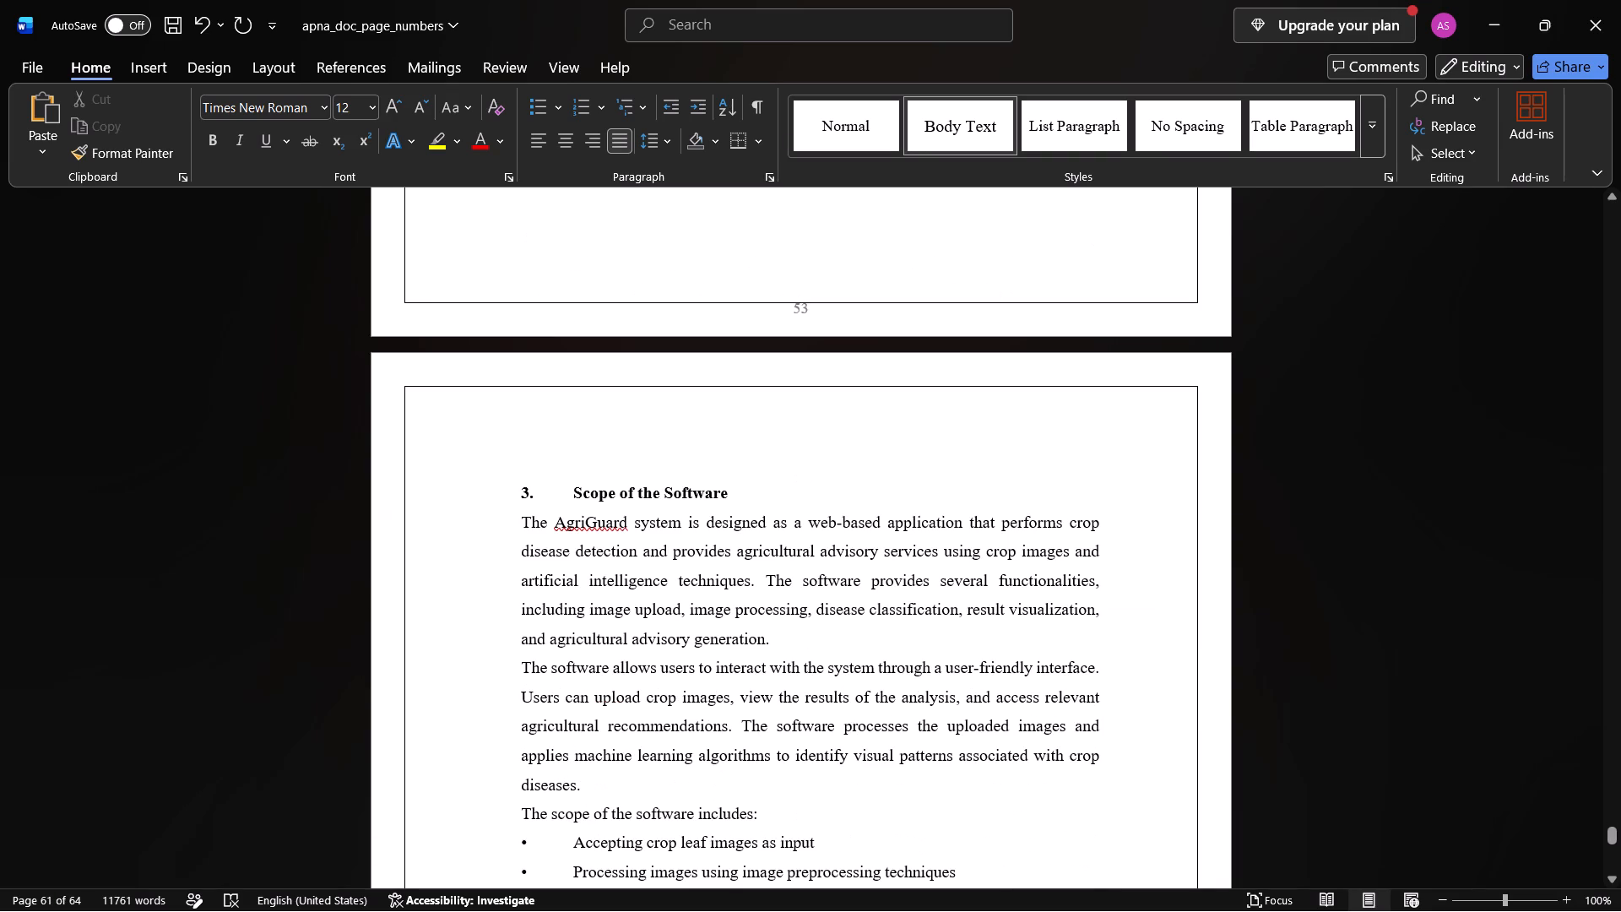
scroll(800, 534, "down", 16)
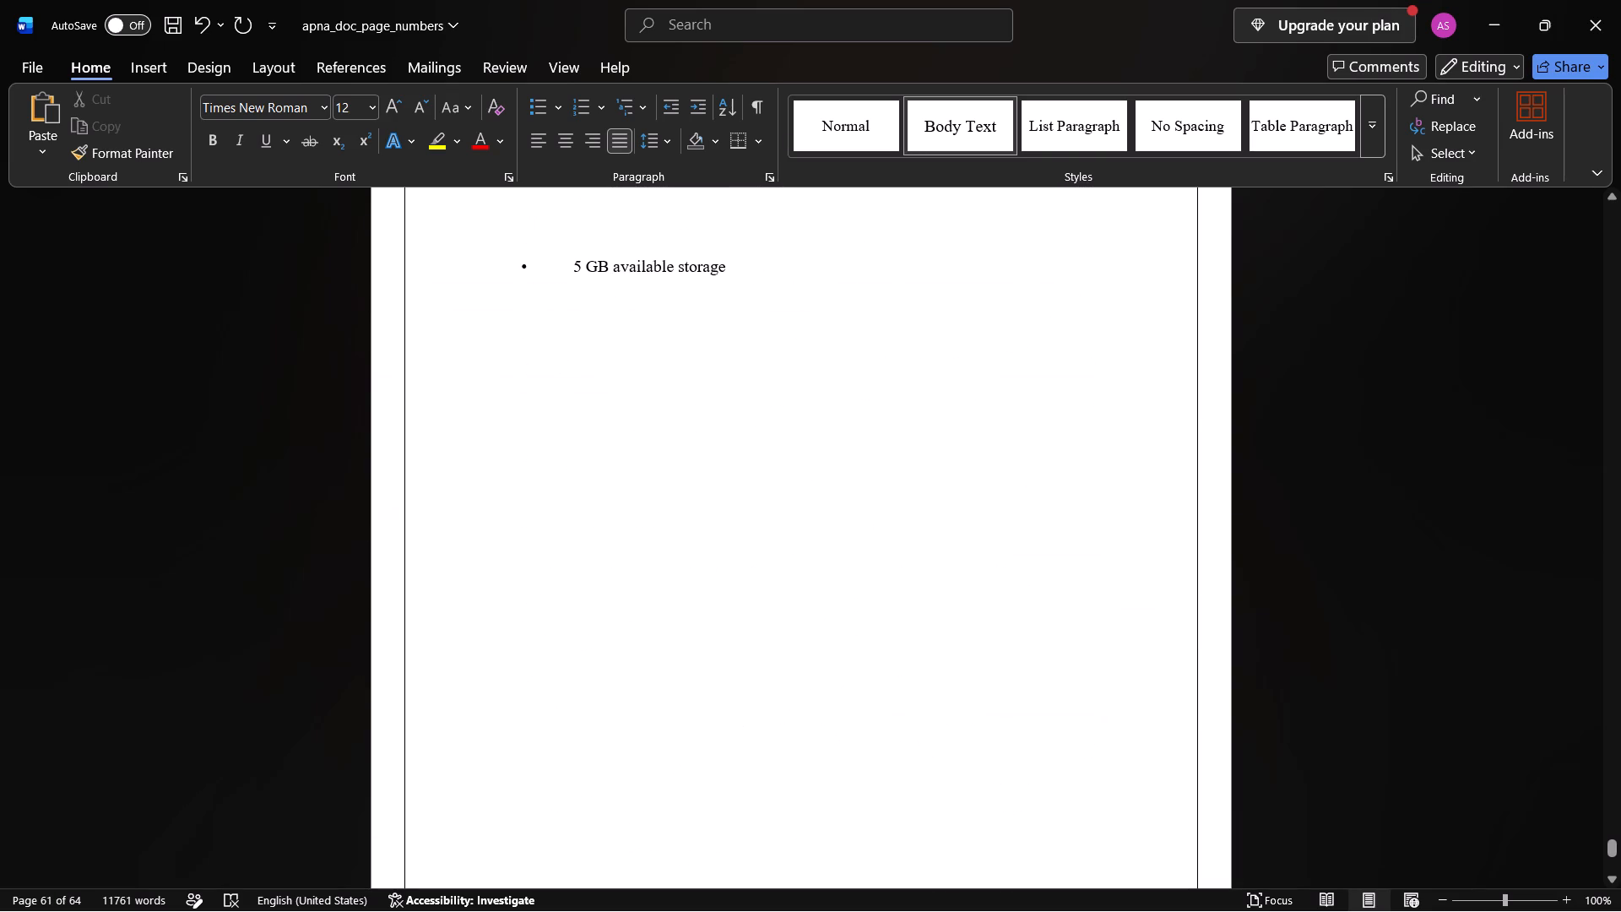
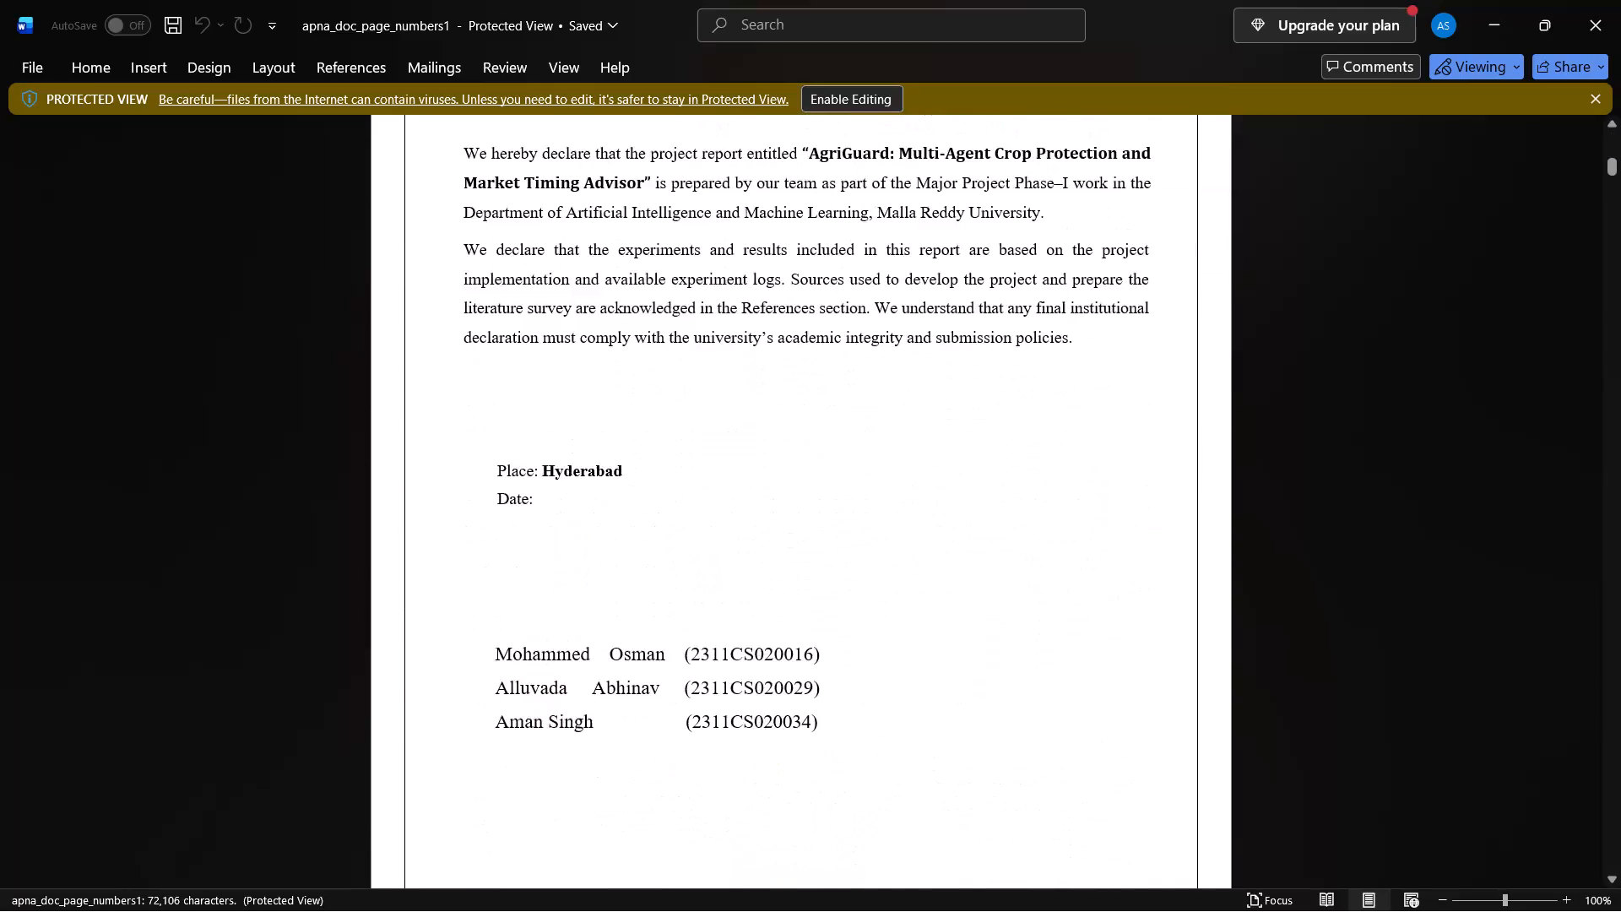
Review the front matter of apna_doc_page_numbers1, from the certificate page through the abstract to the end of the table of contents.
scroll(870, 501, "down", 3)
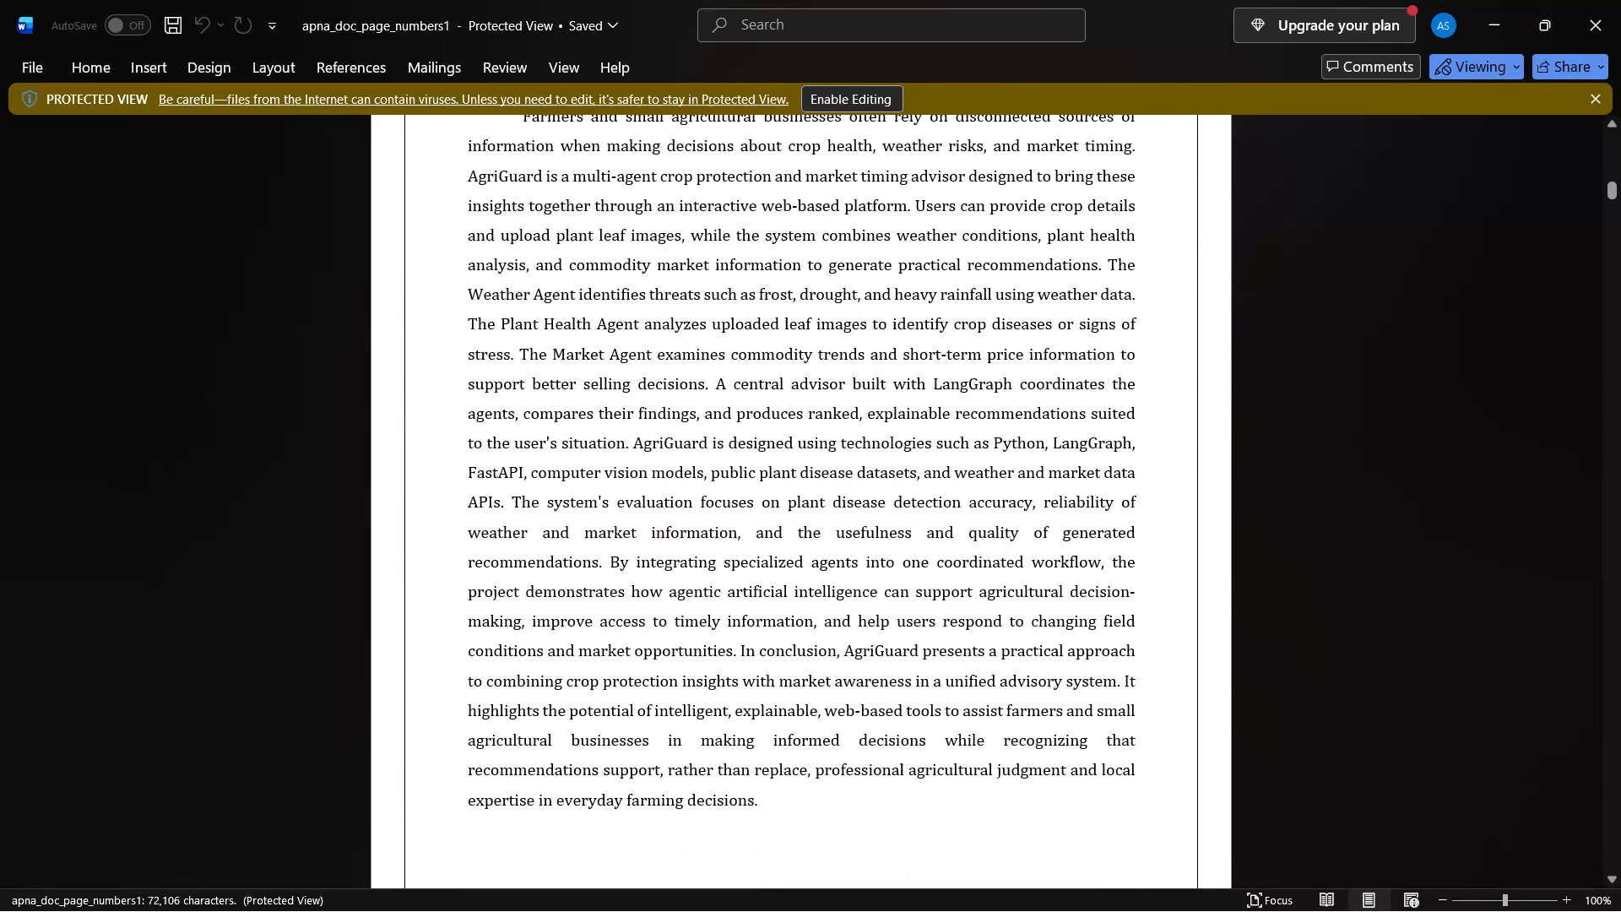
scroll(870, 501, "down", 20)
scroll(870, 501, "down", 3)
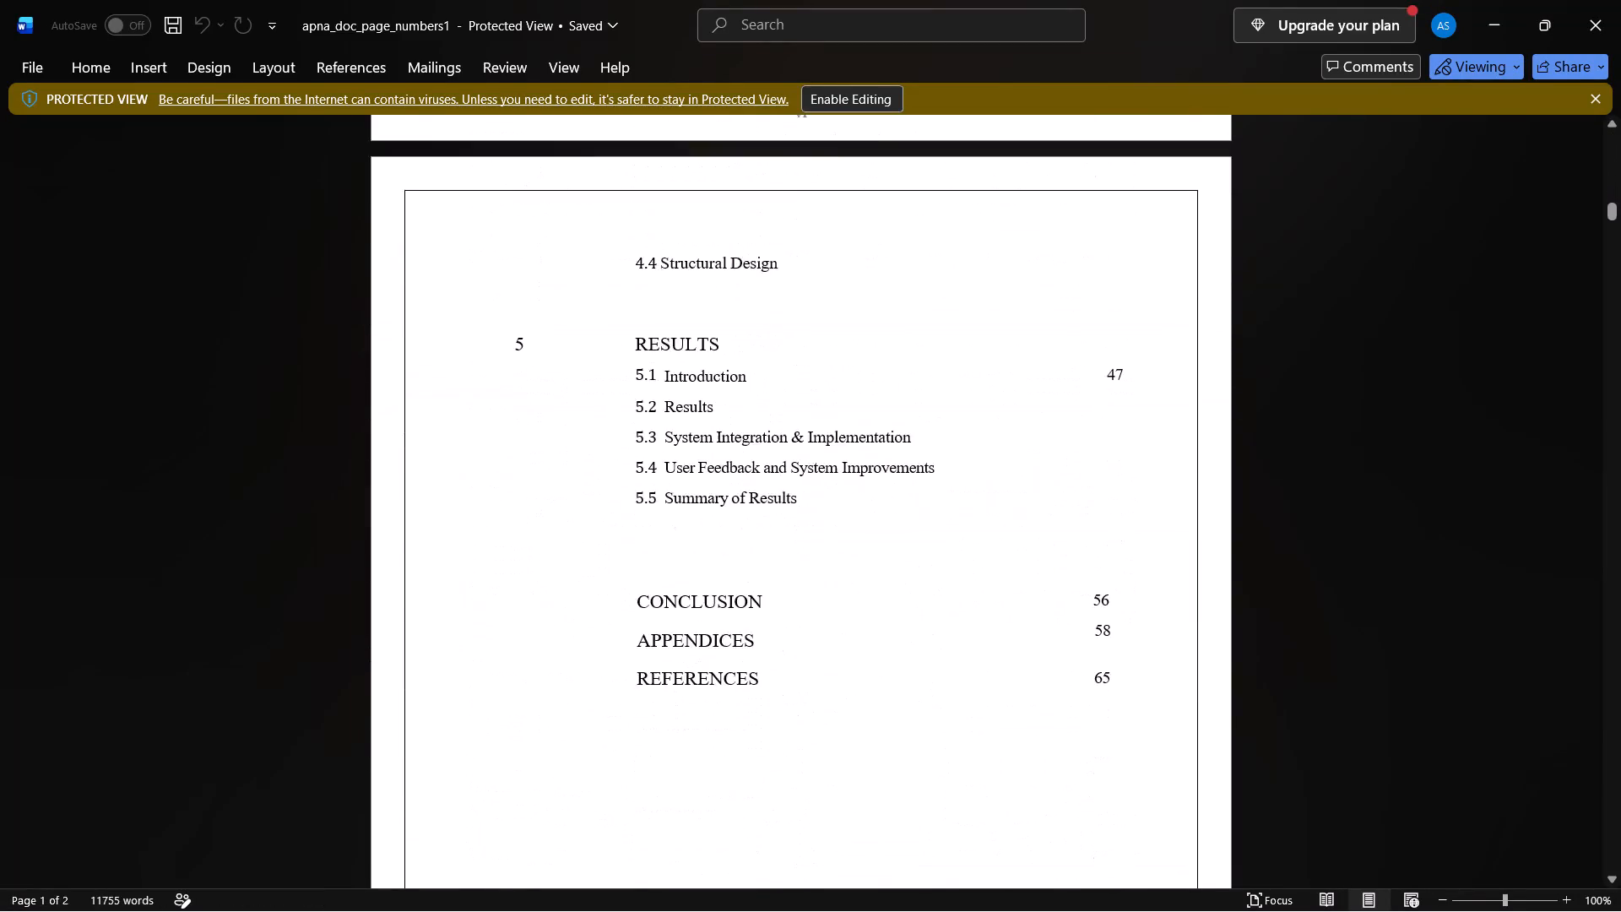
scroll(870, 501, "up", 20)
scroll(870, 501, "up", 18)
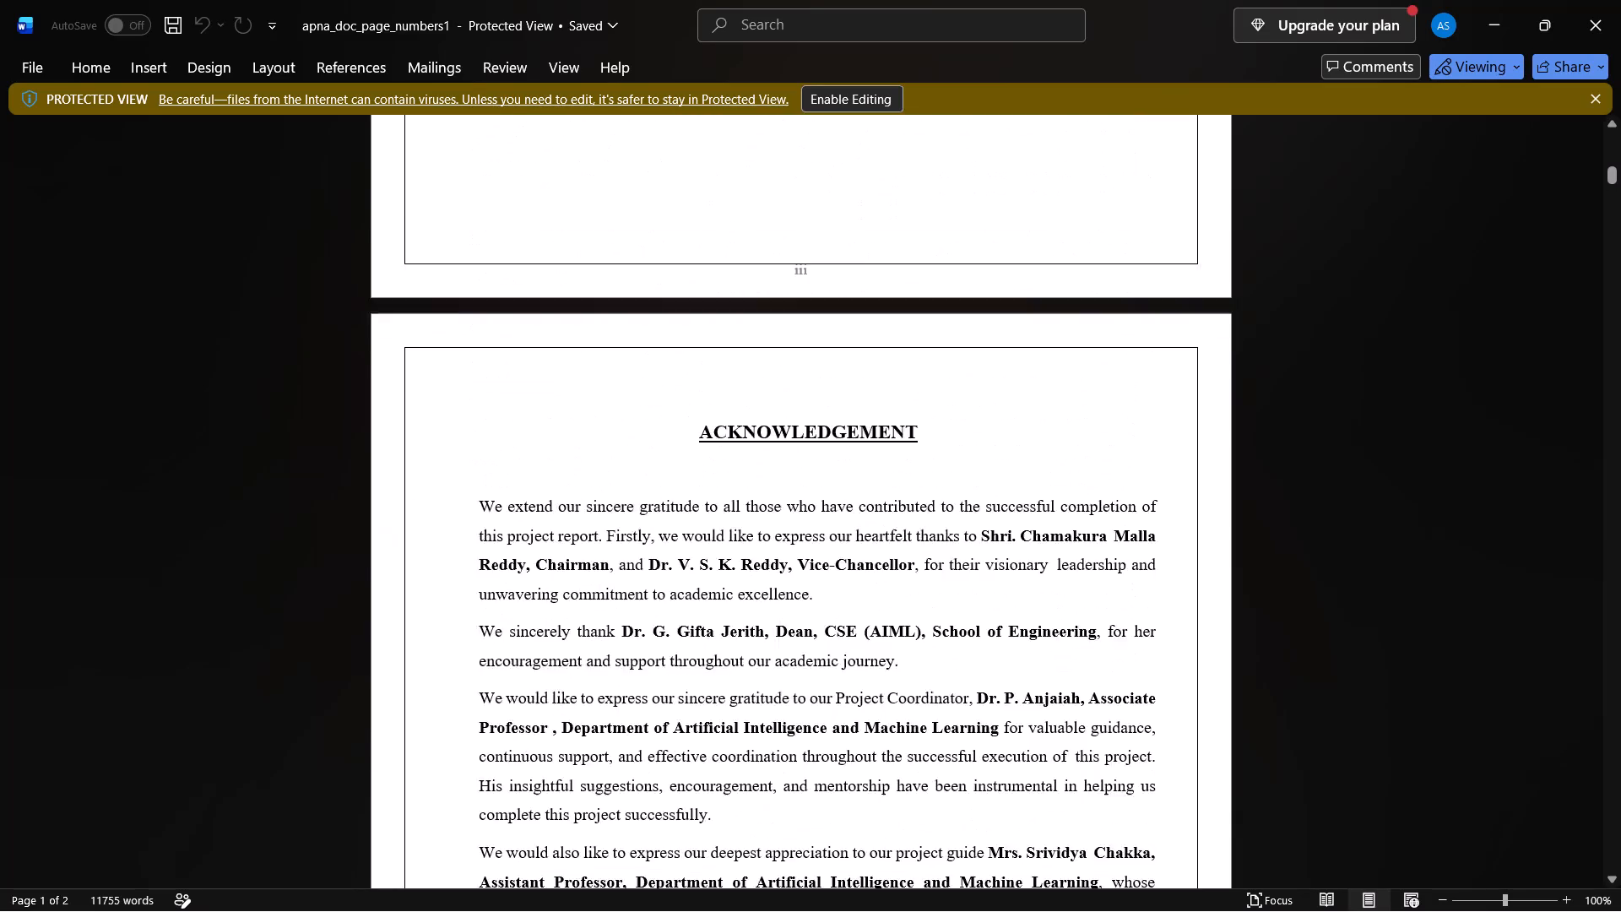
scroll(870, 501, "up", 20)
scroll(870, 501, "up", 8)
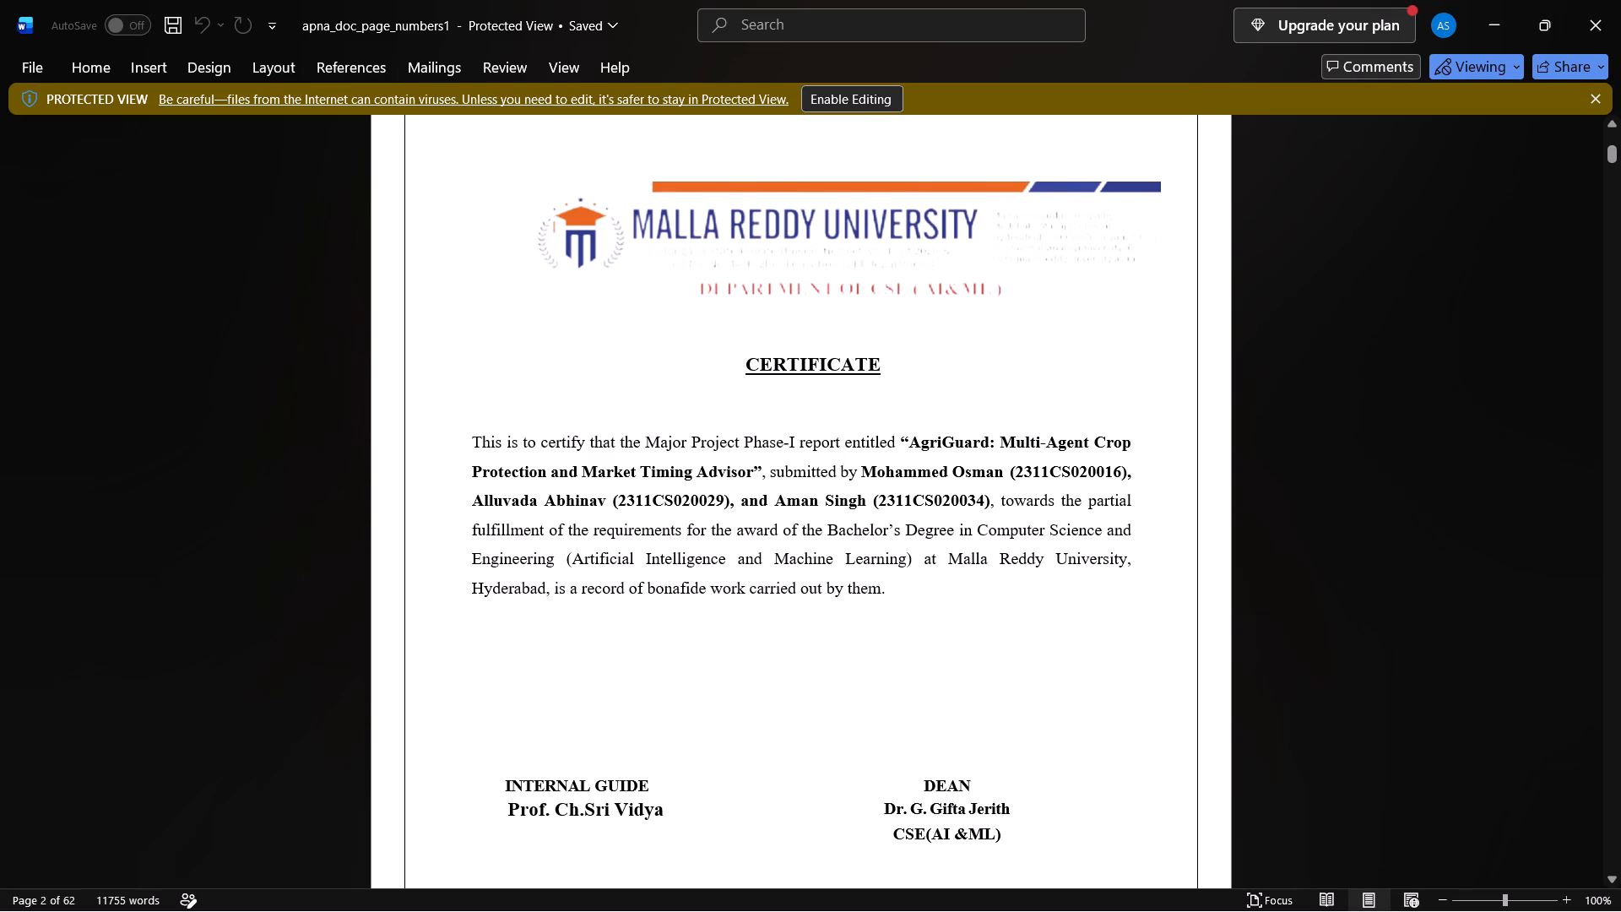
scroll(993, 477, "down", 10)
scroll(986, 478, "down", 11)
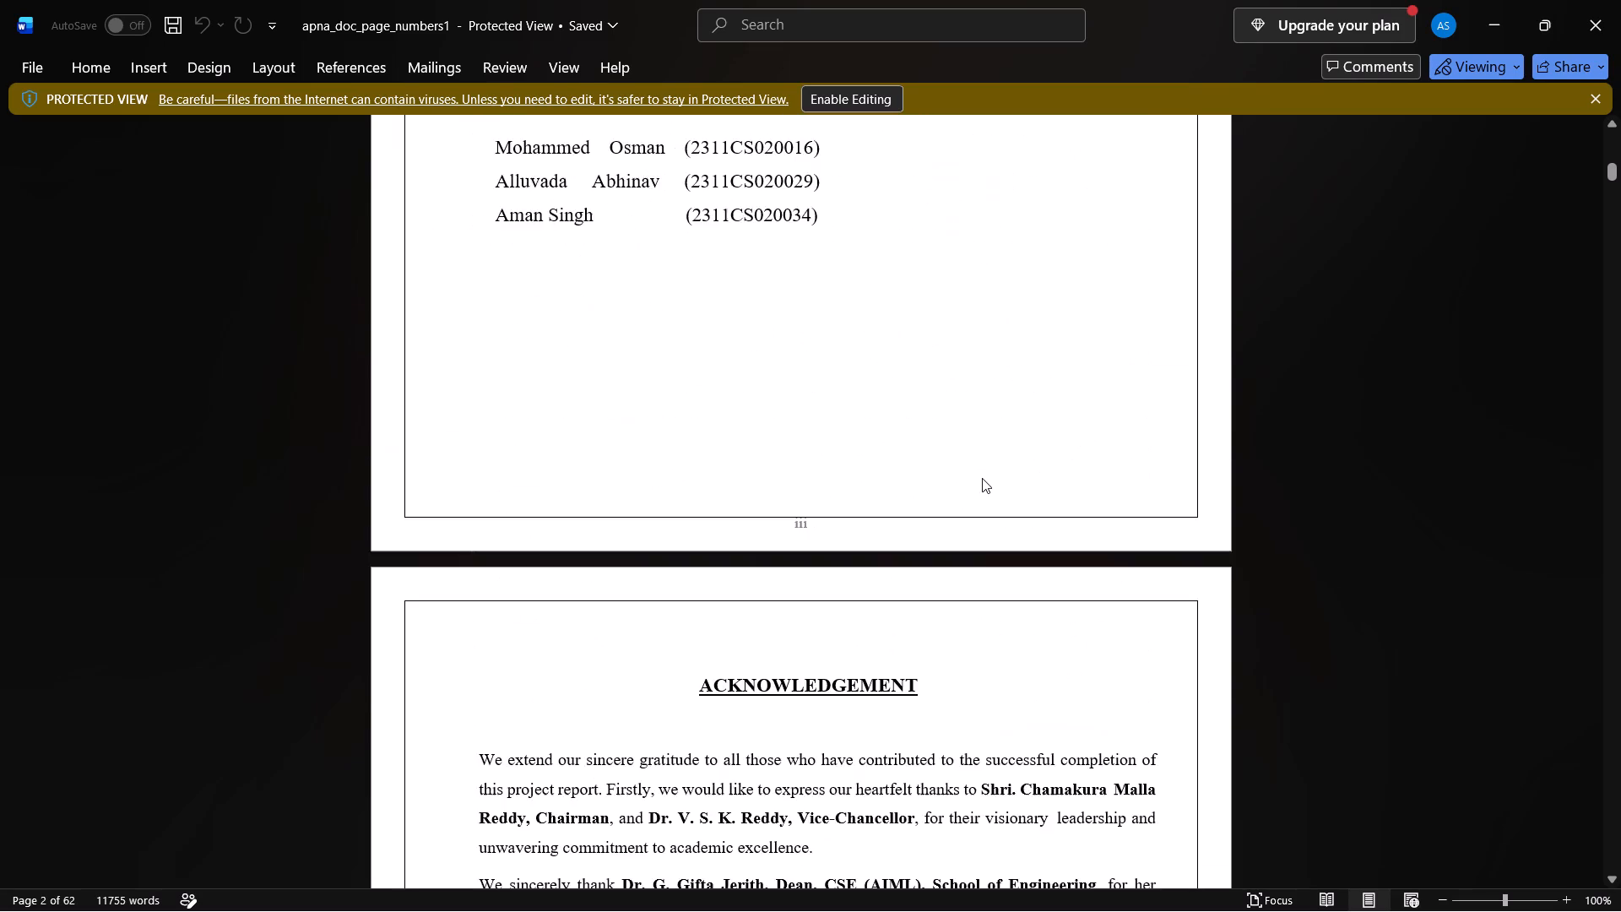
scroll(982, 478, "down", 3)
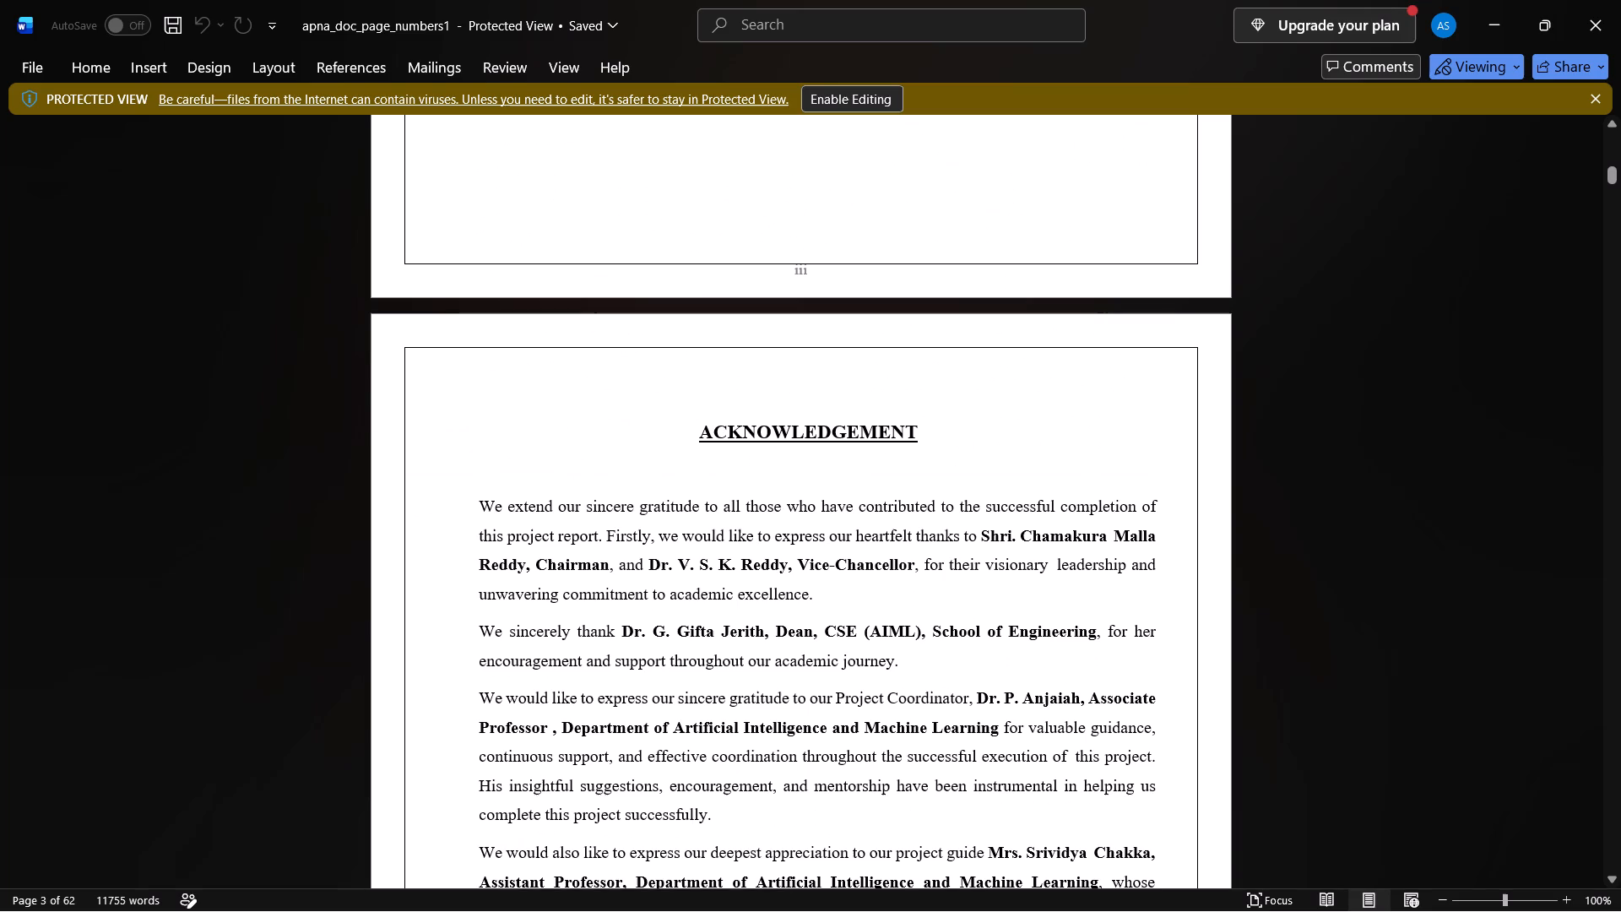
scroll(982, 478, "up", 20)
scroll(982, 478, "up", 6)
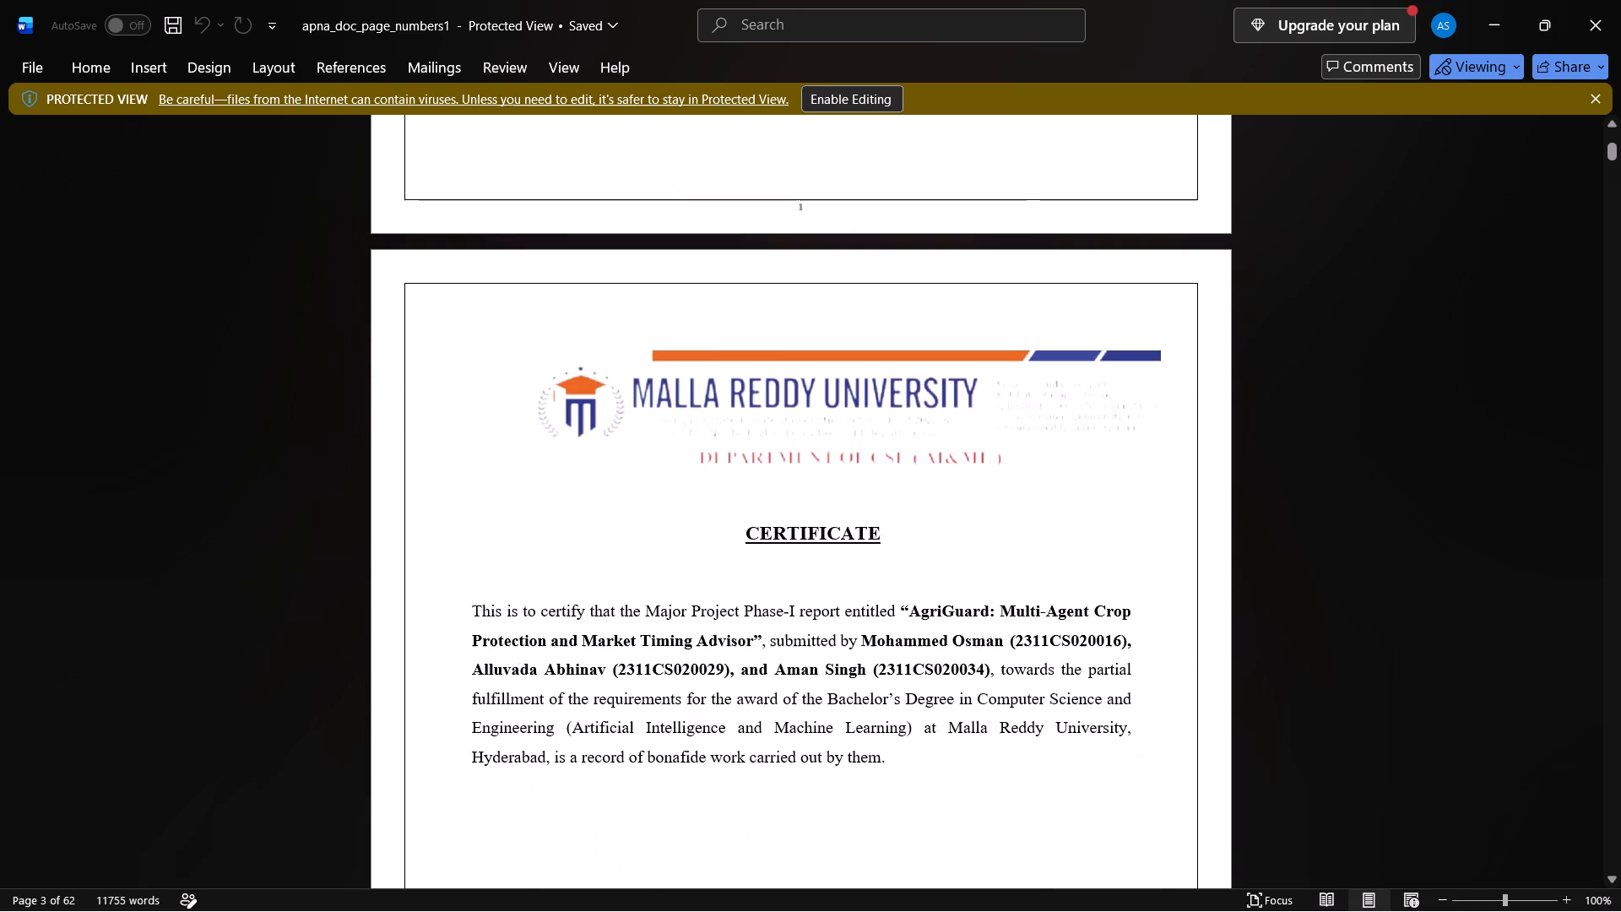
scroll(978, 473, "down", 2)
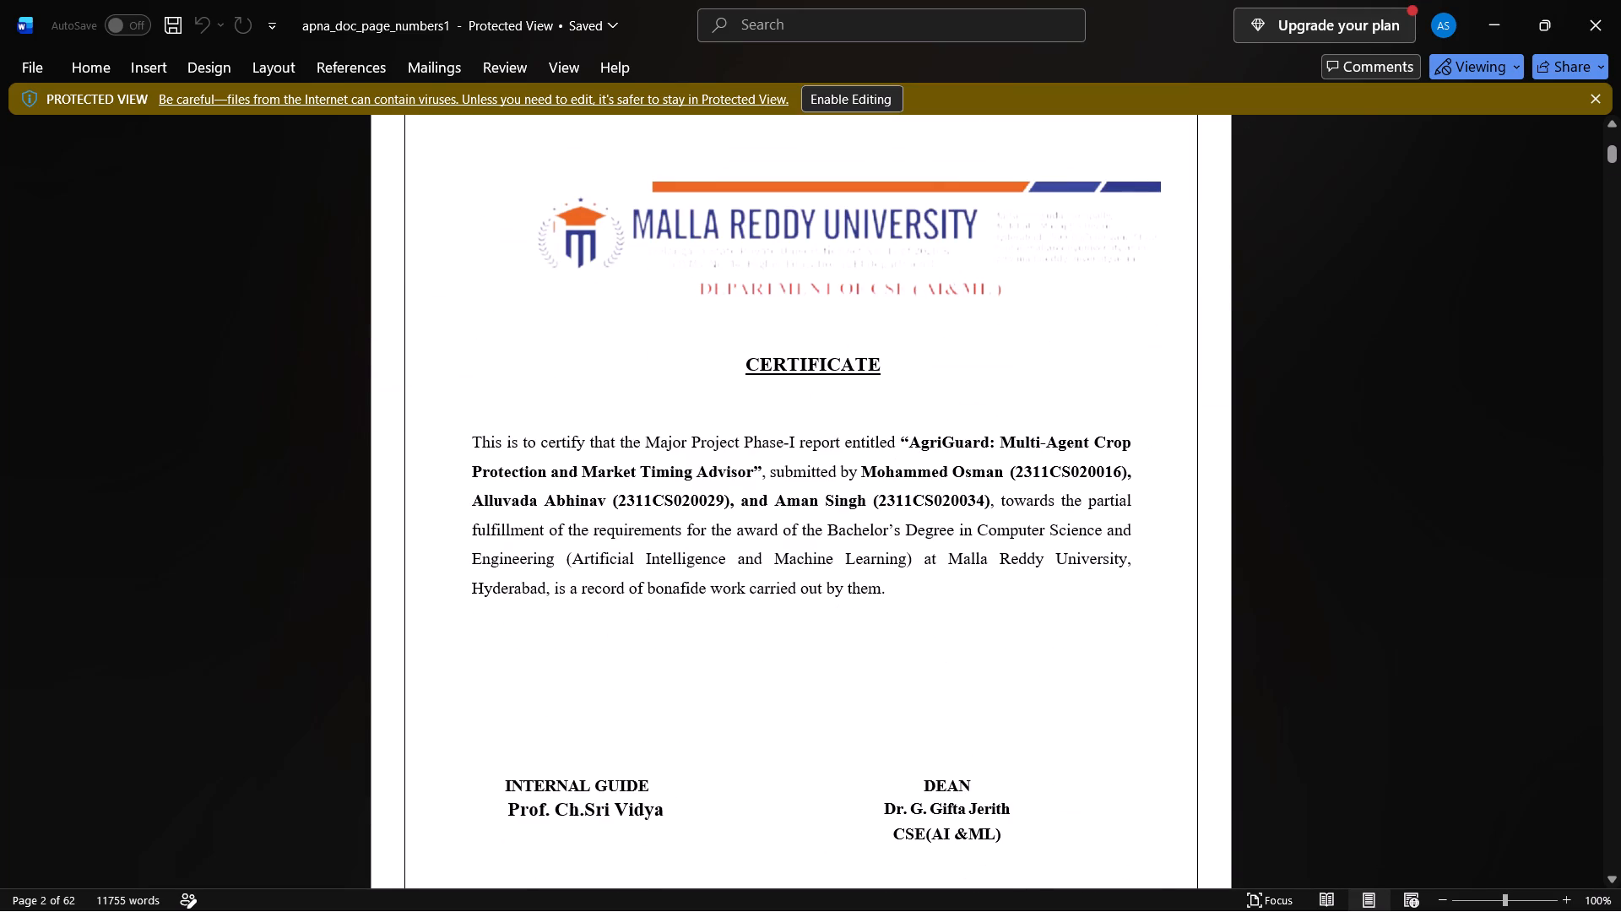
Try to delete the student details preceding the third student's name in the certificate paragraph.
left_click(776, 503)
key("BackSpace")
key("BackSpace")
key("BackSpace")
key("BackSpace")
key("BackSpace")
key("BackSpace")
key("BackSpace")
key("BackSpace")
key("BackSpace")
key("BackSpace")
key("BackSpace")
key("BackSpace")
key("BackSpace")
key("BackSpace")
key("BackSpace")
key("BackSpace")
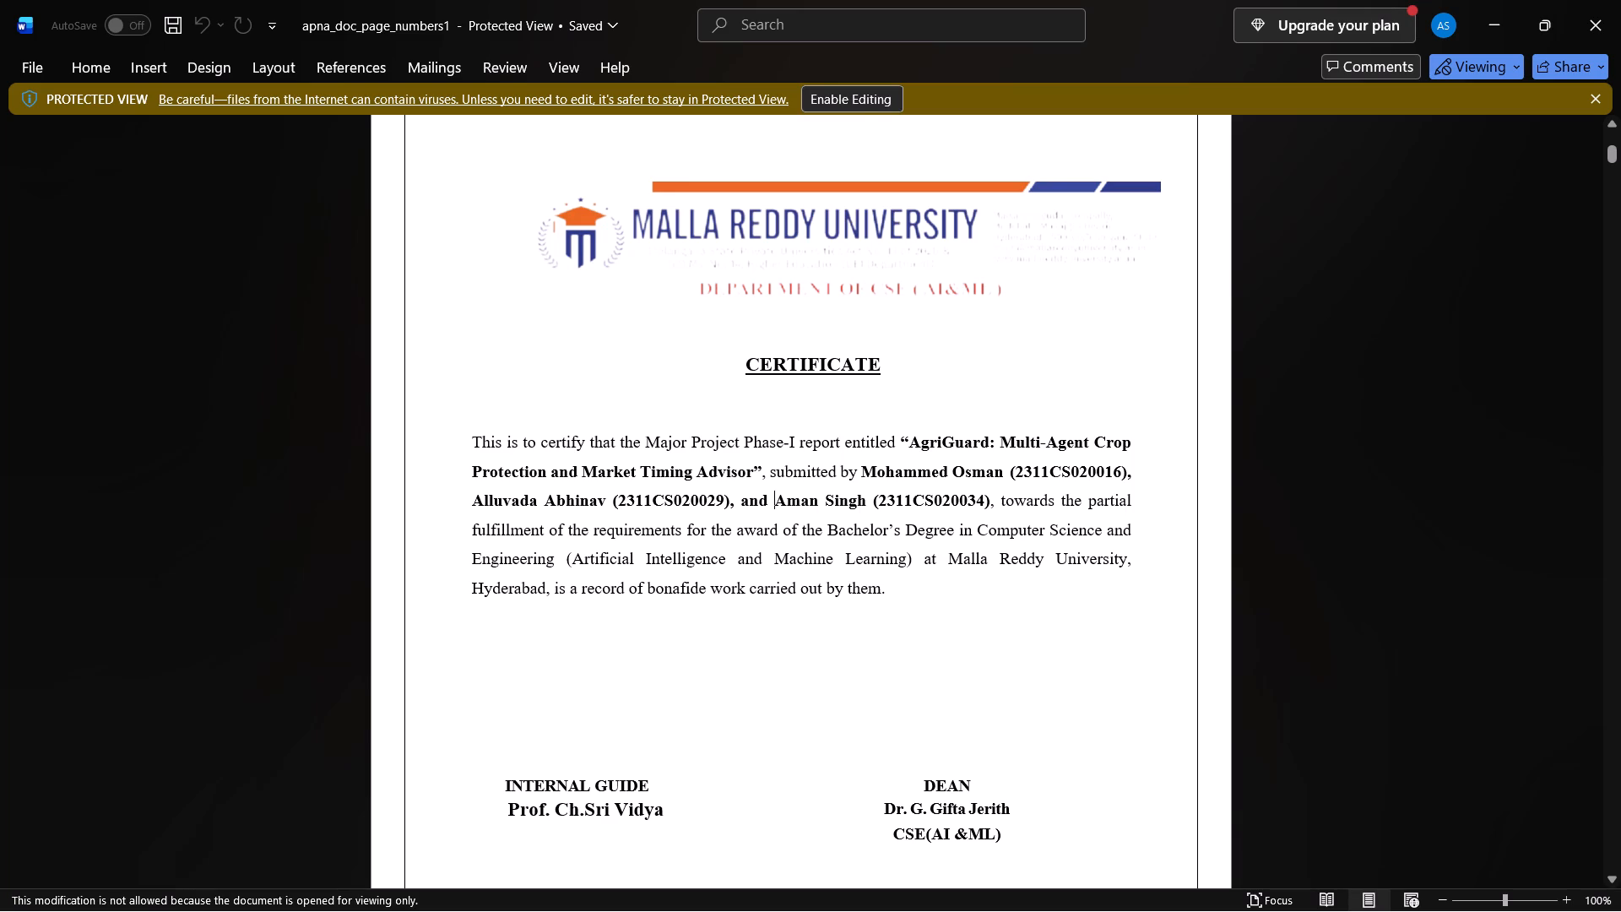
Enable editing for the protected document apna_doc_page_numbers1.
left_click(861, 106)
Delete the first two students' names and roll numbers and the "and" from the certificate paragraph, keeping only the third student.
scroll(810, 470, "down", 4)
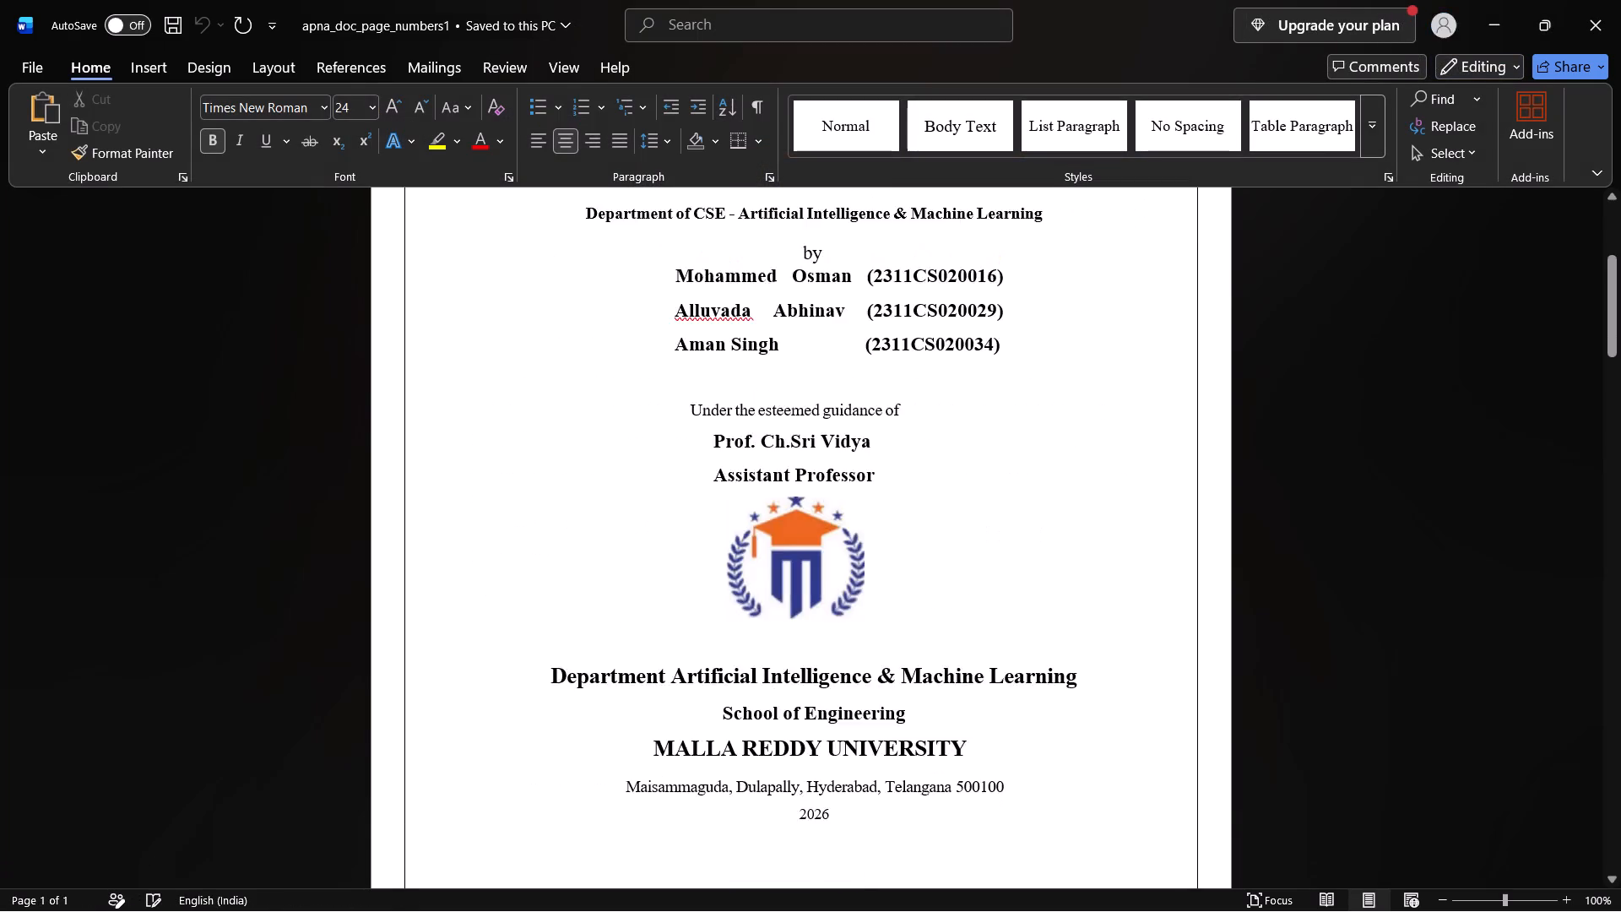
scroll(810, 470, "down", 11)
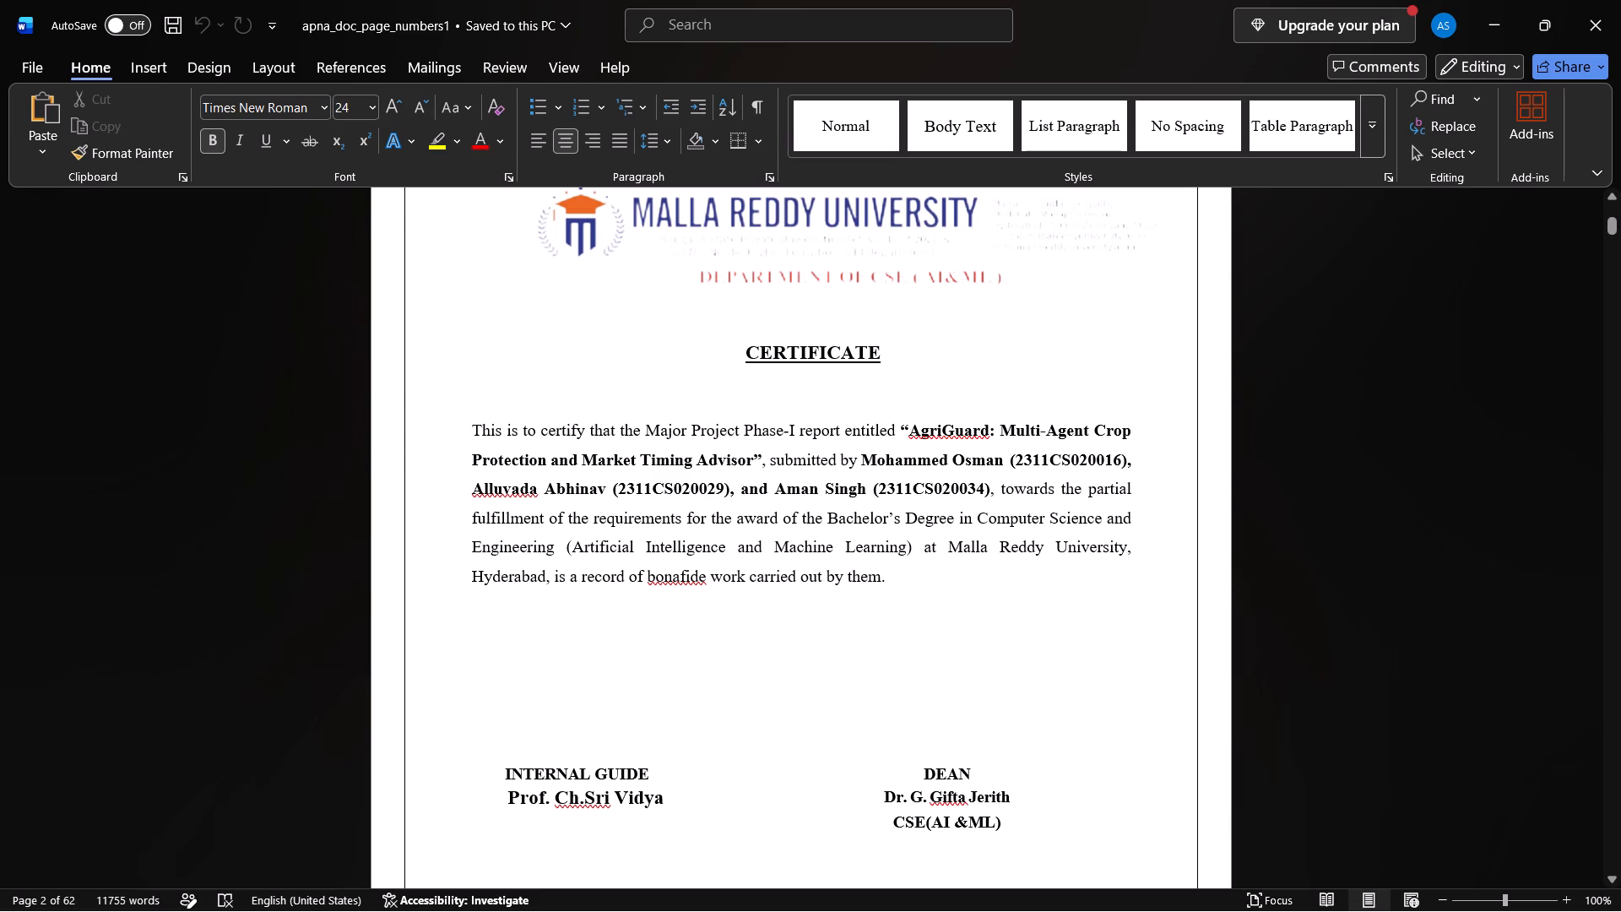
left_click(772, 487)
key("BackSpace")
key("BackSpace")
key("BackSpace")
key("BackSpace")
key("BackSpace")
key("BackSpace")
key("BackSpace")
key("BackSpace")
key("BackSpace")
key("BackSpace")
key("BackSpace")
key("BackSpace")
key("BackSpace")
key("BackSpace")
key("BackSpace")
key("BackSpace")
key("BackSpace")
key("BackSpace")
key("BackSpace")
key("BackSpace")
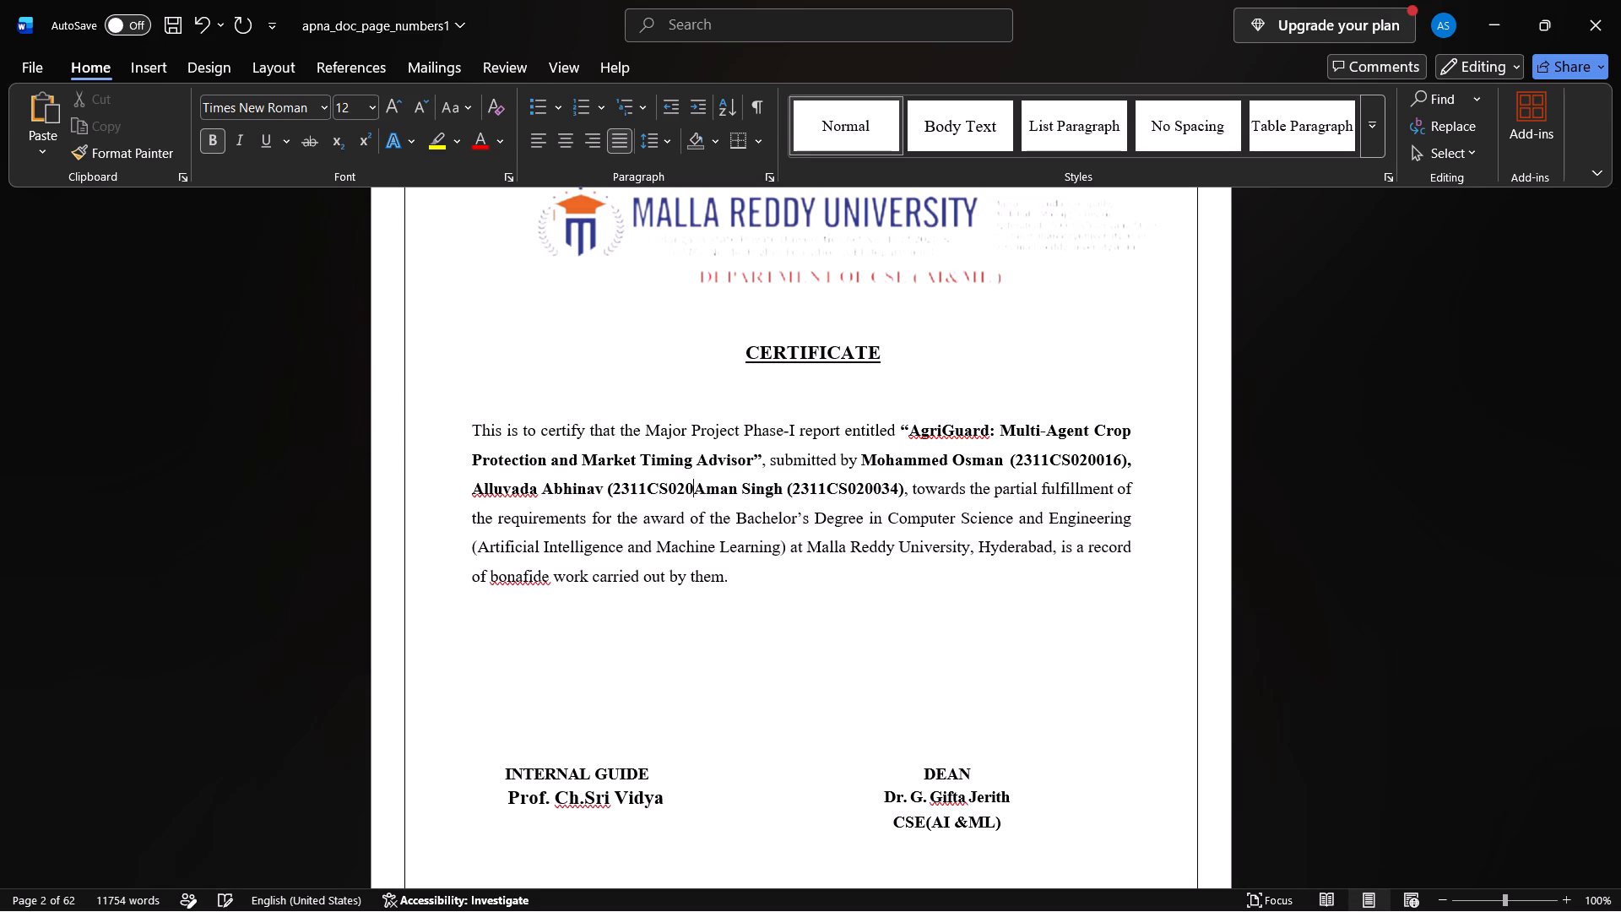
key("BackSpace")
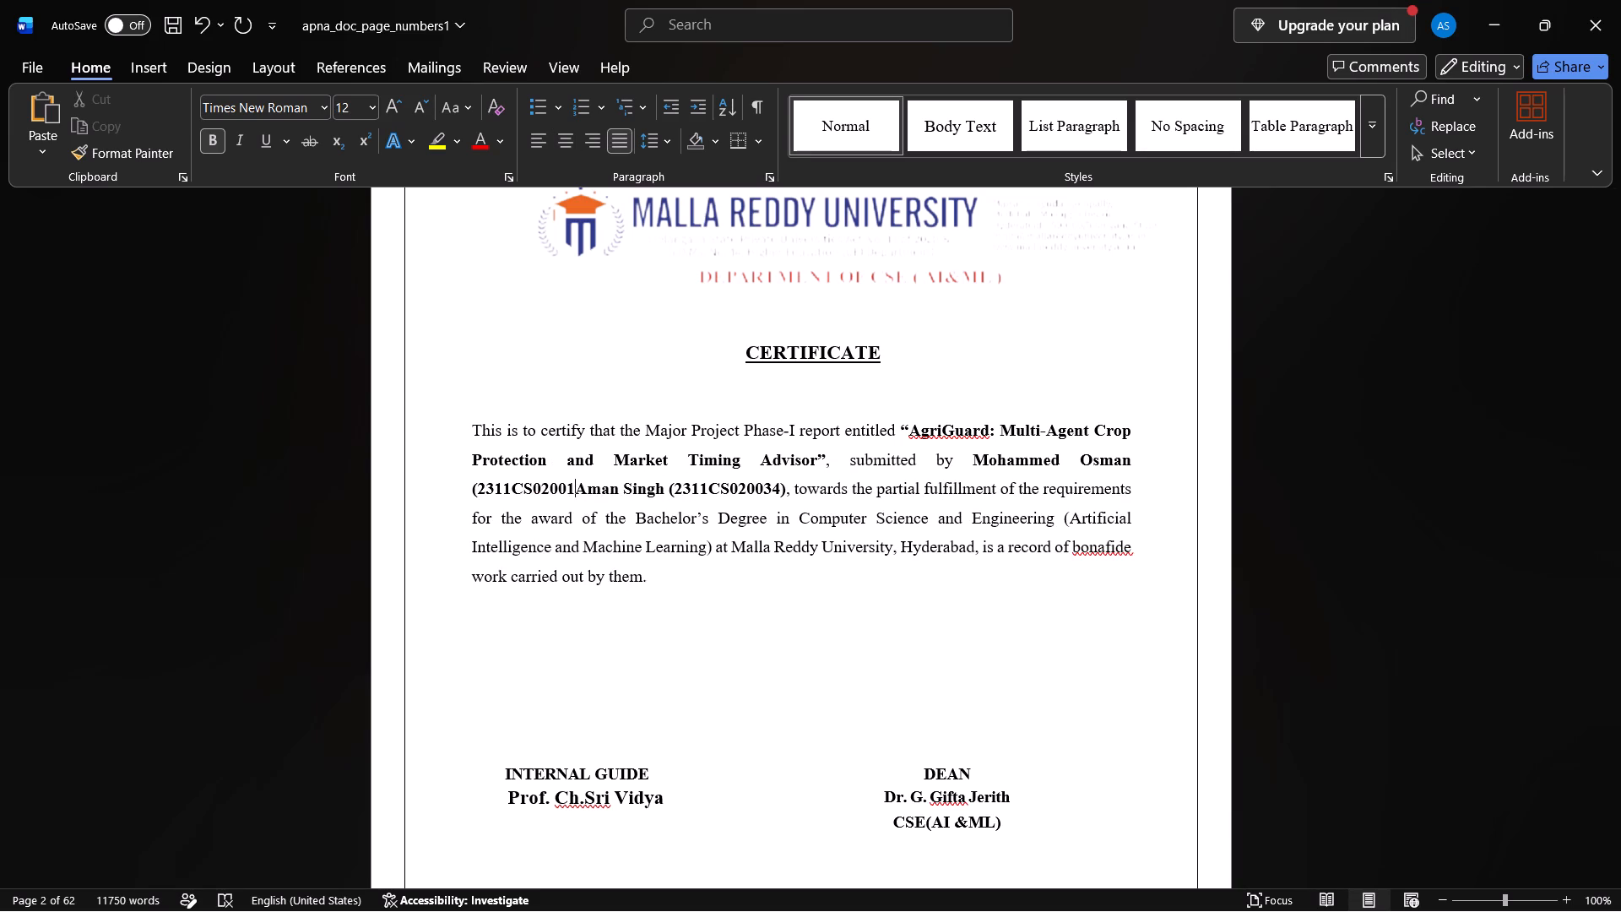
key("BackSpace")
key("BackSpace")
key("BackSpace")
key("BackSpace")
key("BackSpace")
key("BackSpace")
key("BackSpace")
key("BackSpace")
key("BackSpace")
key("BackSpace")
key("BackSpace")
key("BackSpace")
key("BackSpace")
key("BackSpace")
key("BackSpace")
key("BackSpace")
key("BackSpace")
key("BackSpace")
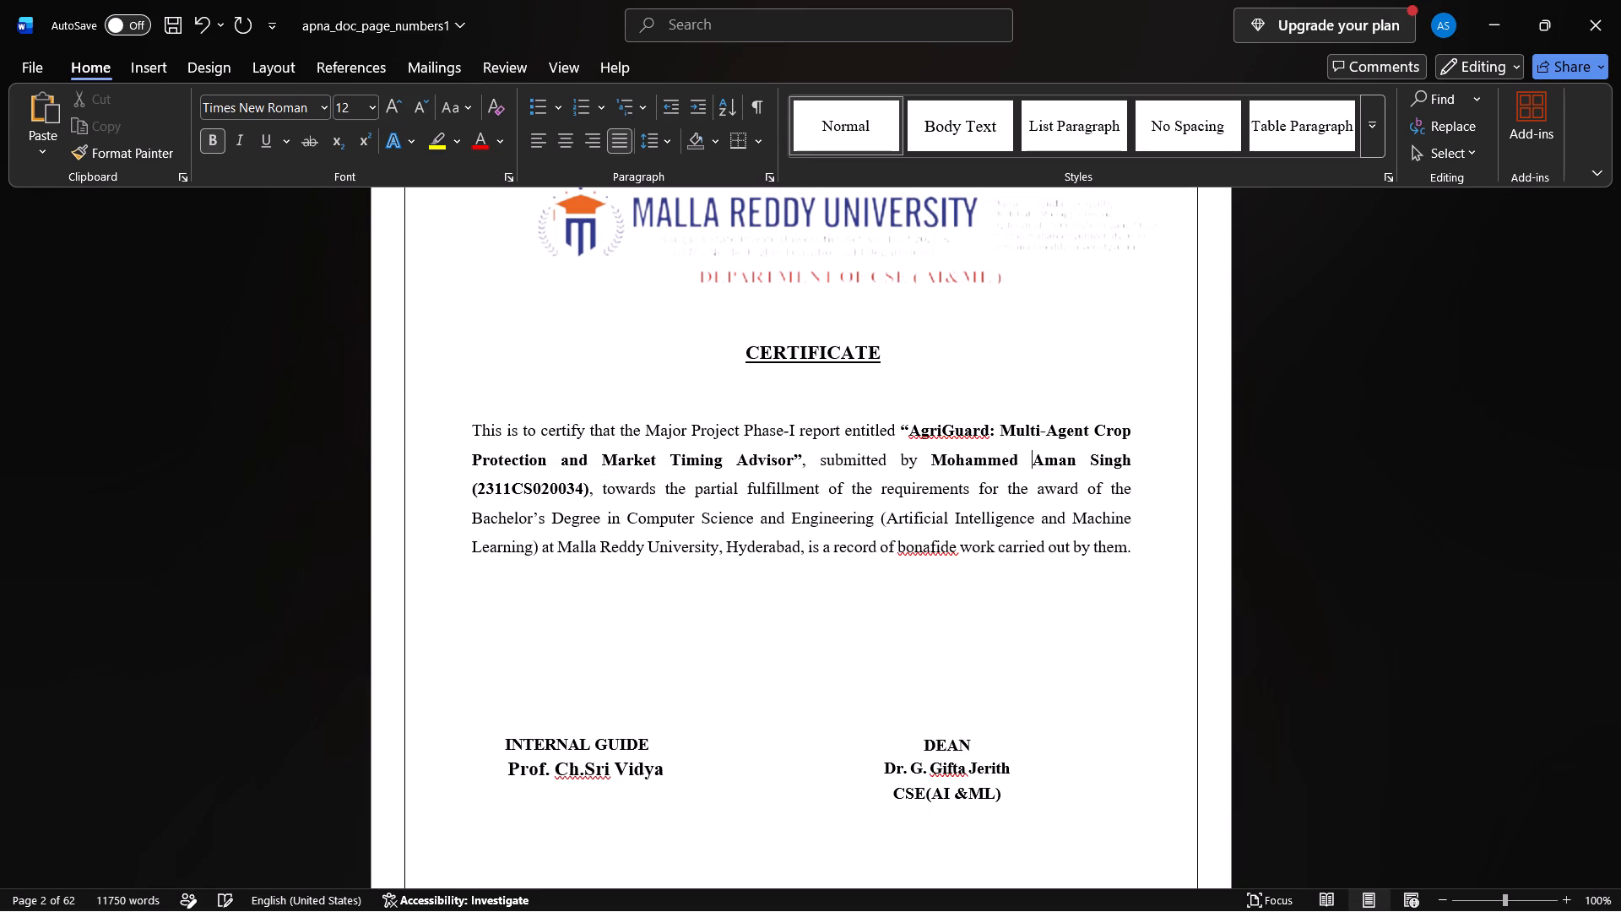
key("BackSpace")
key("BackSpace")
key("BackSpace")
key("BackSpace")
key("BackSpace")
key("BackSpace")
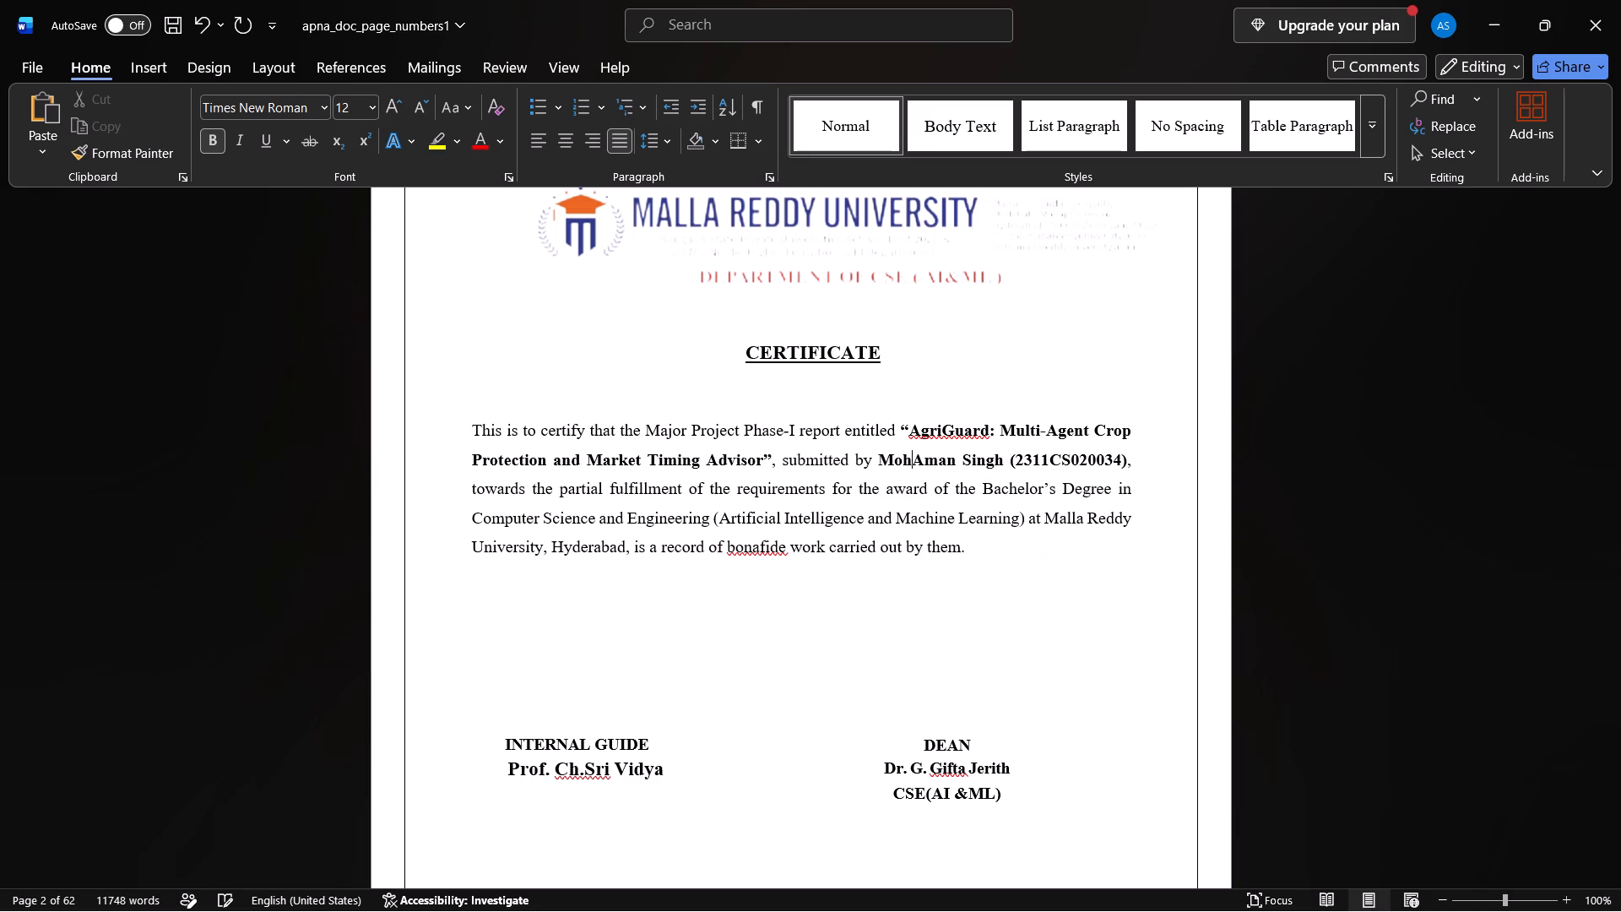
key("BackSpace")
key("BackSpace")
key("BackSpace")
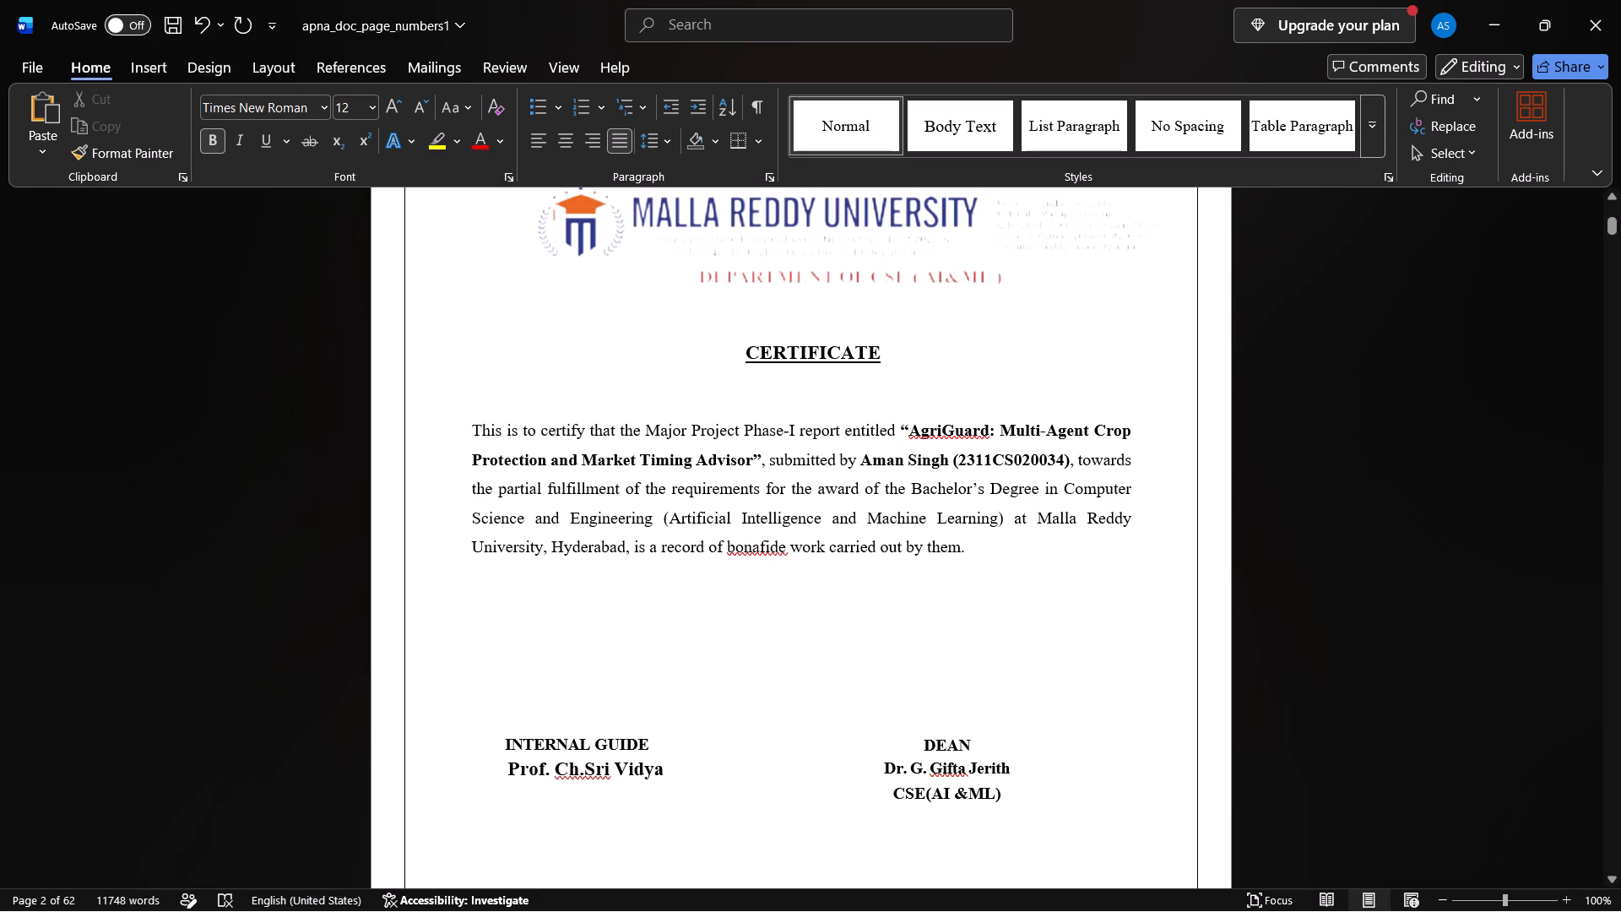
Examine the declaration and acknowledgement pages for mentions of the project team and the student list.
scroll(952, 551, "down", 7)
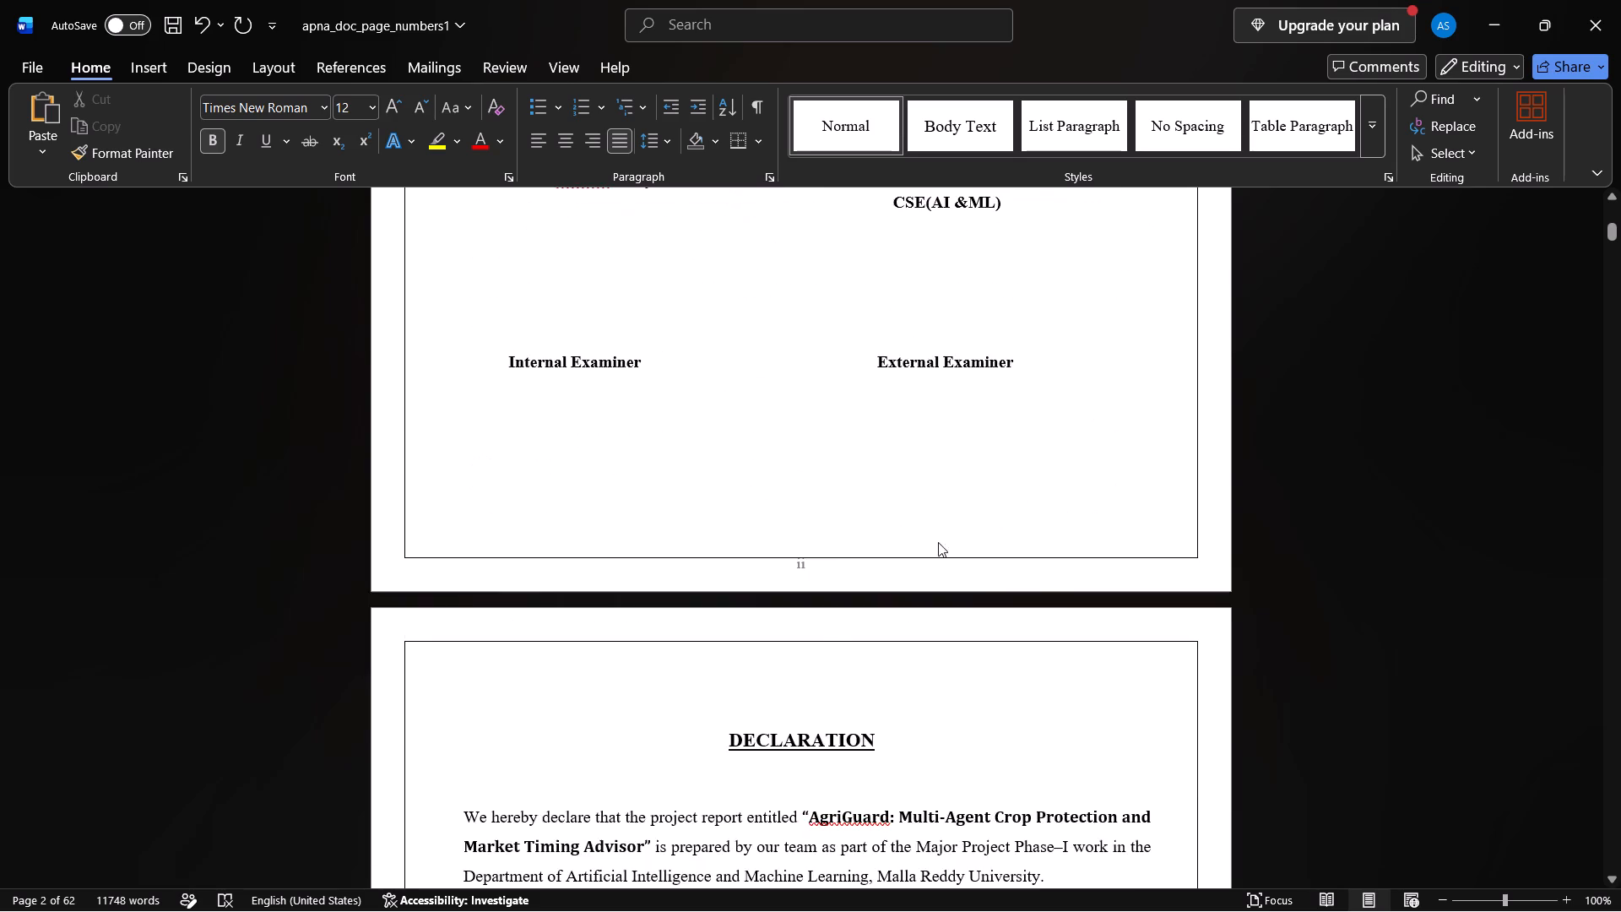
scroll(934, 540, "down", 3)
scroll(857, 564, "down", 2)
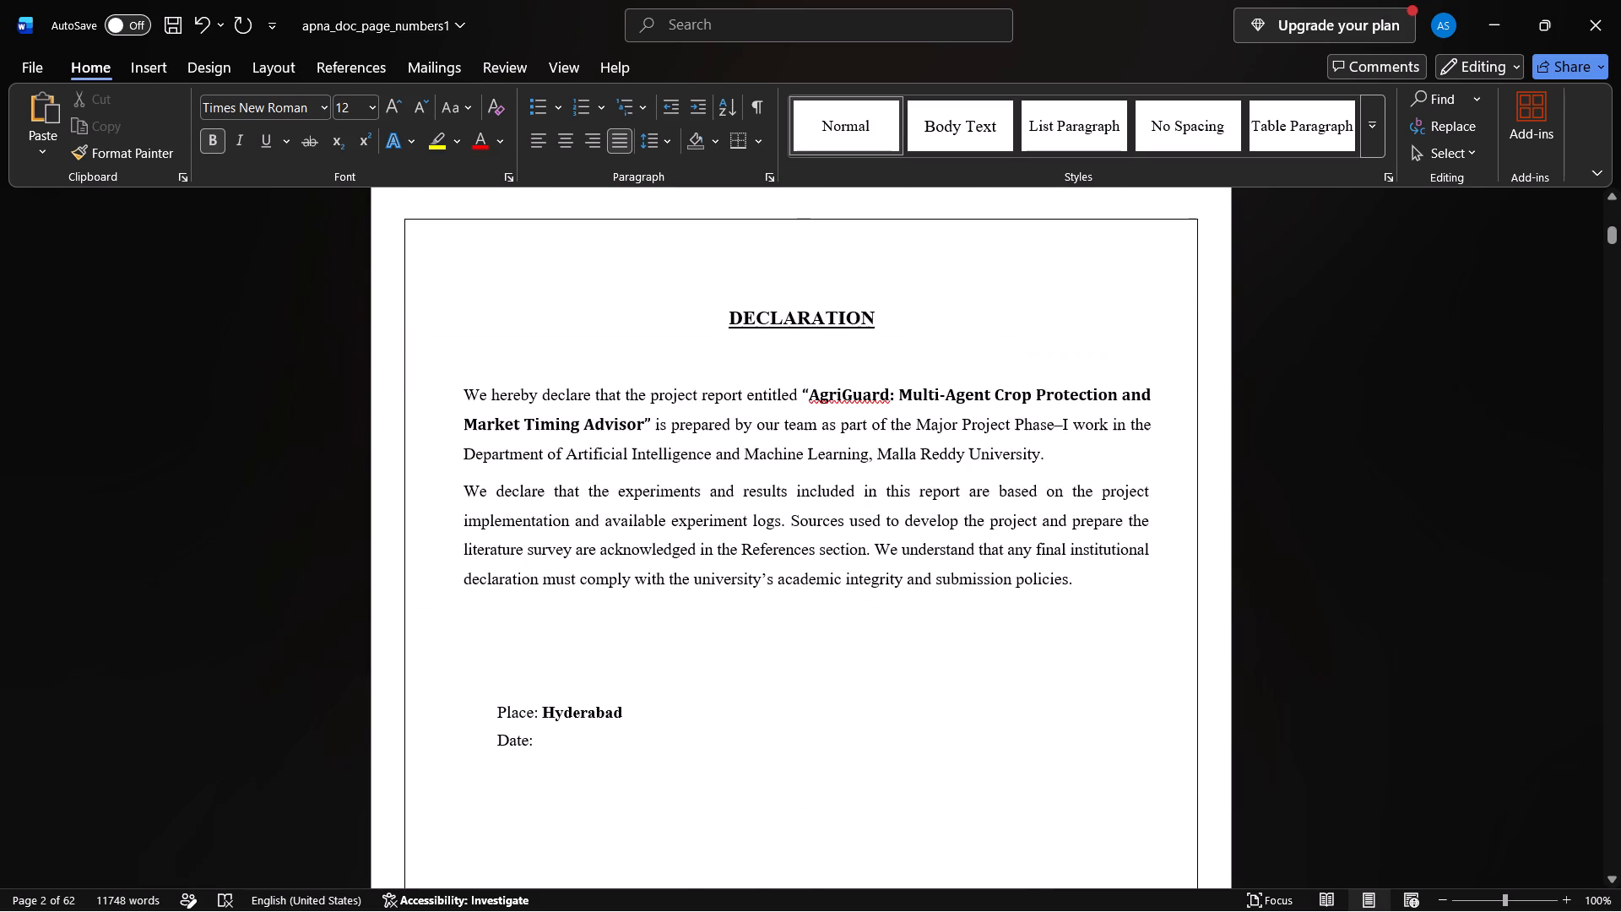
scroll(857, 564, "down", 7)
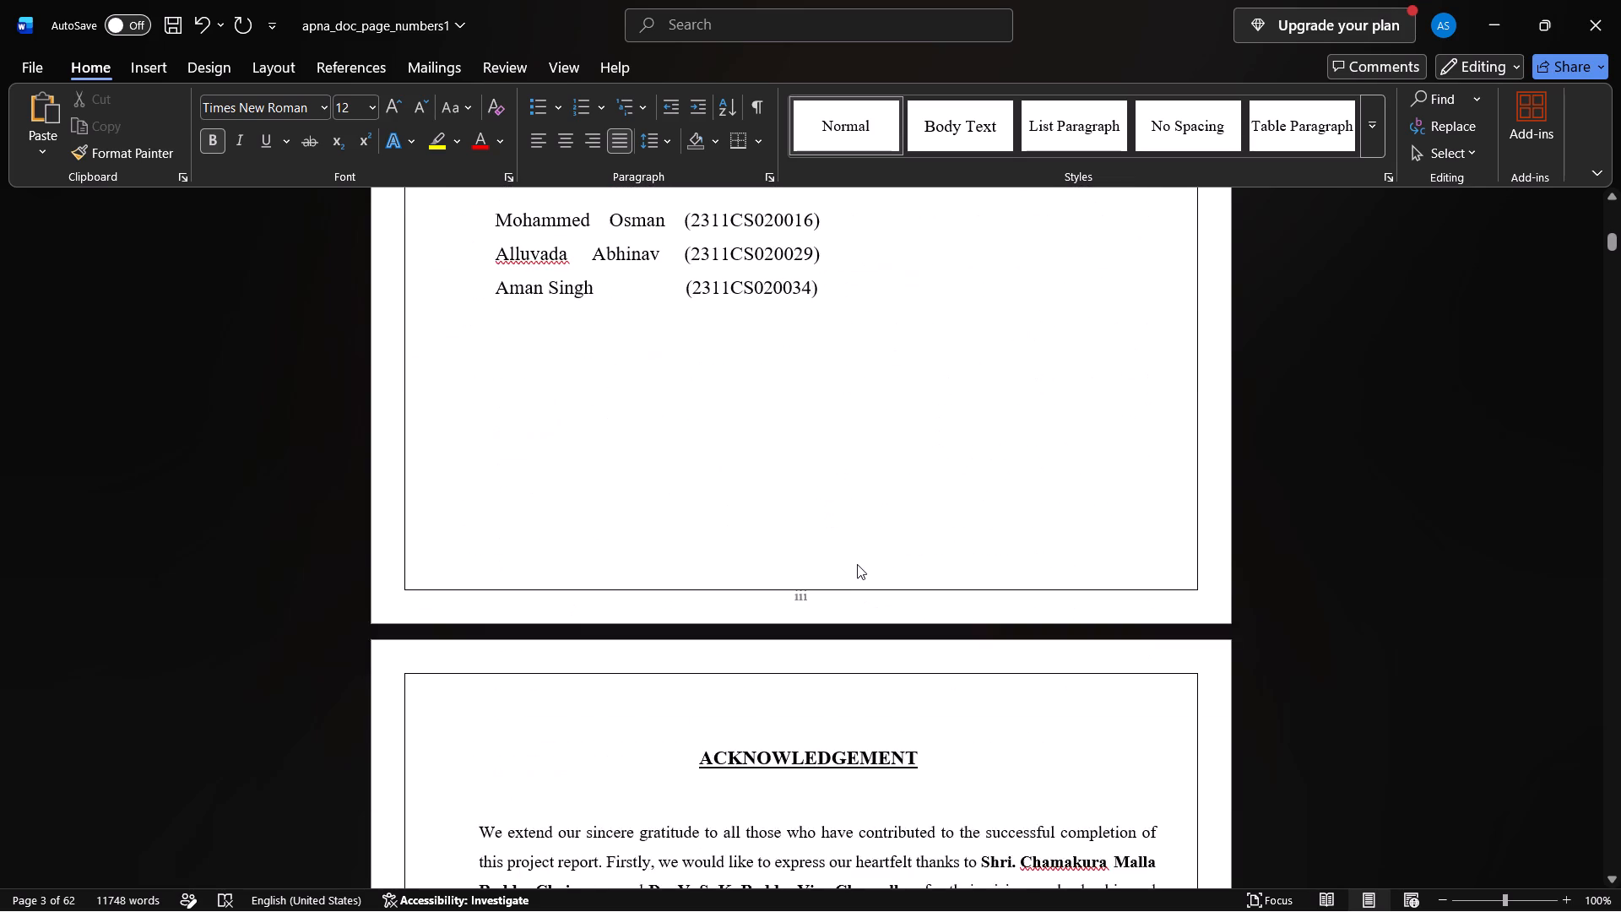
scroll(857, 564, "down", 6)
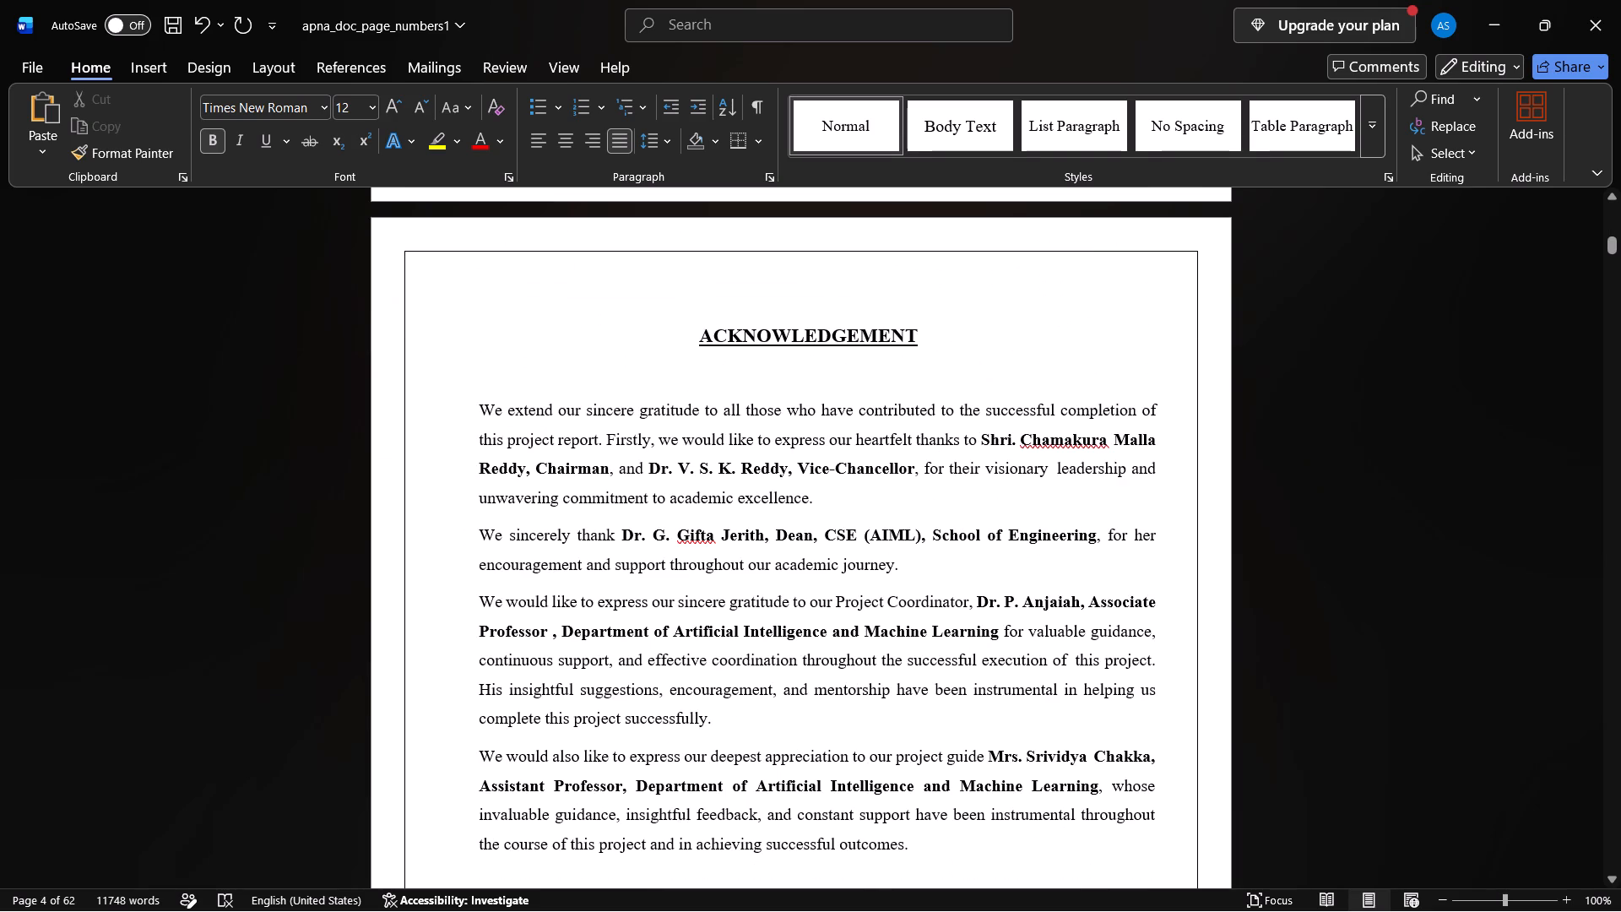
scroll(845, 563, "down", 3)
scroll(840, 562, "up", 2)
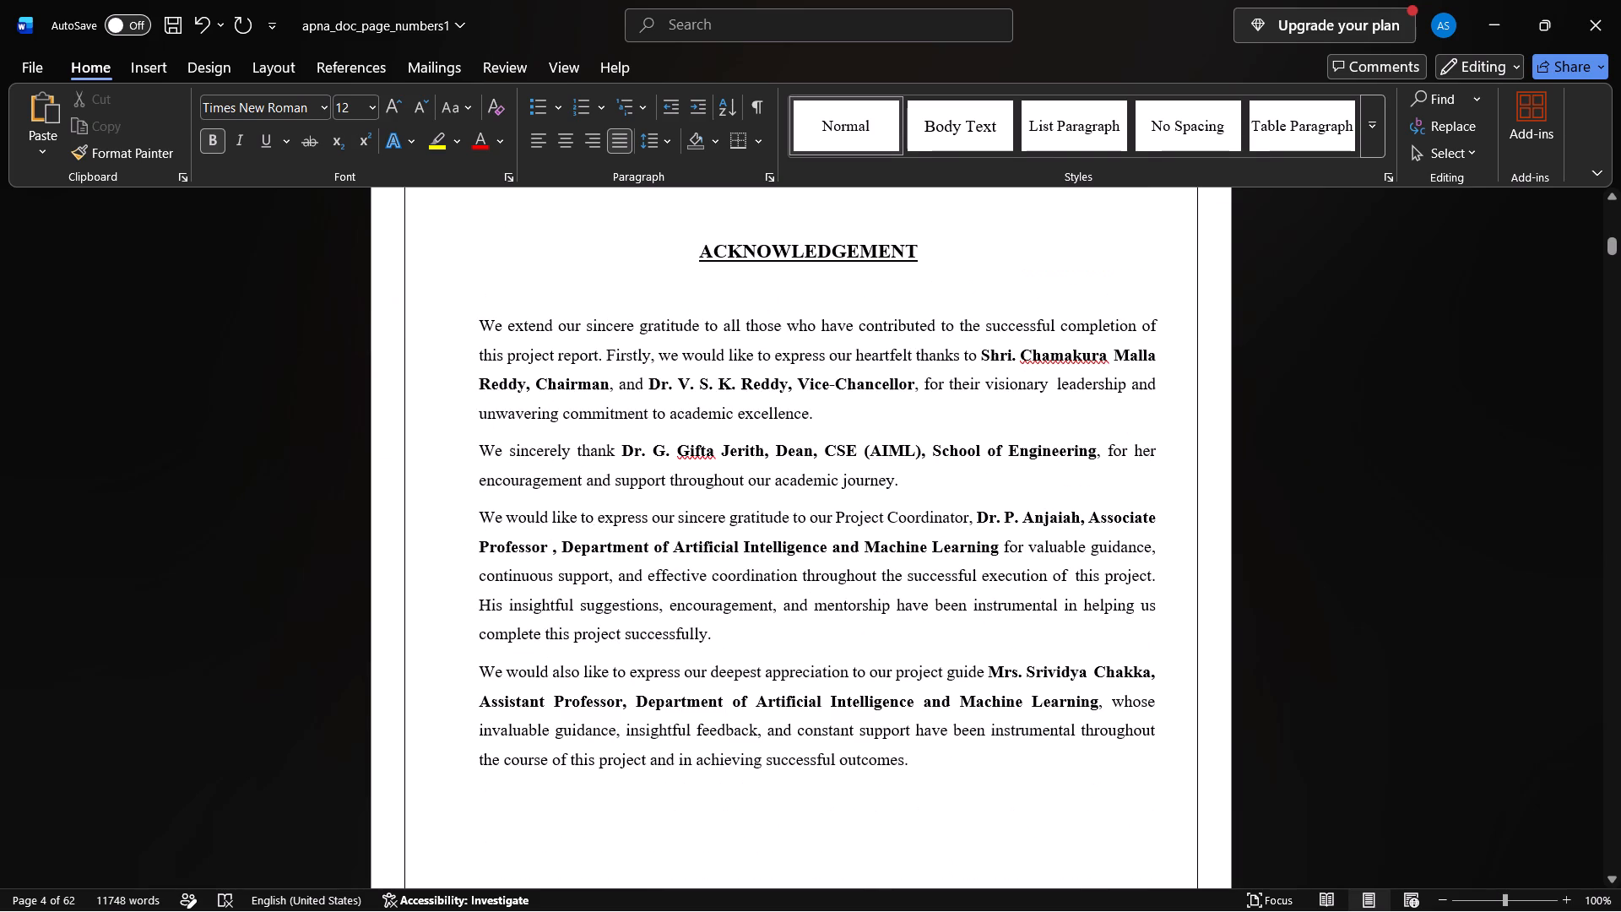
scroll(683, 378, "up", 11)
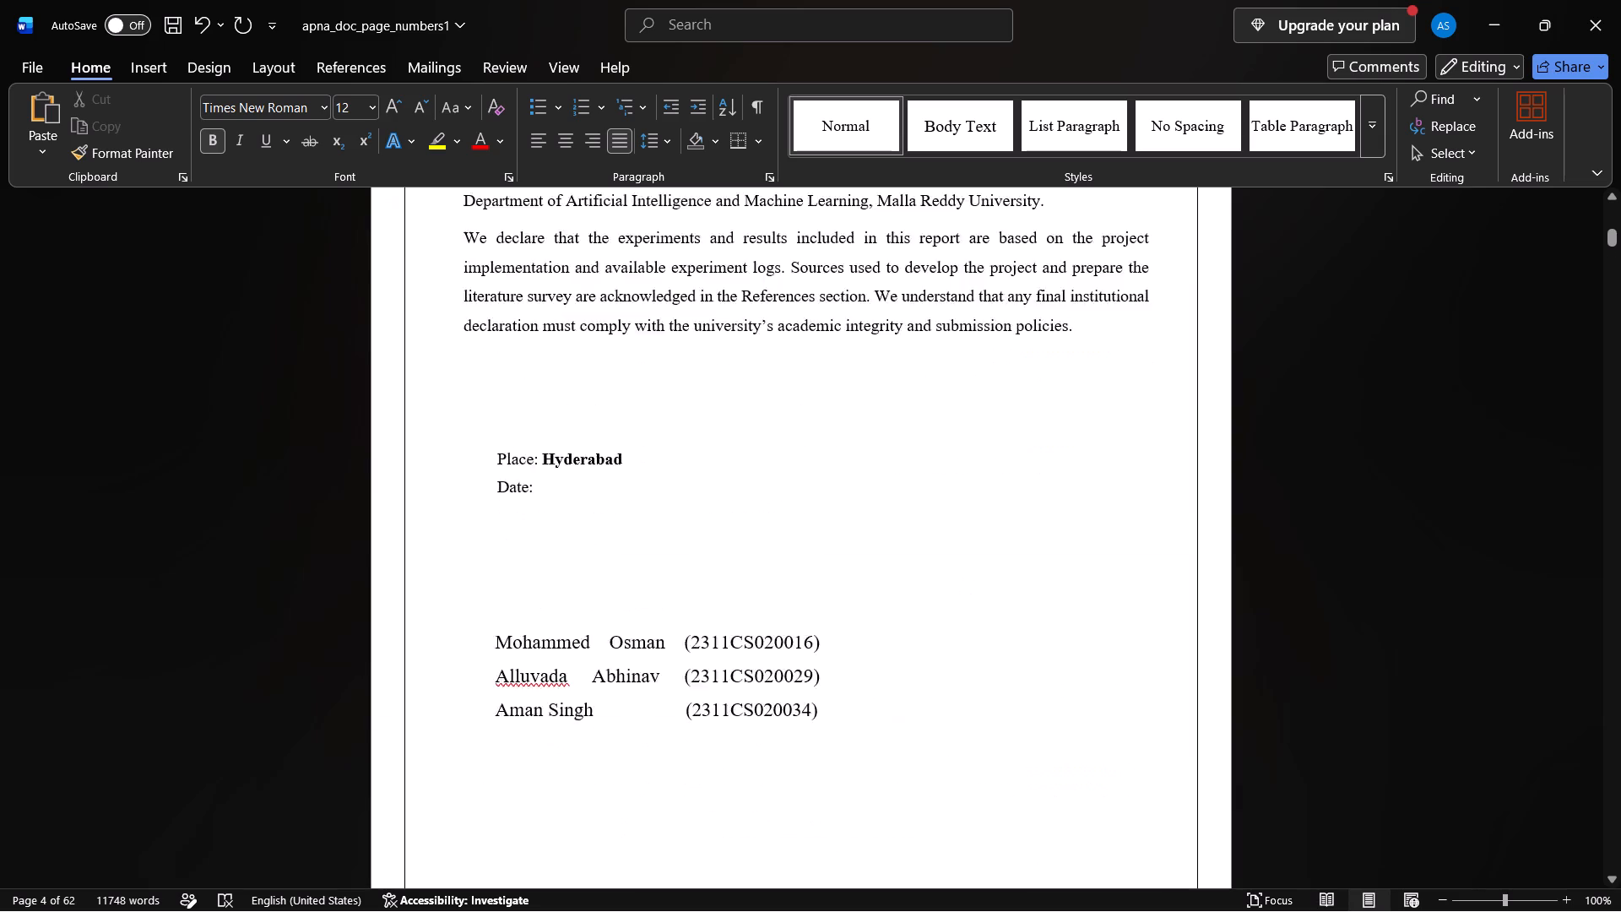
Replace the opening "We" with "I" in both paragraphs of the declaration page.
scroll(714, 400, "up", 4)
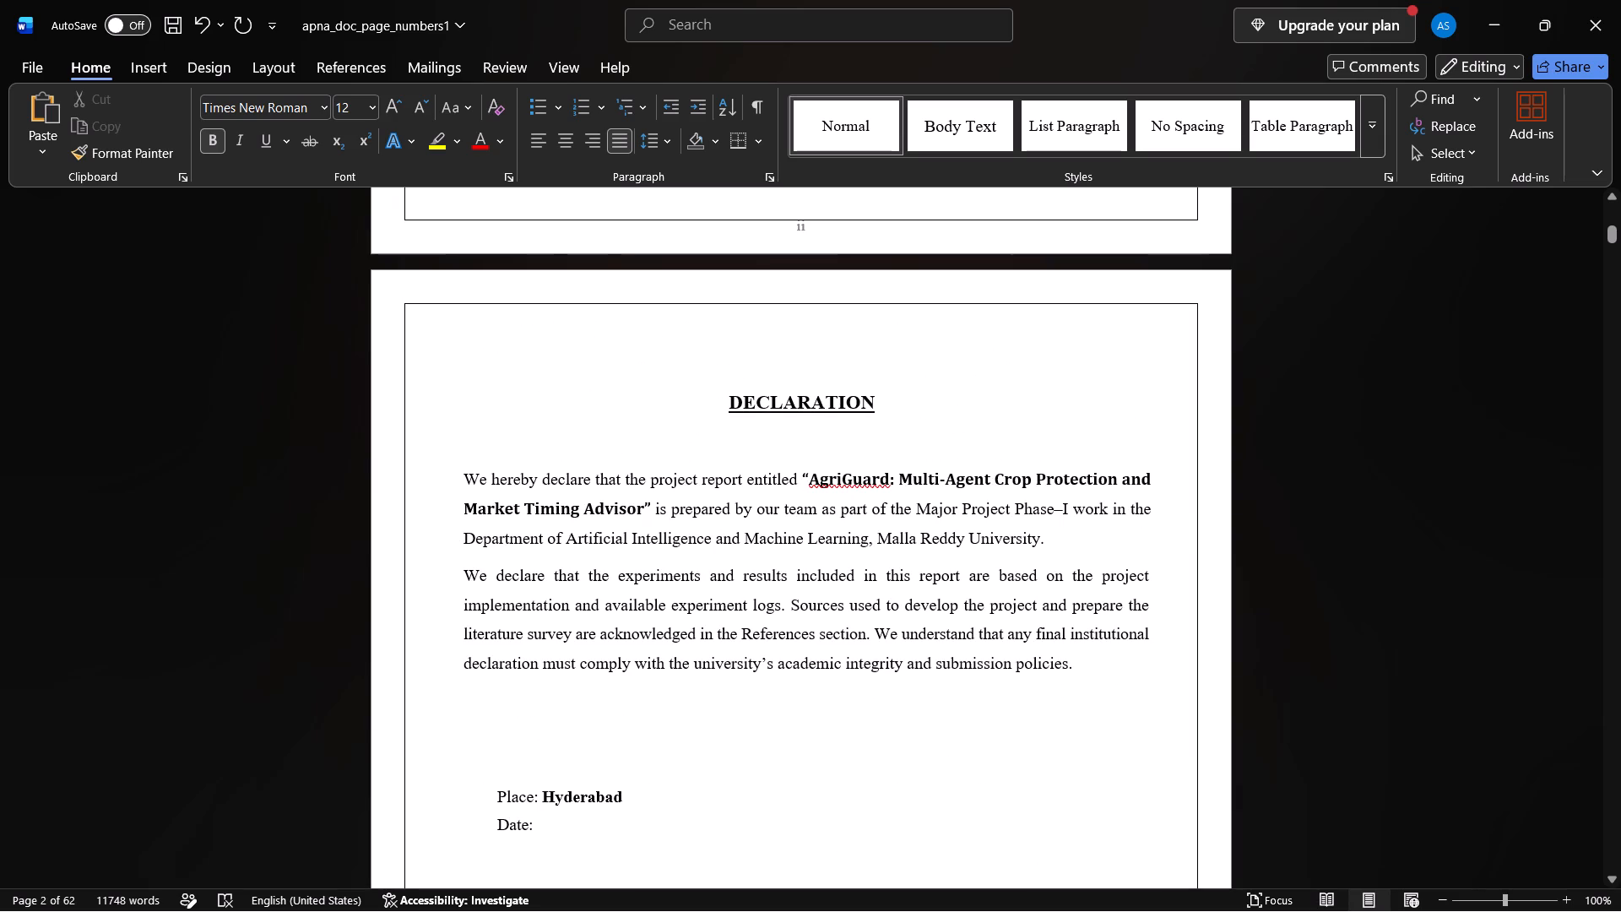
left_click(487, 480)
key("BackSpace")
key("BackSpace")
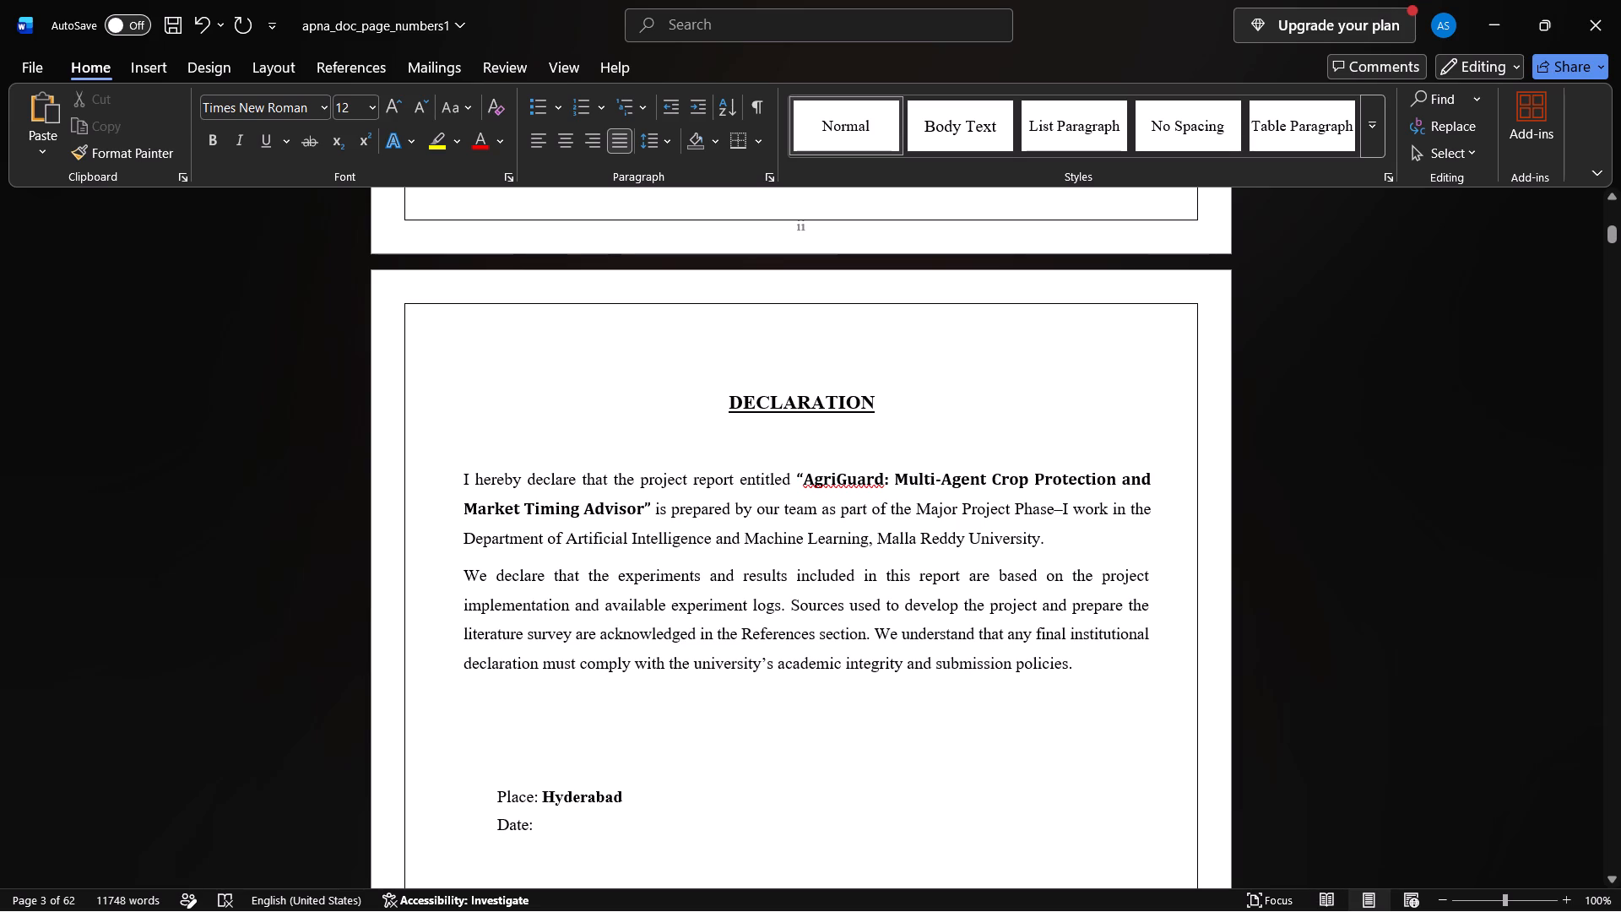
left_click(491, 575)
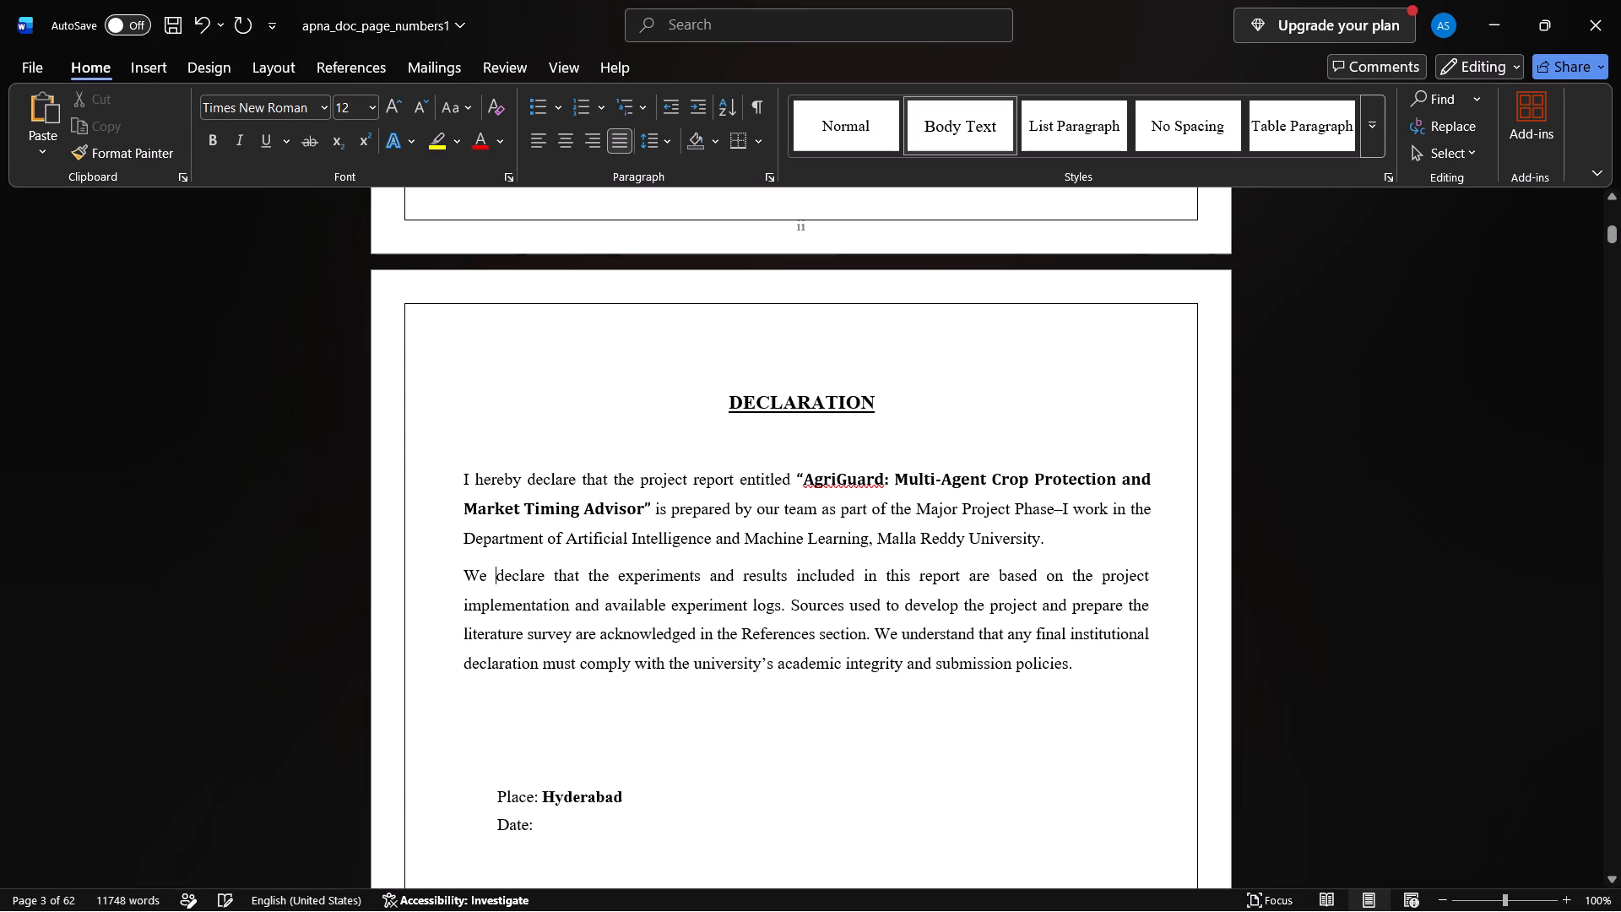
key("BackSpace")
key("BackSpace")
key("BackSpace")
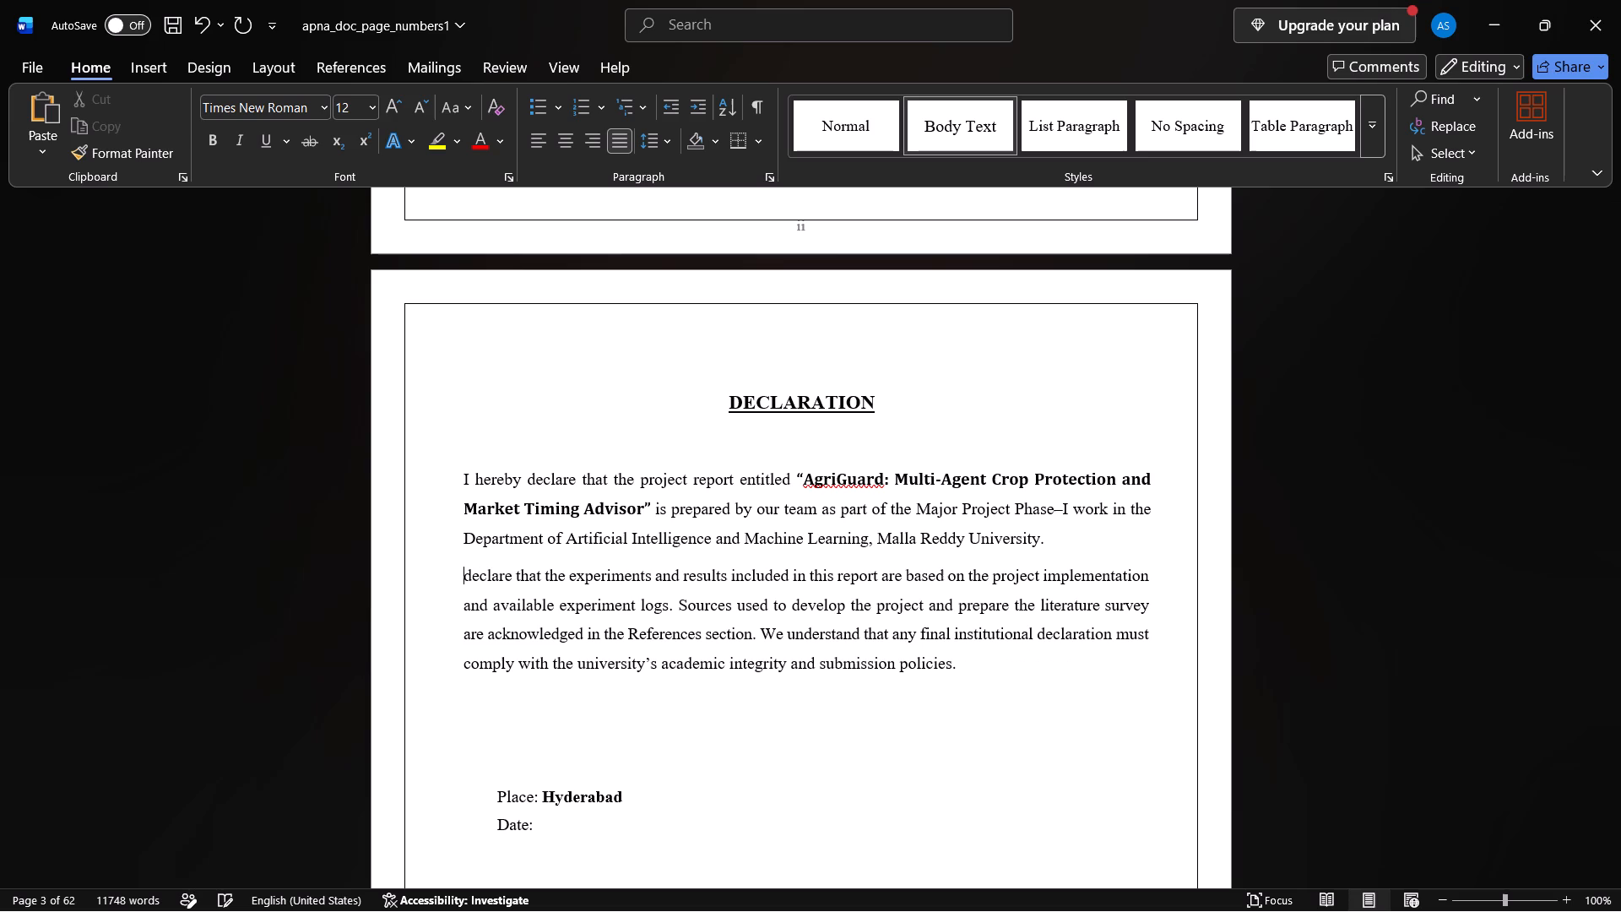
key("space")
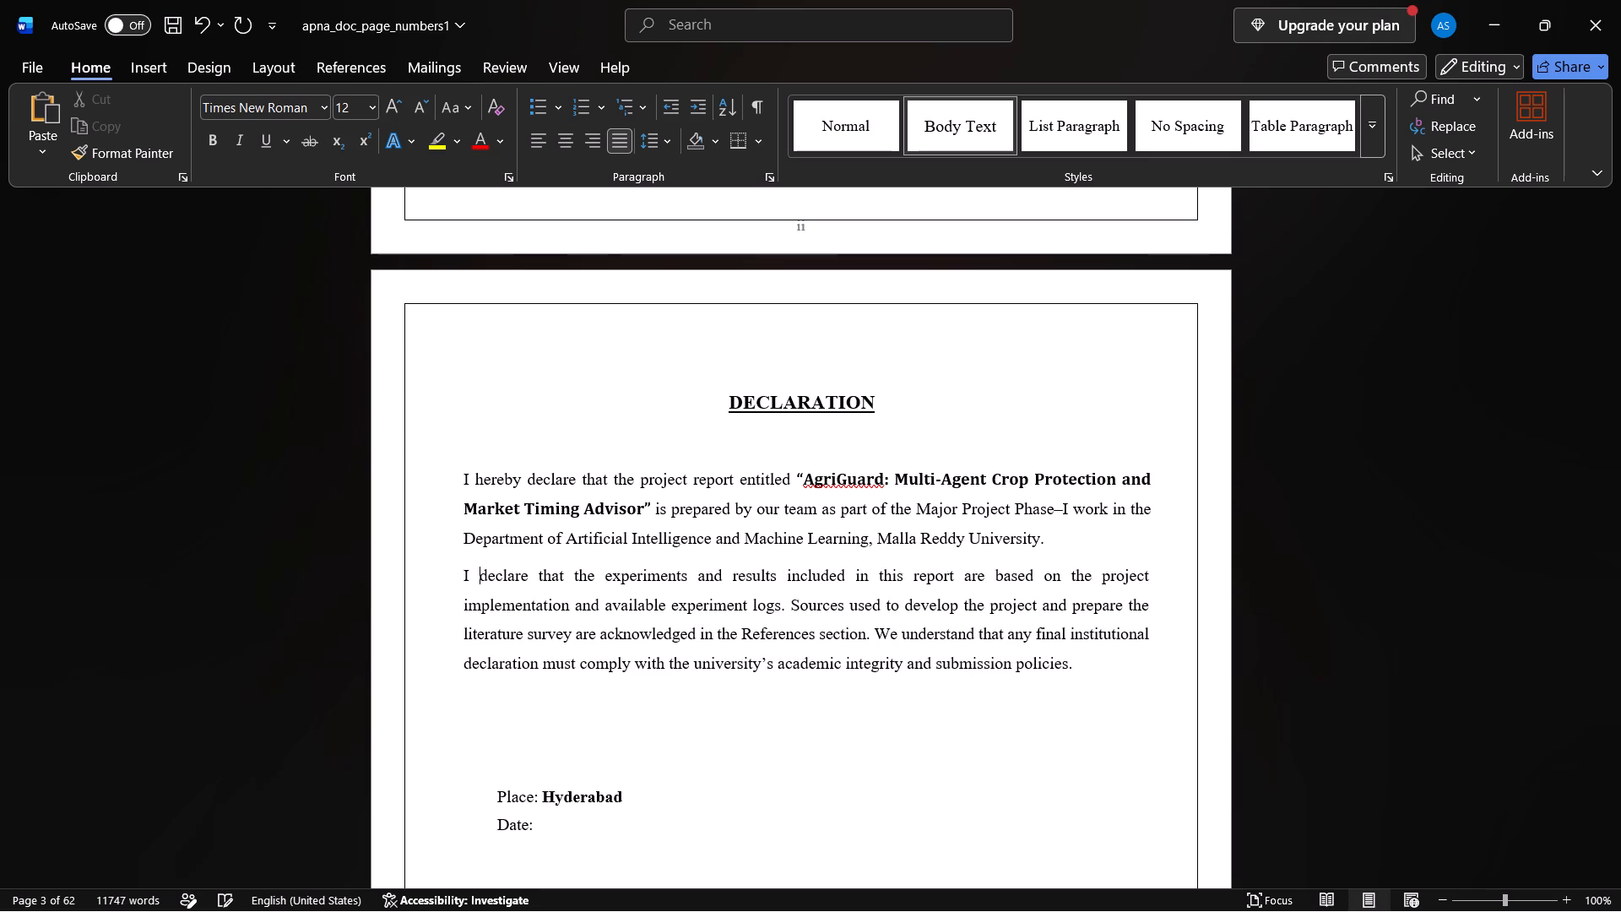
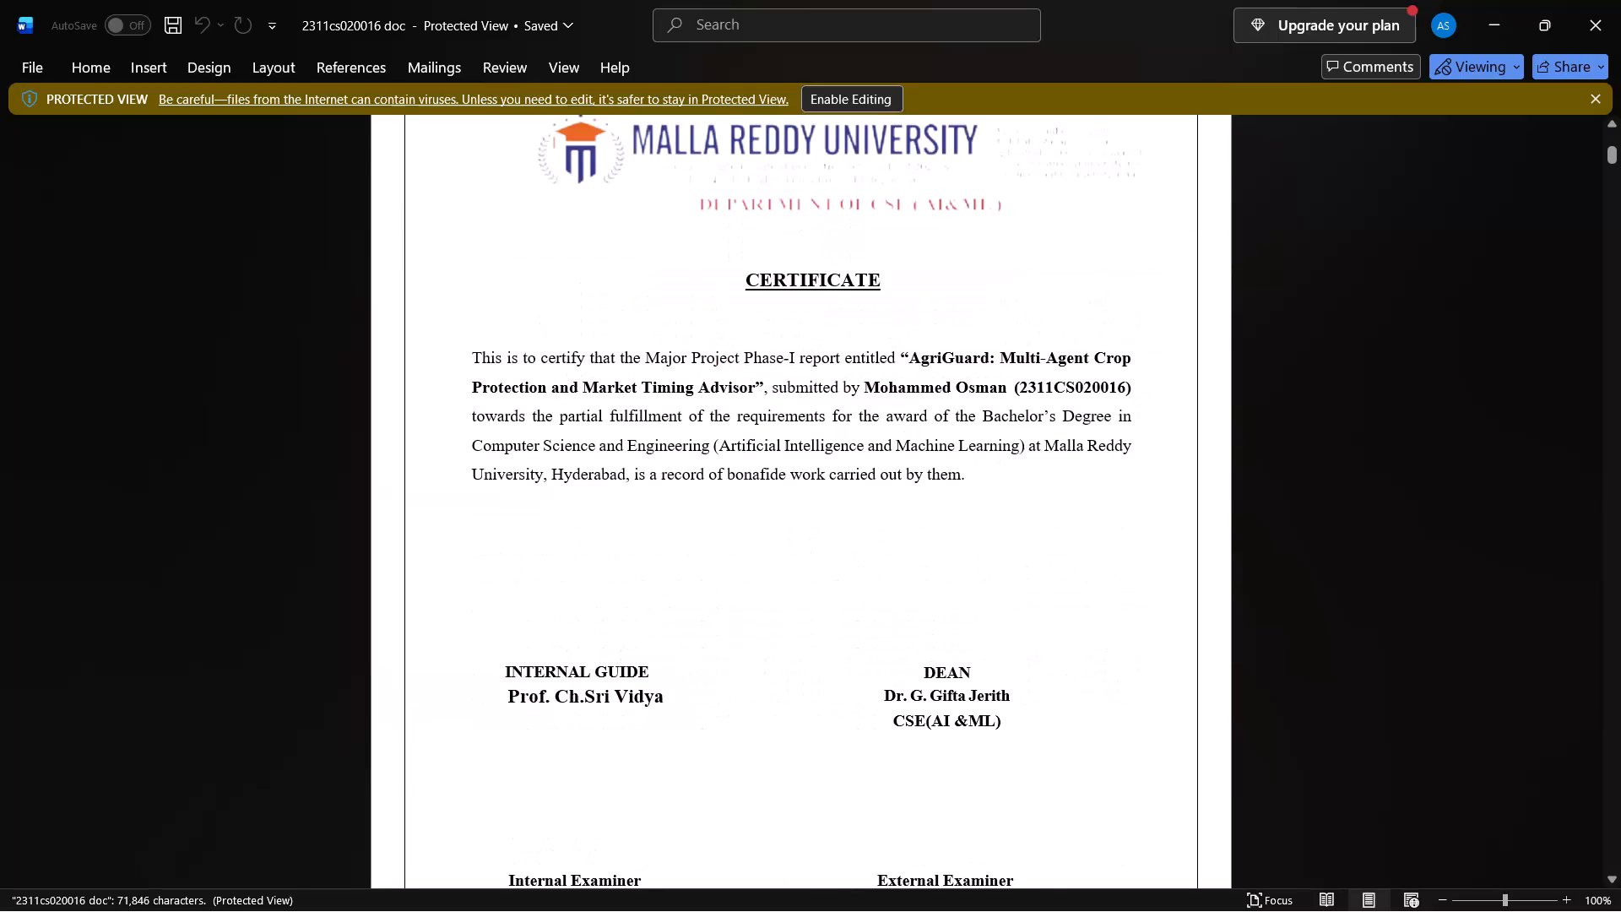
Examine the declaration and acknowledgement pages of the protected single-student report for first-person wording and the student details.
scroll(856, 628, "down", 8)
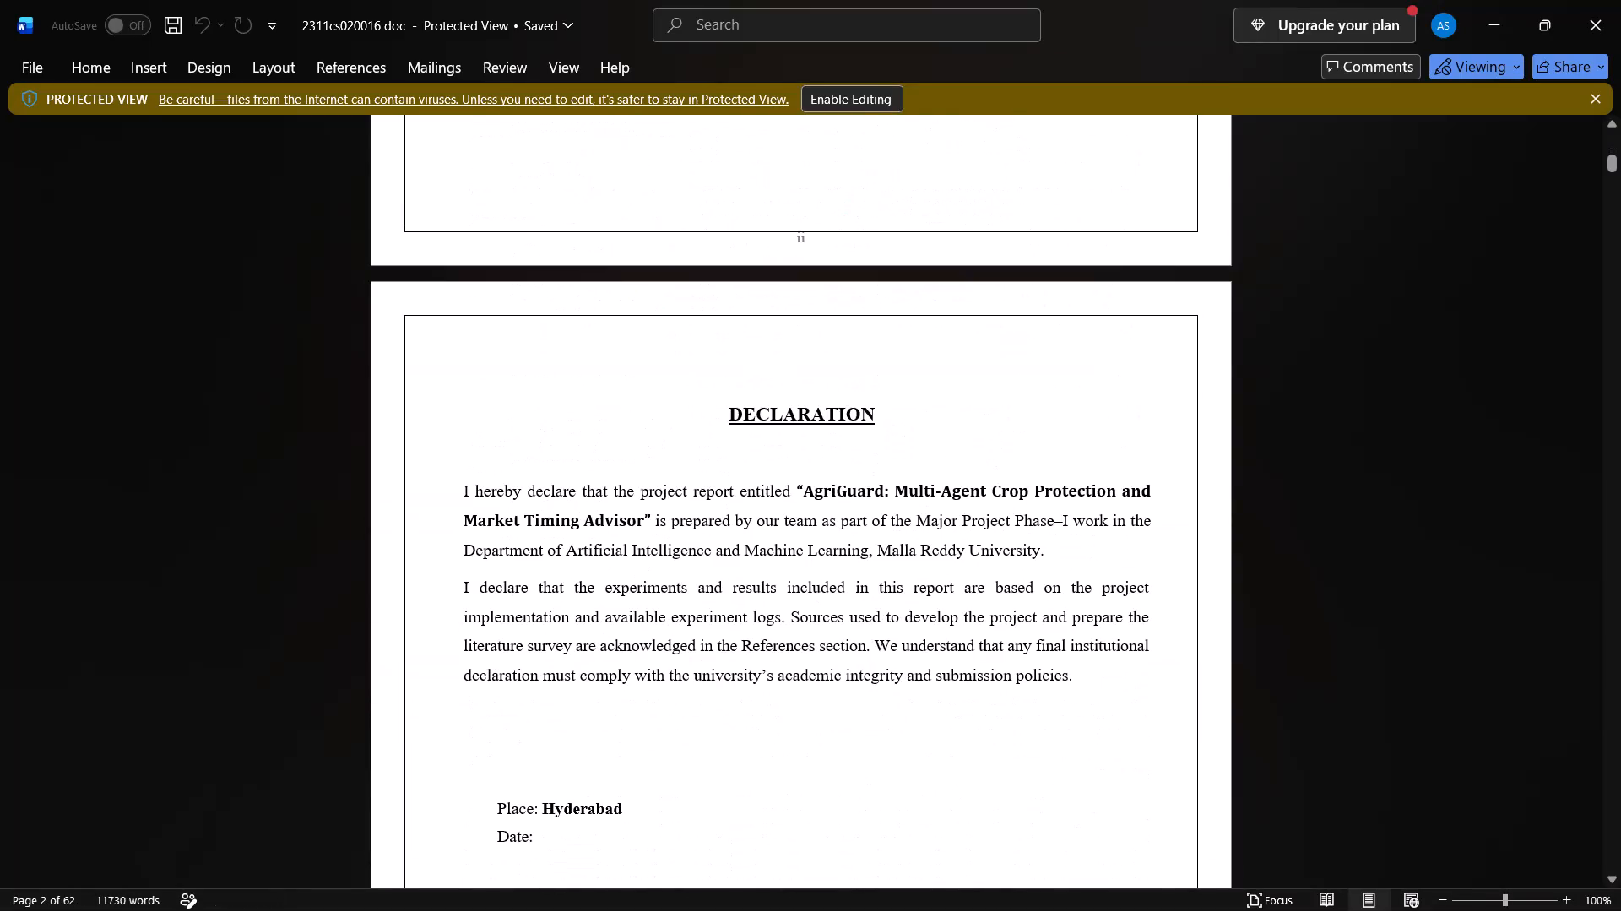
scroll(851, 628, "down", 13)
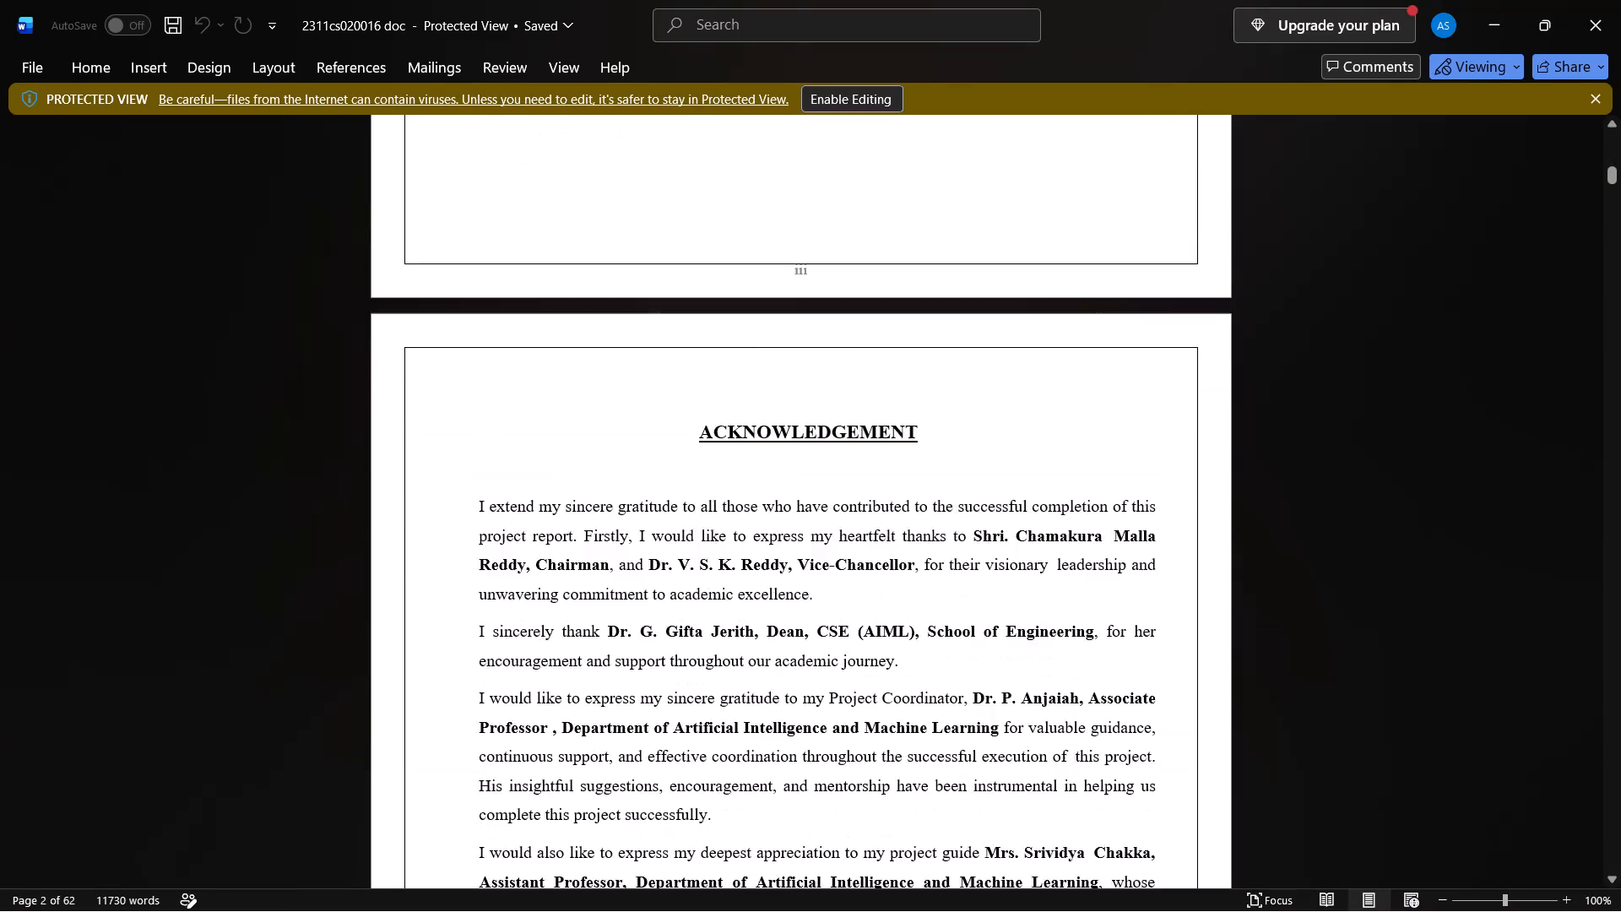
scroll(851, 628, "down", 2)
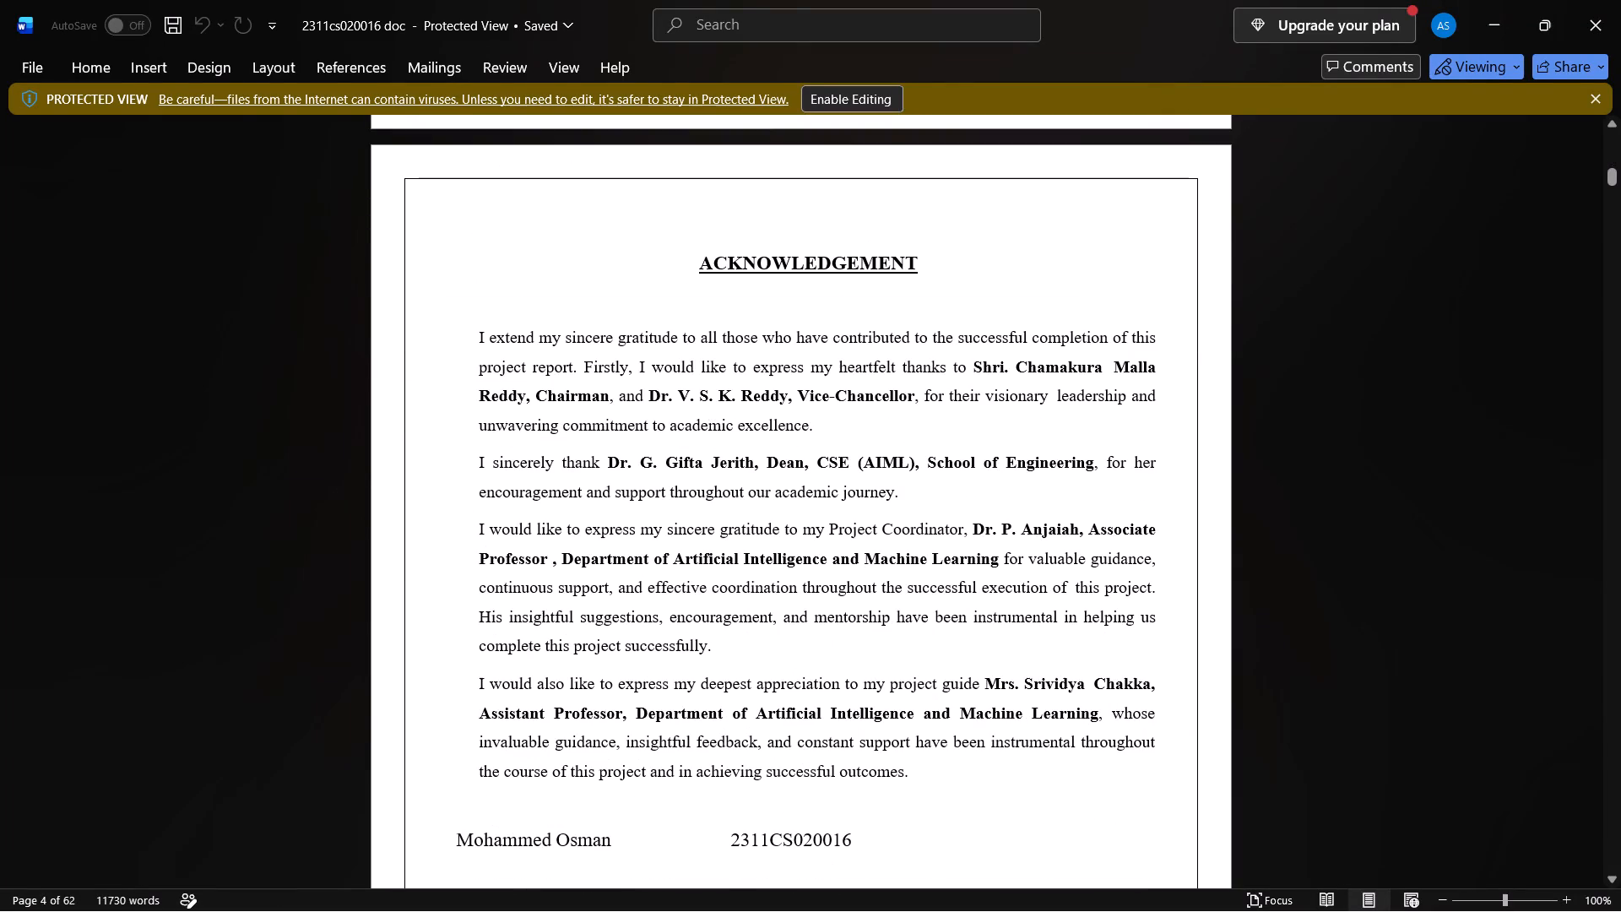
left_click_drag(477, 328, 780, 622)
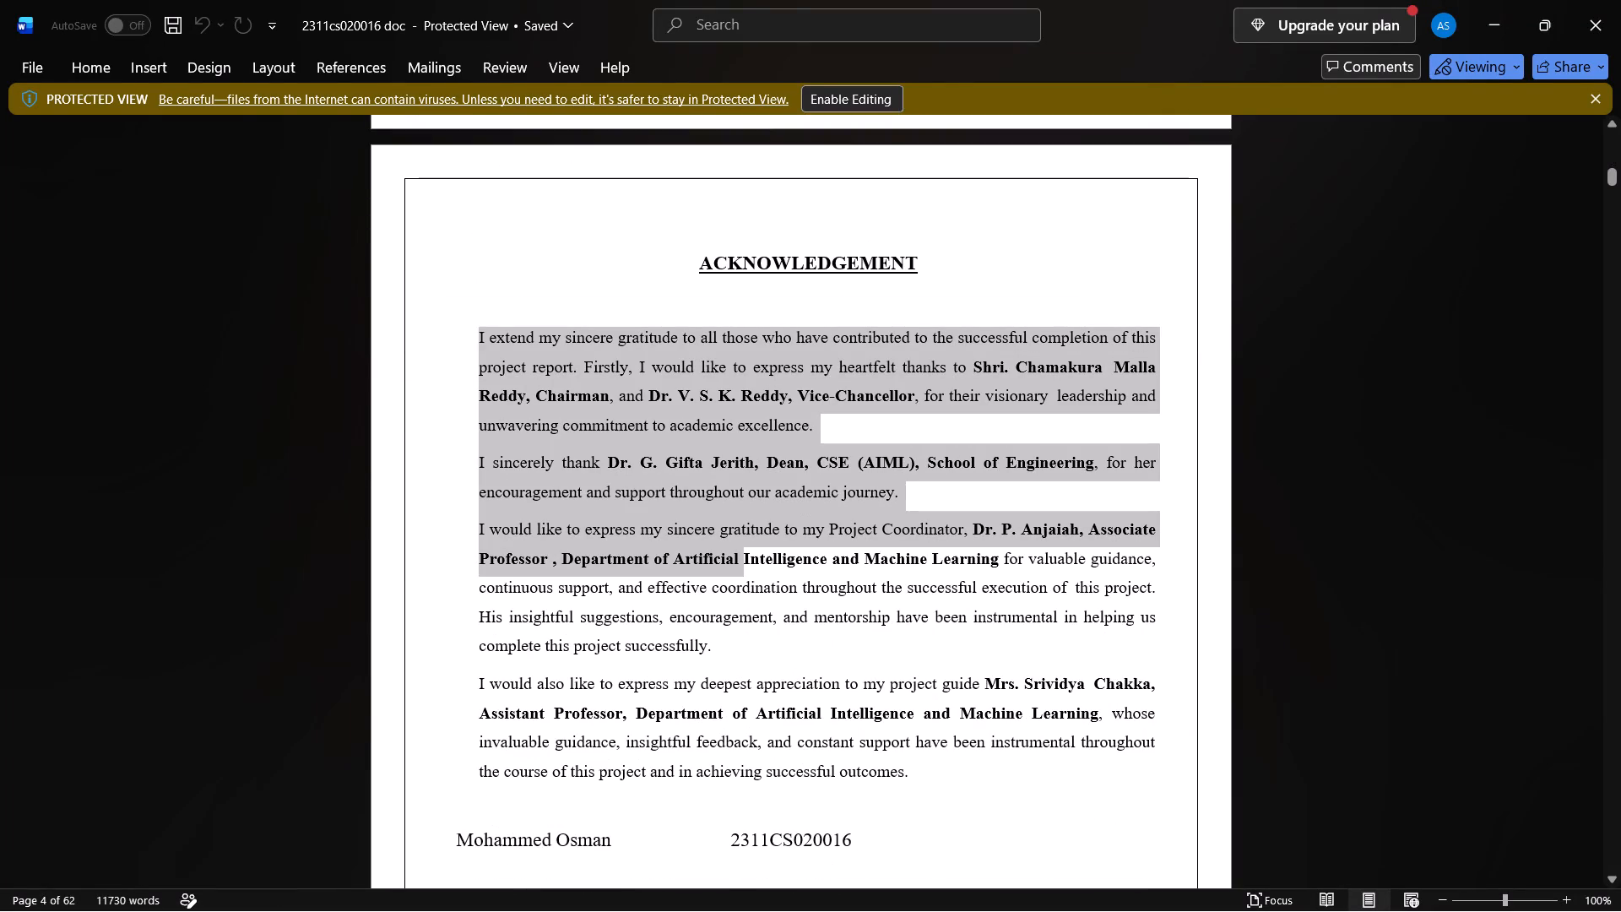
left_click_drag(780, 622, 909, 786)
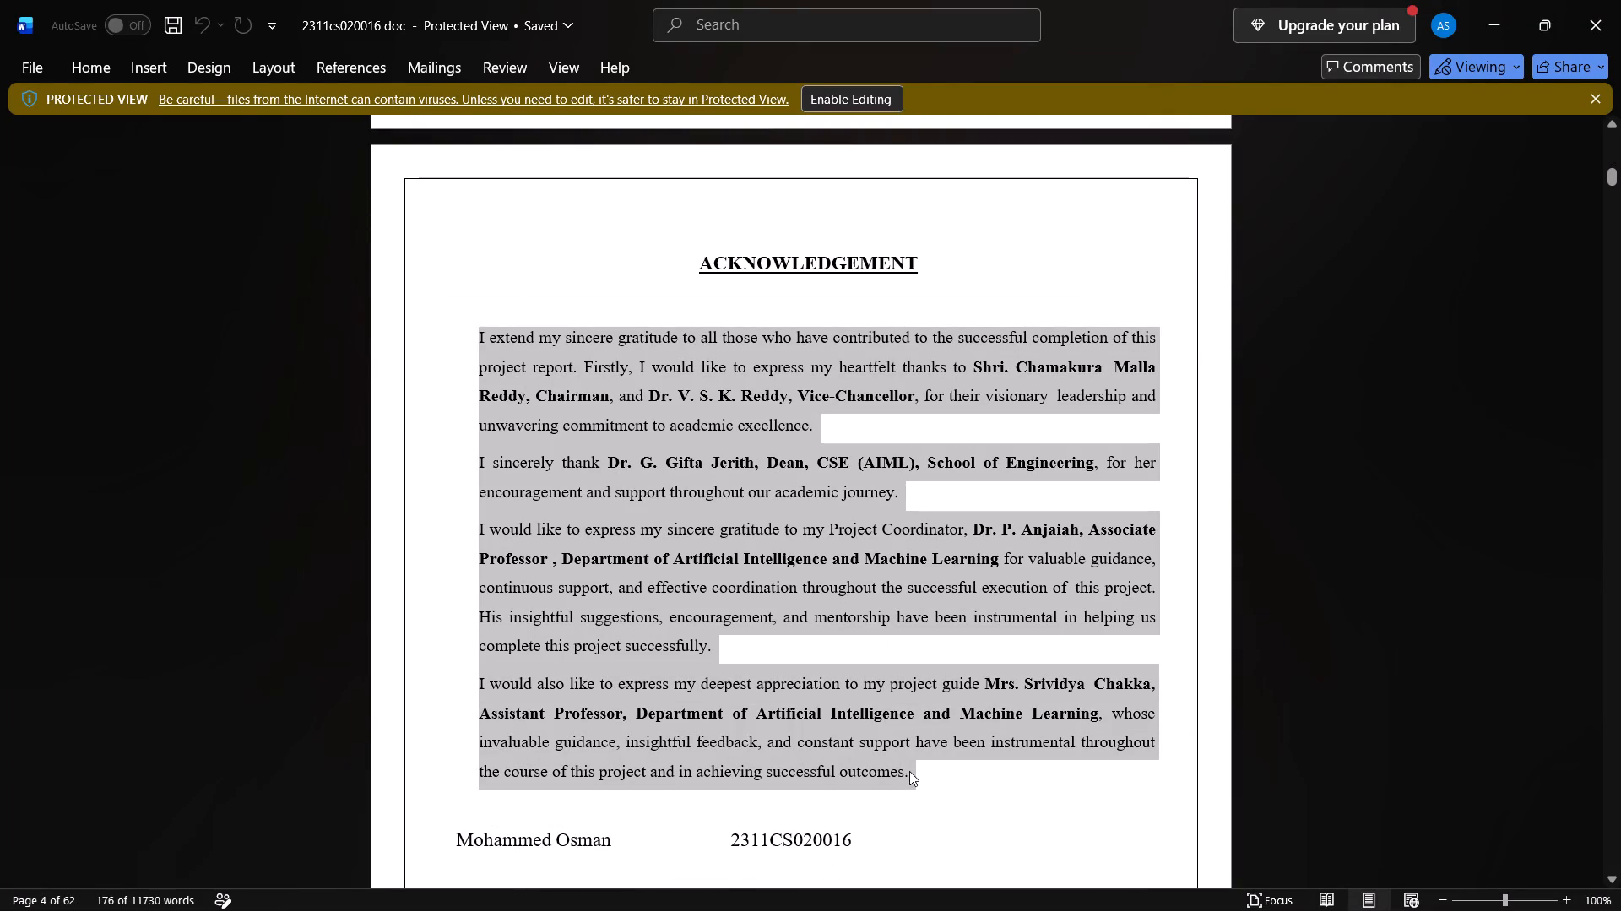
key("ctrl+c")
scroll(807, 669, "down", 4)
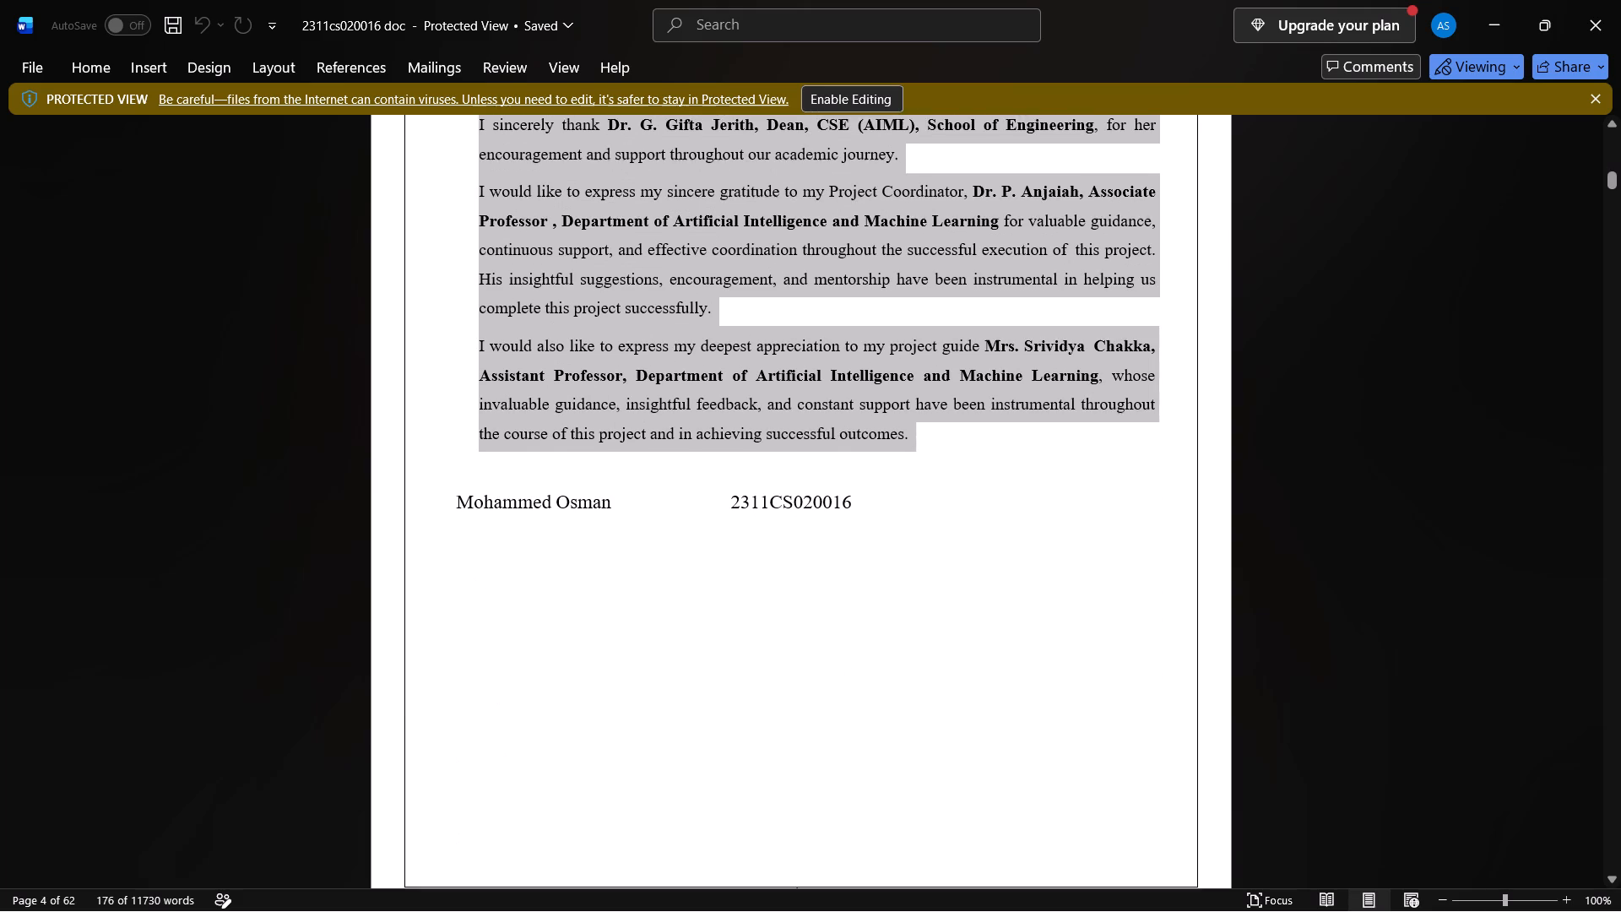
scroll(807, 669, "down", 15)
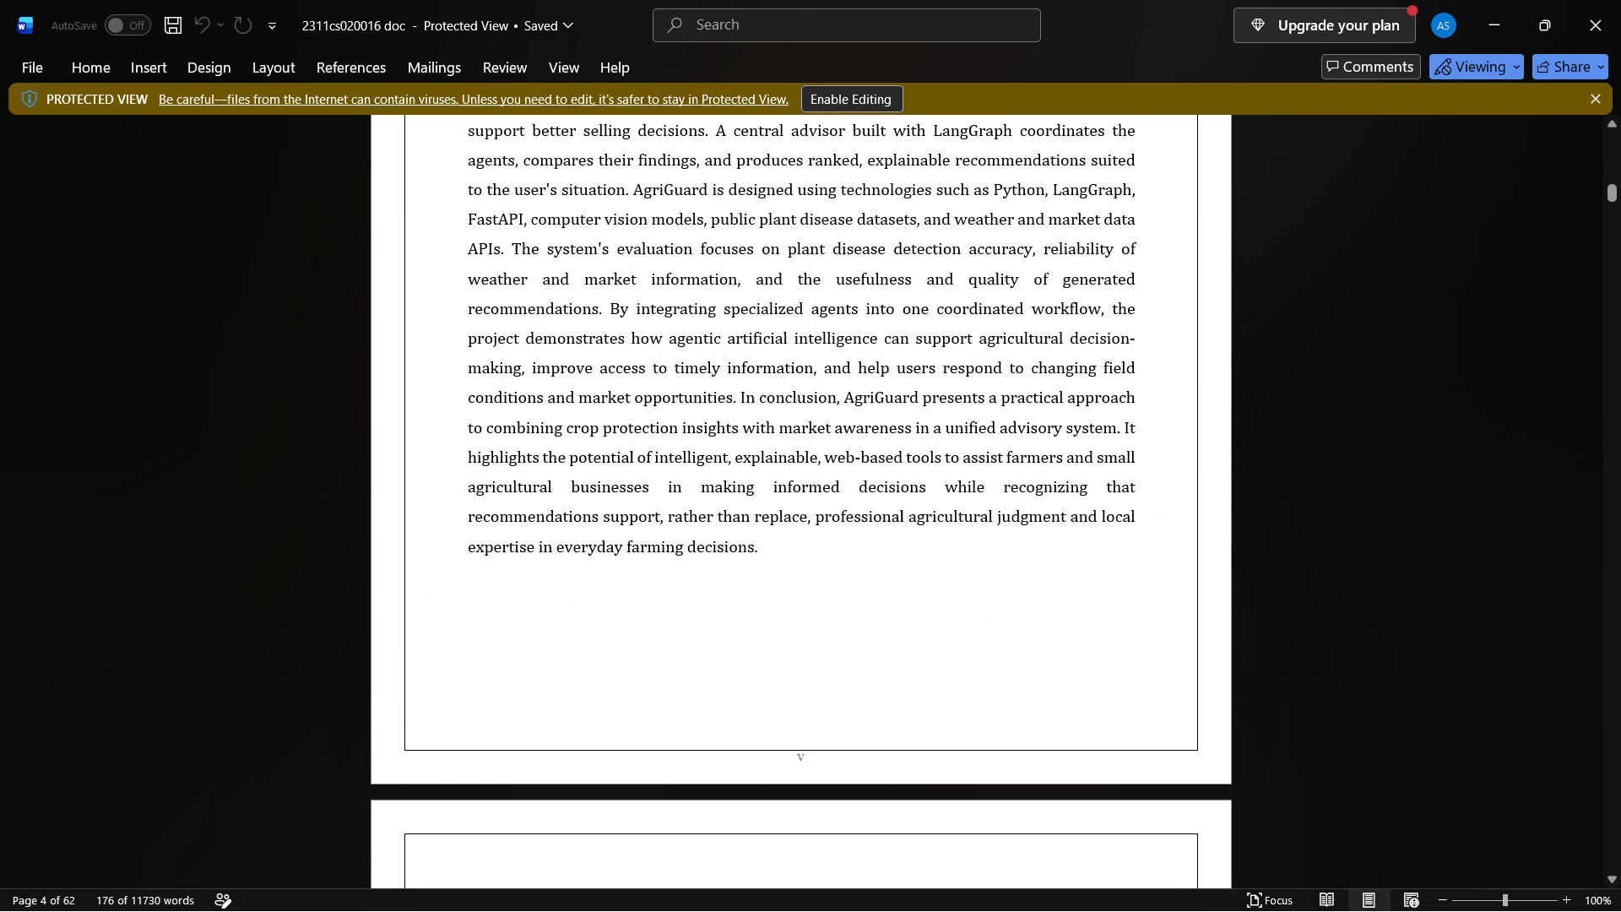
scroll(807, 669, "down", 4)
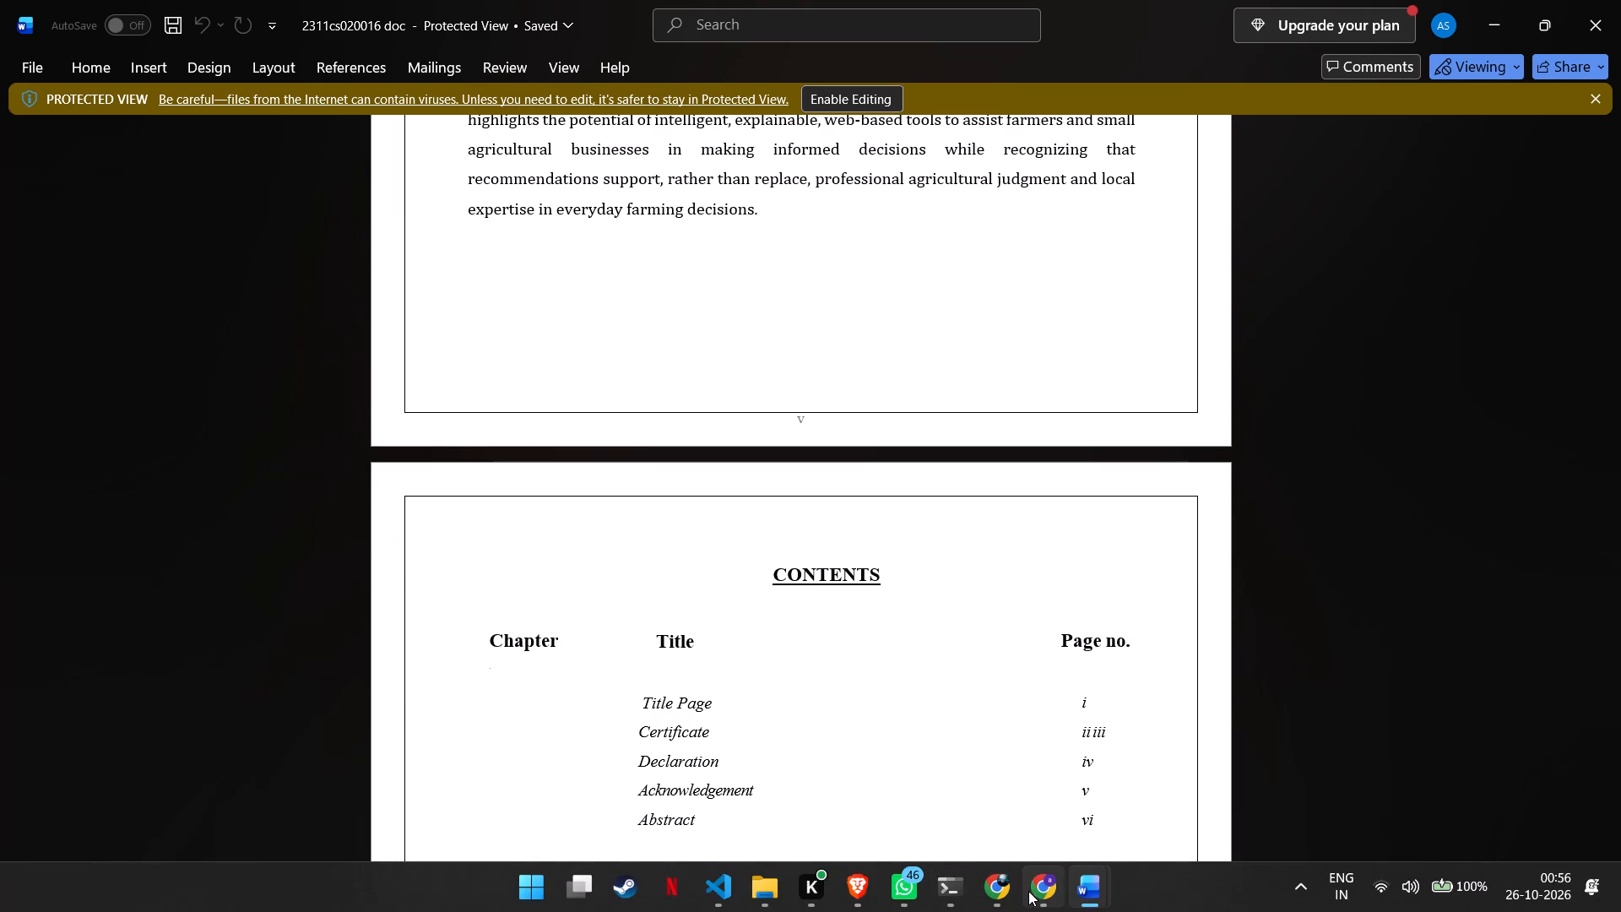
Switch to apna_doc_page_numbers1 and replace its acknowledgement paragraphs, written for the team, with the copied first-person text.
left_click(1038, 786)
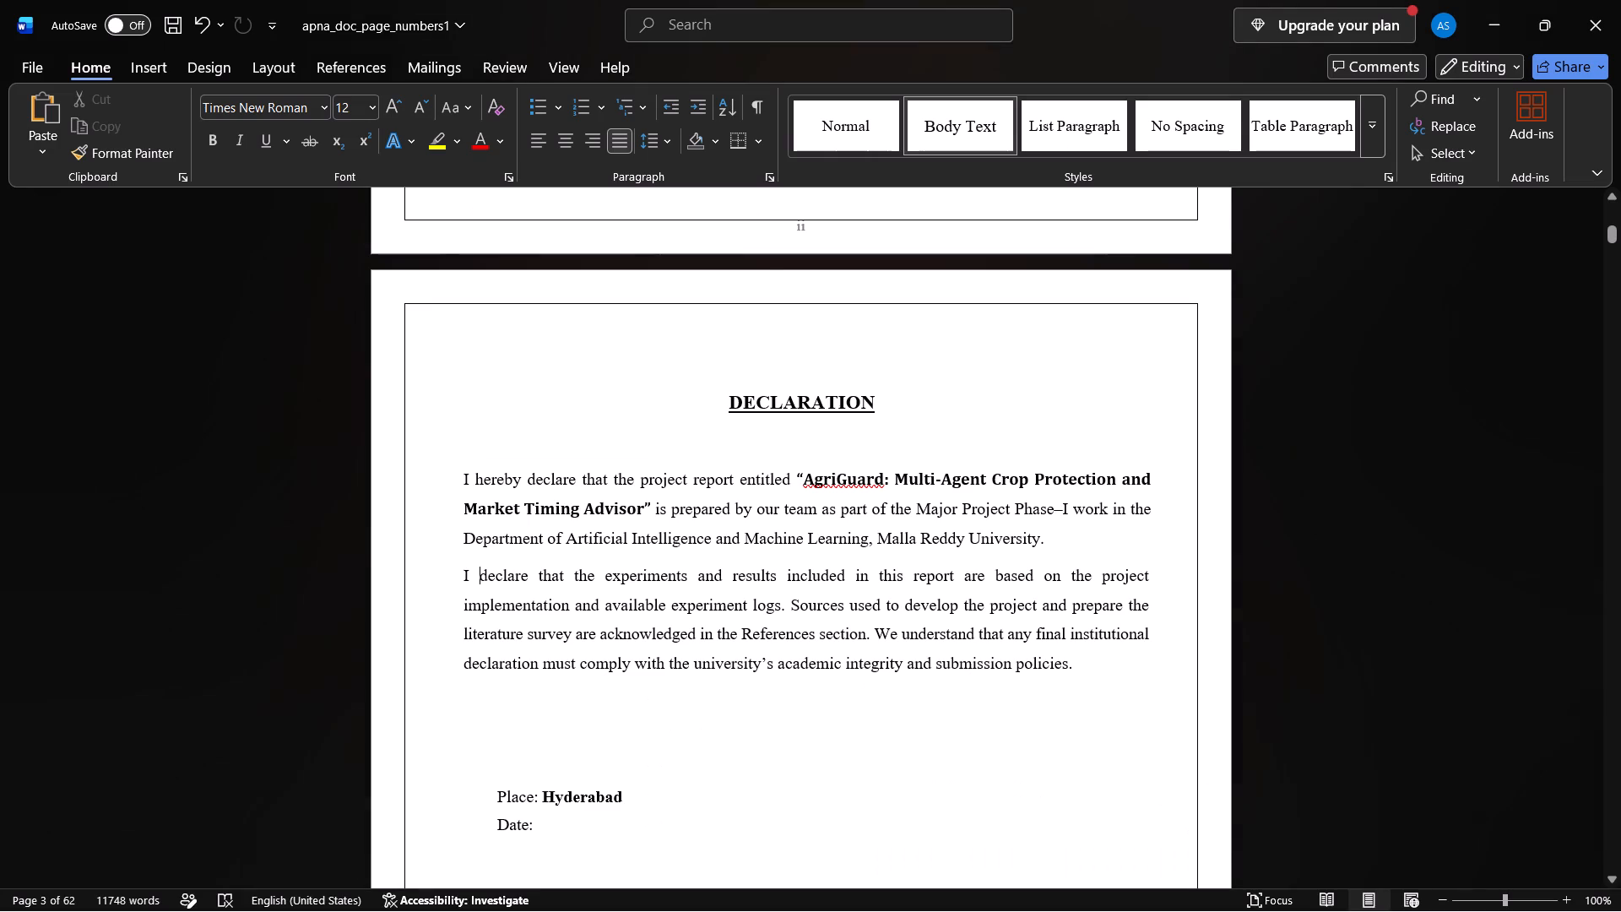
scroll(891, 652, "down", 9)
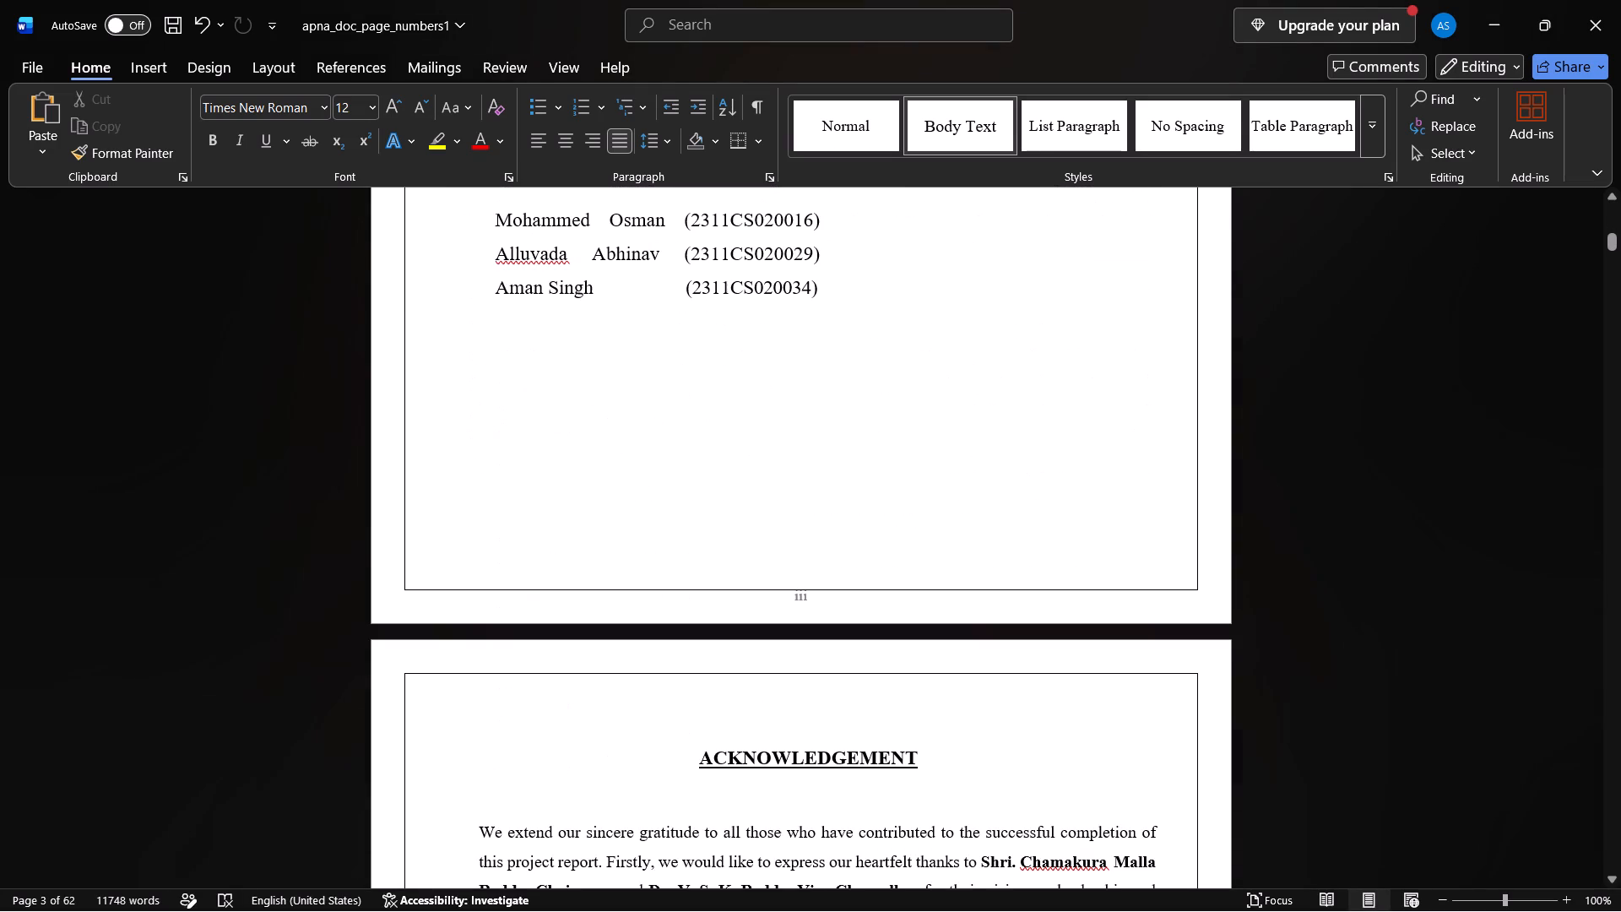
scroll(891, 652, "up", 5)
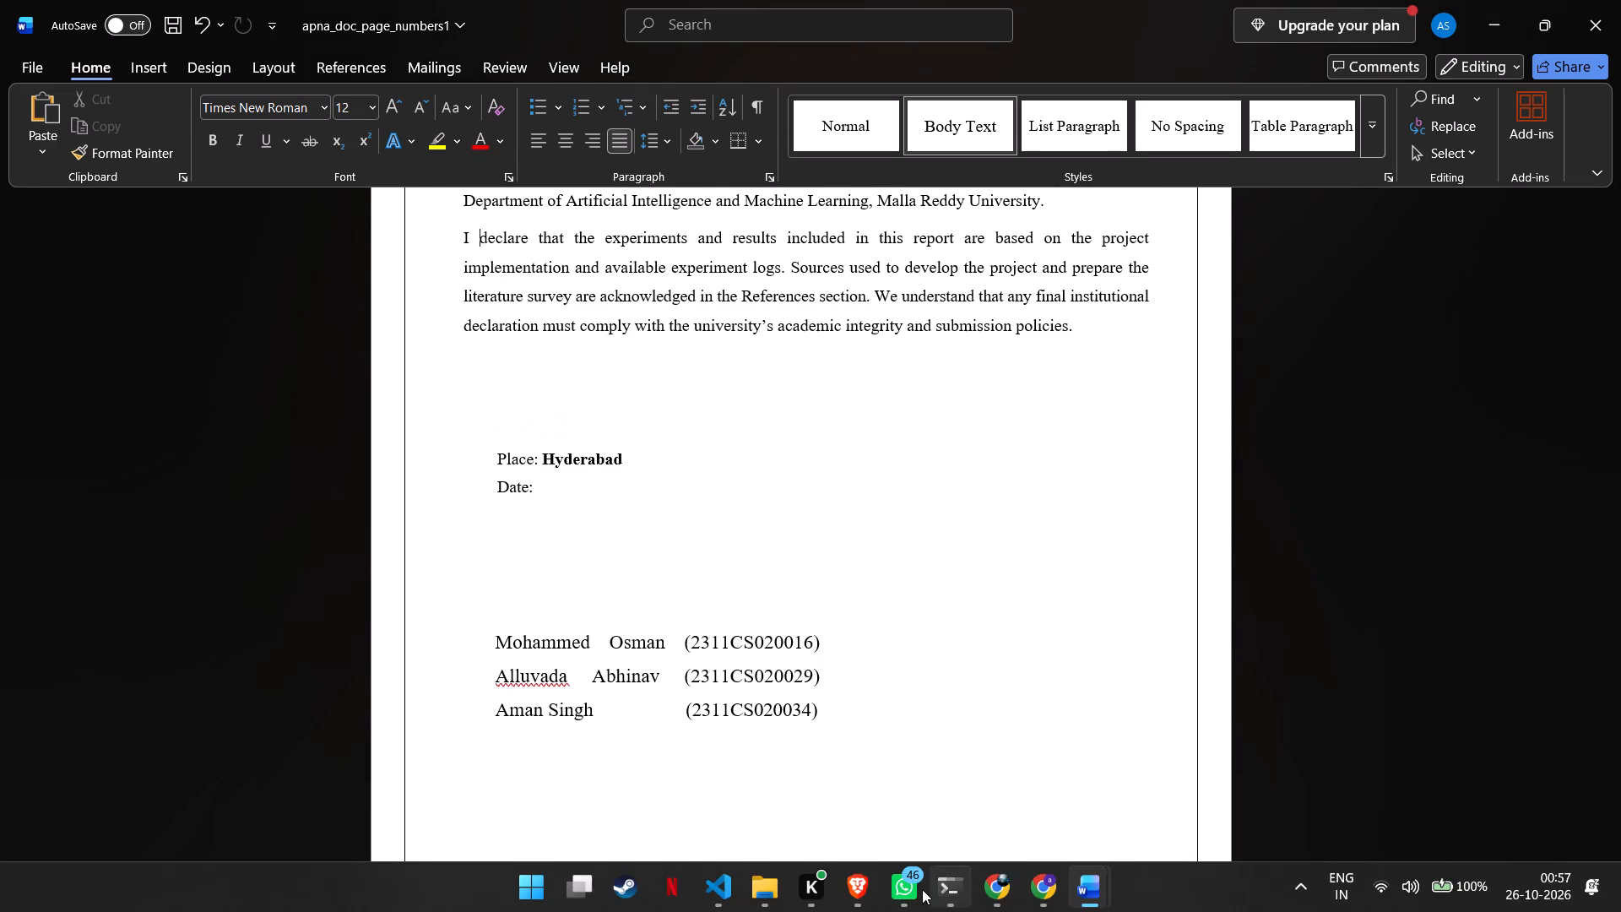
scroll(920, 888, "down", 16)
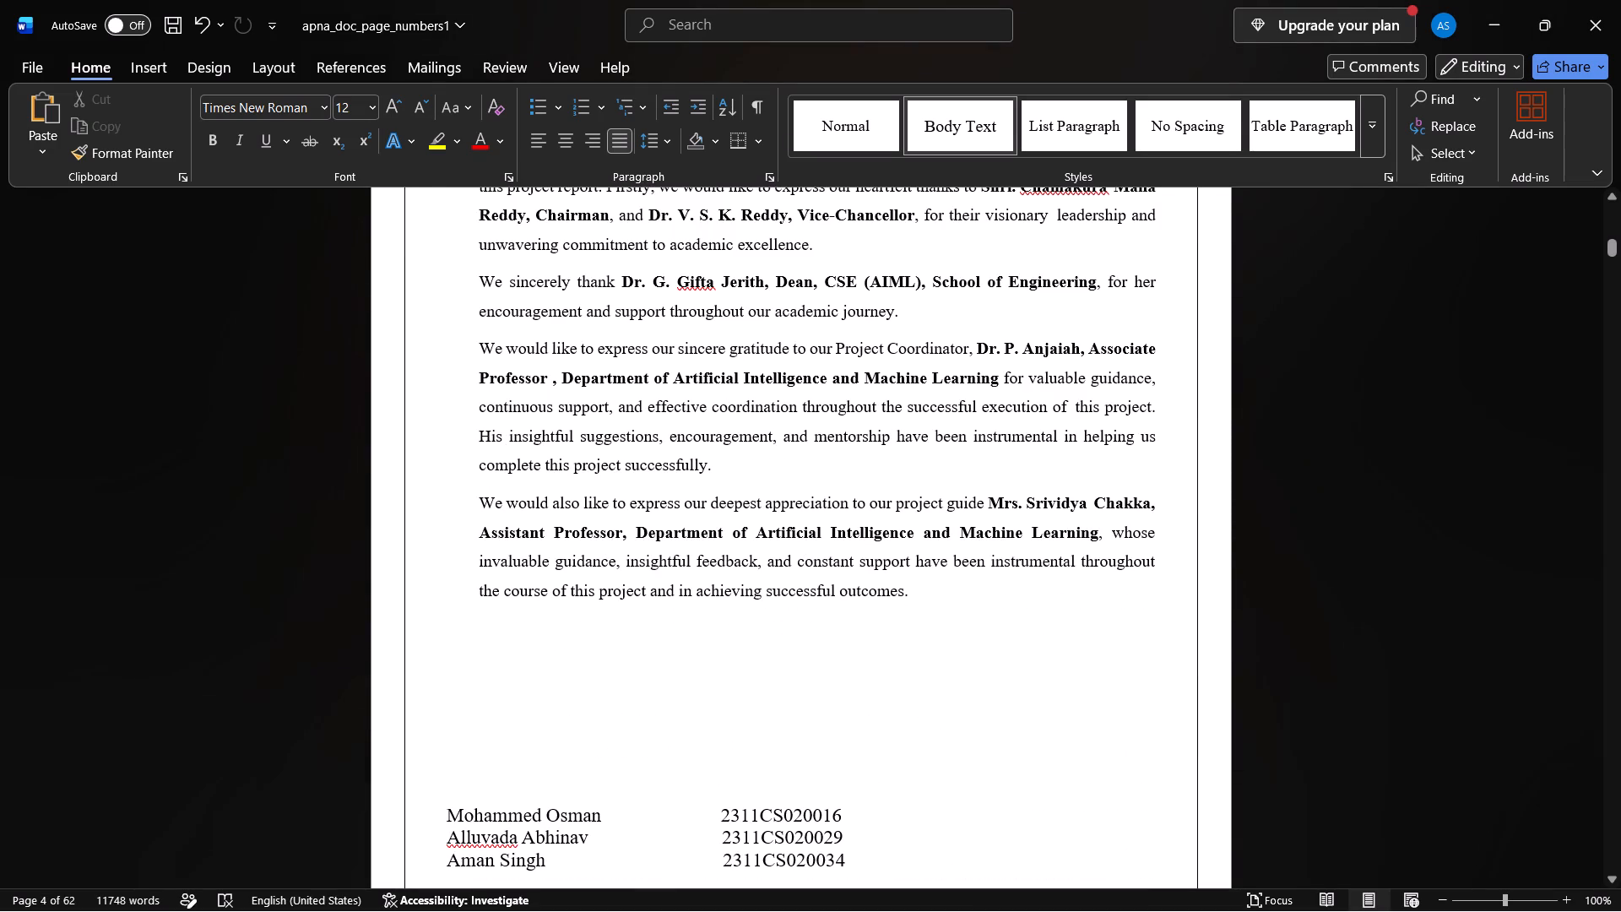
scroll(687, 584, "up", 2)
left_click_drag(480, 314, 566, 415)
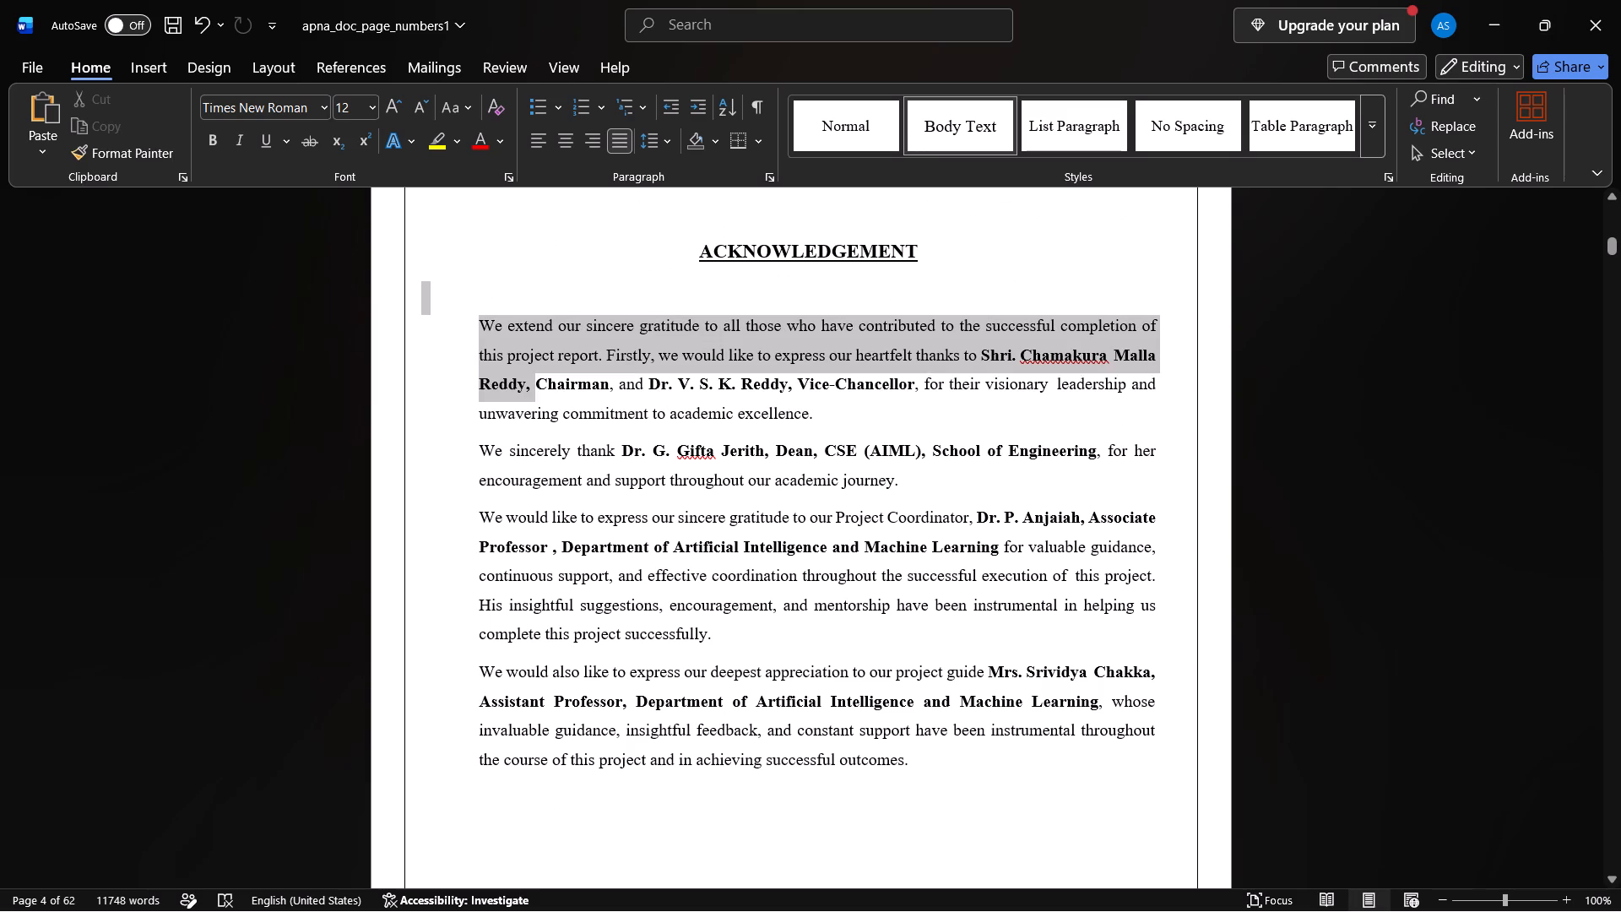
left_click_drag(566, 415, 926, 768)
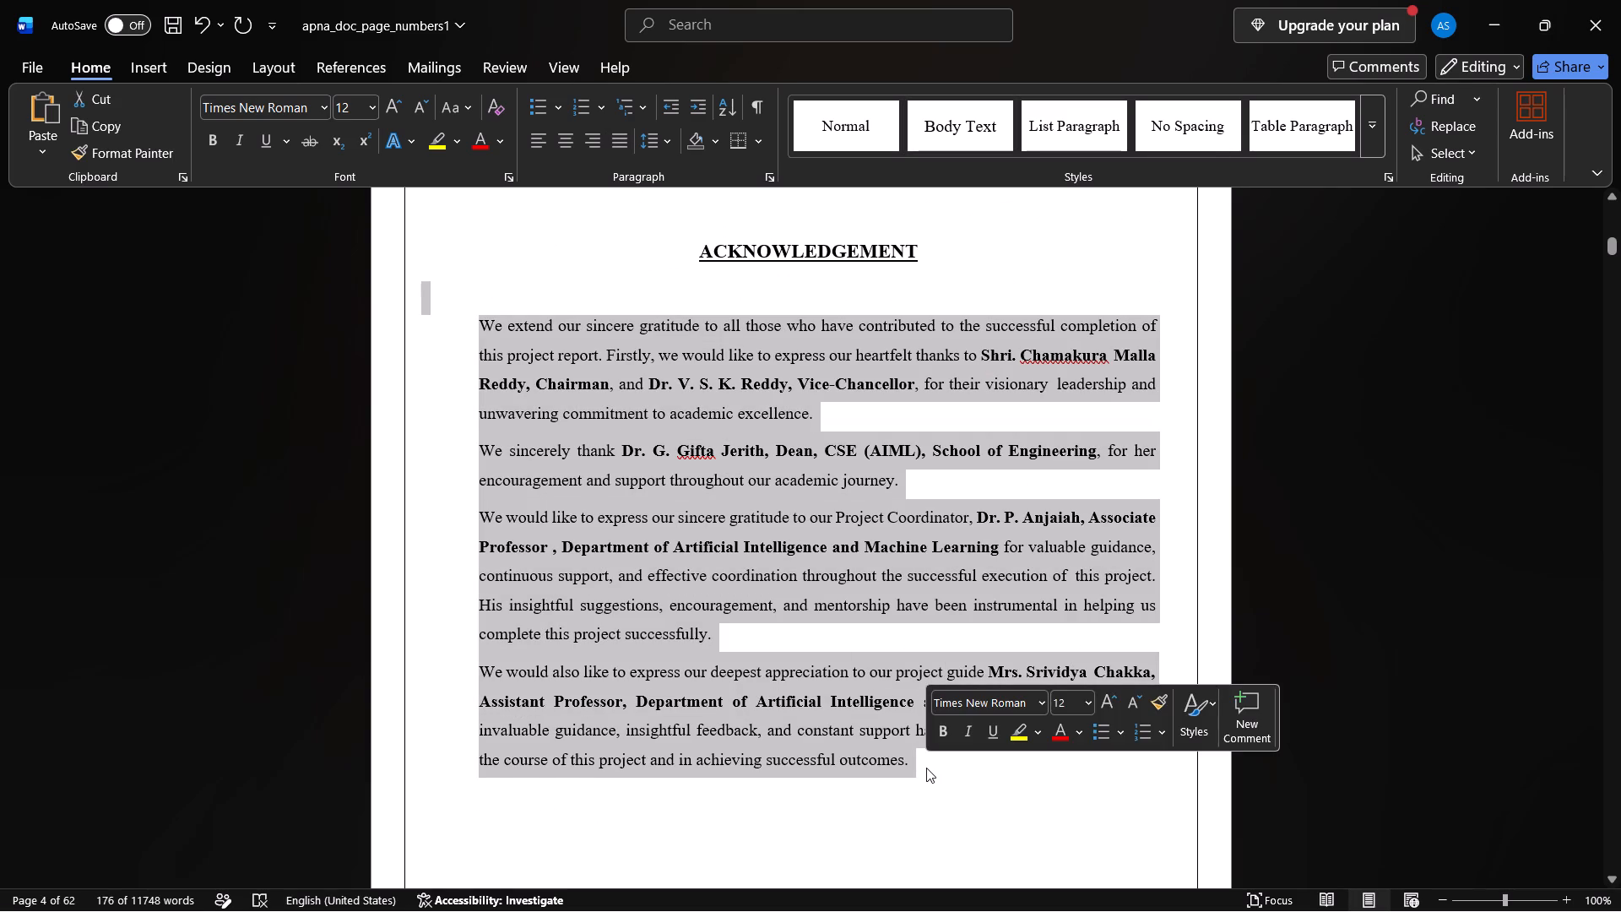
key("BackSpace")
key("ctrl+v")
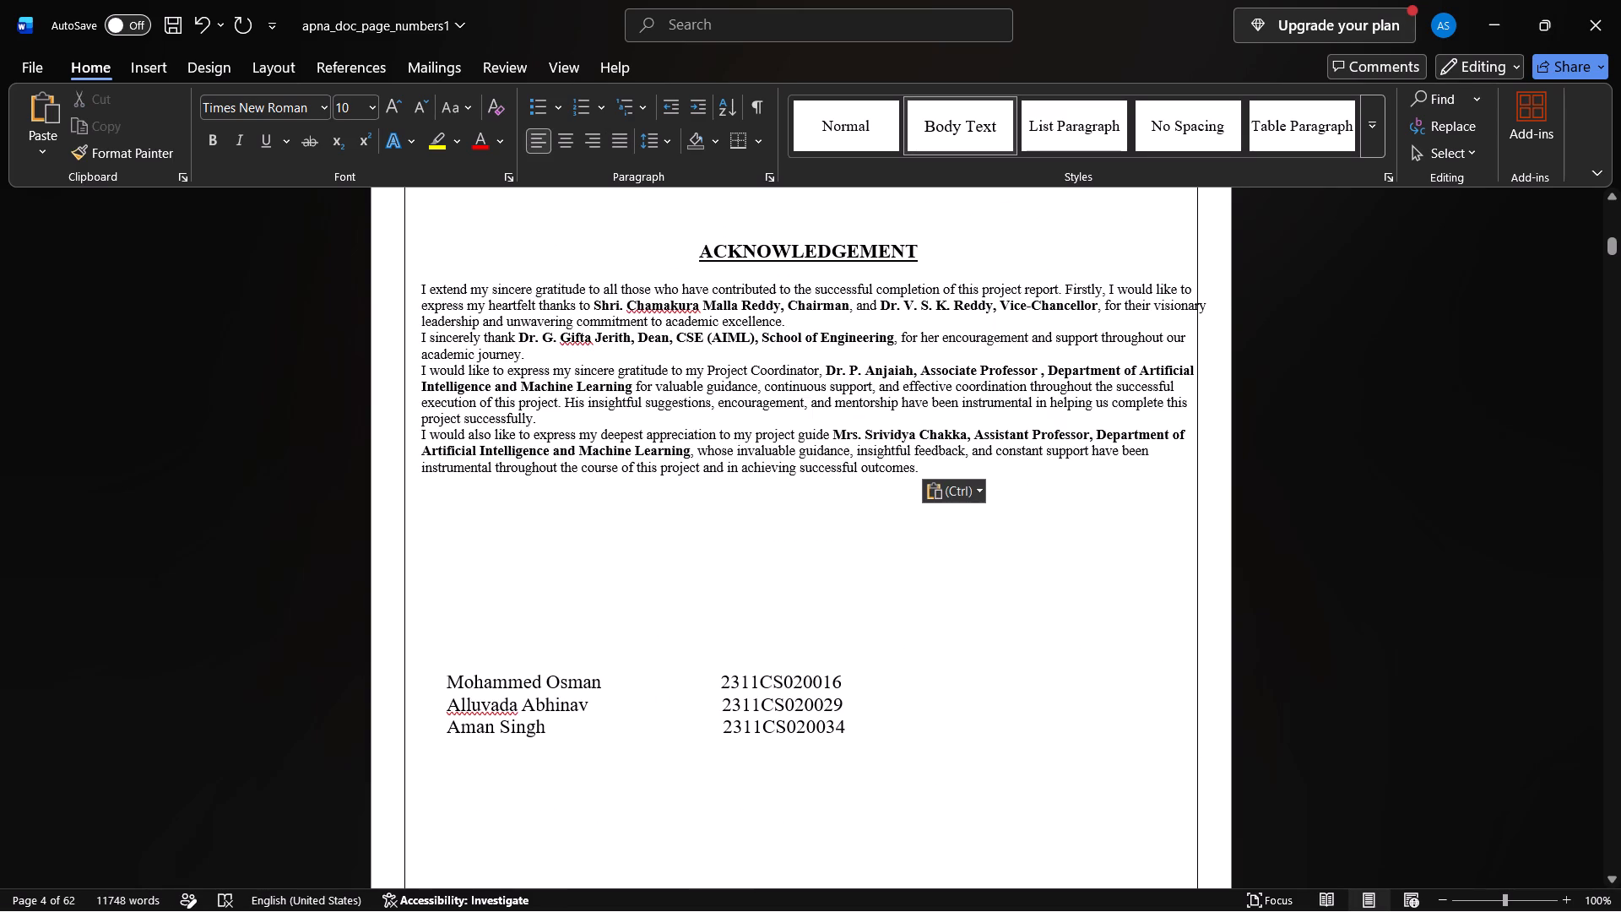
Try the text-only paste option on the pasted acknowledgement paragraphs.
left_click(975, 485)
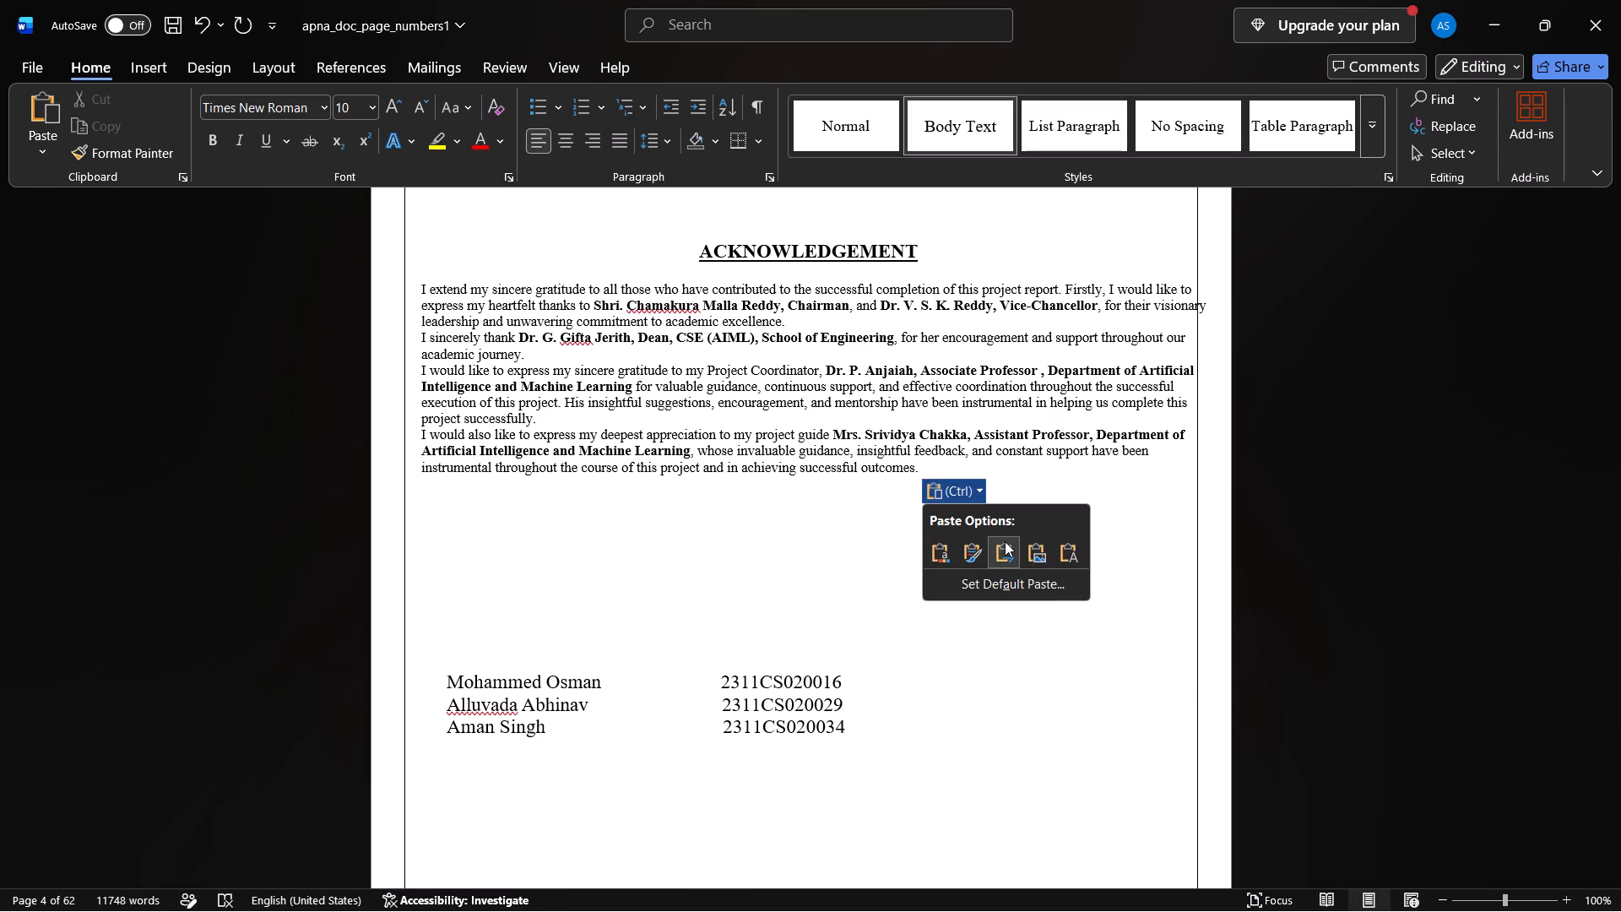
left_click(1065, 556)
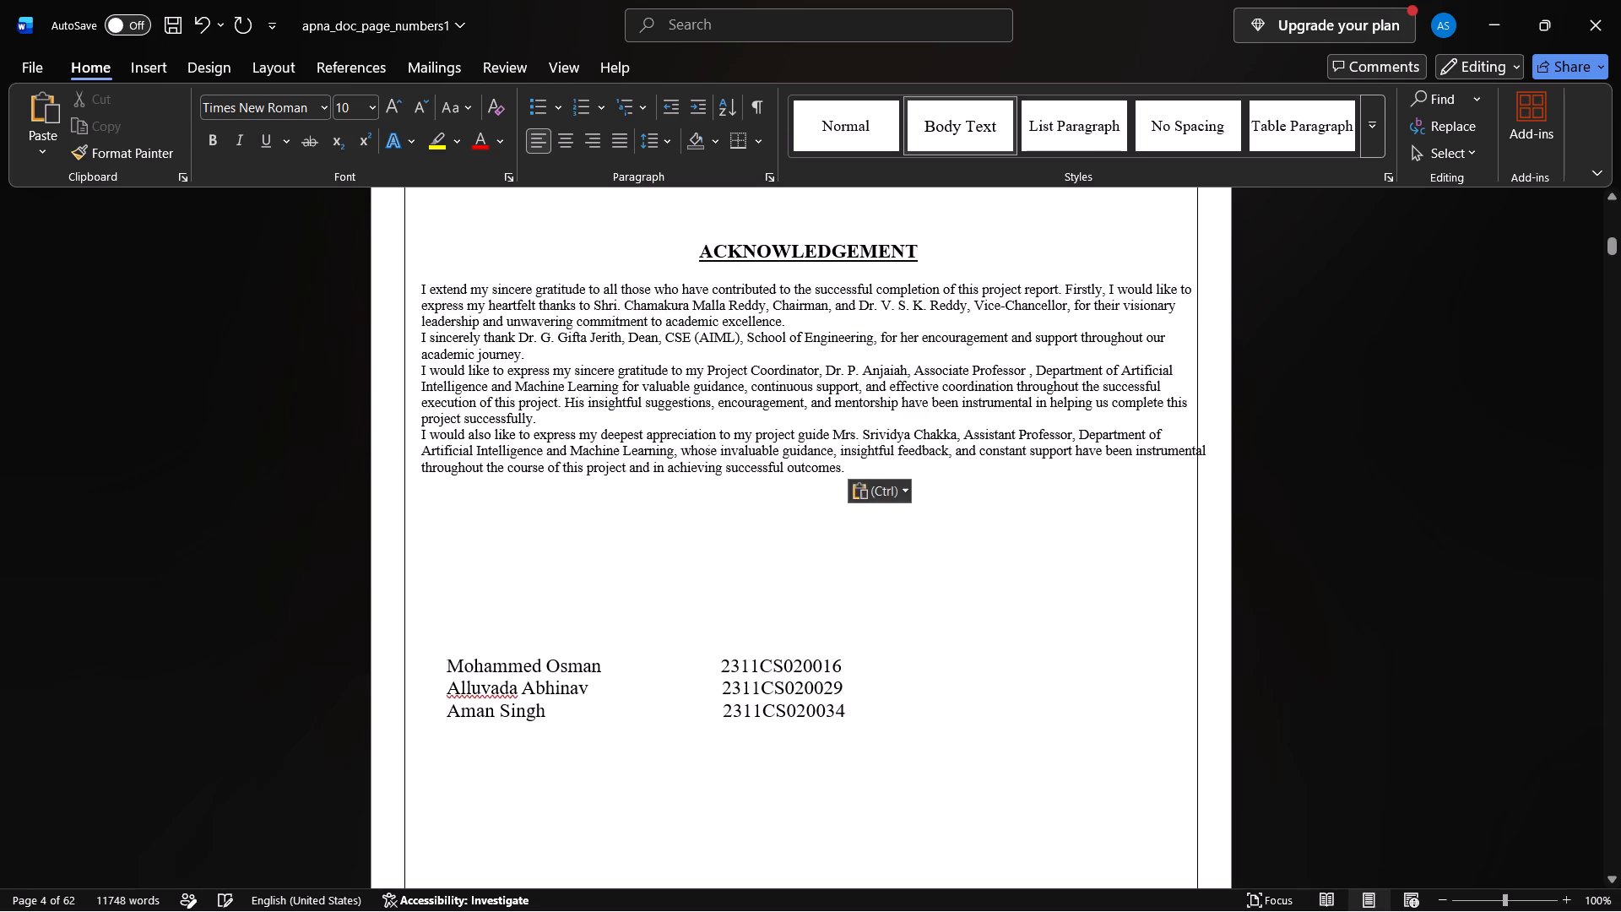
Change the paste option of the acknowledgement paragraphs to Picture.
left_click(897, 489)
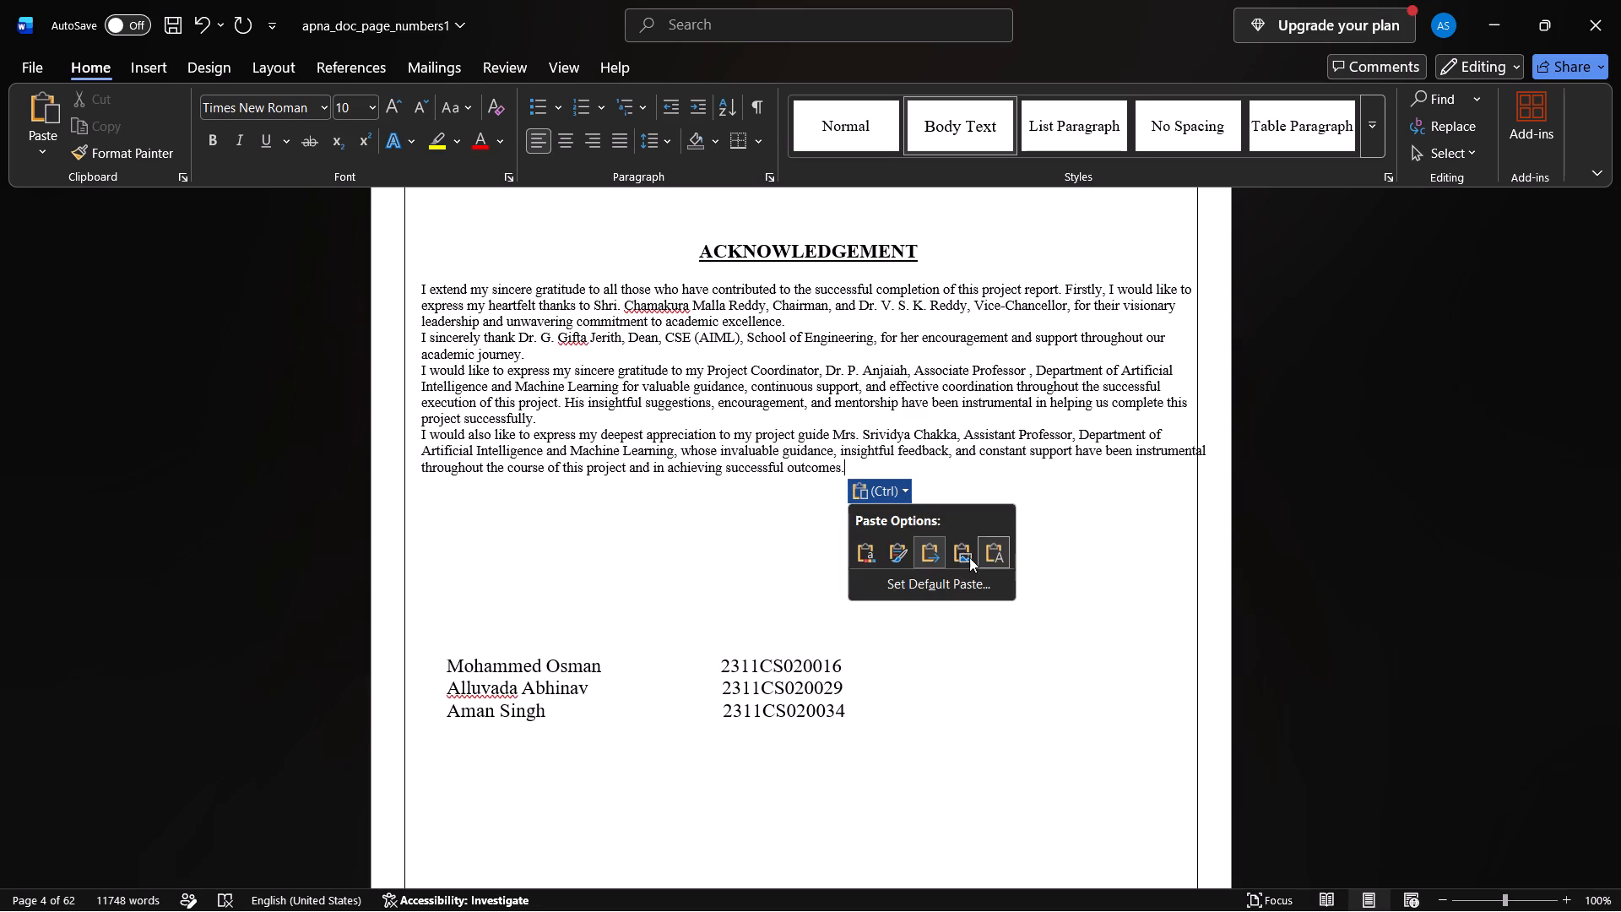
left_click(969, 557)
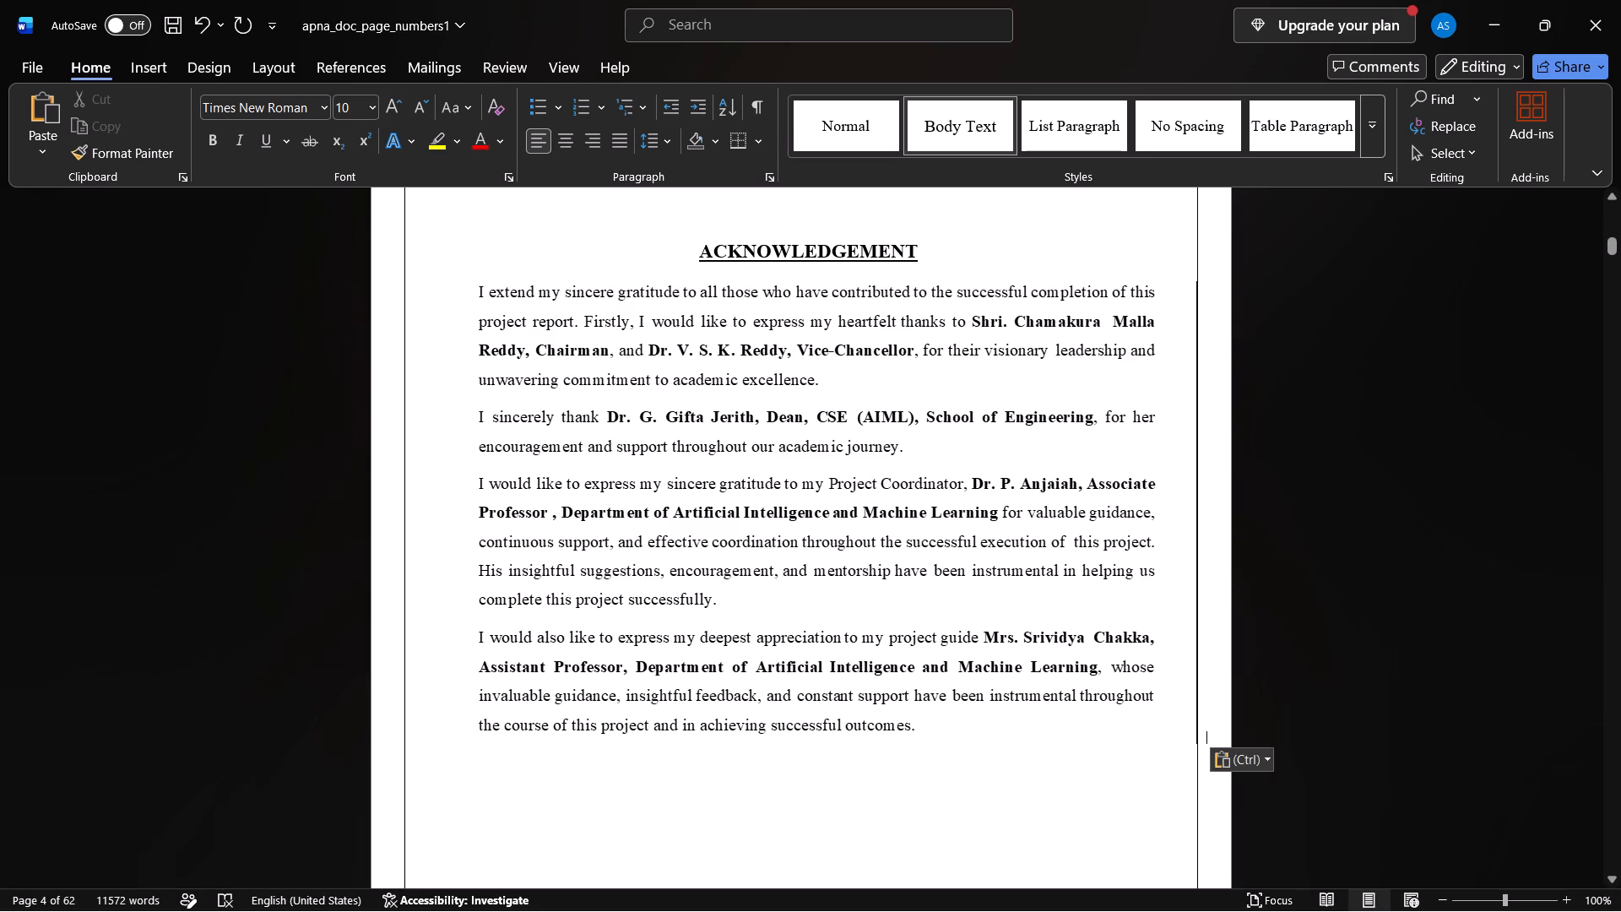
Delete the first two students' names and roll numbers below the acknowledgement, keeping only the third student.
scroll(818, 516, "down", 2)
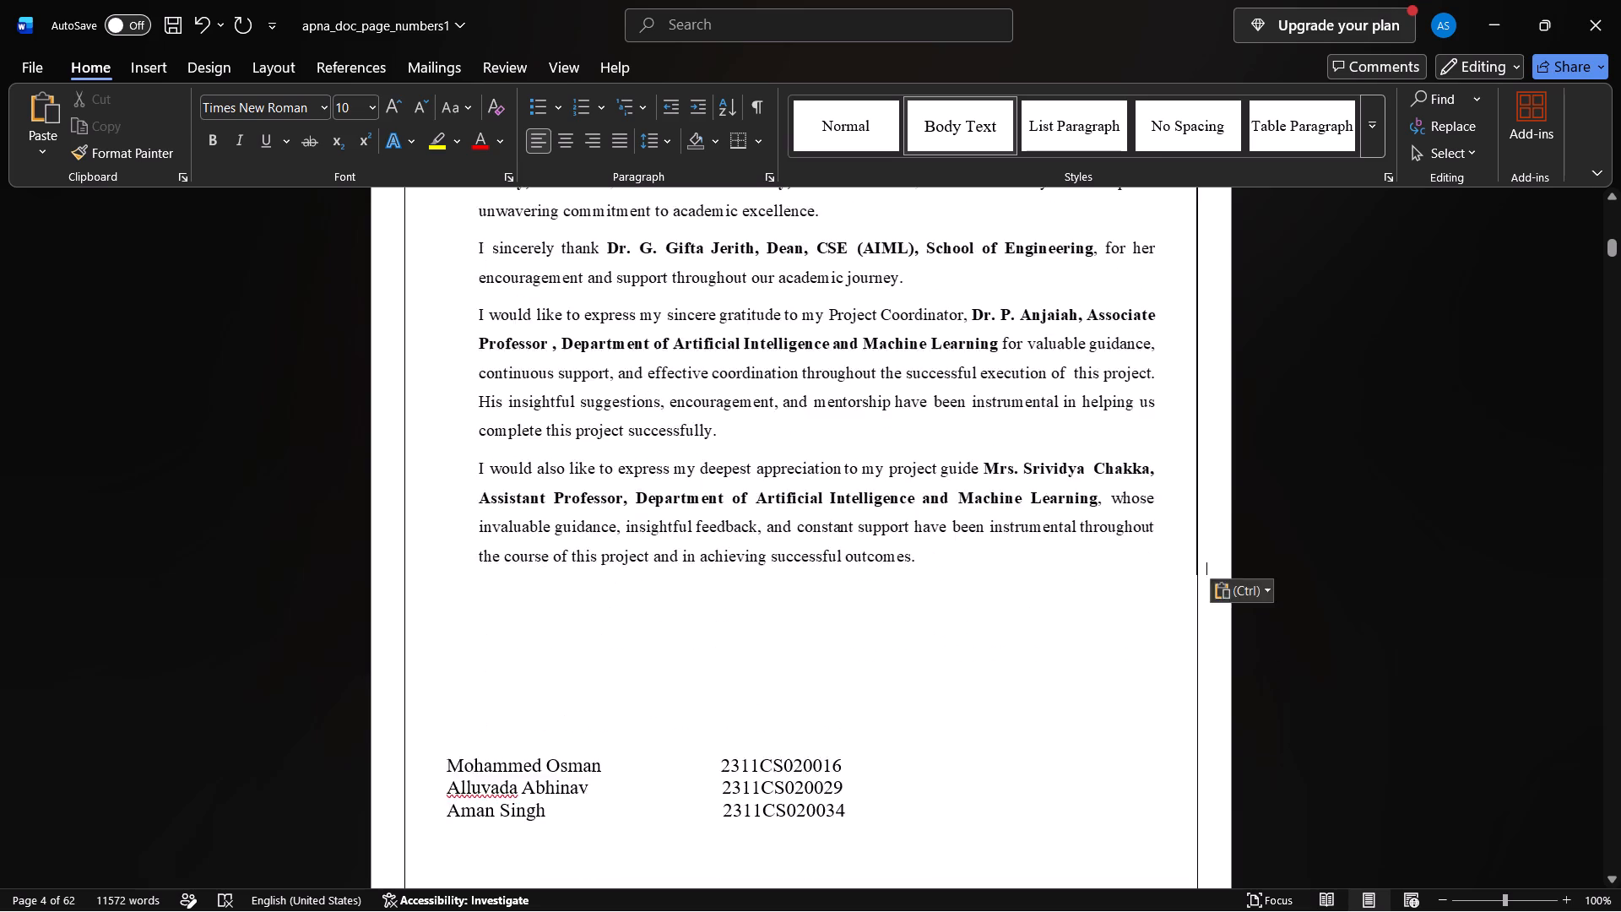
scroll(818, 516, "down", 1)
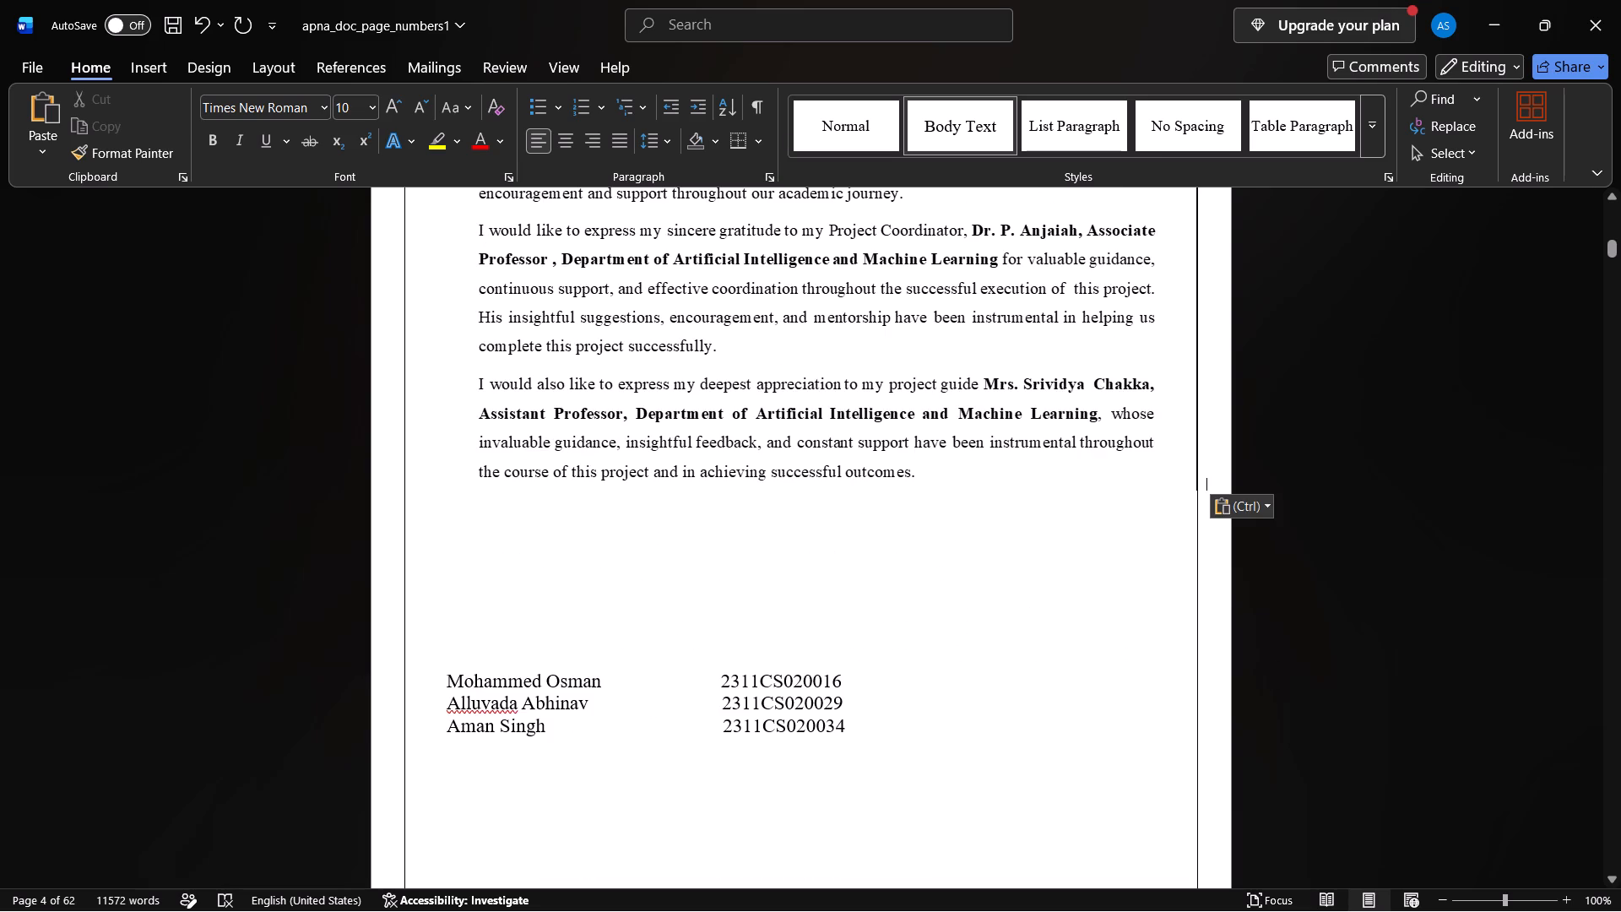
left_click_drag(852, 703, 473, 682)
key("BackSpace")
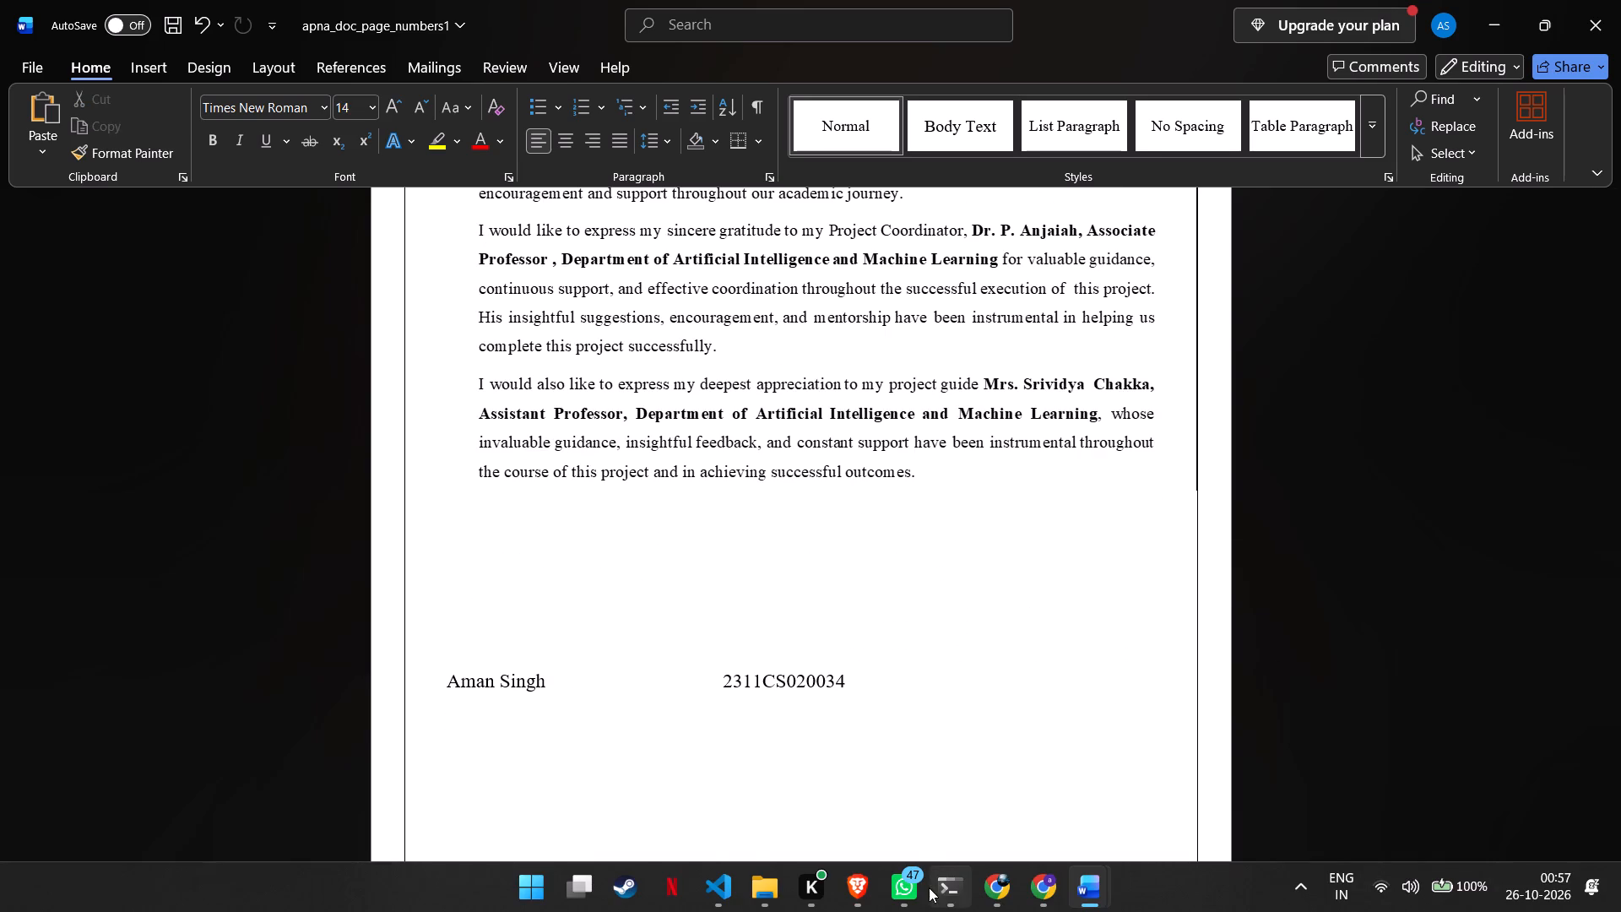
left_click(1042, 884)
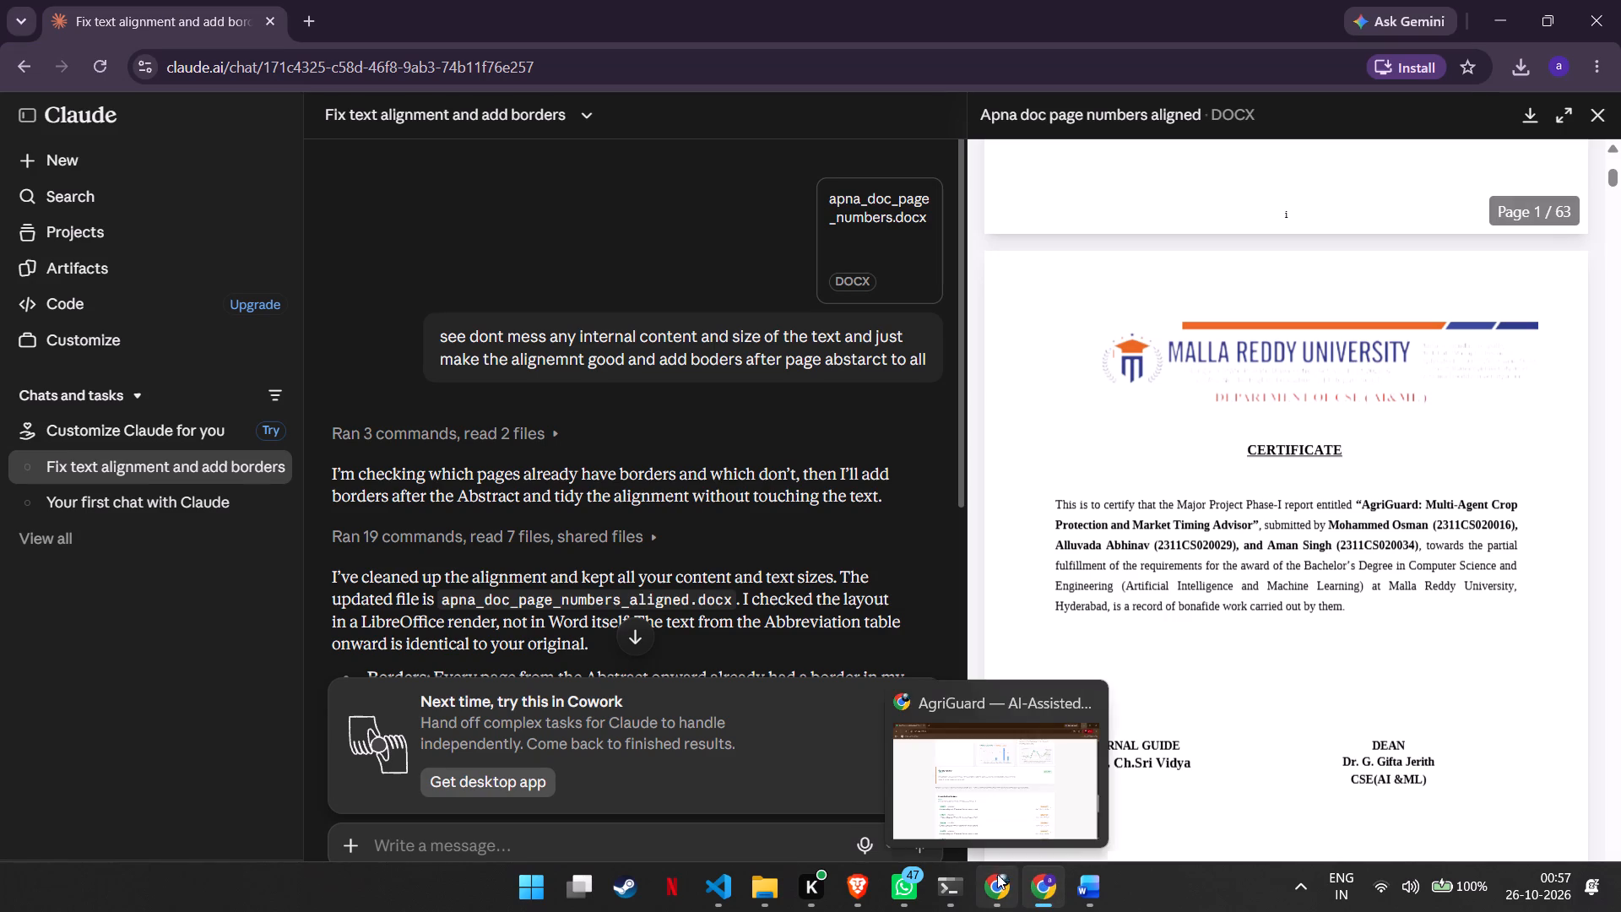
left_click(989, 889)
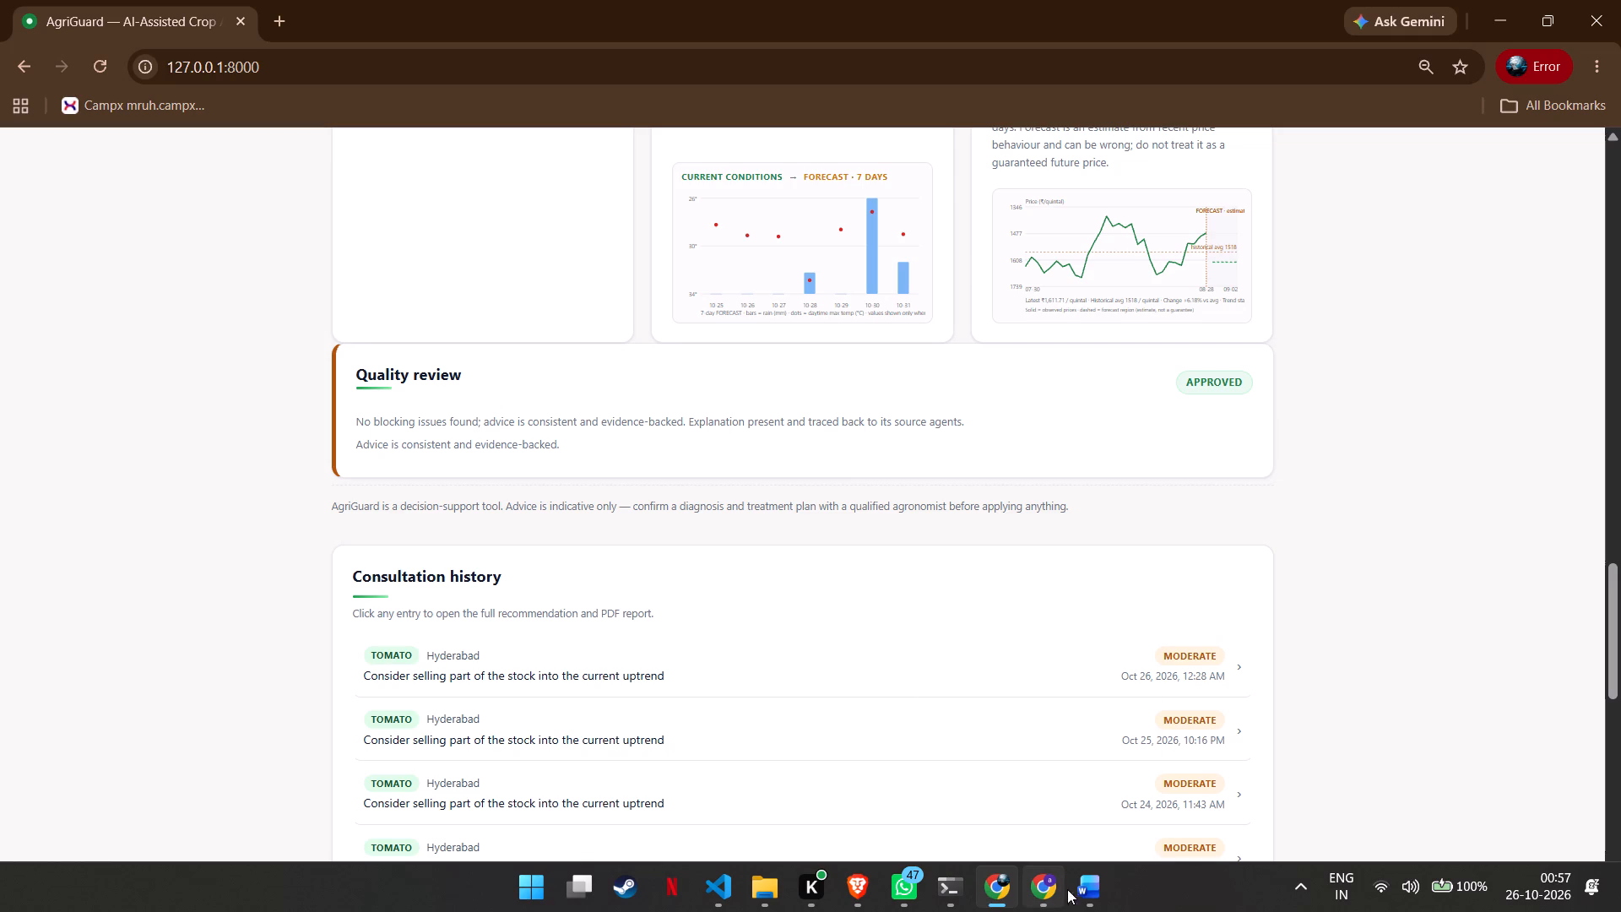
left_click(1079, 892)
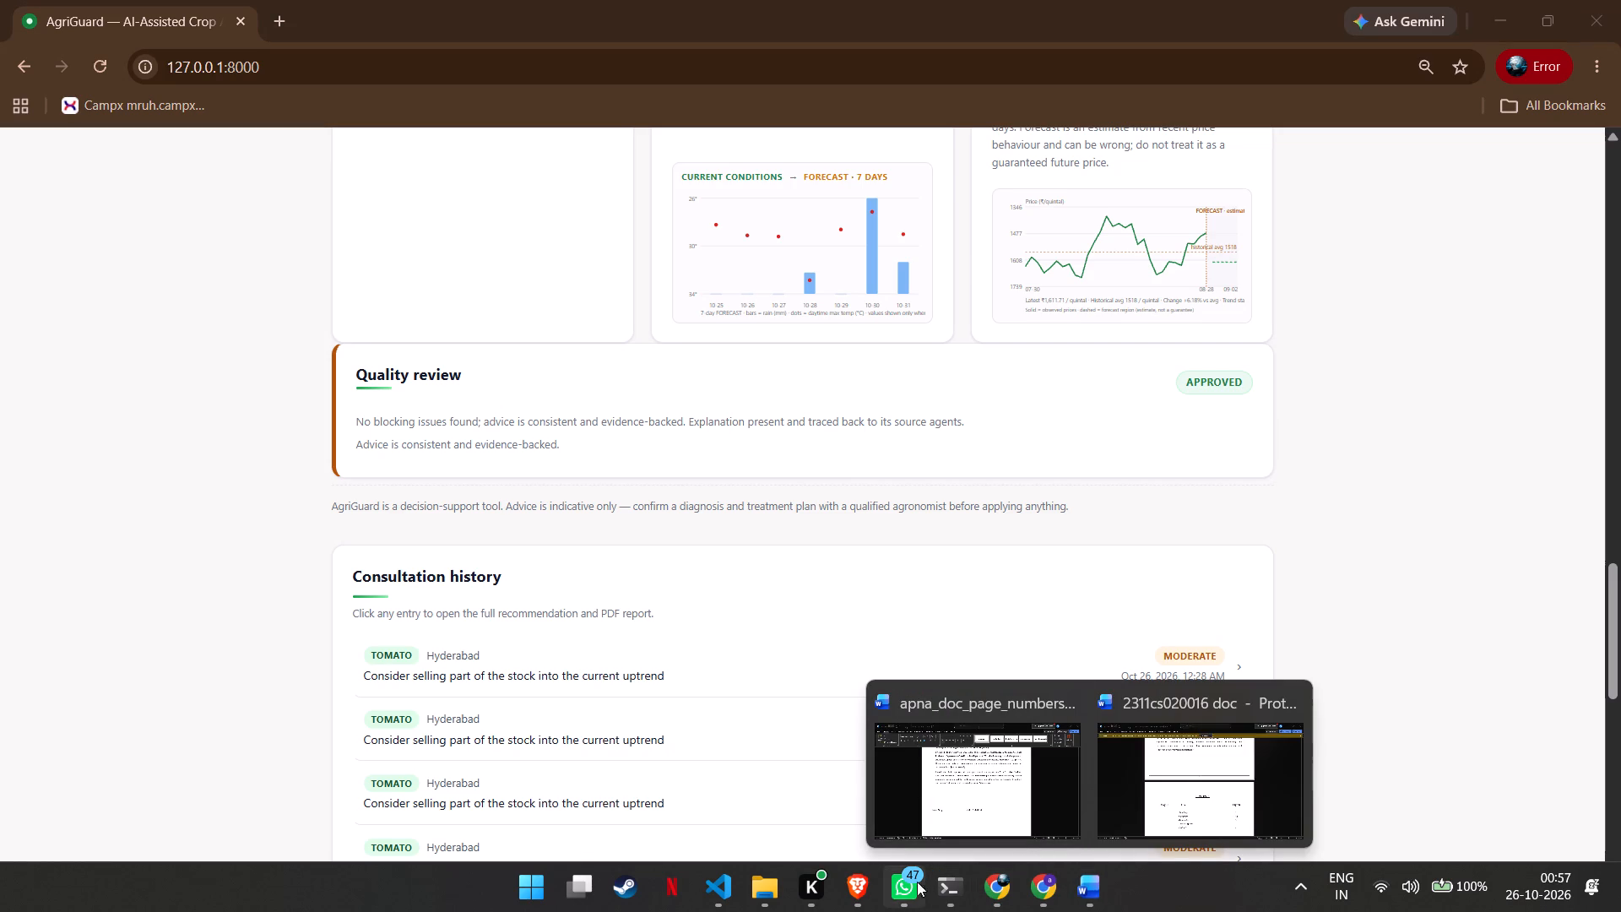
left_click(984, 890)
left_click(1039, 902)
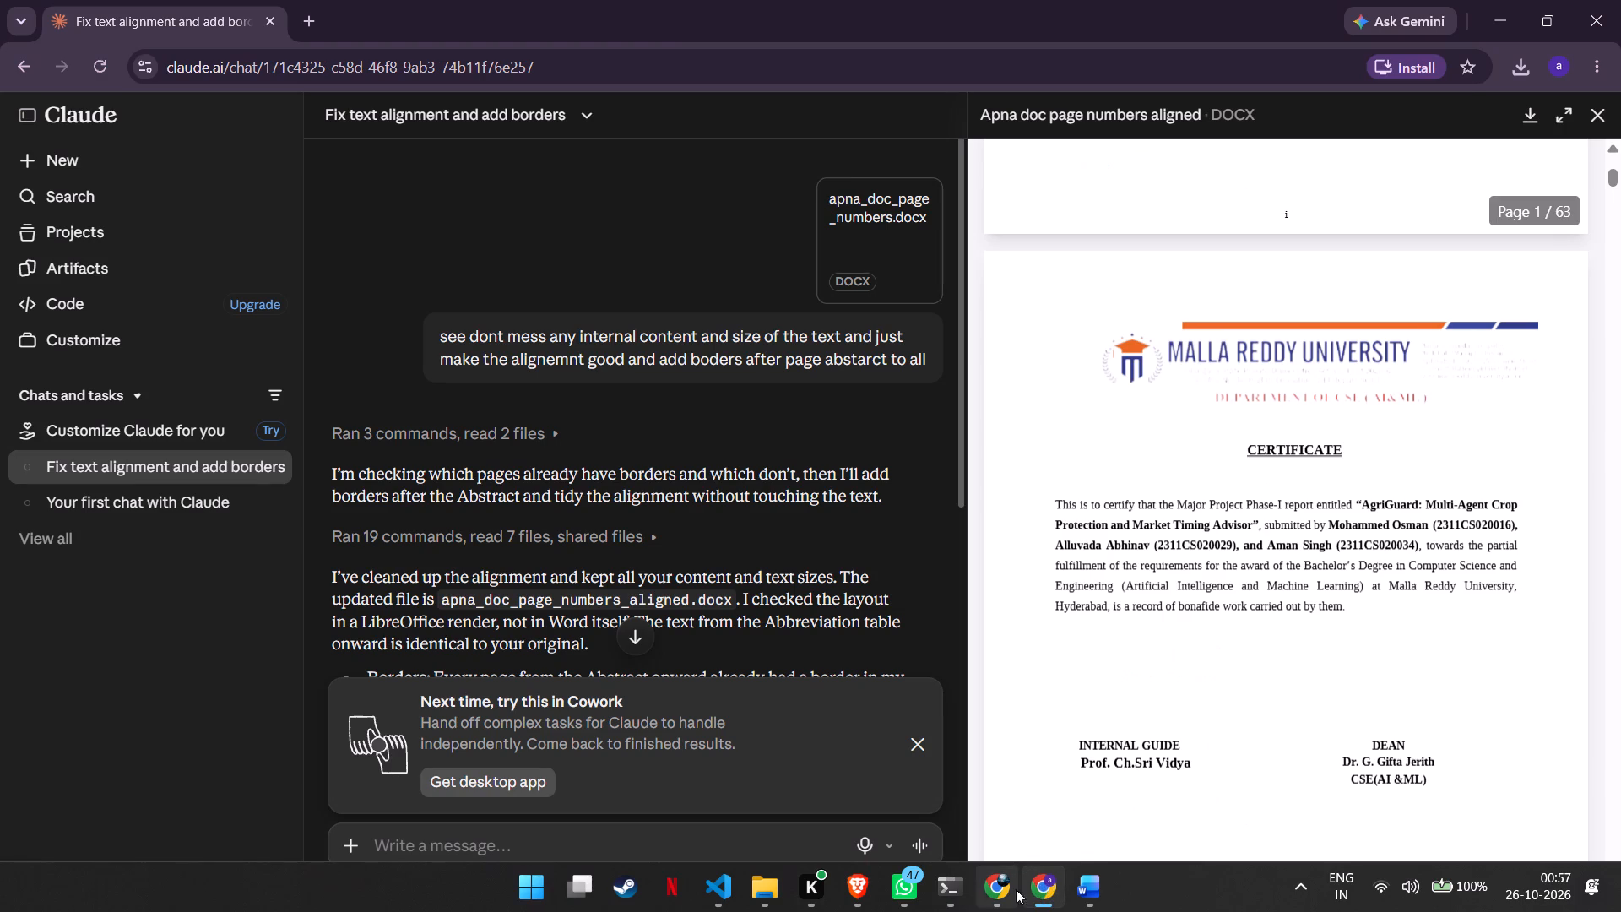
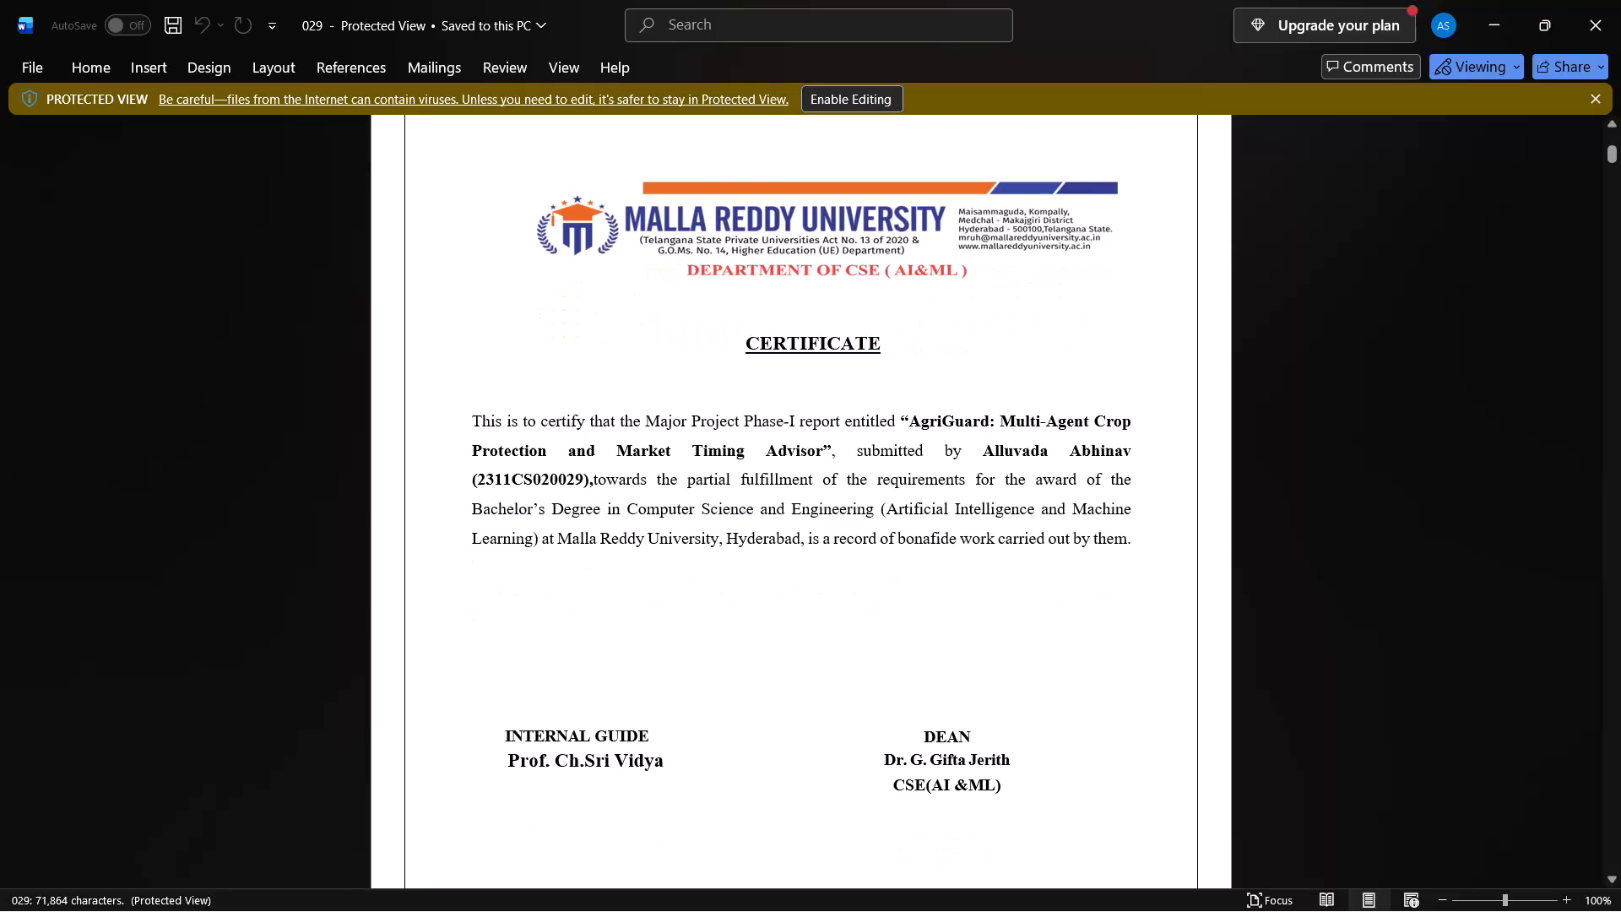
Enable editing of the protected single-student report 029.
scroll(836, 637, "down", 3)
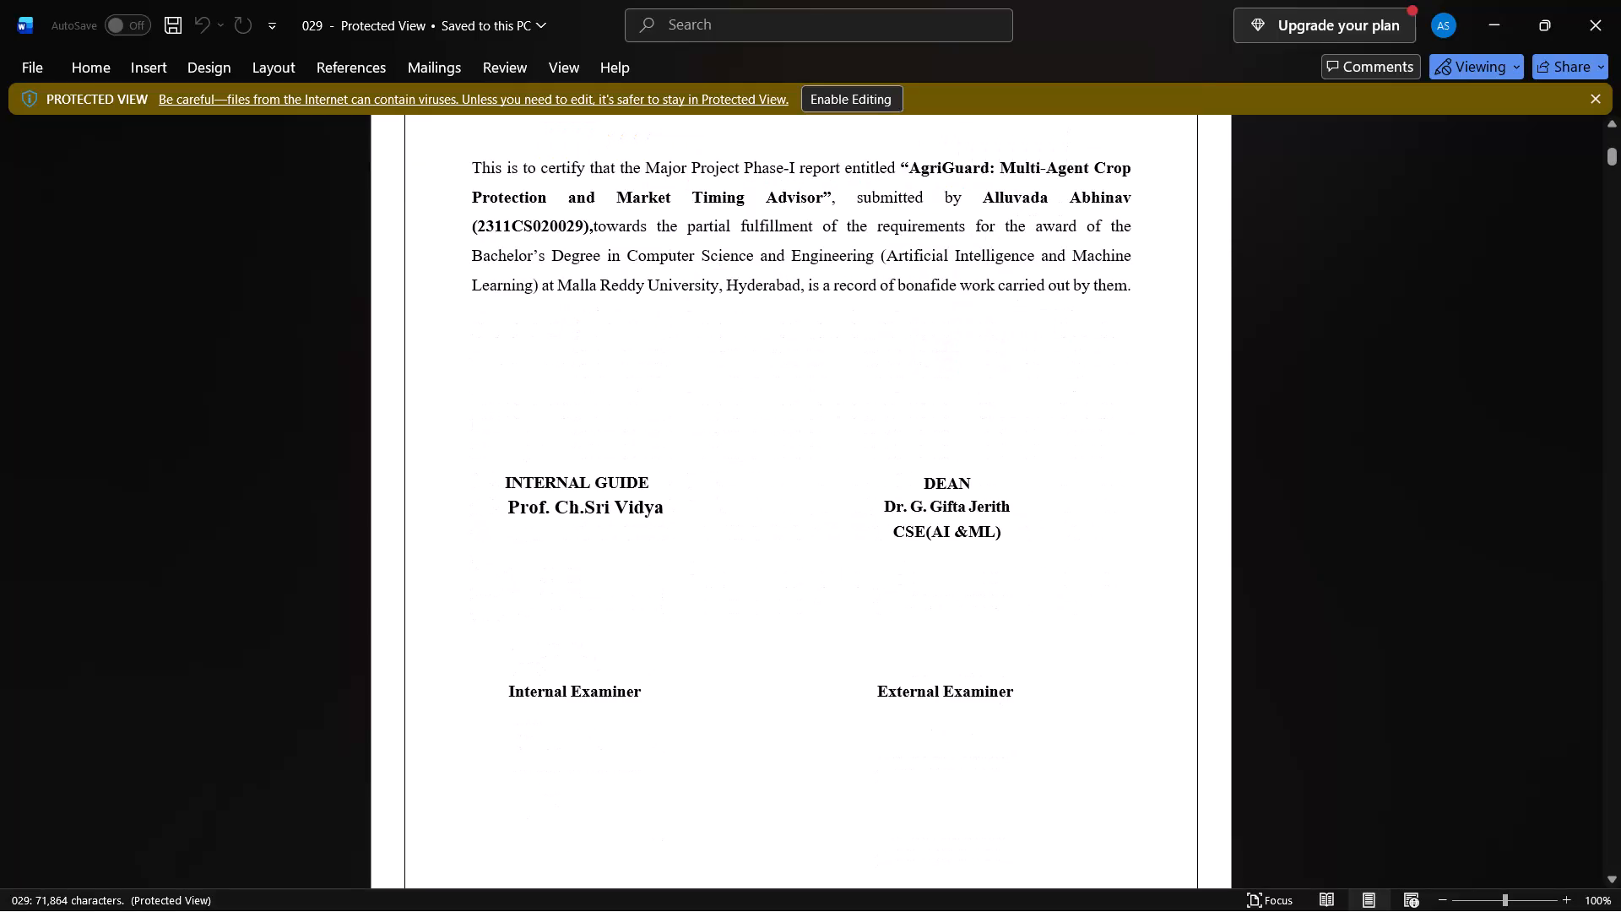
scroll(836, 637, "up", 3)
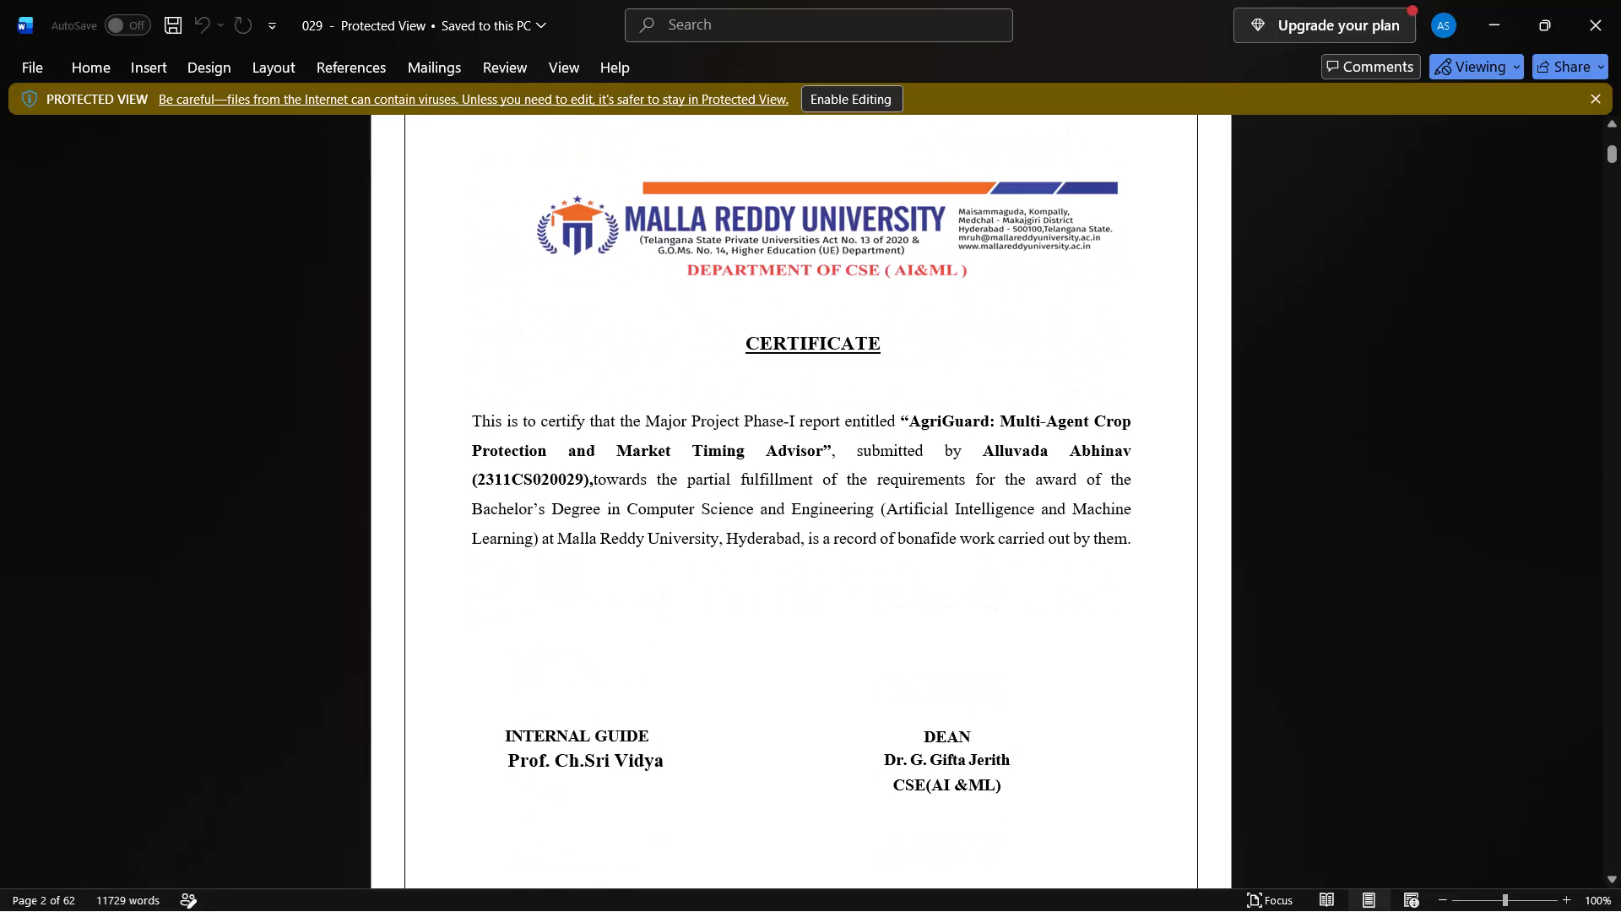
scroll(836, 636, "up", 2)
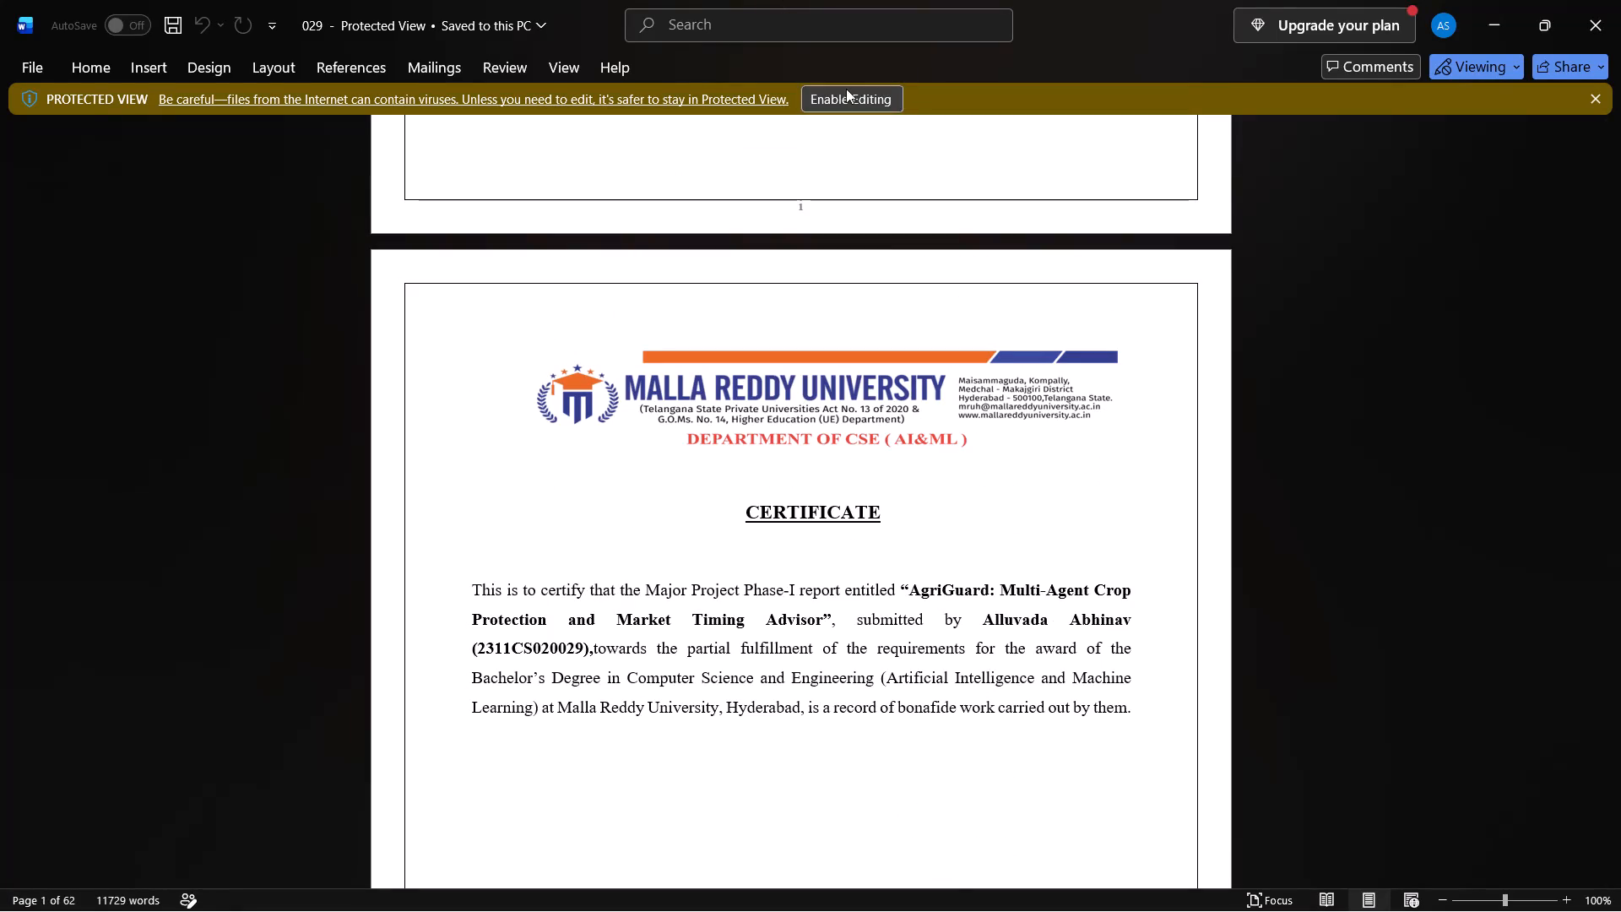
left_click(846, 89)
Replace the student's name in the certificate paragraph with the other student's name, starting with "Am", in front of the roll number.
scroll(897, 445, "down", 7)
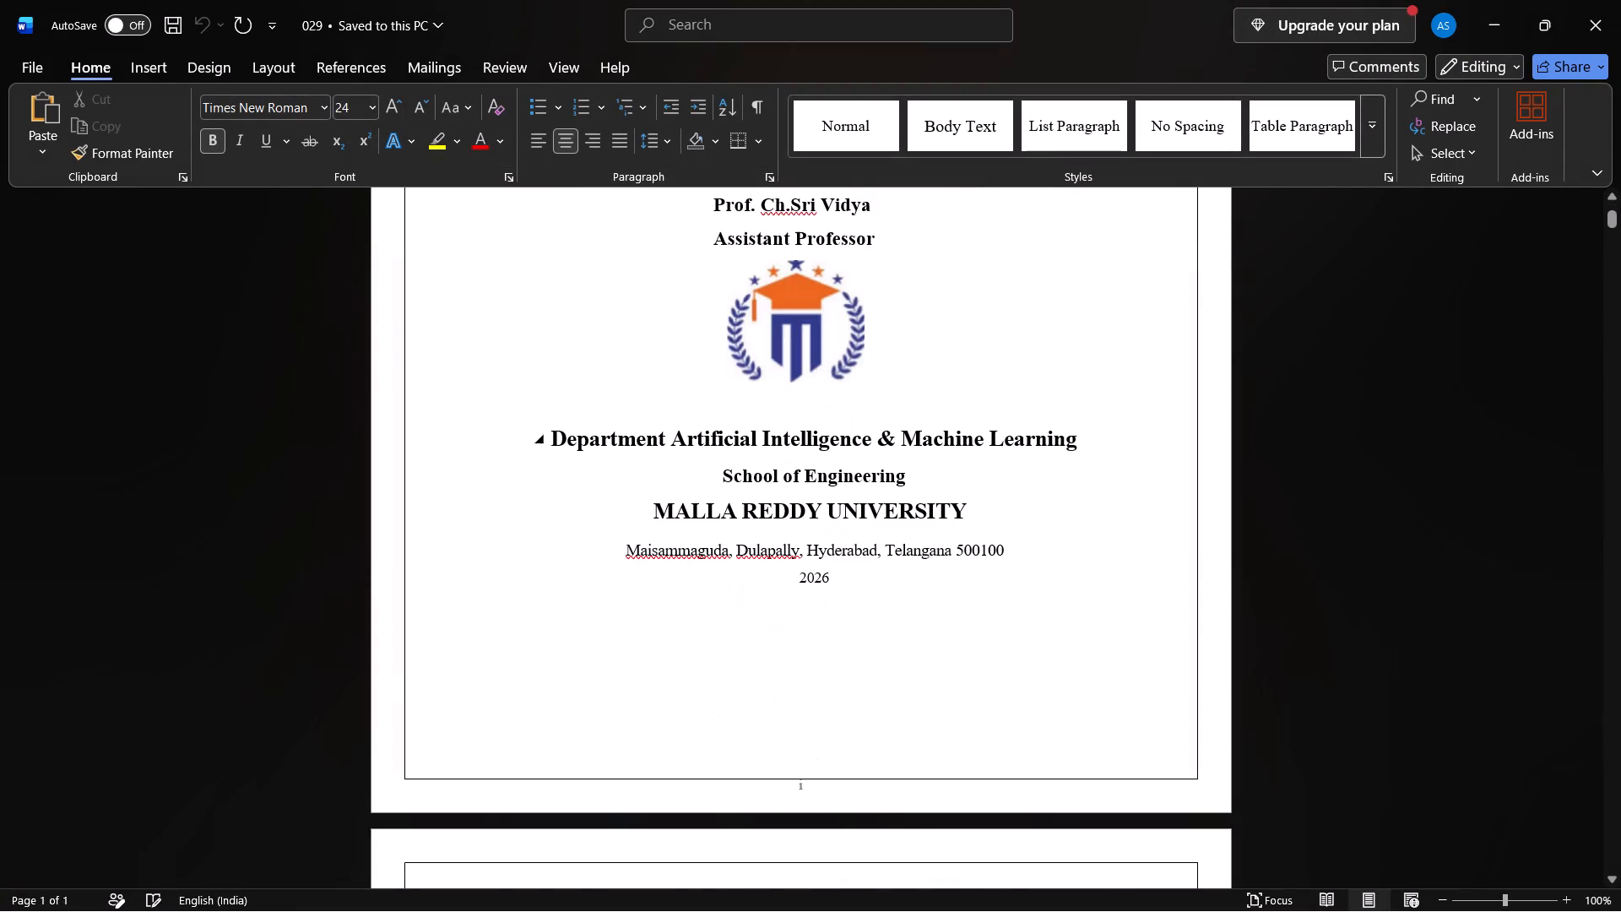
scroll(897, 445, "down", 8)
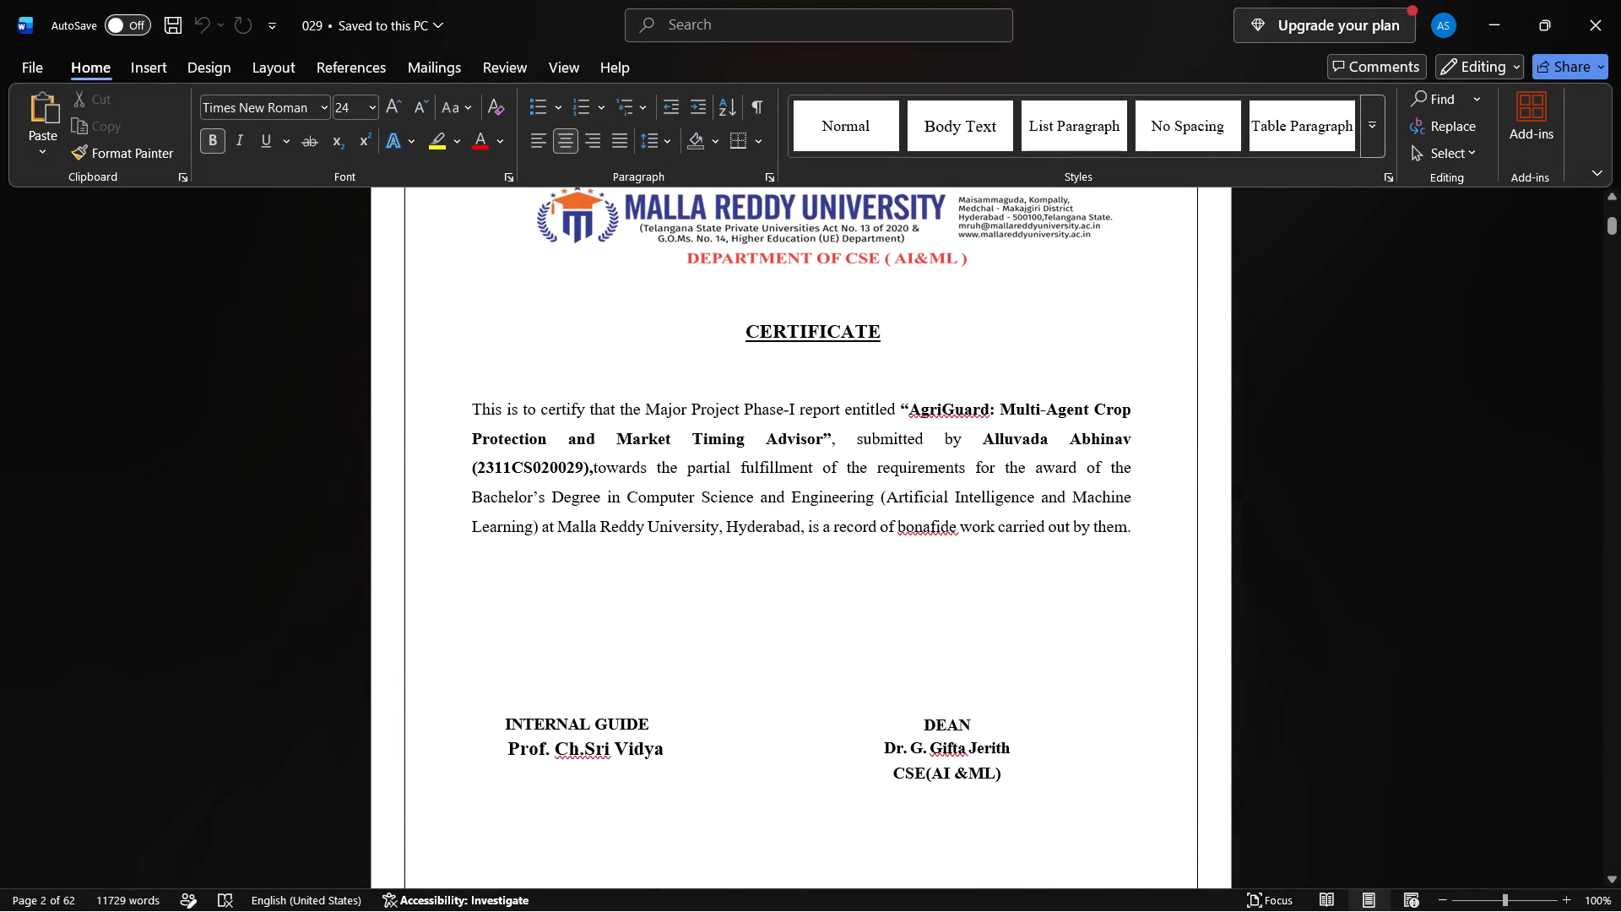
left_click(1136, 441)
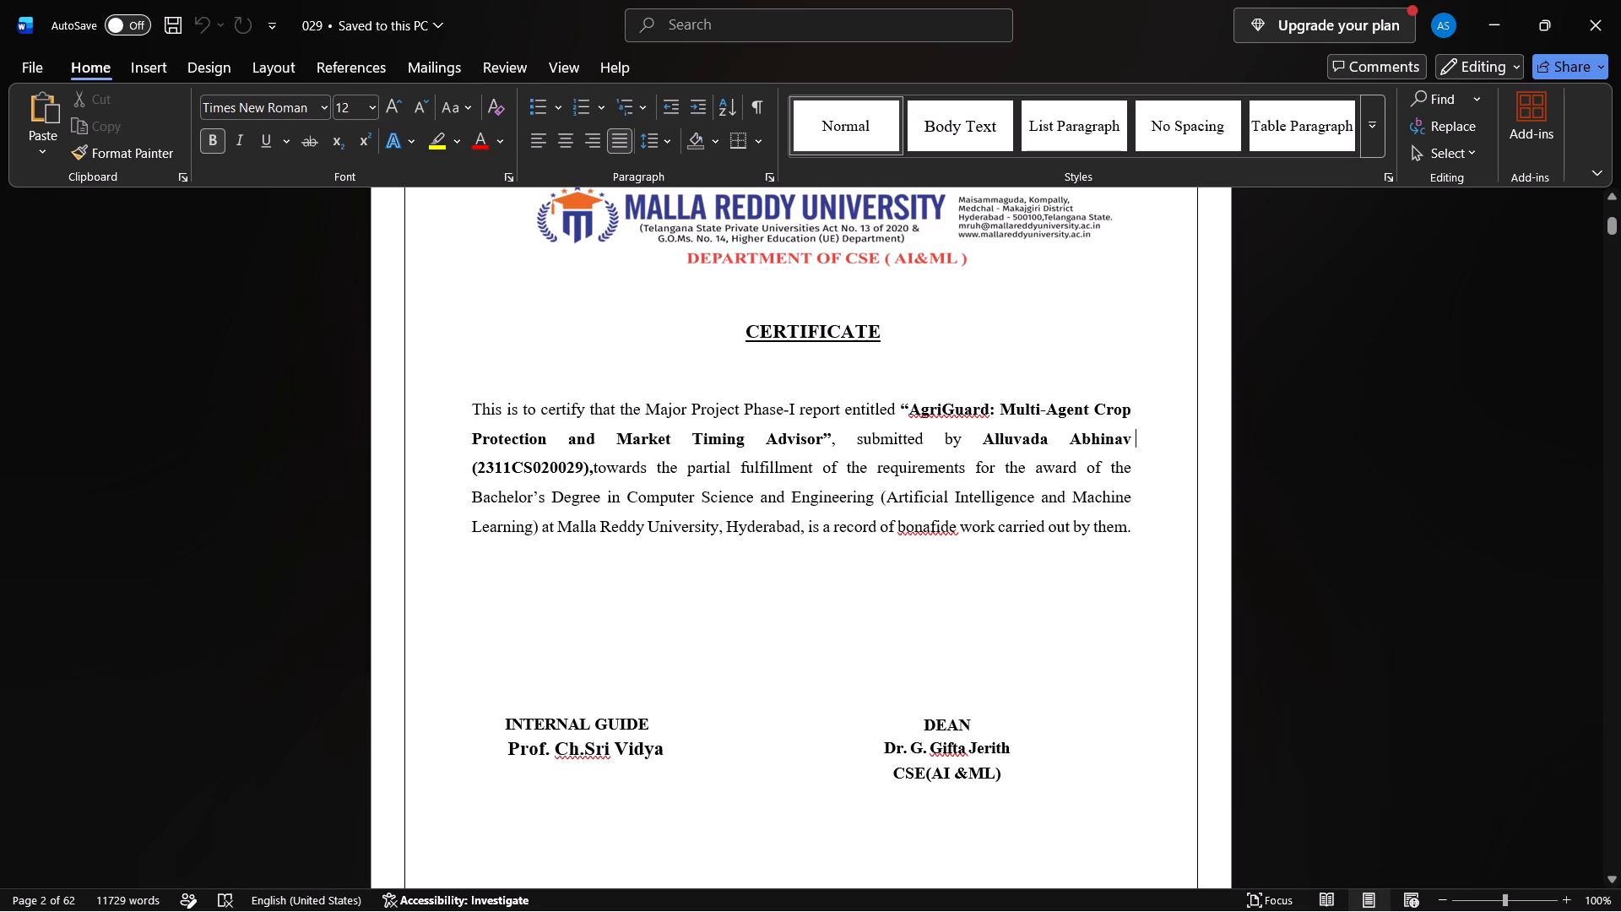
key("BackSpace")
key("BackSpace")
key("BackSpace")
key("BackSpace")
key("BackSpace")
key("BackSpace")
key("BackSpace")
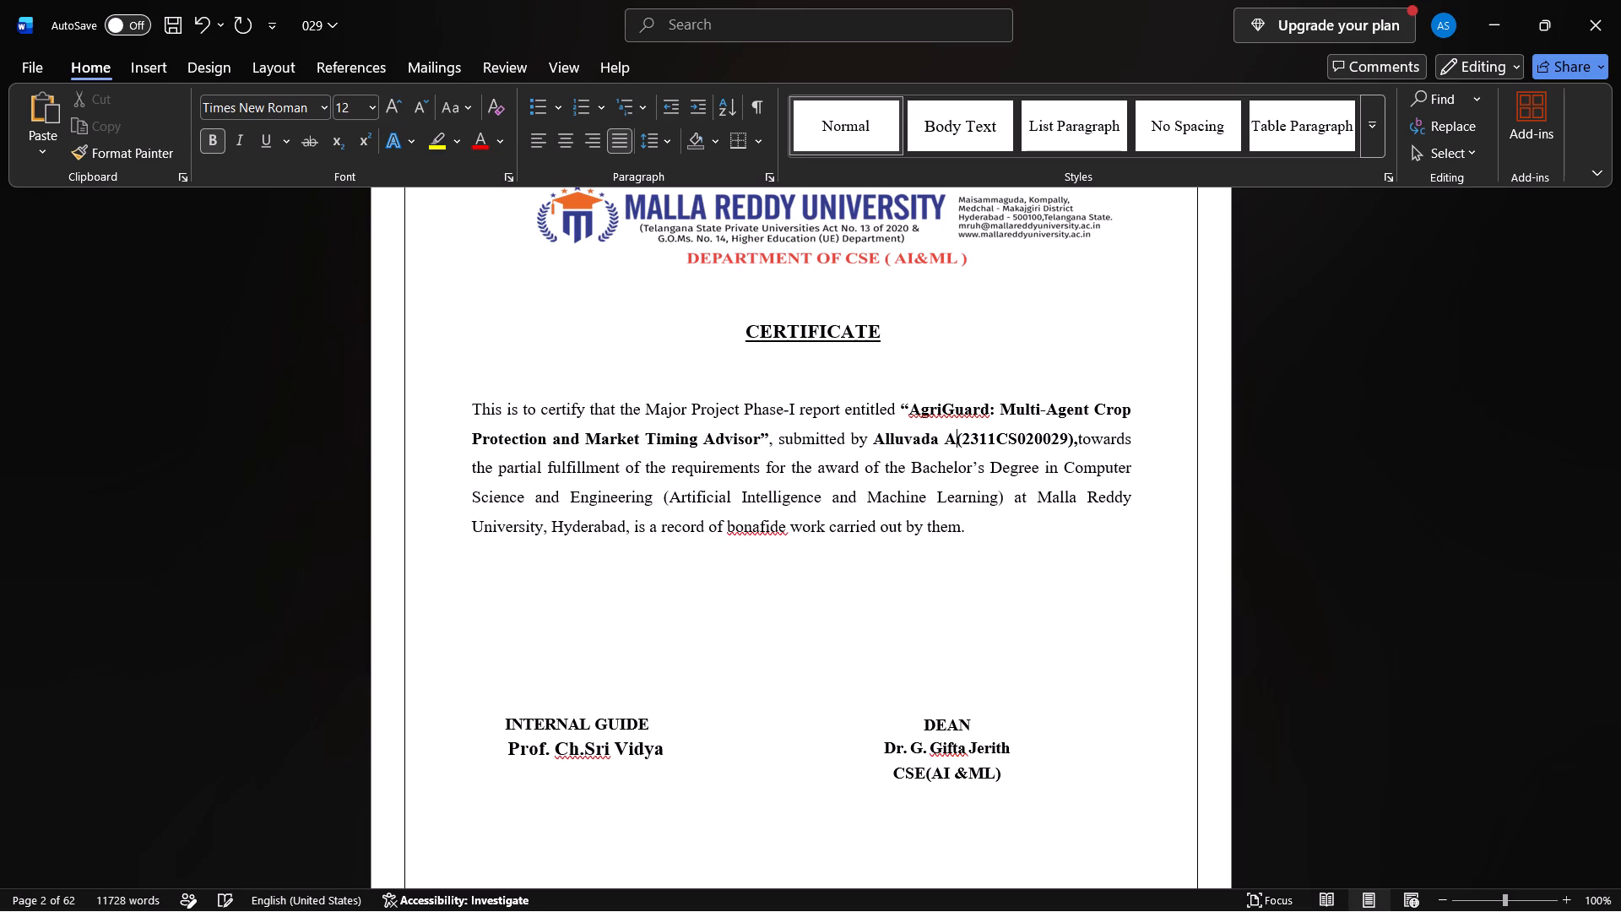
key("BackSpace")
key("BackSpace")
key("BackSpace")
key("BackSpace")
key("BackSpace")
key("BackSpace")
key("BackSpace")
key("BackSpace")
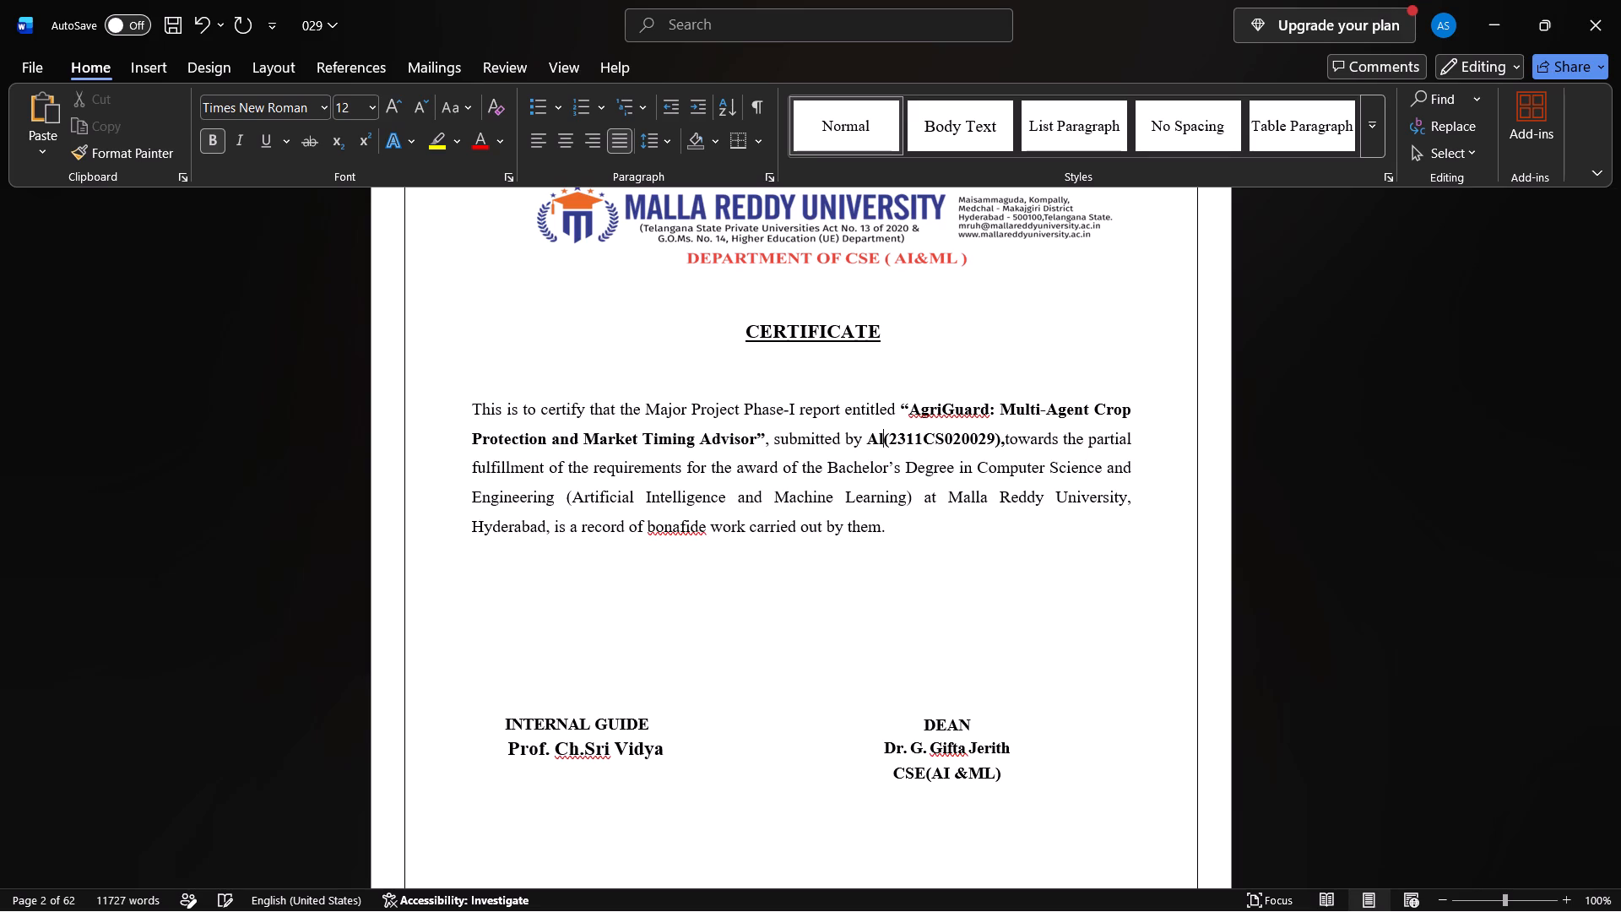
key("BackSpace")
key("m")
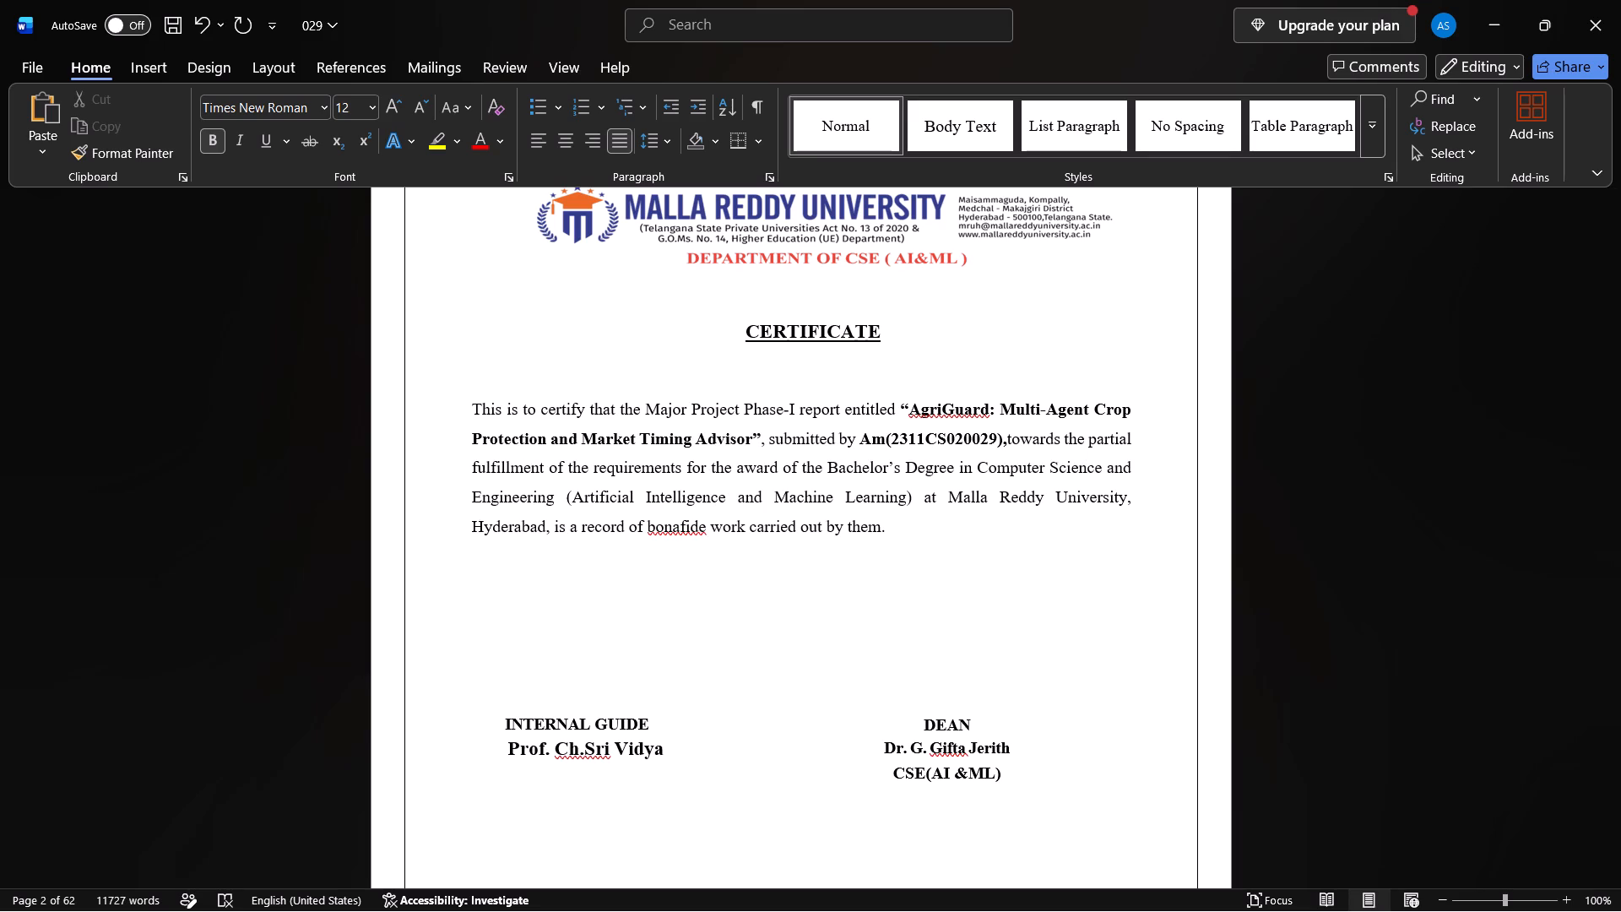
Finish entering the replacement student's name in the certificate paragraph and change the roll number after it to that student's.
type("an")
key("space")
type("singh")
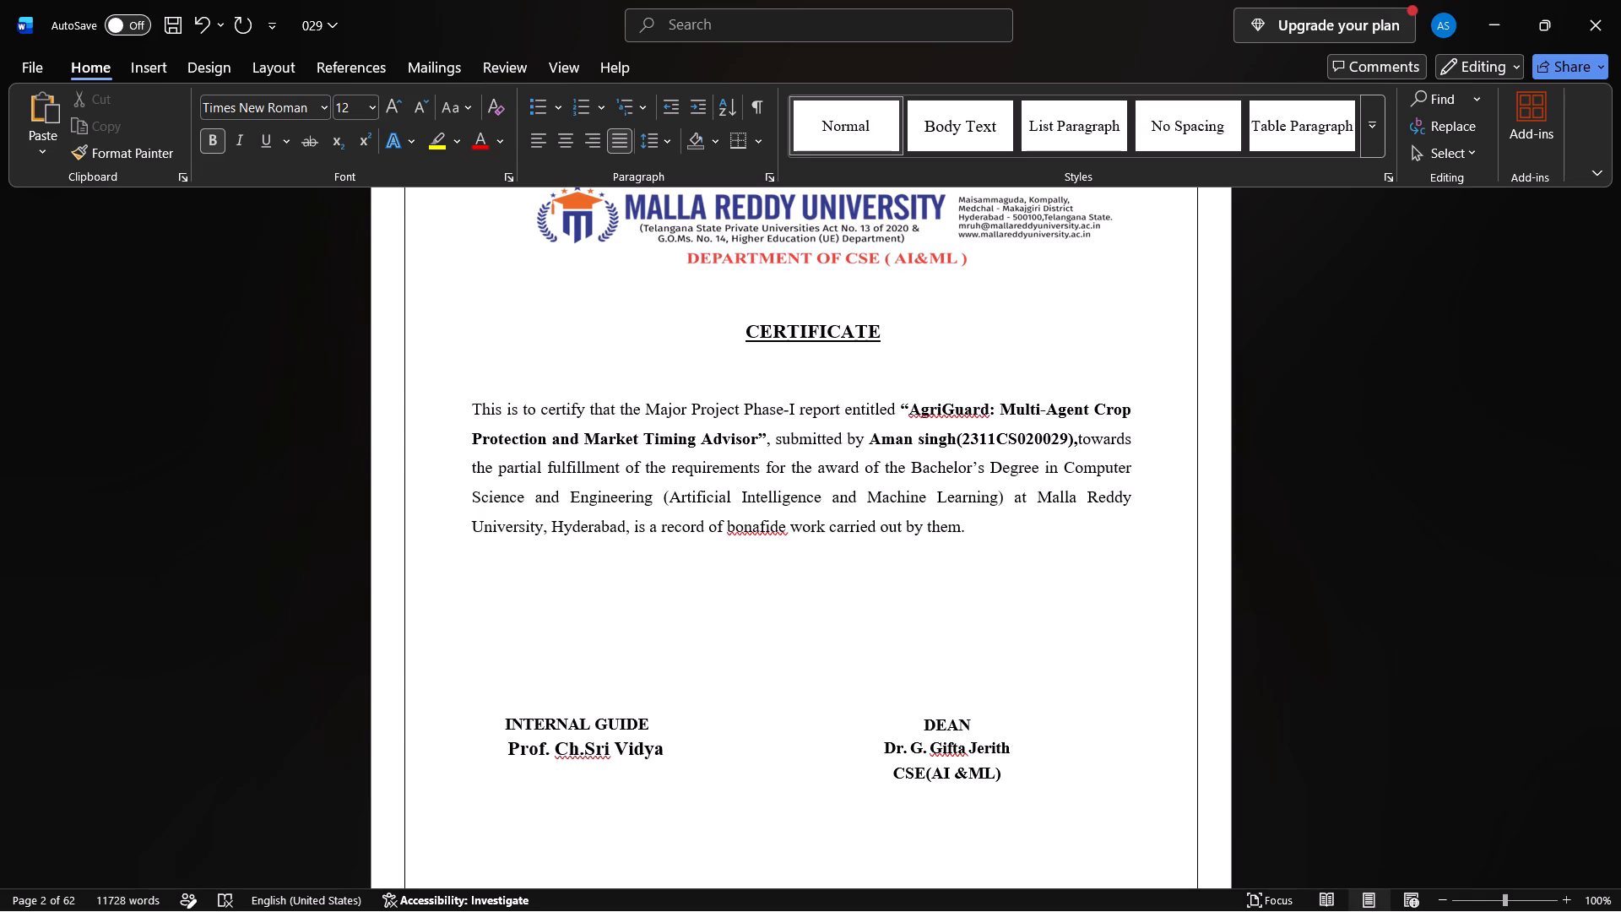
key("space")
scroll(1097, 455, "down", 1)
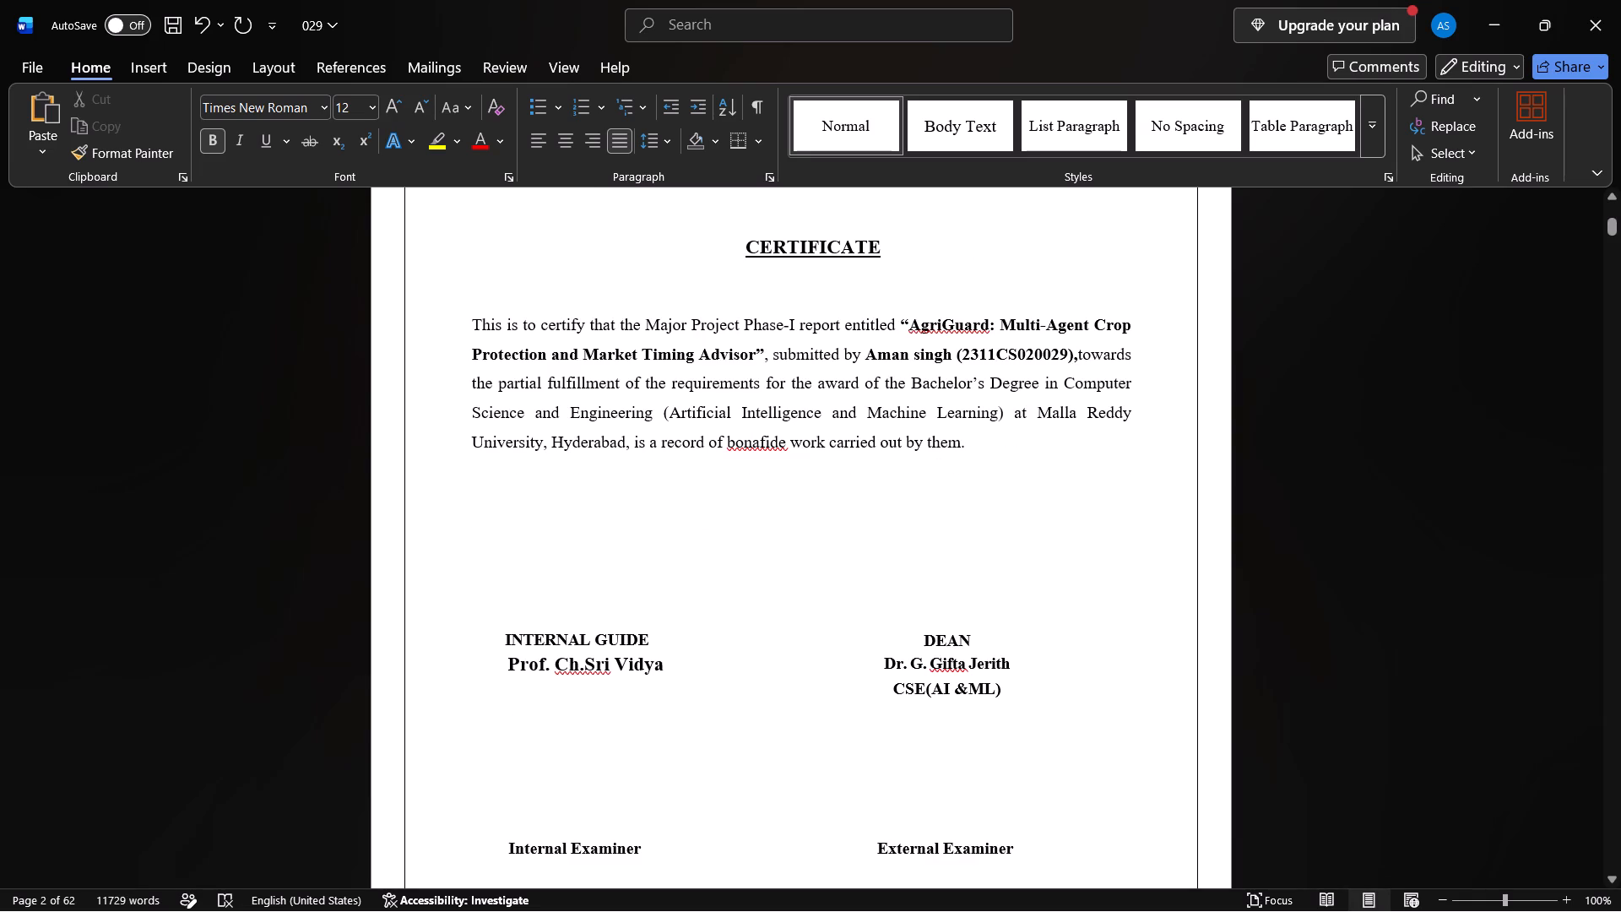
left_click(1065, 347)
key("BackSpace")
key("BackSpace")
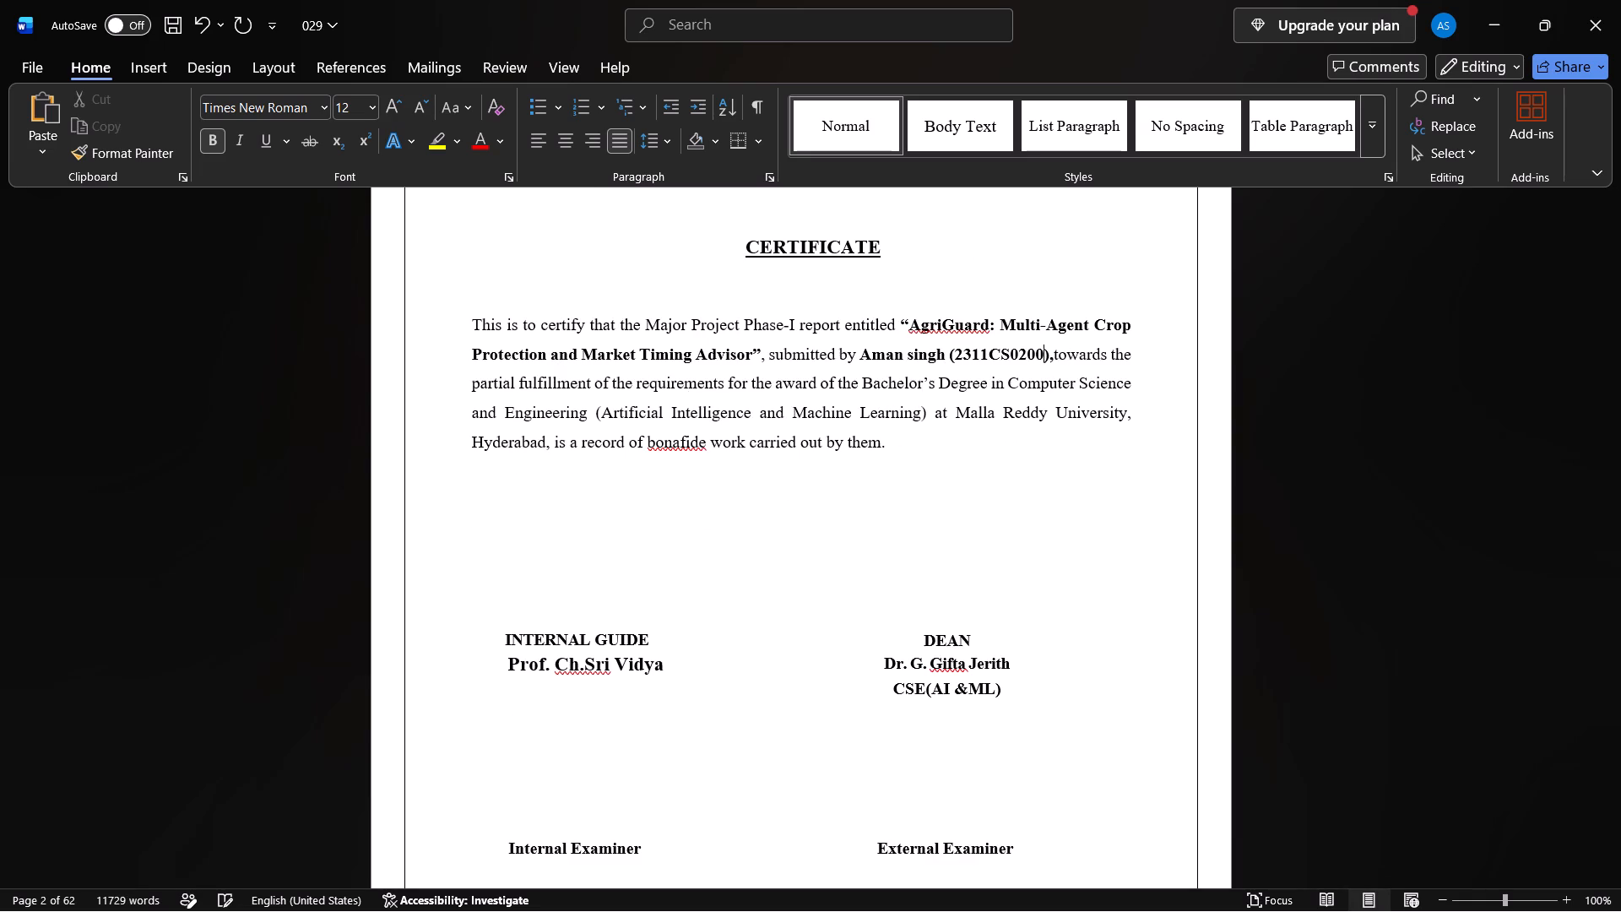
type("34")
Replace the student's name below the declaration's place and date with the same student's name as on the certificate.
scroll(1048, 344, "down", 2)
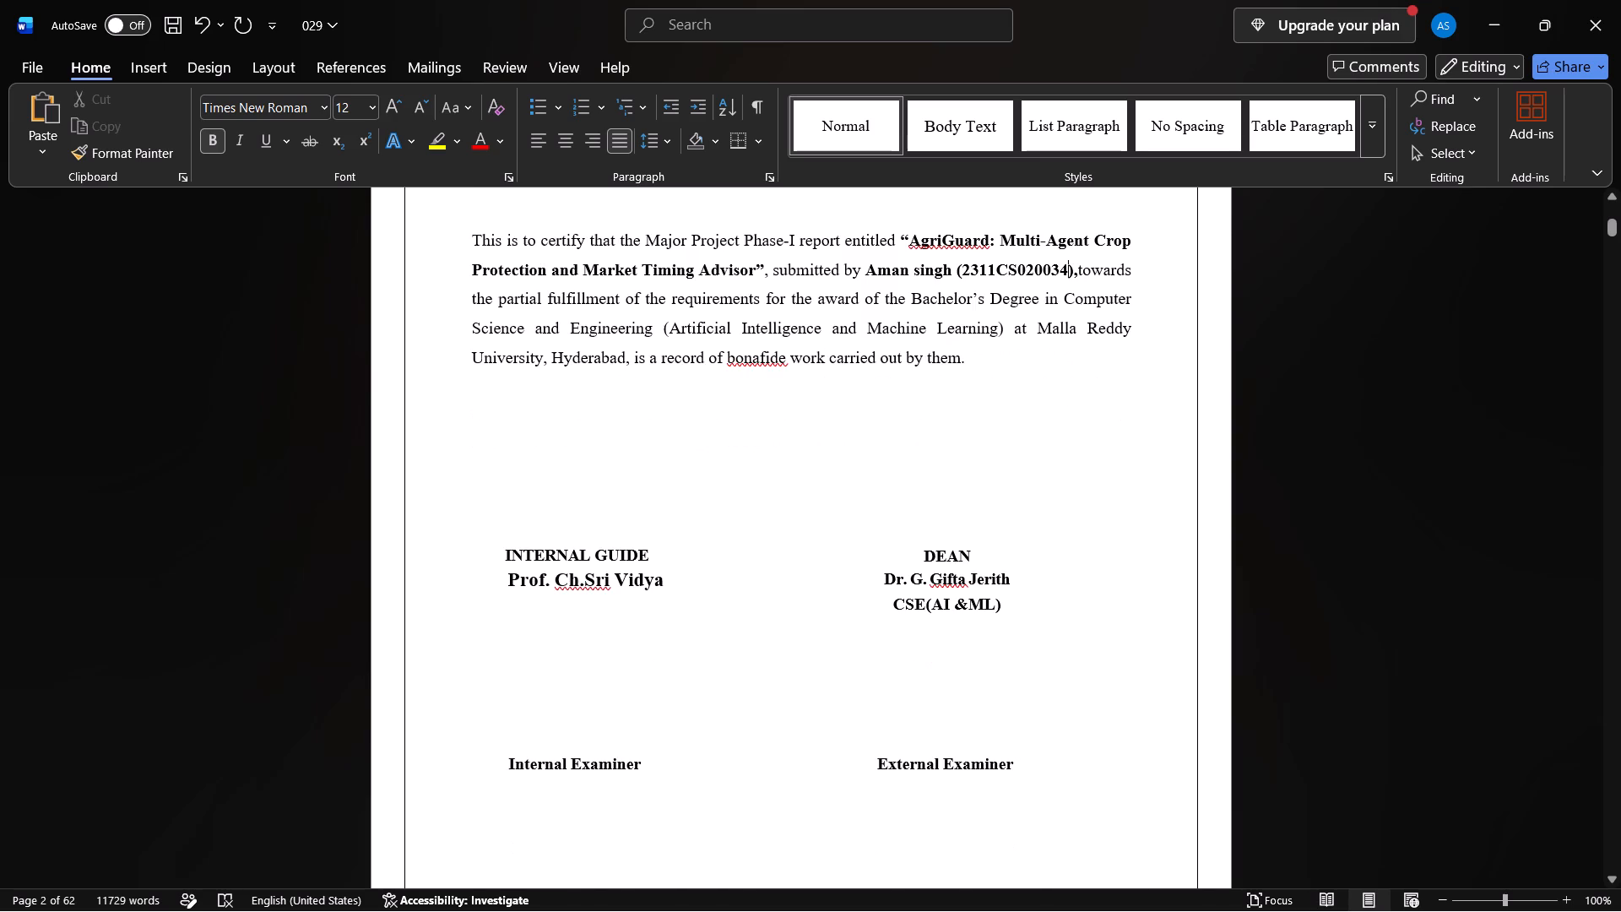
scroll(1048, 344, "down", 8)
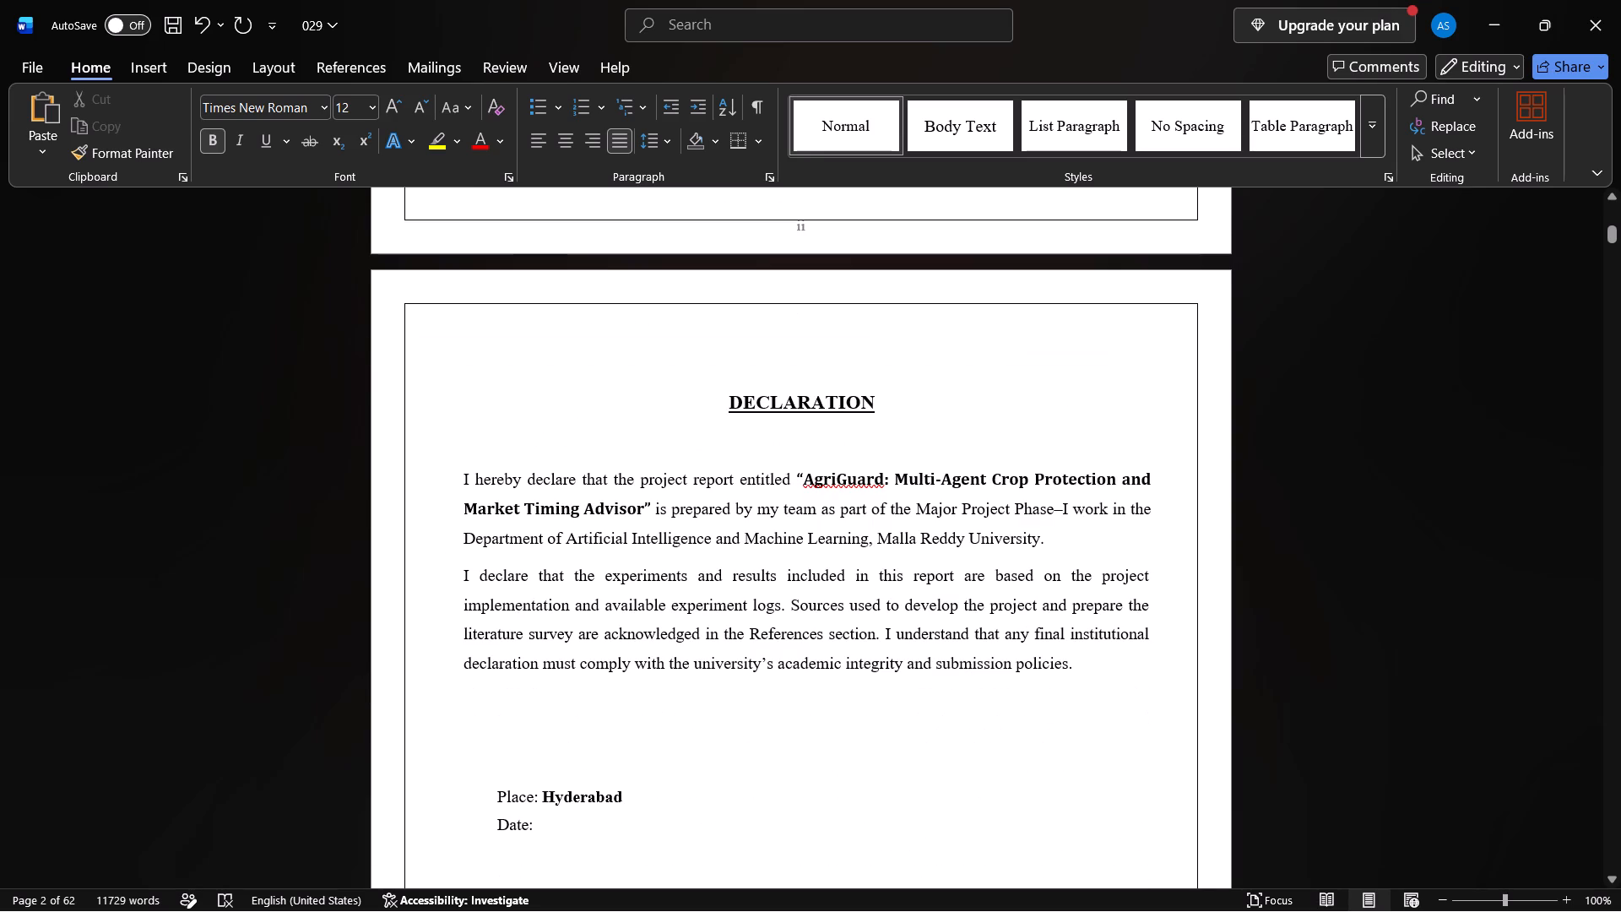
scroll(928, 496, "down", 5)
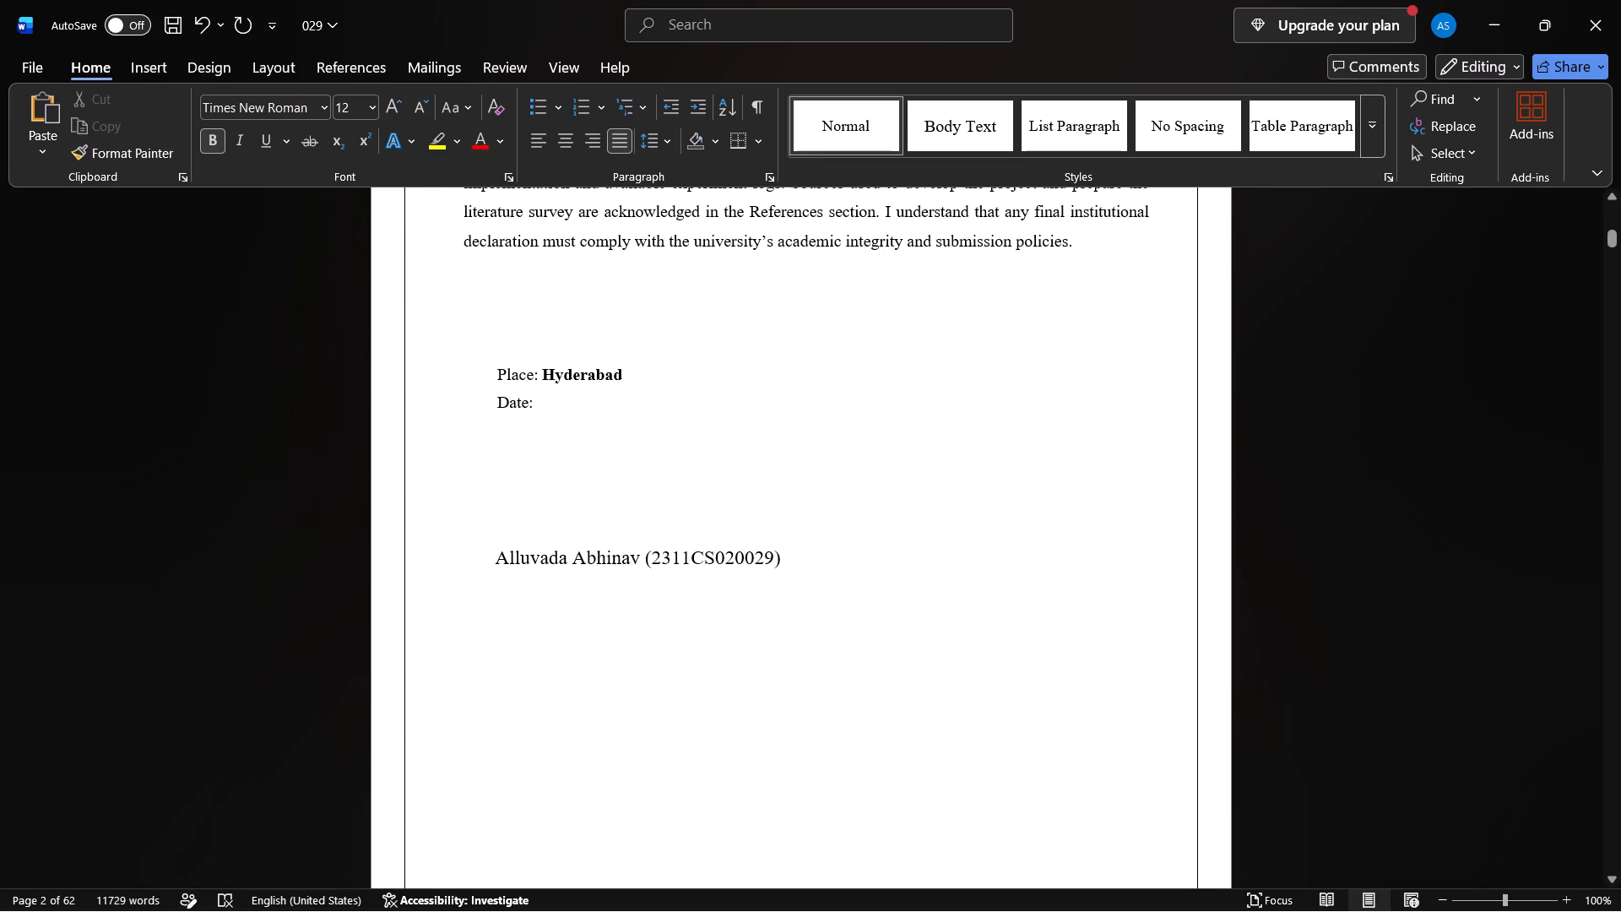
left_click(646, 560)
key("BackSpace")
key("BackSpace")
key("BackSpace")
key("BackSpace")
key("BackSpace")
key("BackSpace")
key("BackSpace")
key("BackSpace")
key("BackSpace")
key("BackSpace")
key("BackSpace")
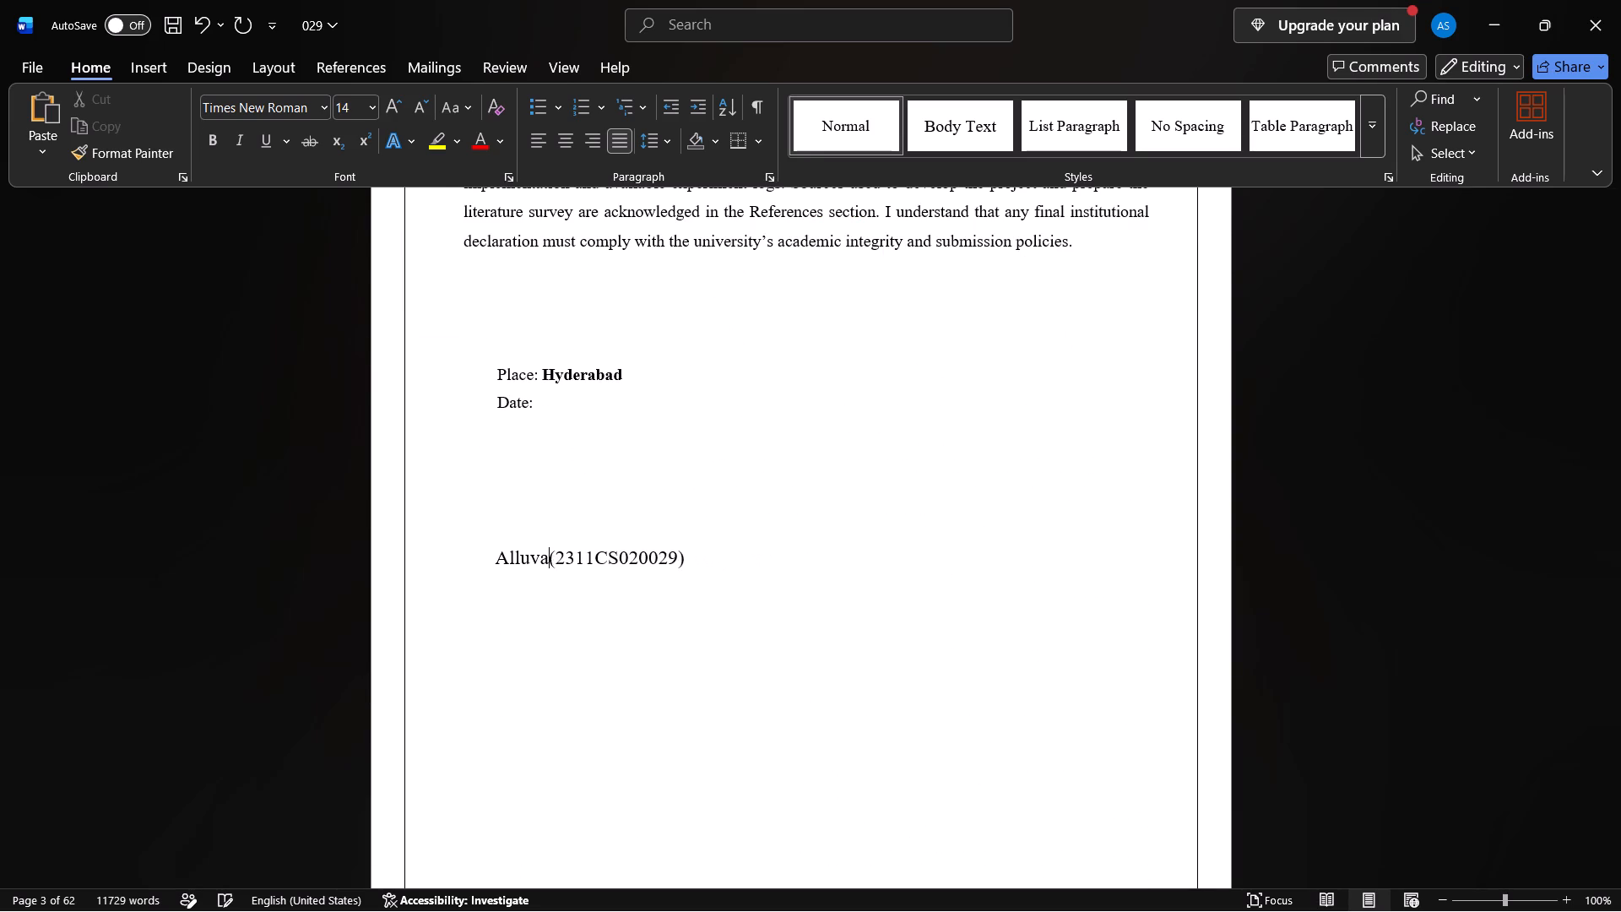
key("BackSpace")
key("BackSpace")
key("BackSpace")
key("BackSpace")
key("BackSpace")
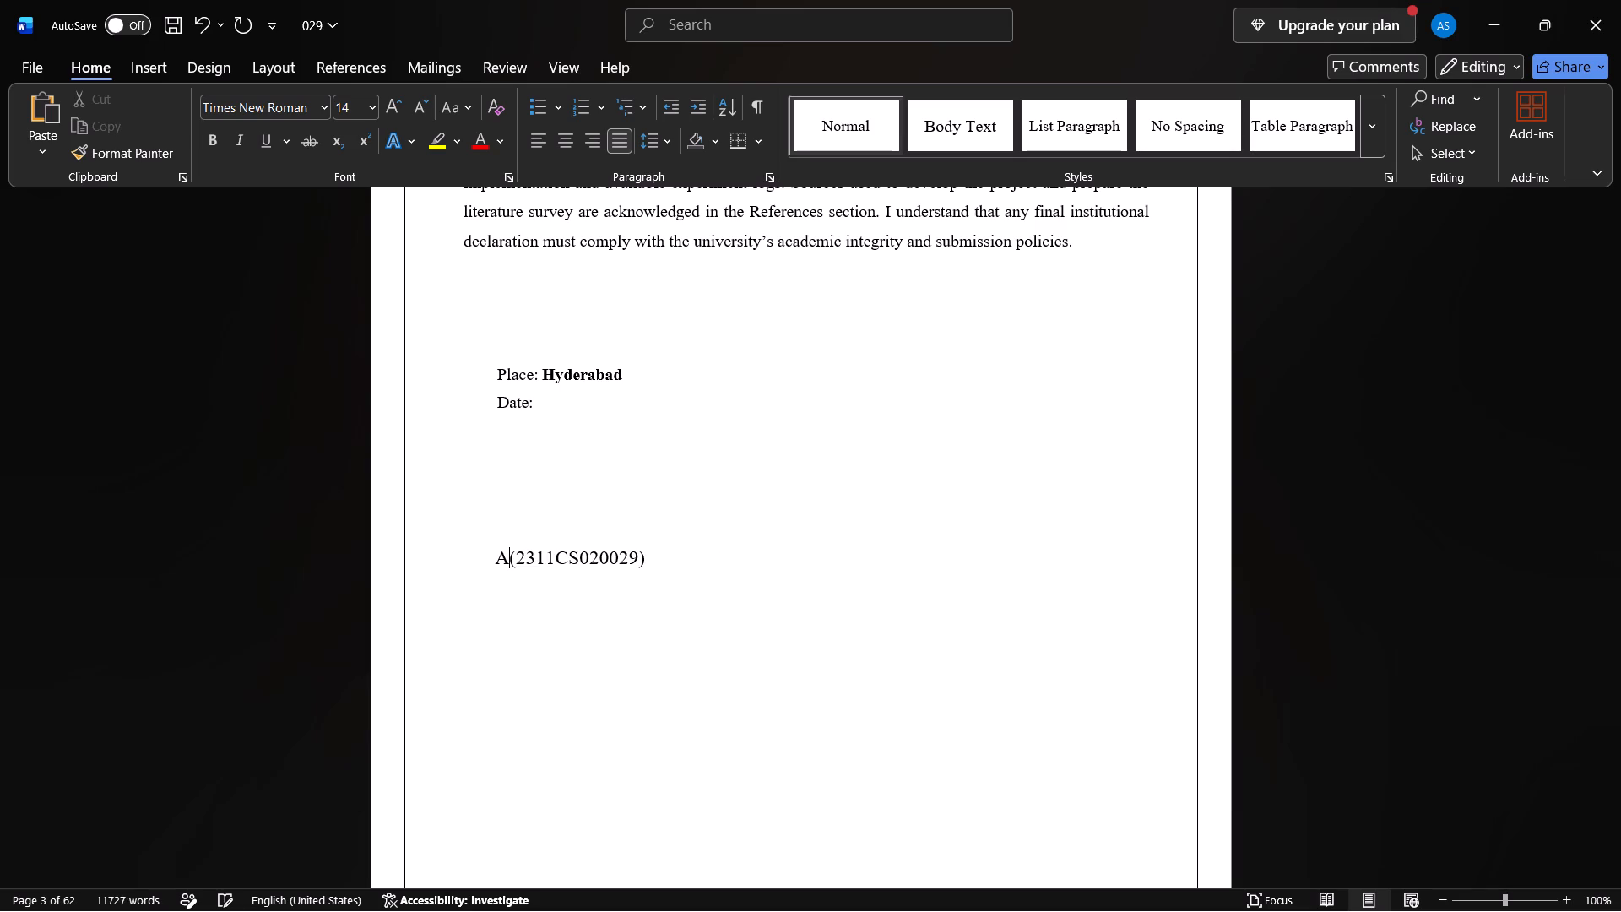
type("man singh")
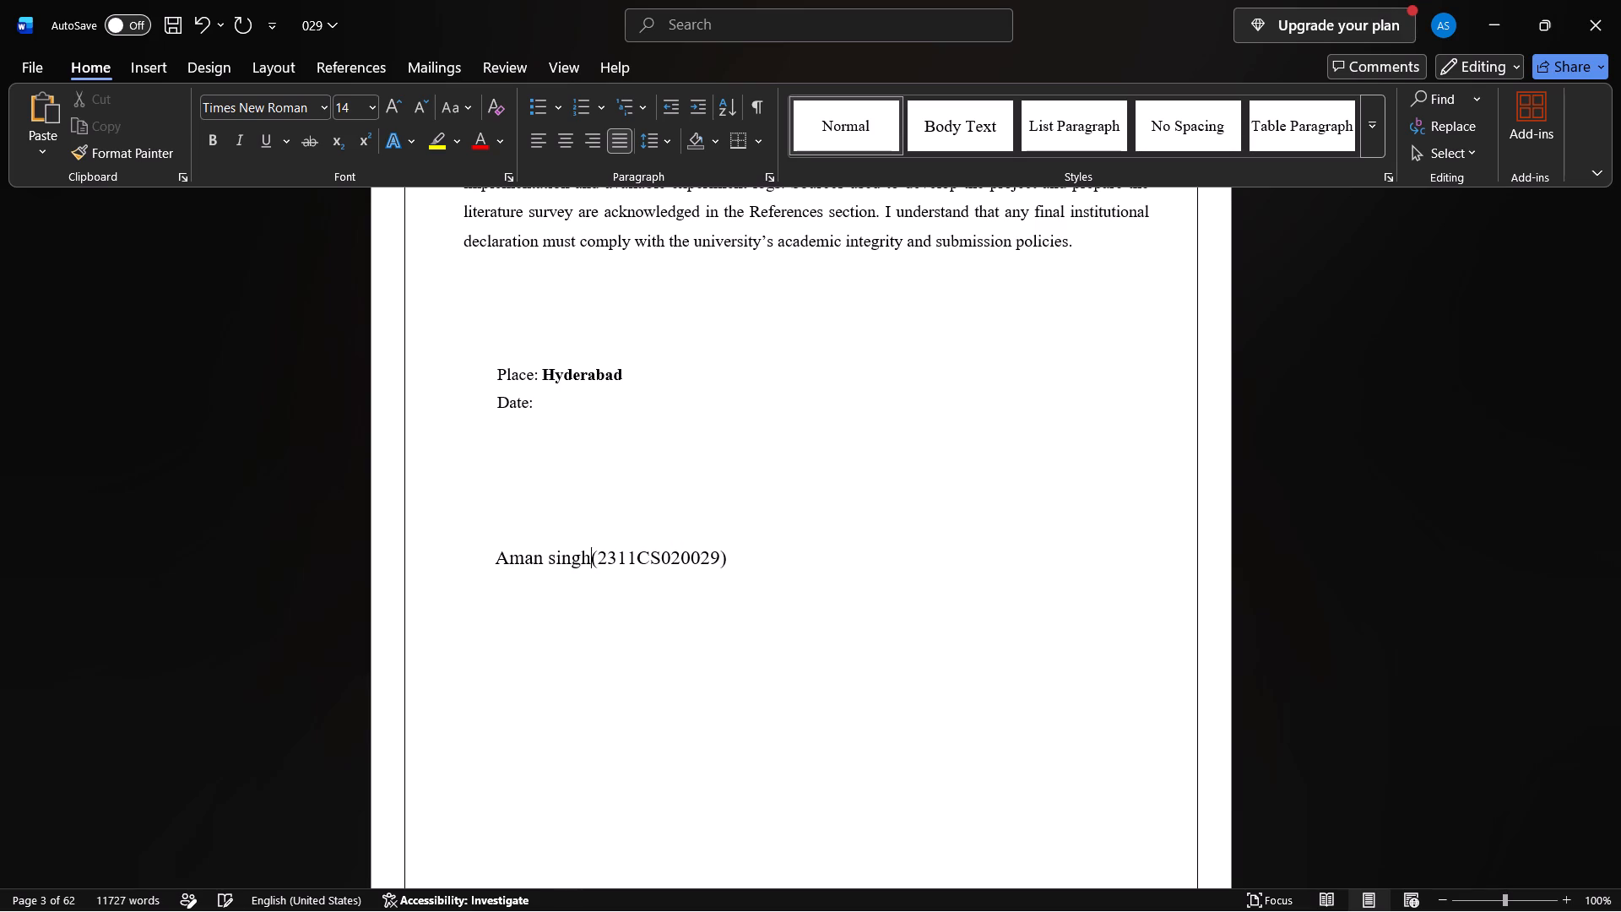
Change the last two digits of the declaration's roll number to match the certificate.
left_click(718, 564)
key("BackSpace")
key("BackSpace")
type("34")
Replace the student's name below the acknowledgement paragraphs with the name used on the certificate and declaration.
scroll(718, 564, "down", 4)
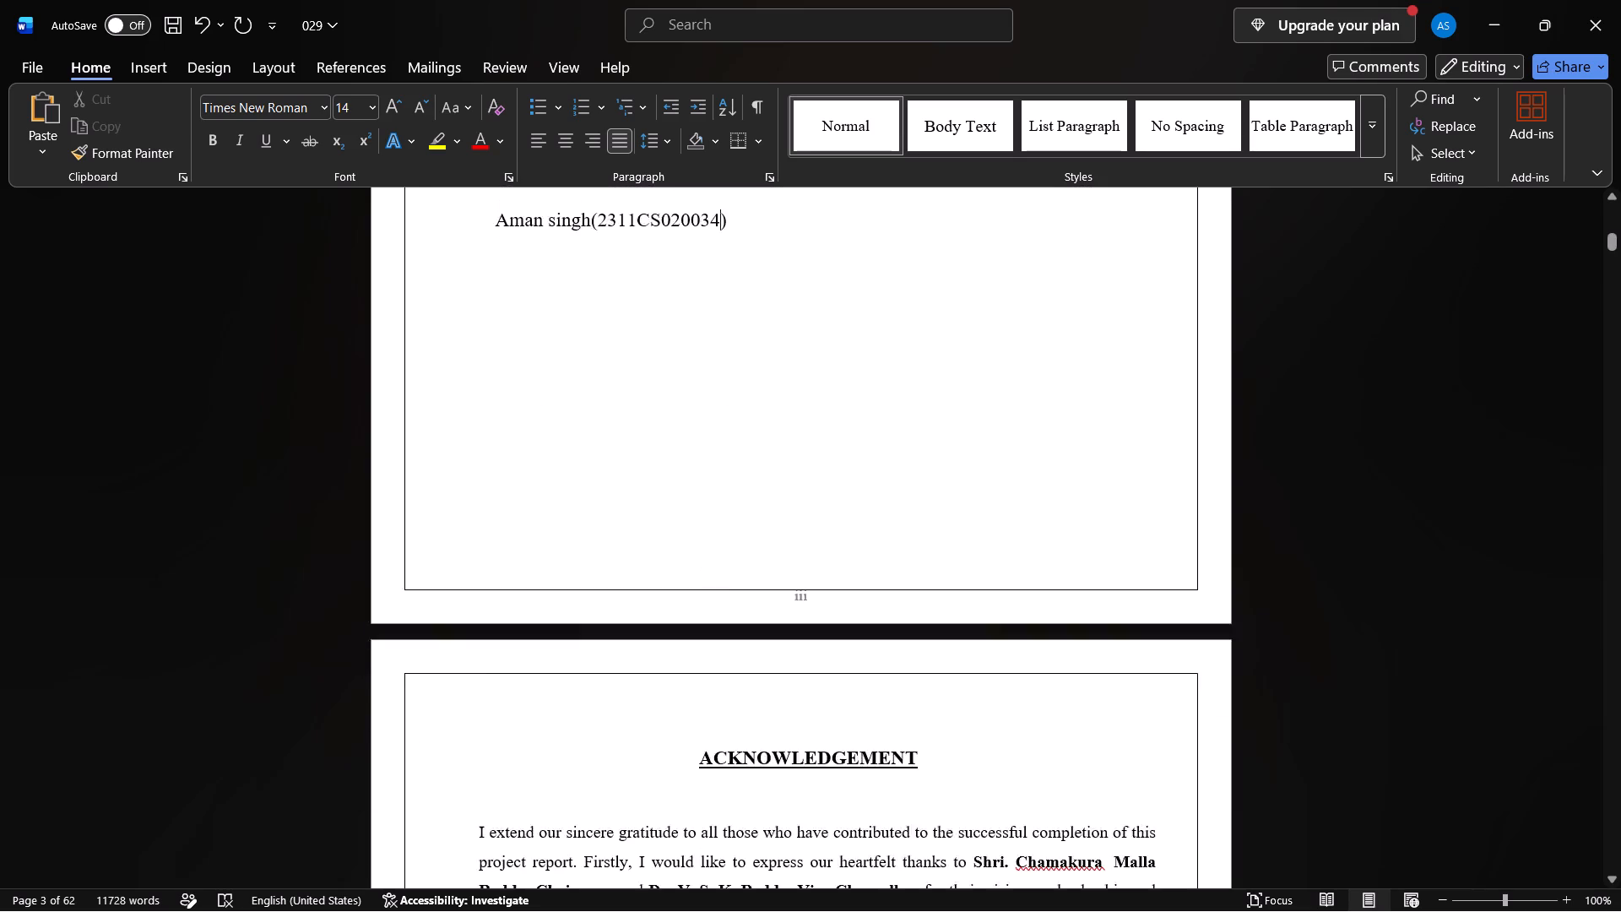
scroll(718, 564, "down", 6)
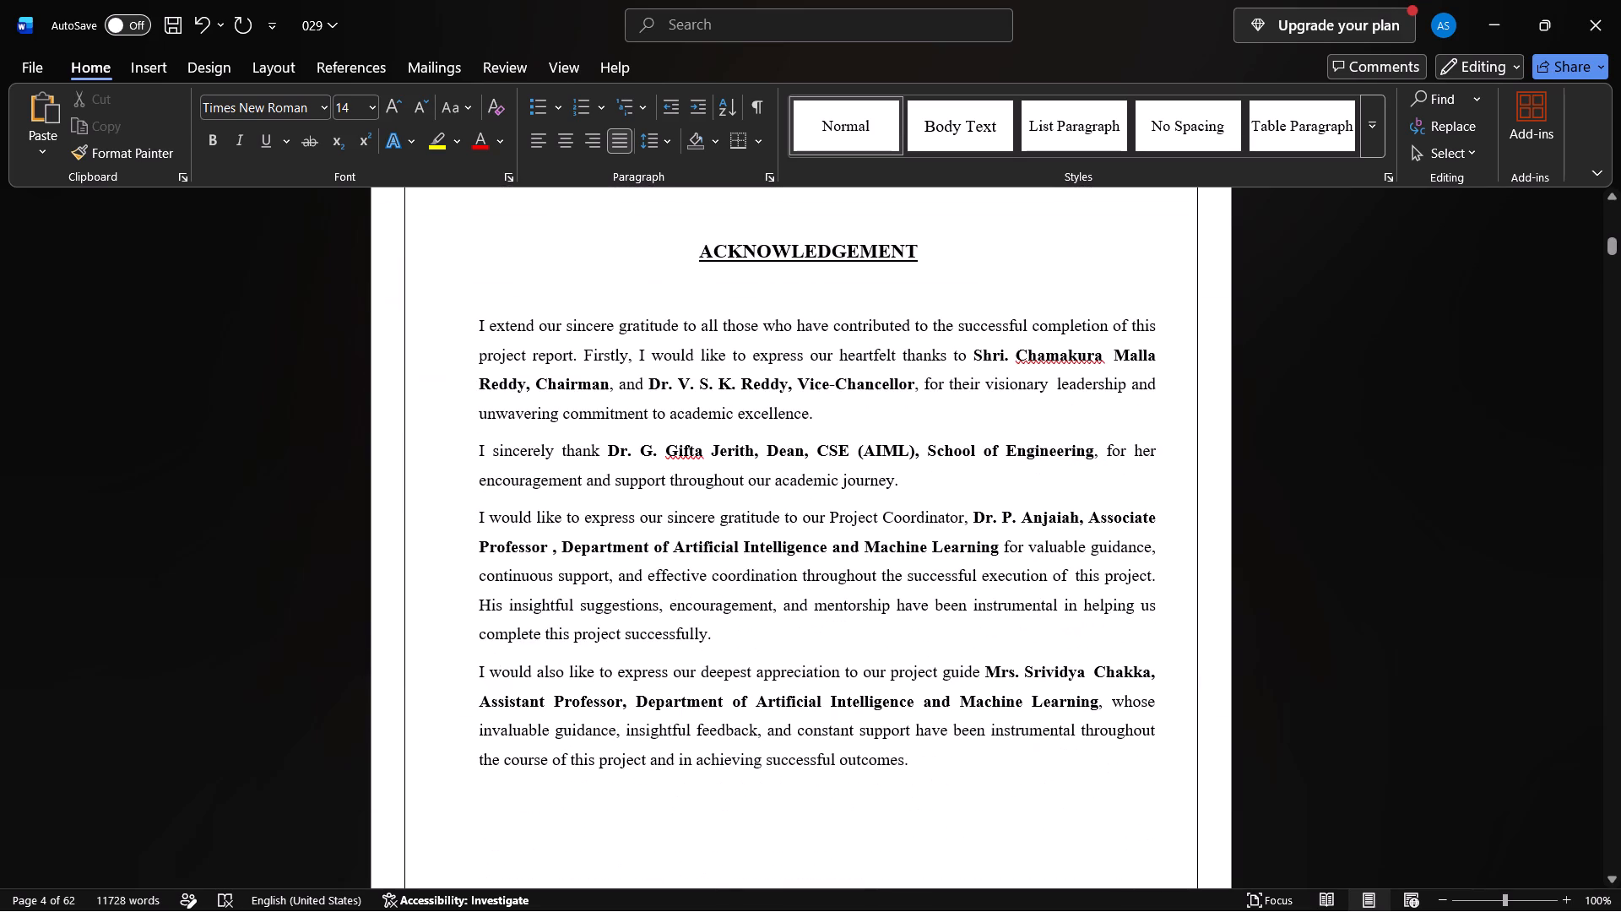
scroll(730, 510, "down", 4)
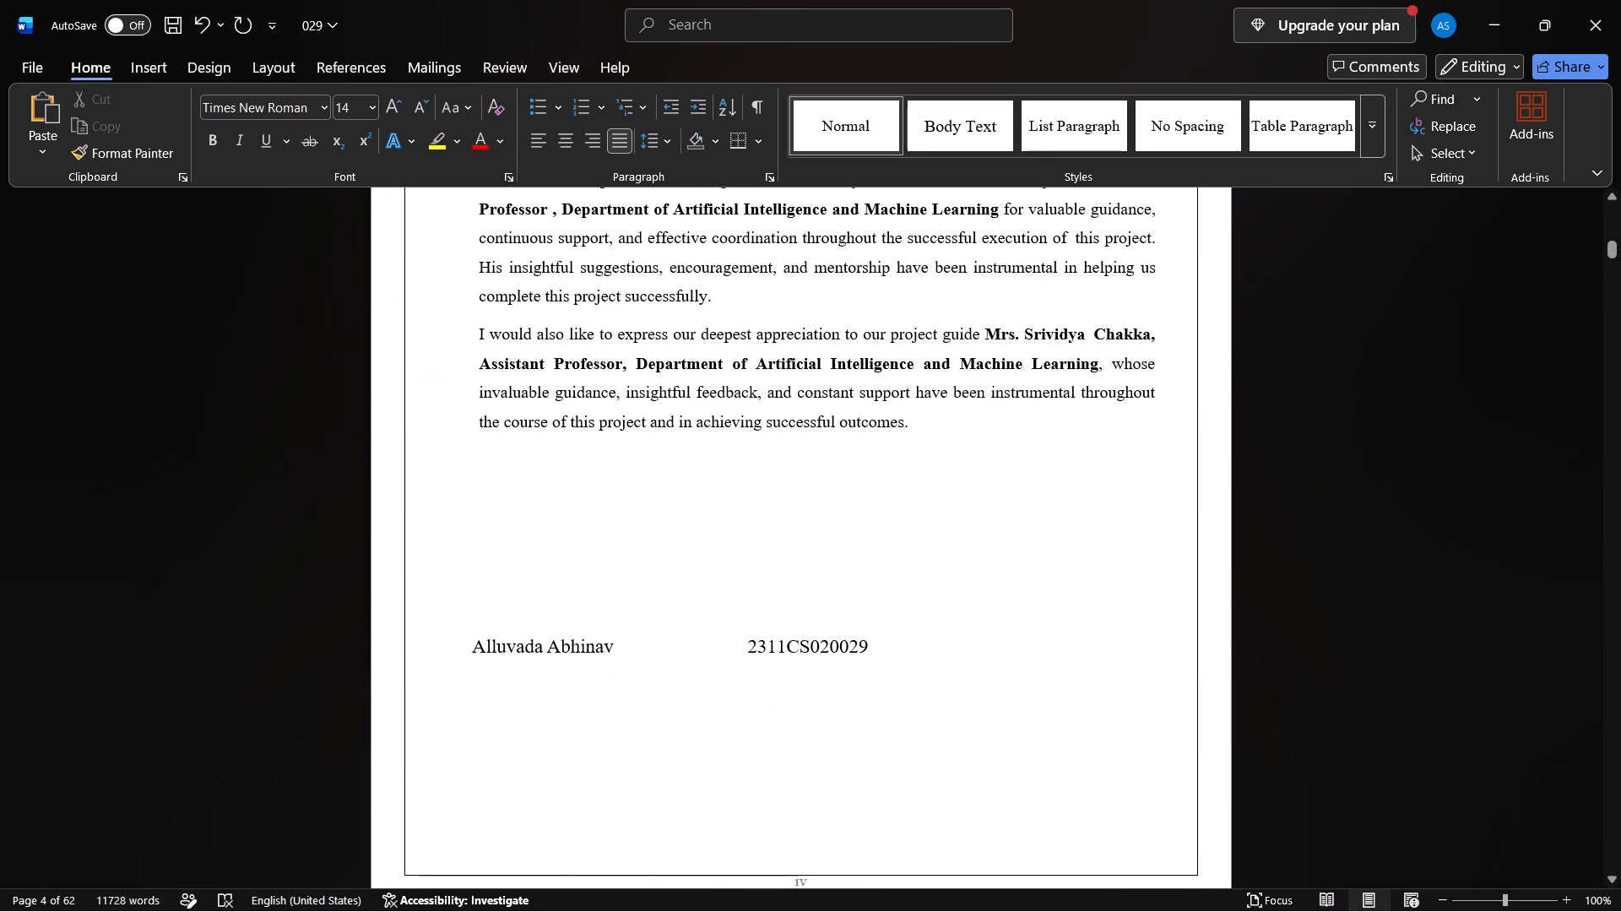
left_click(623, 643)
key("BackSpace")
key("BackSpace")
key("BackSpace")
key("BackSpace")
key("BackSpace")
key("BackSpace")
key("BackSpace")
key("BackSpace")
key("BackSpace")
key("BackSpace")
key("BackSpace")
key("BackSpace")
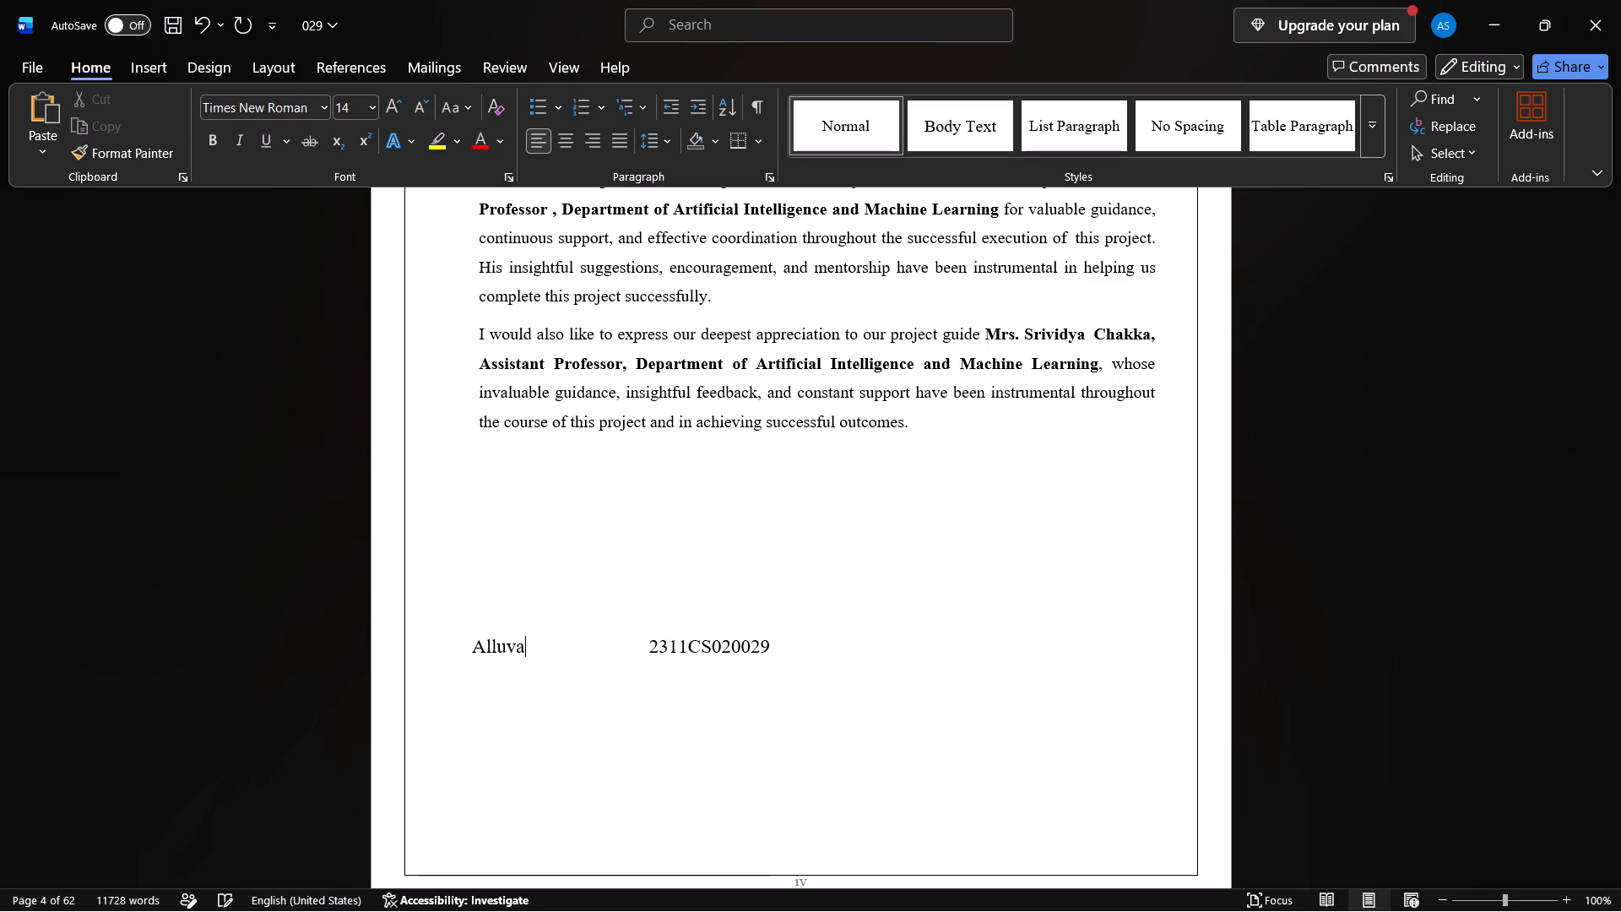
key("BackSpace")
key("BackSpace")
key("BackSpace")
key("BackSpace")
key("BackSpace")
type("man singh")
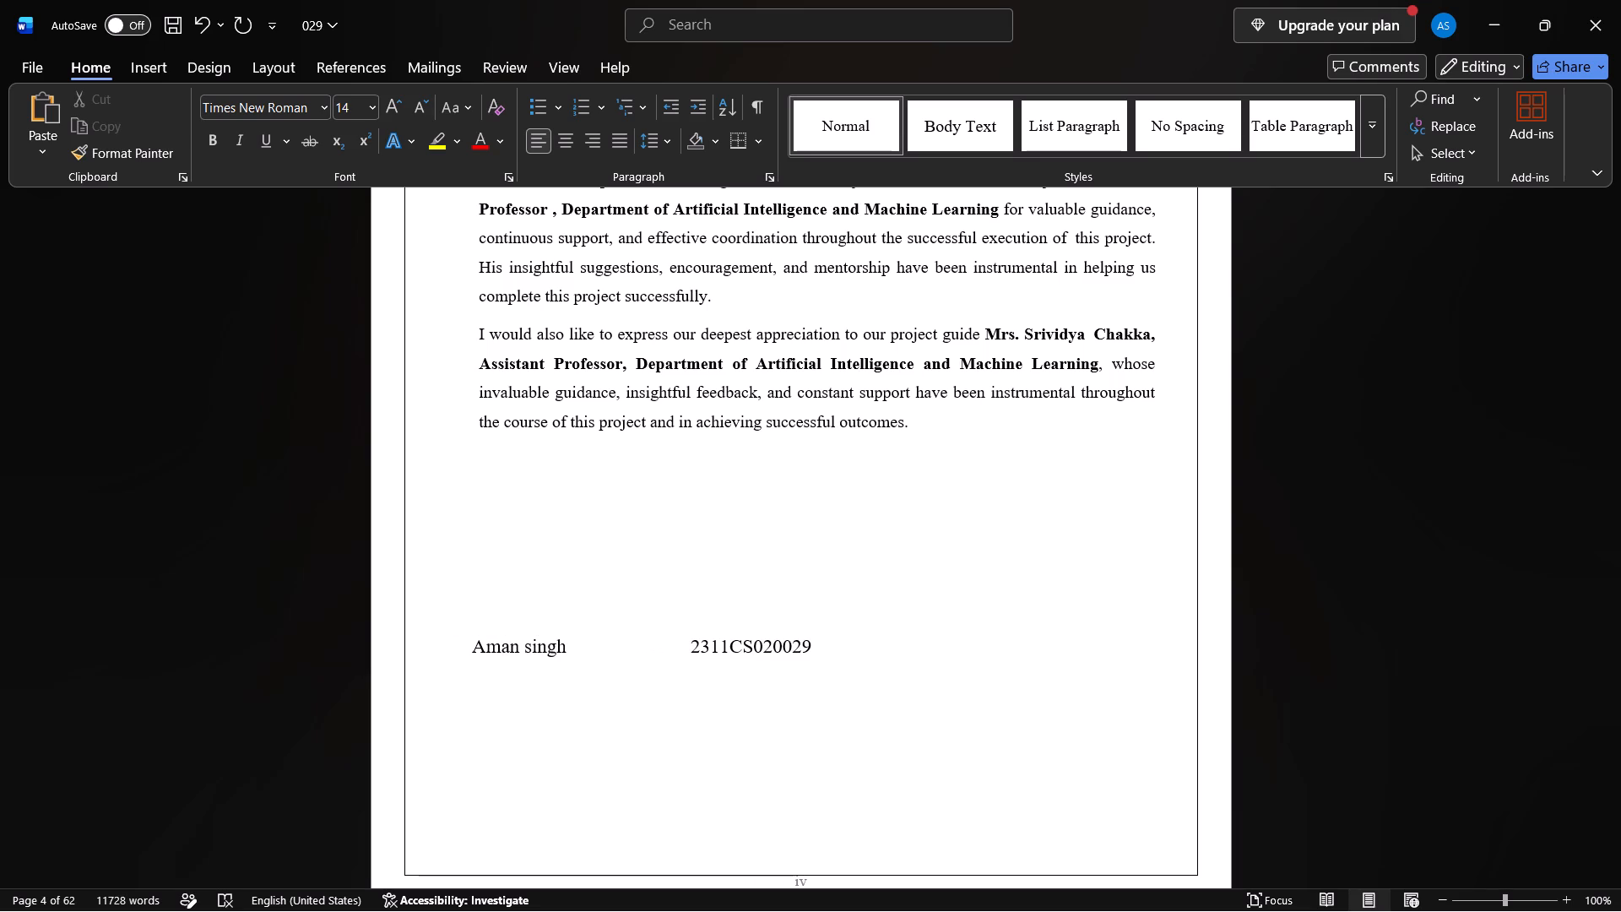
Change the last two digits of the roll number below the acknowledgement to match the certificate.
left_click(819, 656)
key("BackSpace")
key("BackSpace")
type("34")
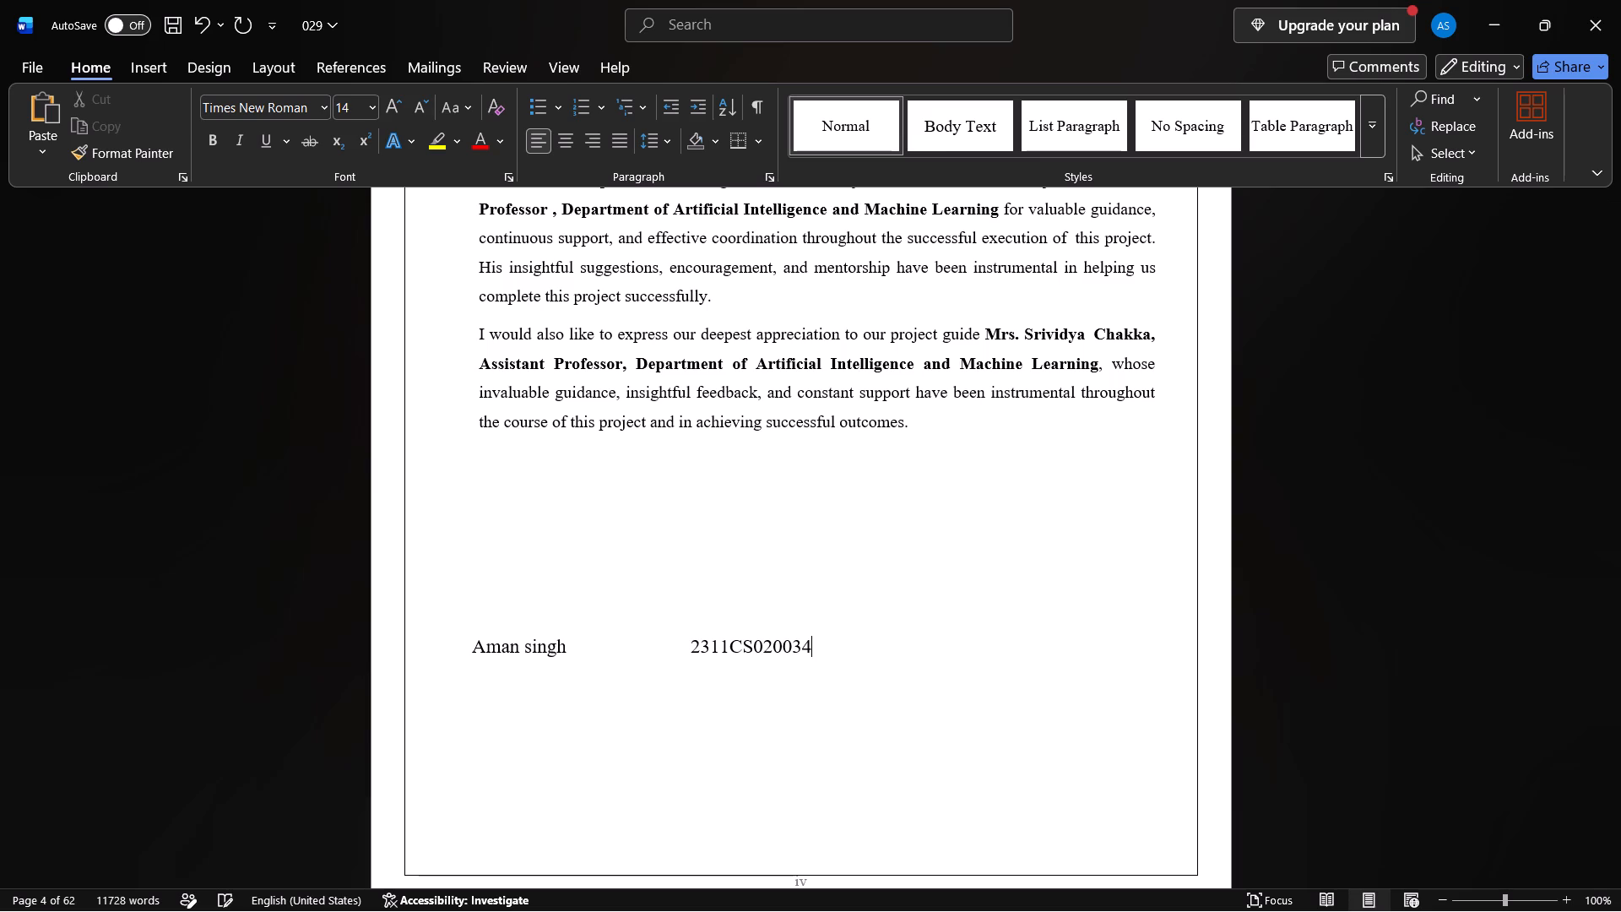
Save a copy of the document as a PDF in the Downloads folder, clearing the suggested file name 029.
left_click(41, 75)
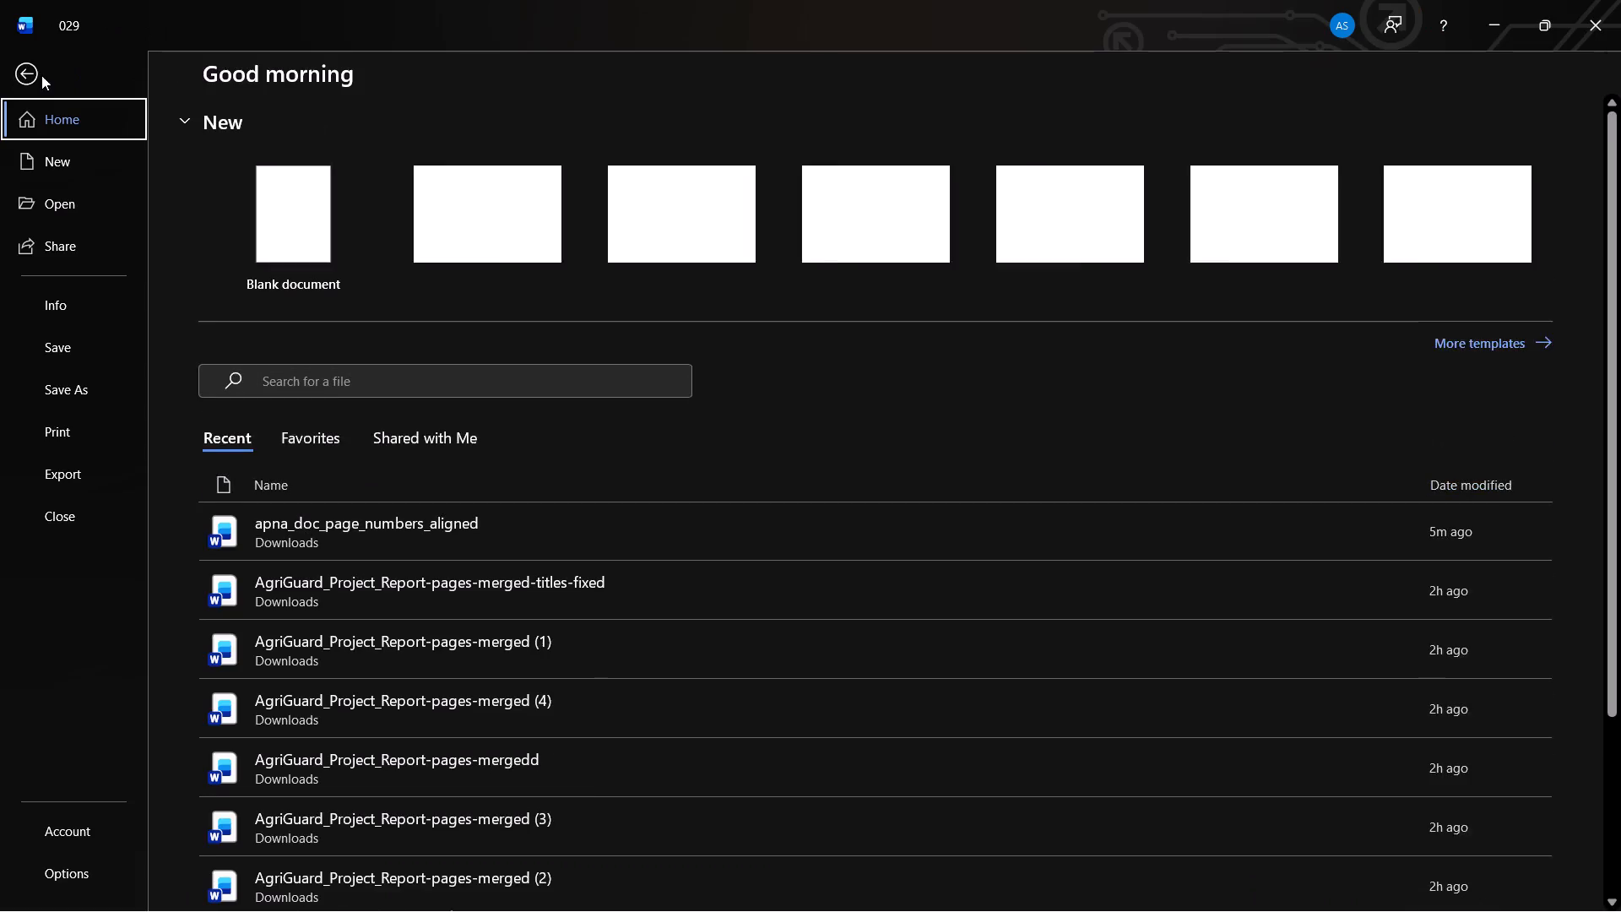
left_click(75, 392)
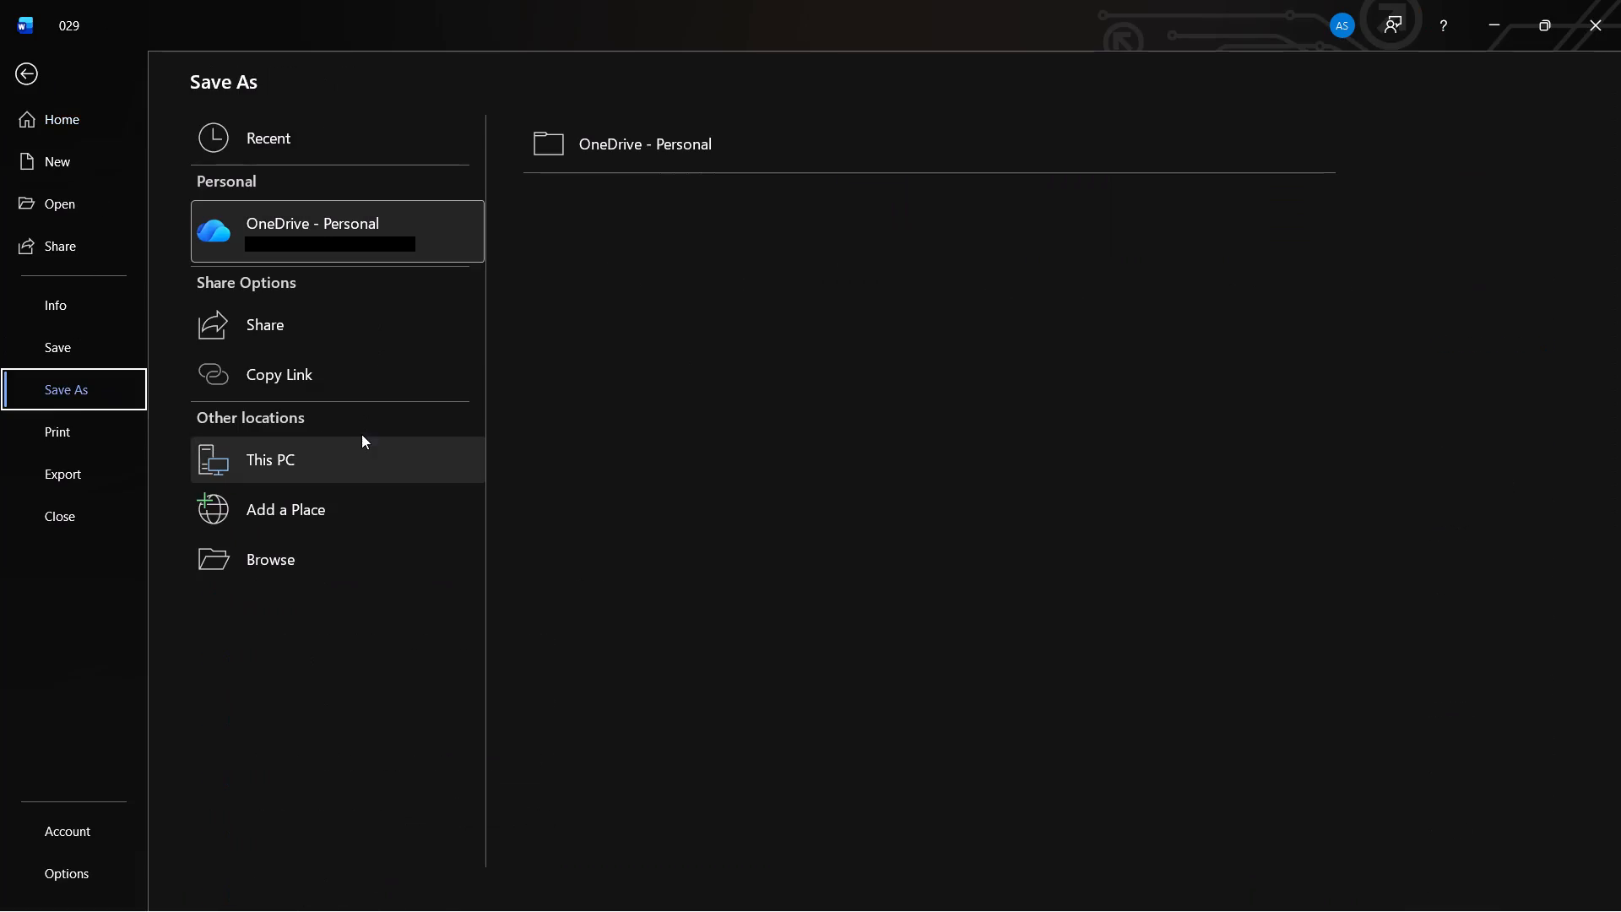
left_click(361, 434)
left_click(650, 230)
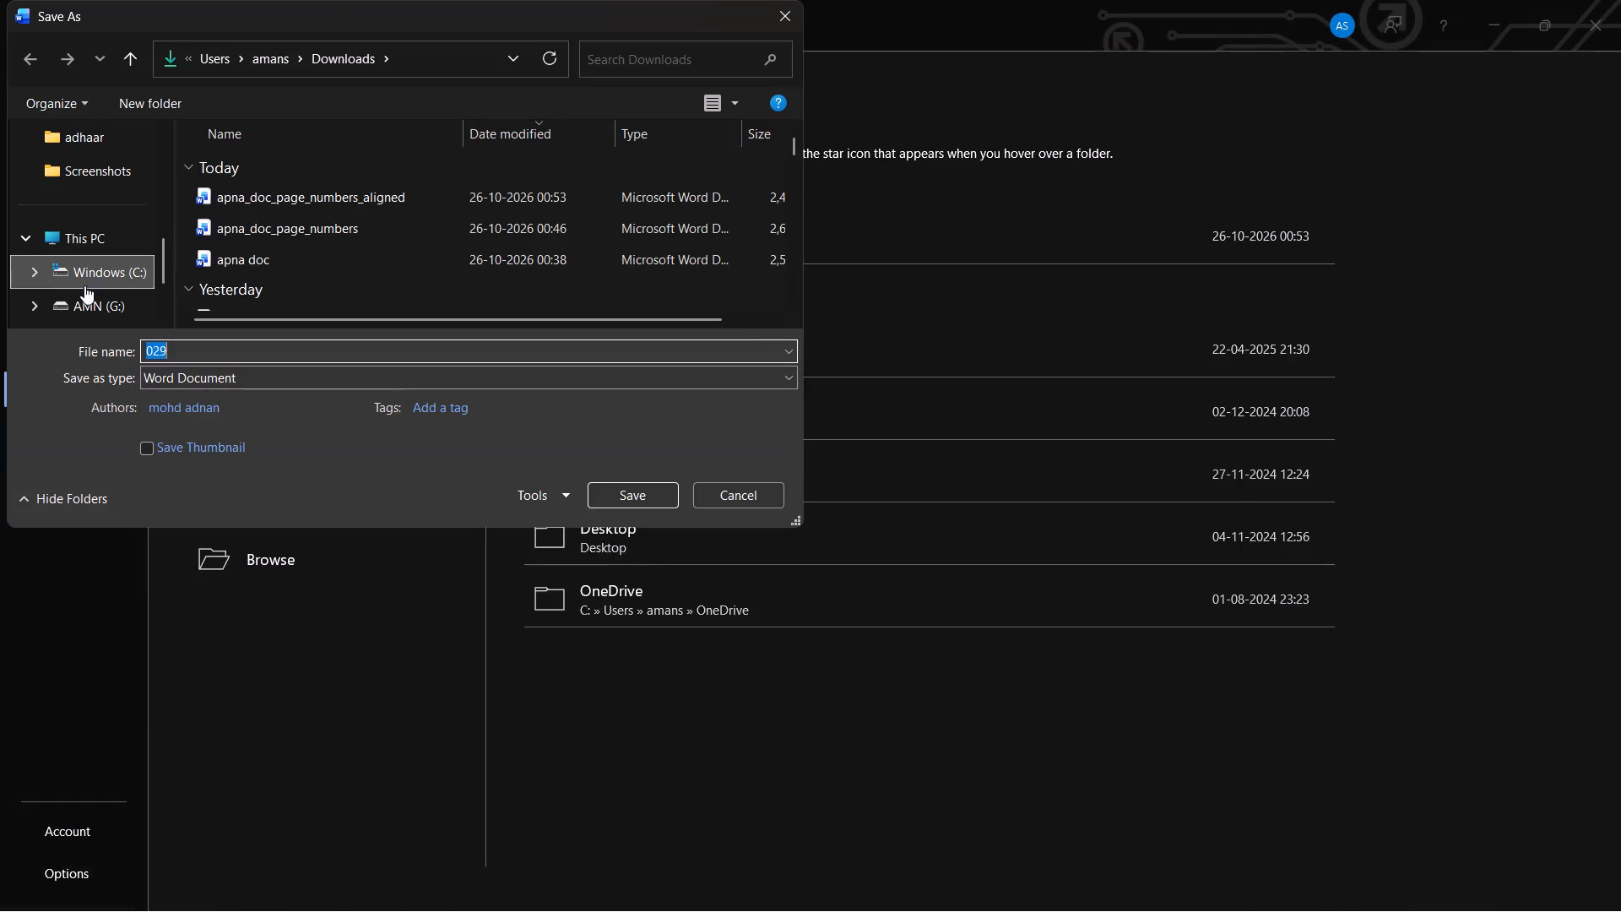
left_click(501, 378)
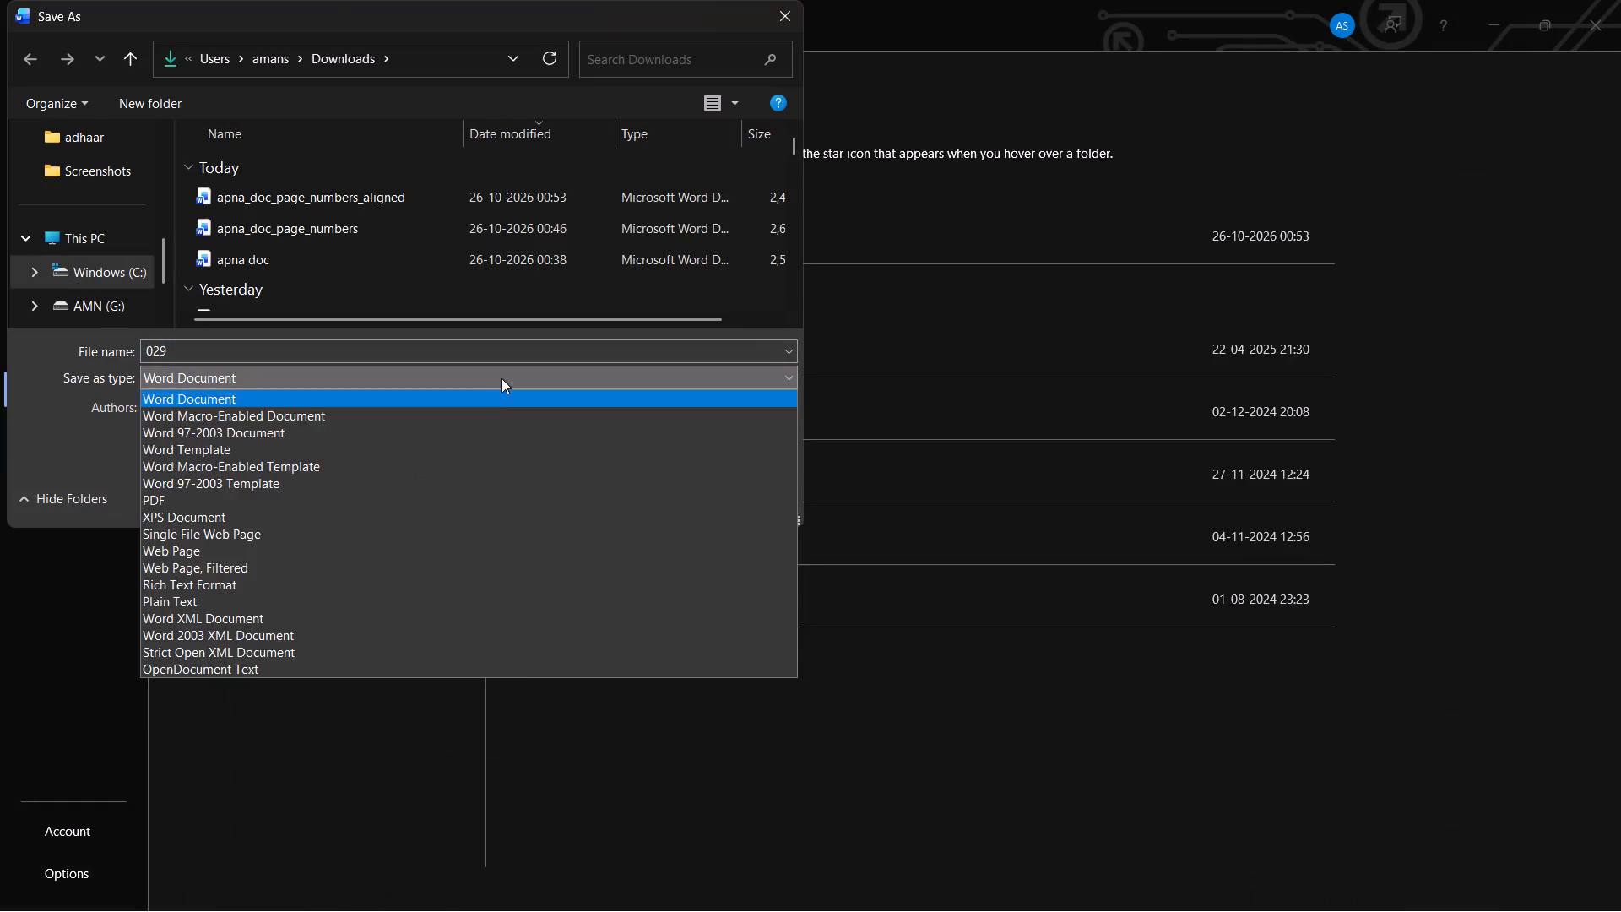
left_click(409, 502)
left_click(404, 359)
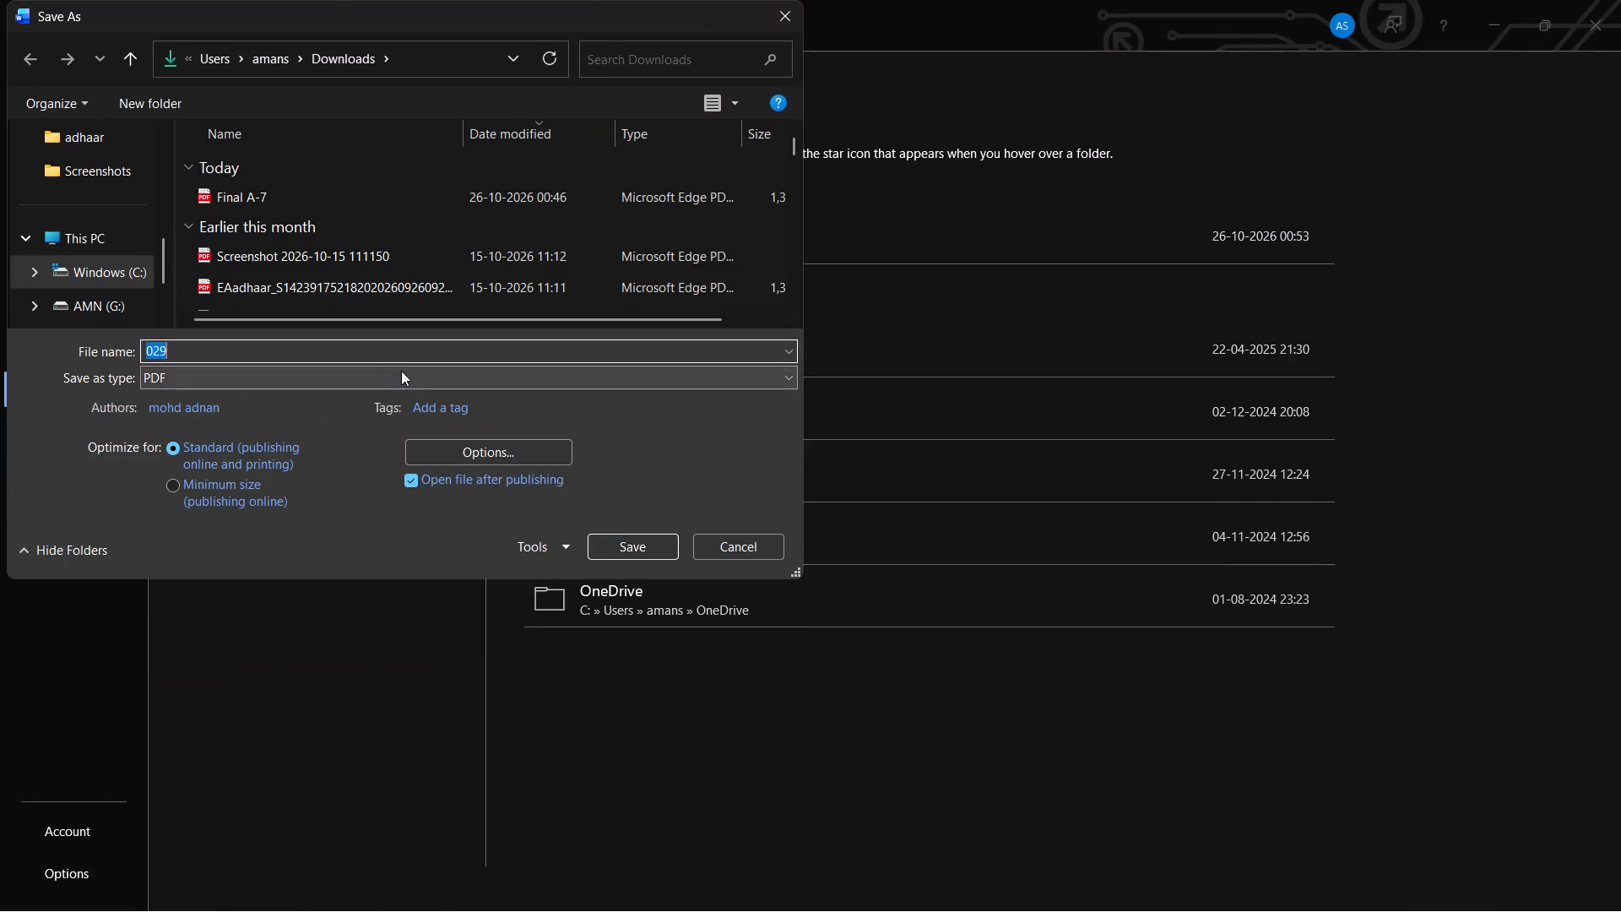
key("BackSpace")
key("BackSpace")
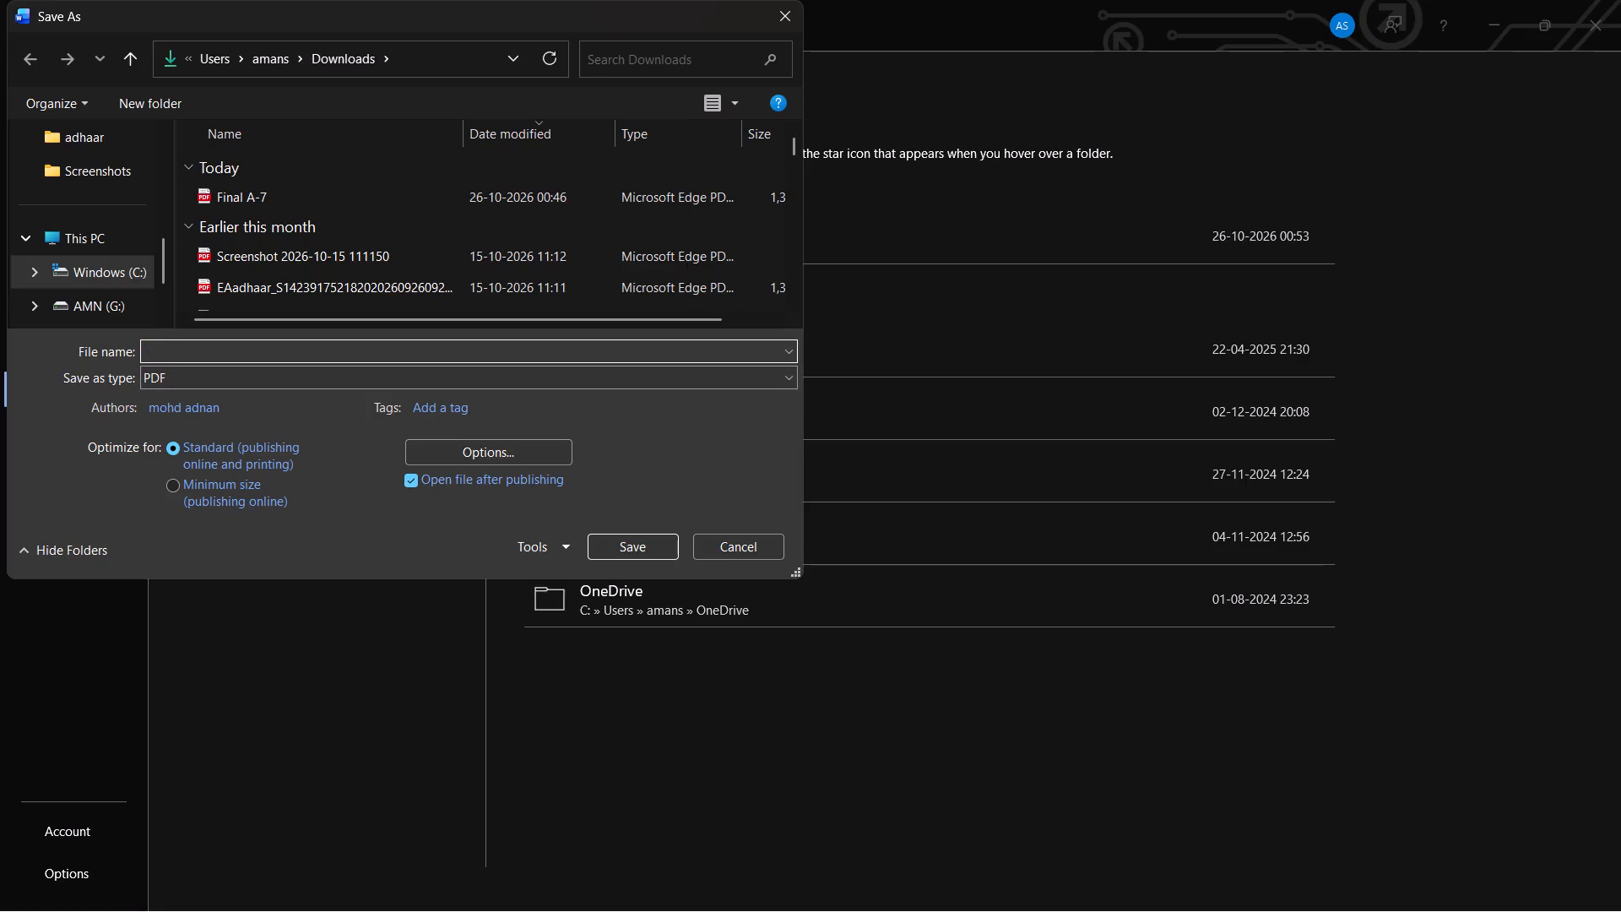
Name the PDF copy 34 and save it in the Downloads folder.
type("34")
left_click(658, 540)
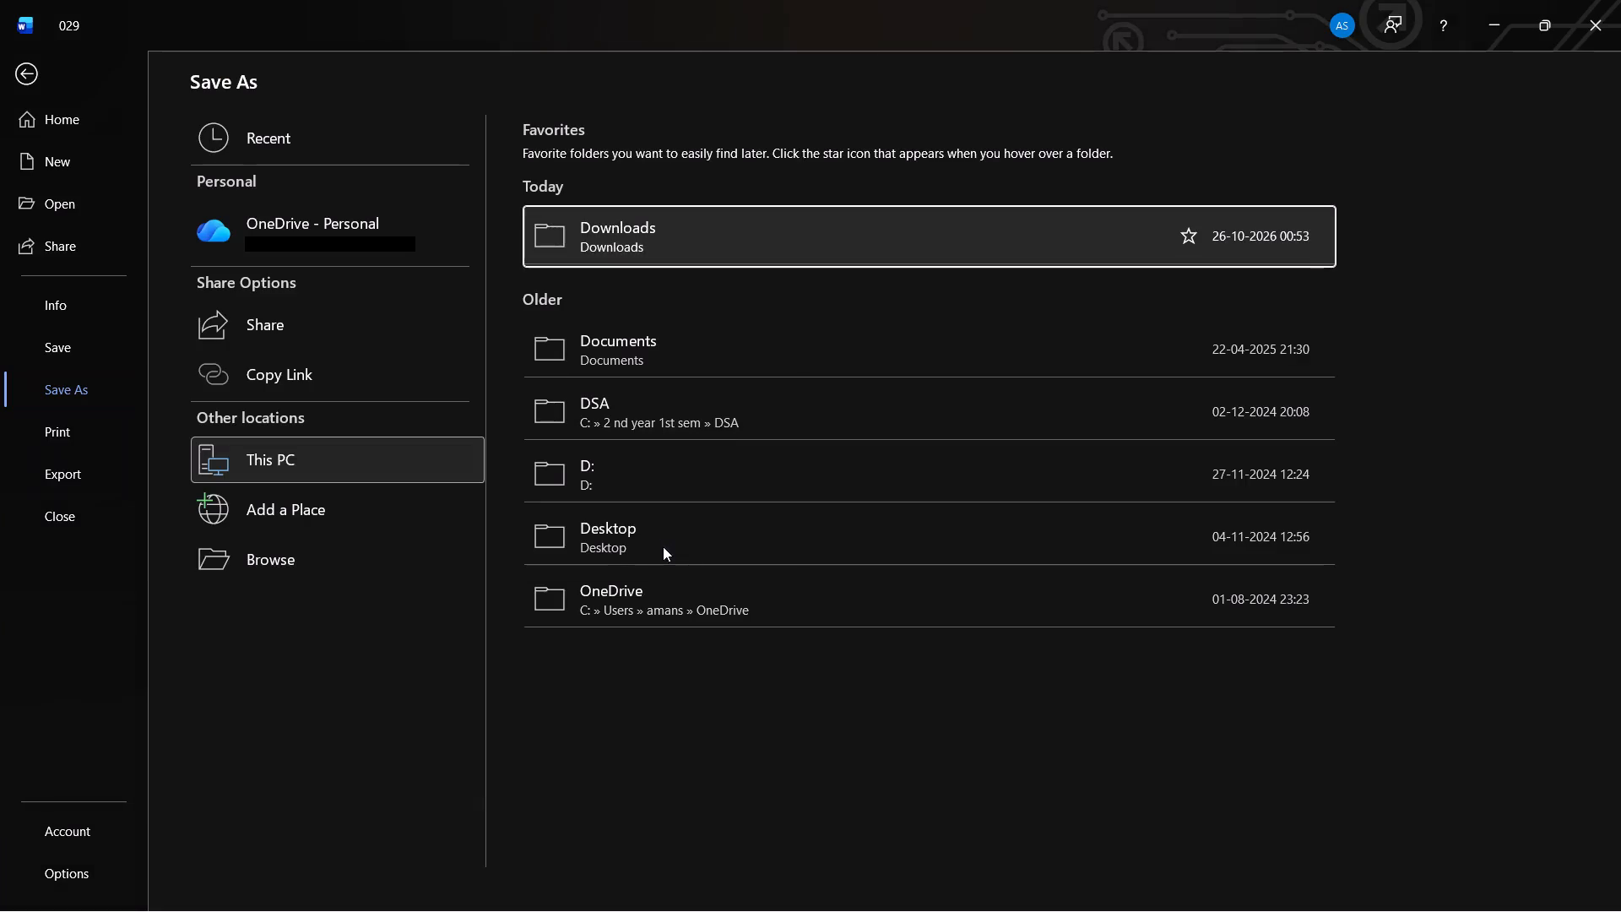
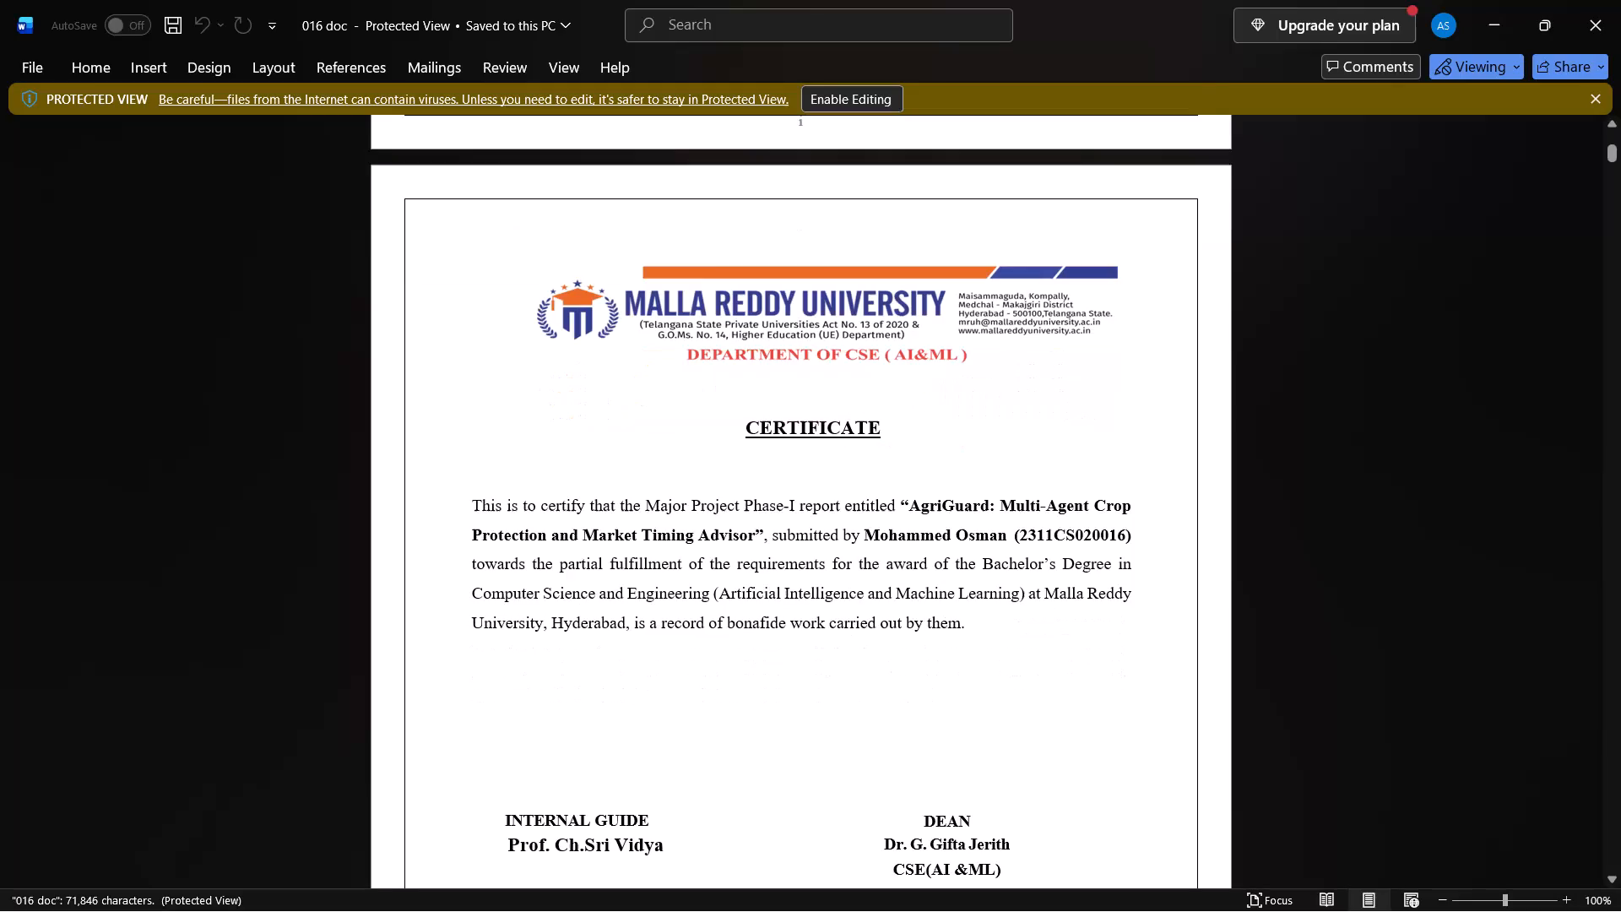
Enable editing for the 016 doc report, which is open in Protected View.
scroll(721, 484, "down", 7)
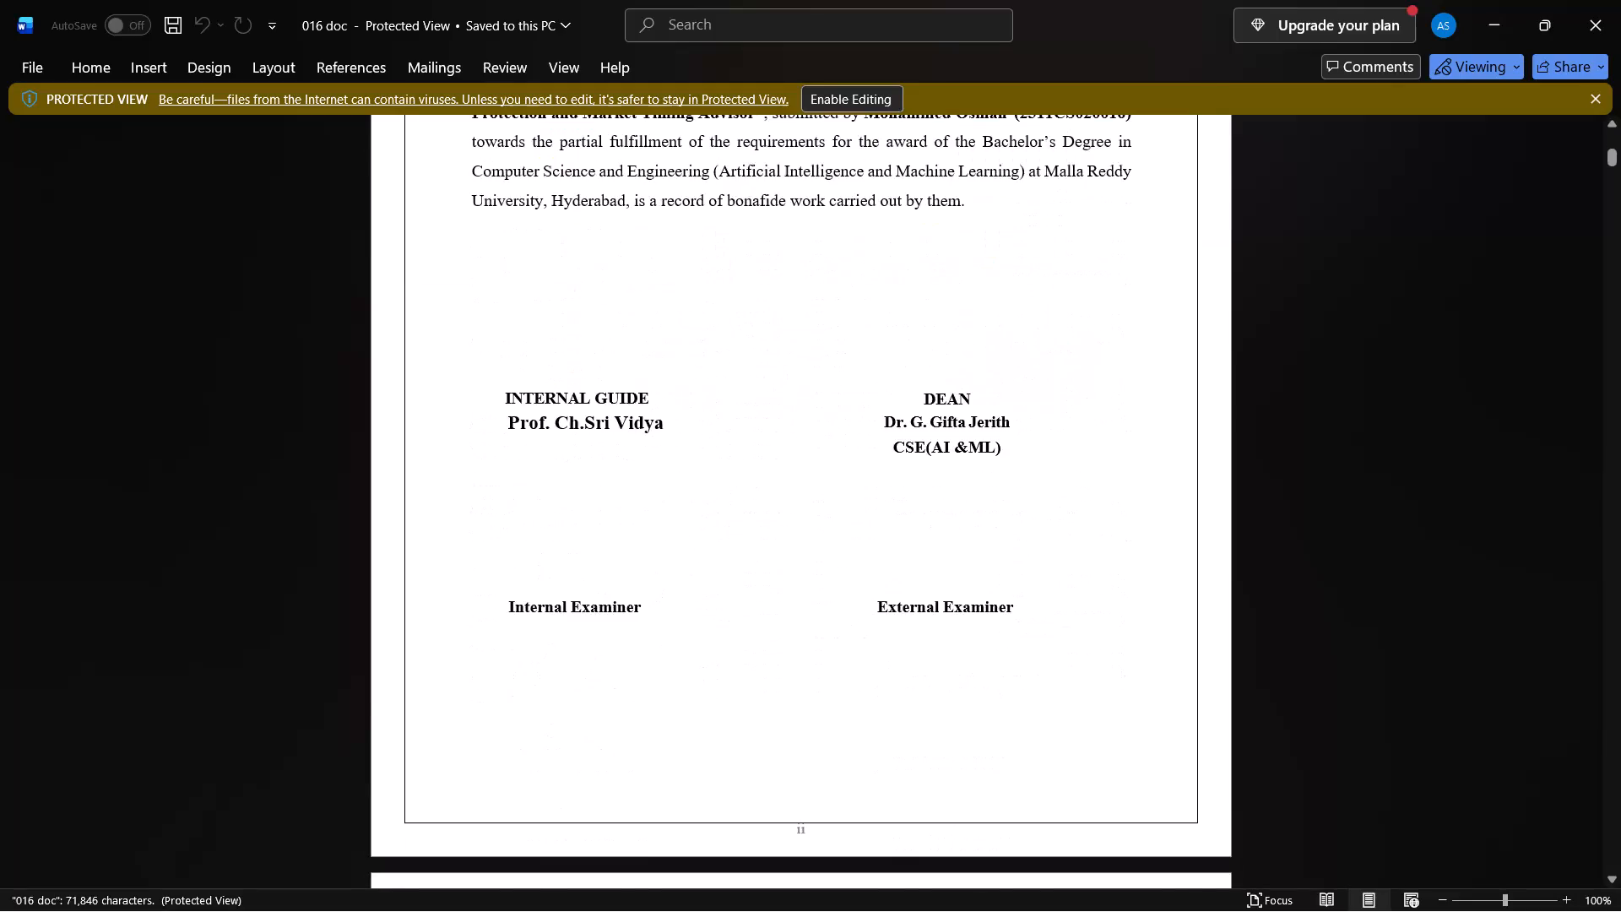
scroll(721, 484, "down", 11)
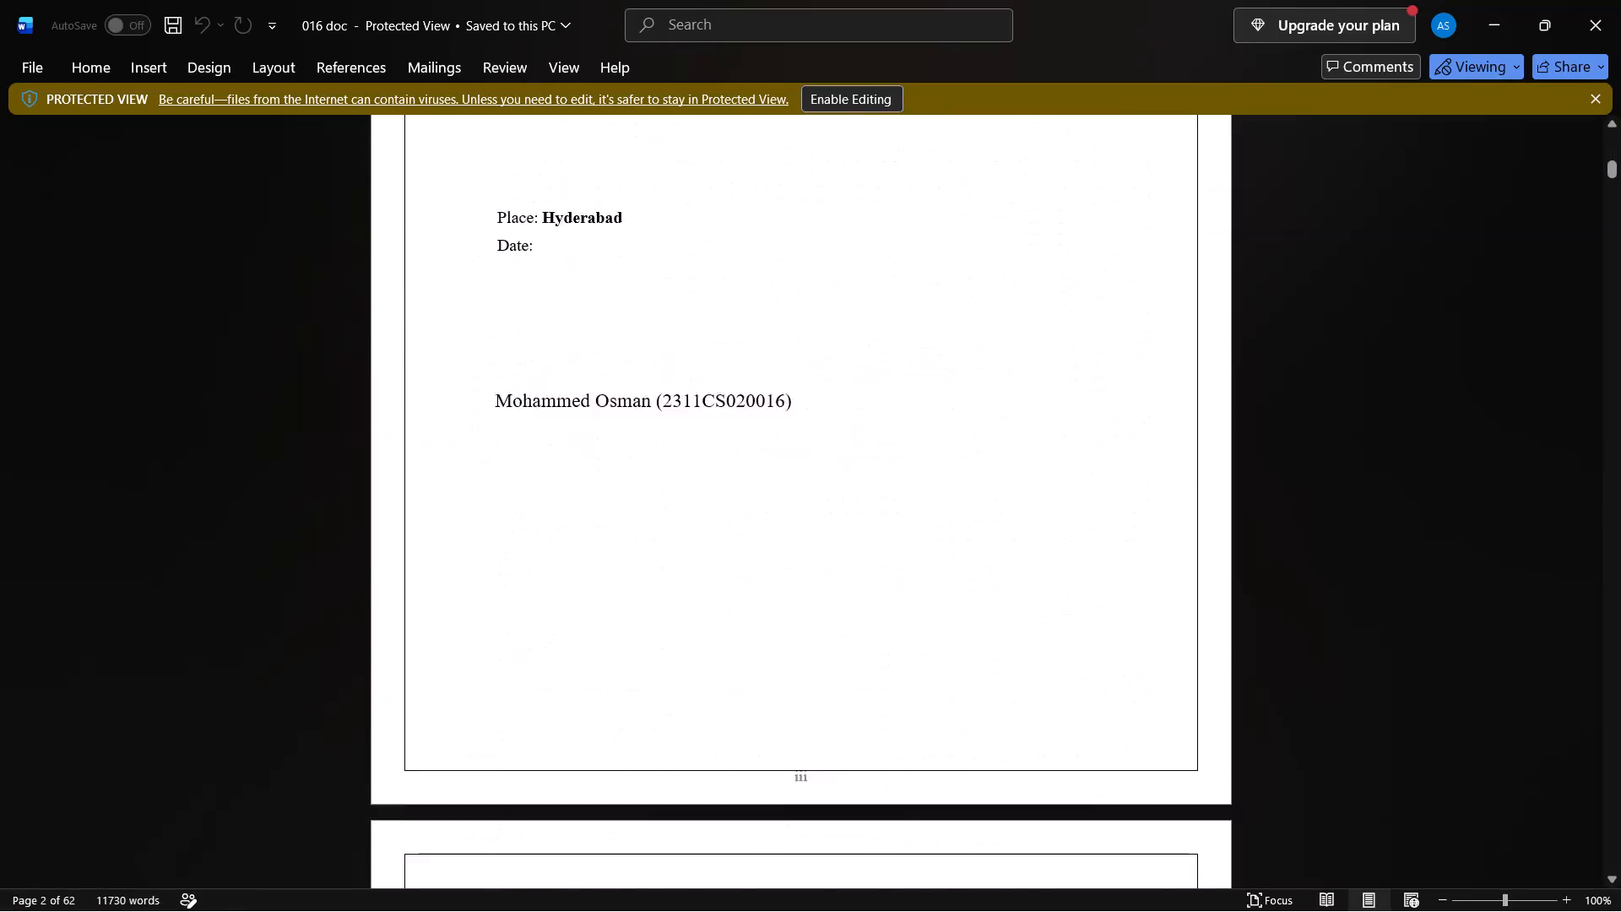
scroll(721, 484, "down", 10)
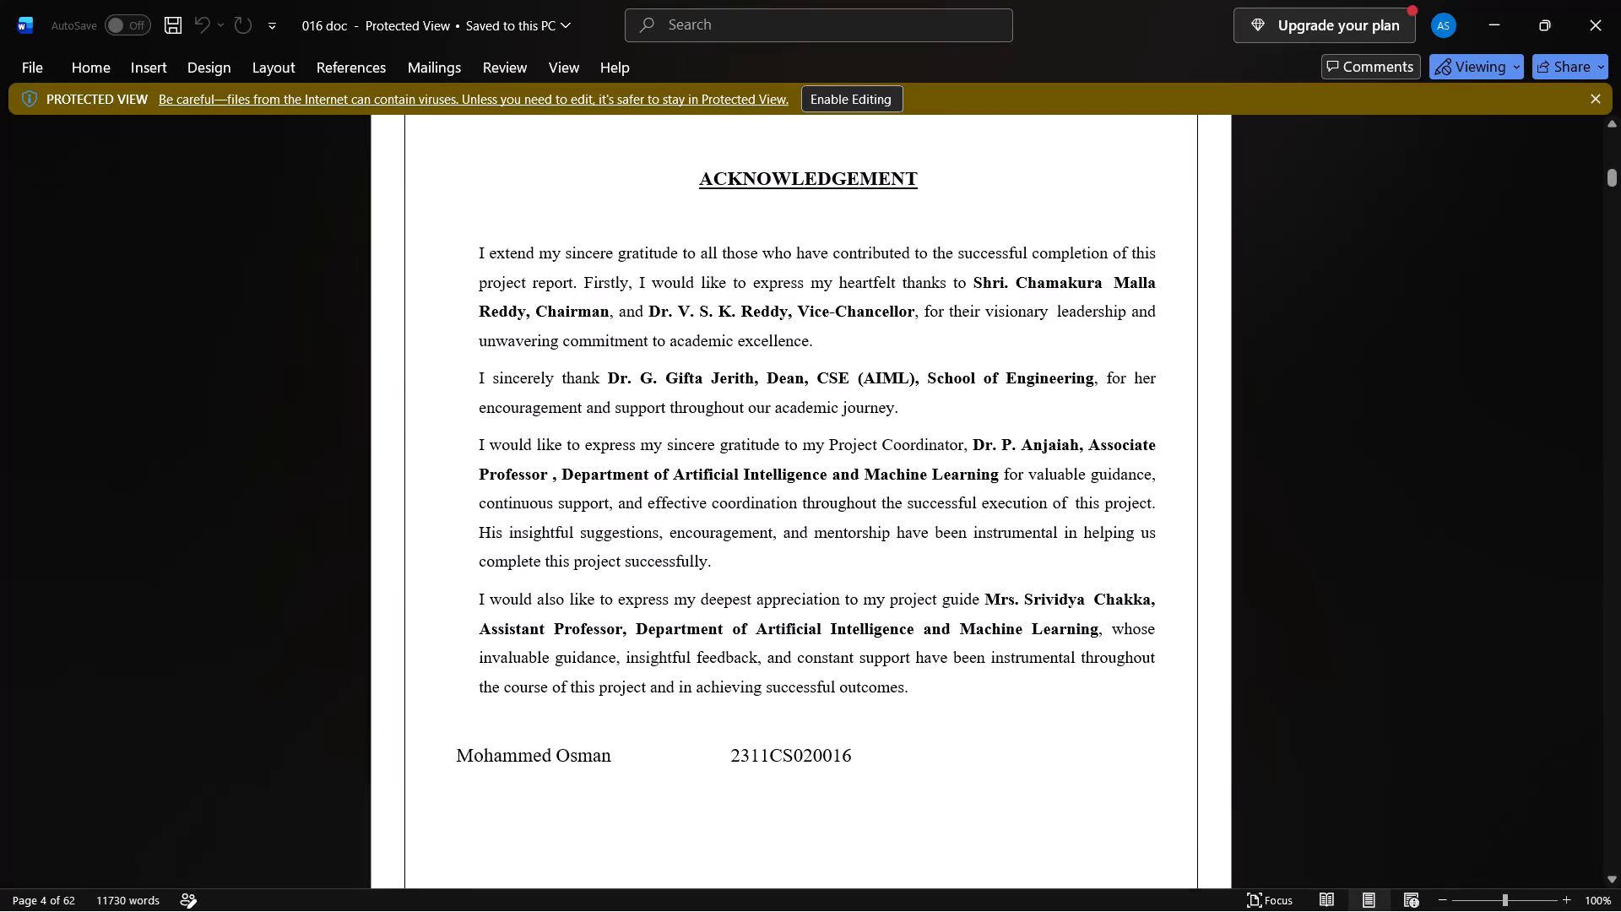
left_click_drag(485, 251, 511, 282)
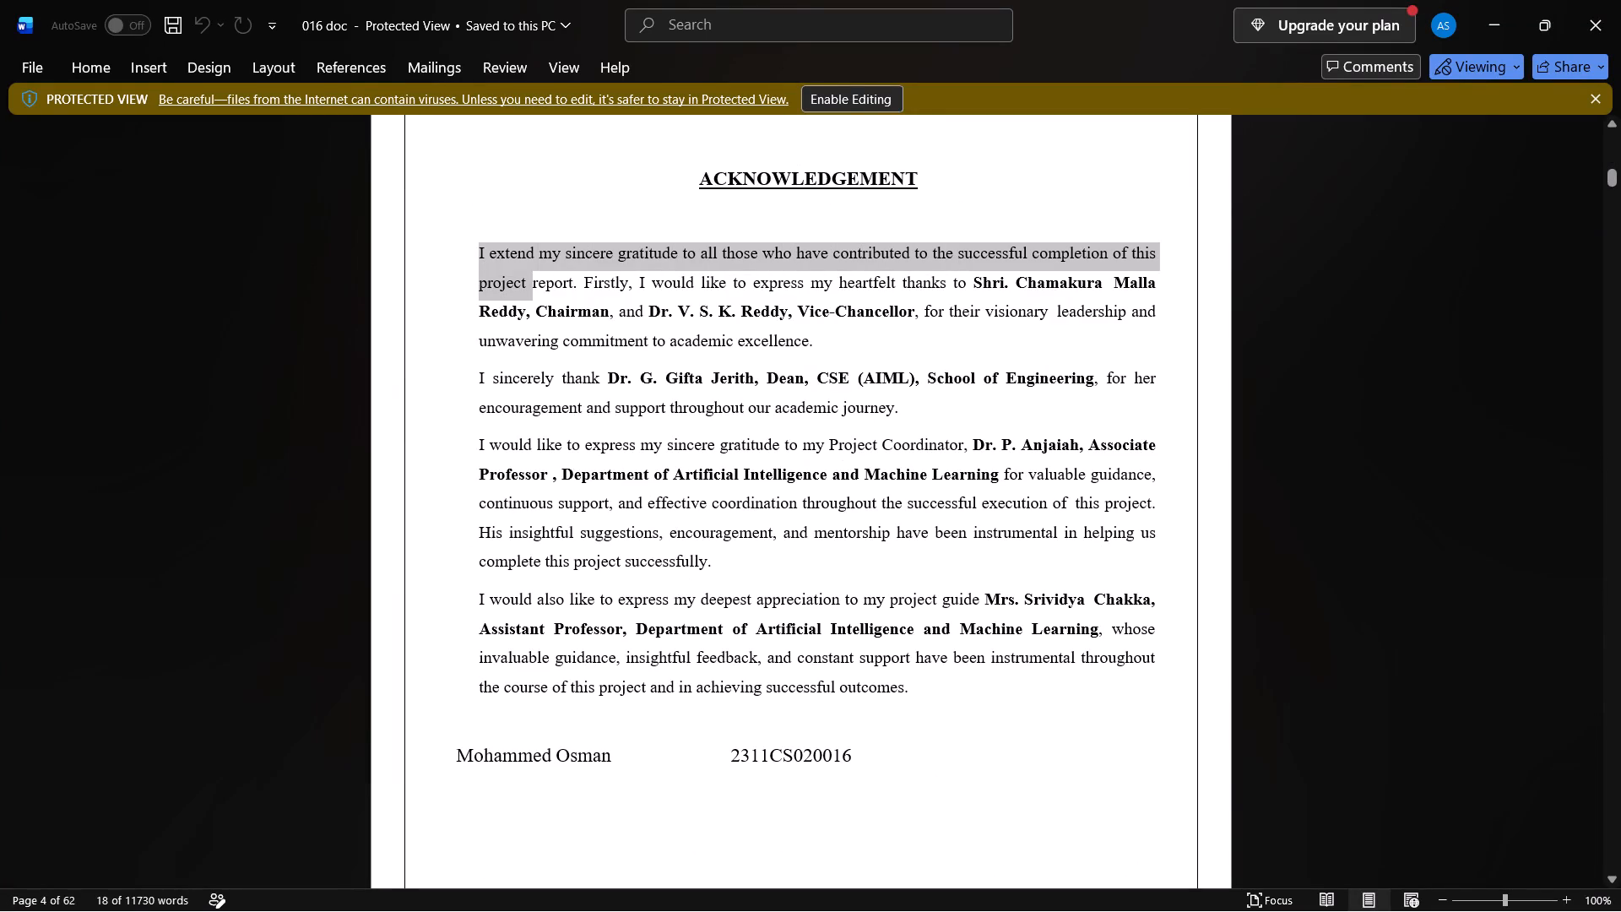
left_click(869, 101)
Replace the student's name in the certificate paragraph with the next student's name, keeping it bold before the roll number.
scroll(924, 458, "up", 4)
scroll(924, 458, "down", 3)
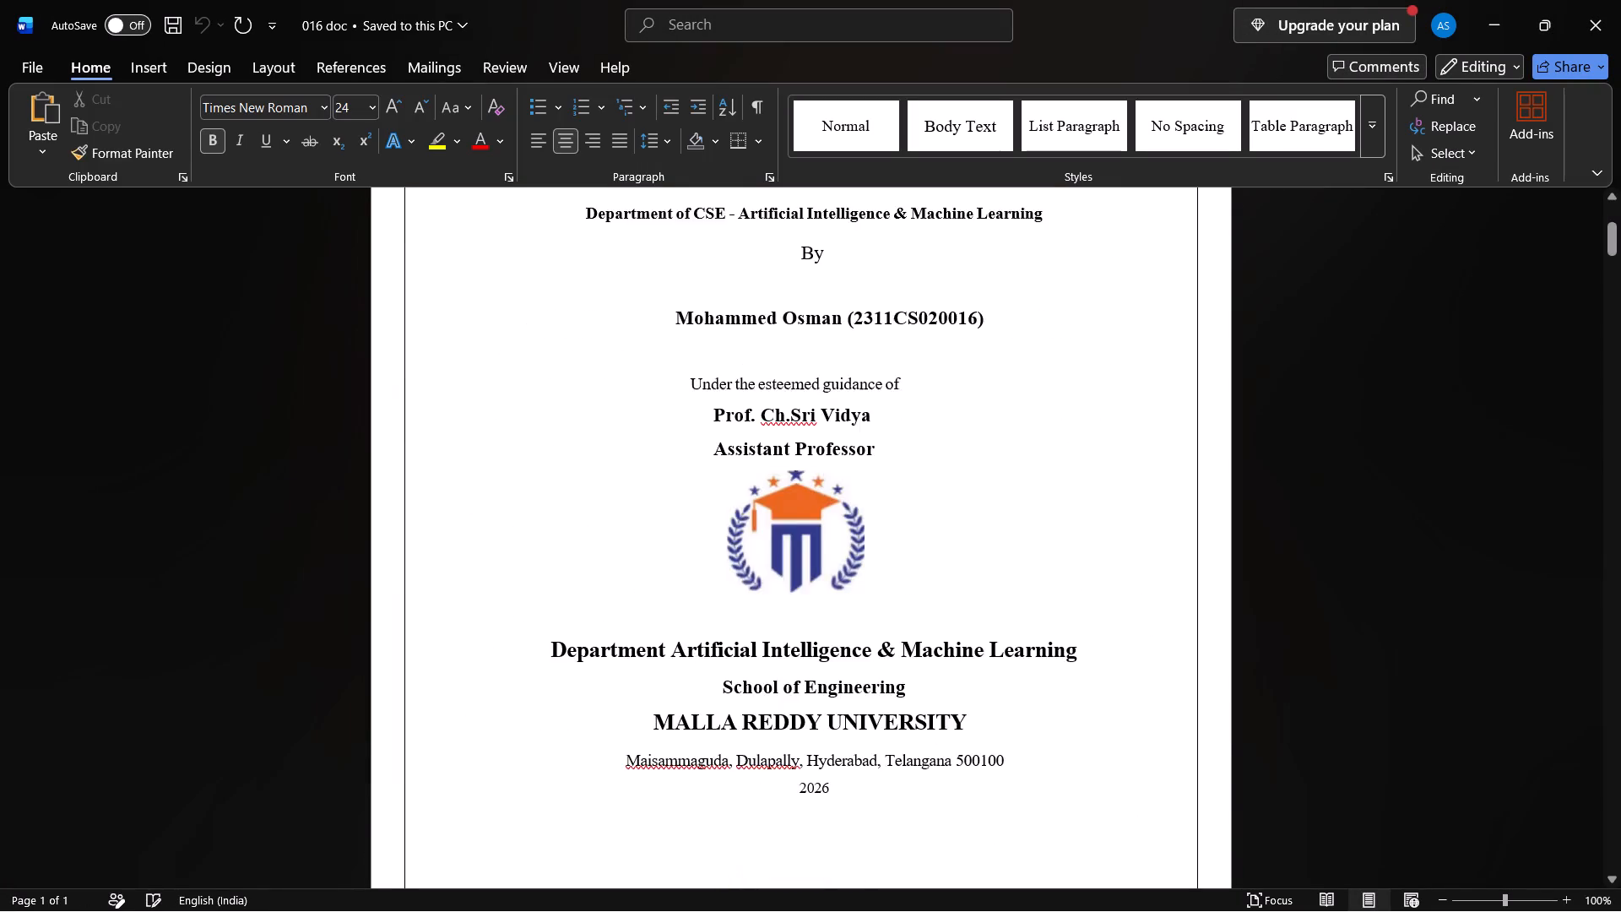
scroll(924, 458, "down", 11)
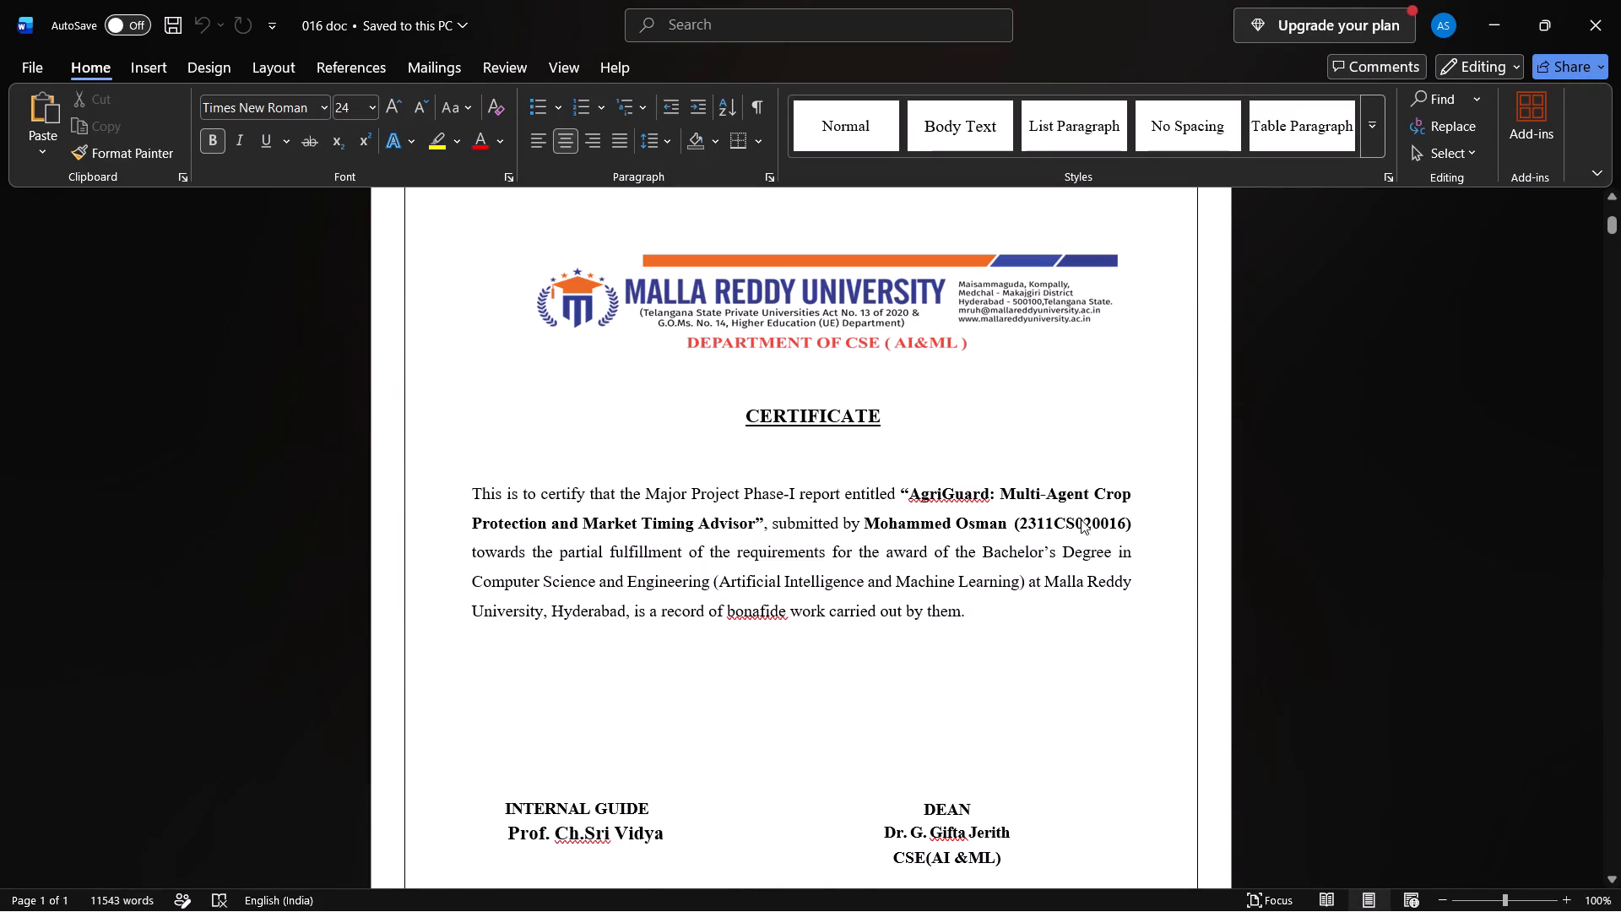
left_click(1006, 523)
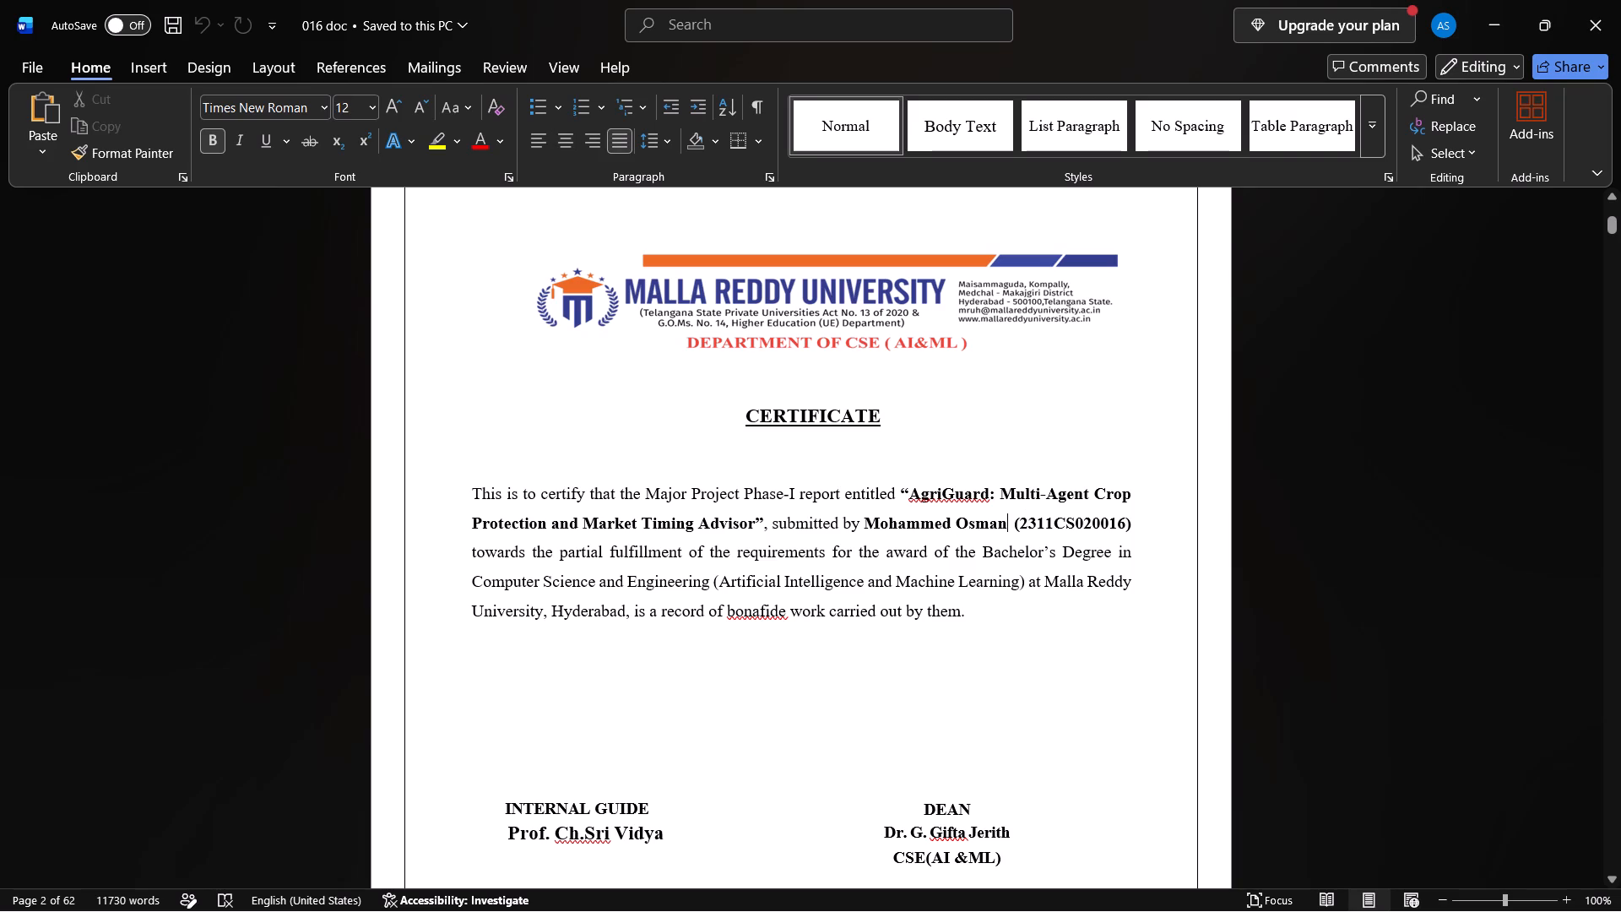
key("BackSpace")
key("BackSpace")
key("BackSpace")
key("BackSpace")
key("BackSpace")
key("BackSpace")
key("BackSpace")
key("BackSpace")
key("BackSpace")
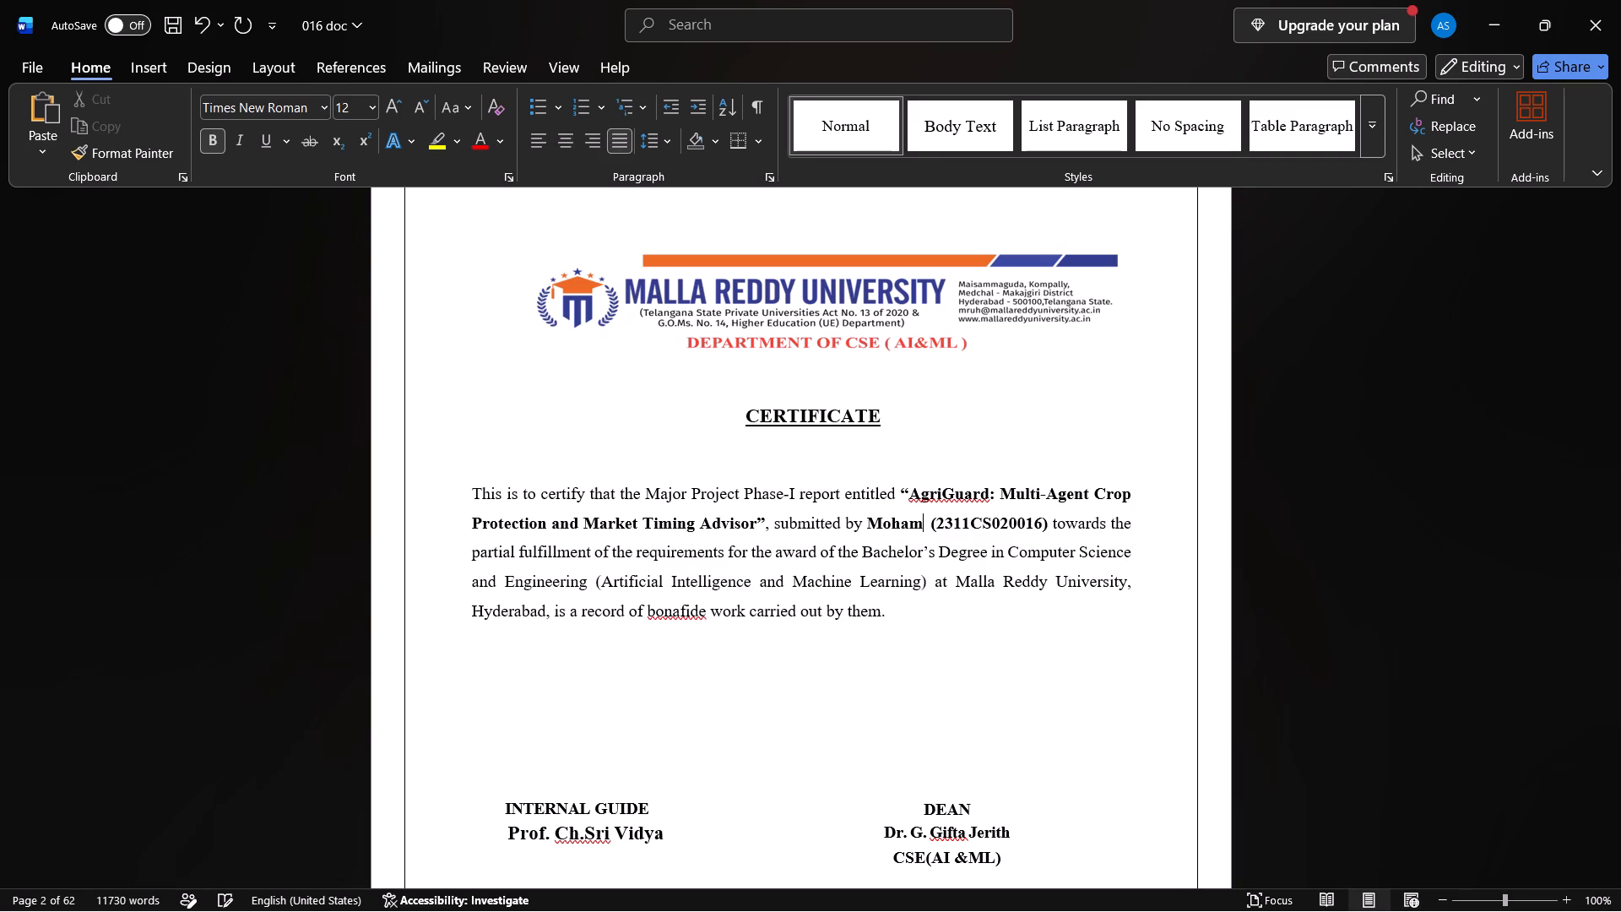
key("BackSpace")
key("BackSpace")
key("BackSpace")
key("BackSpace")
key("BackSpace")
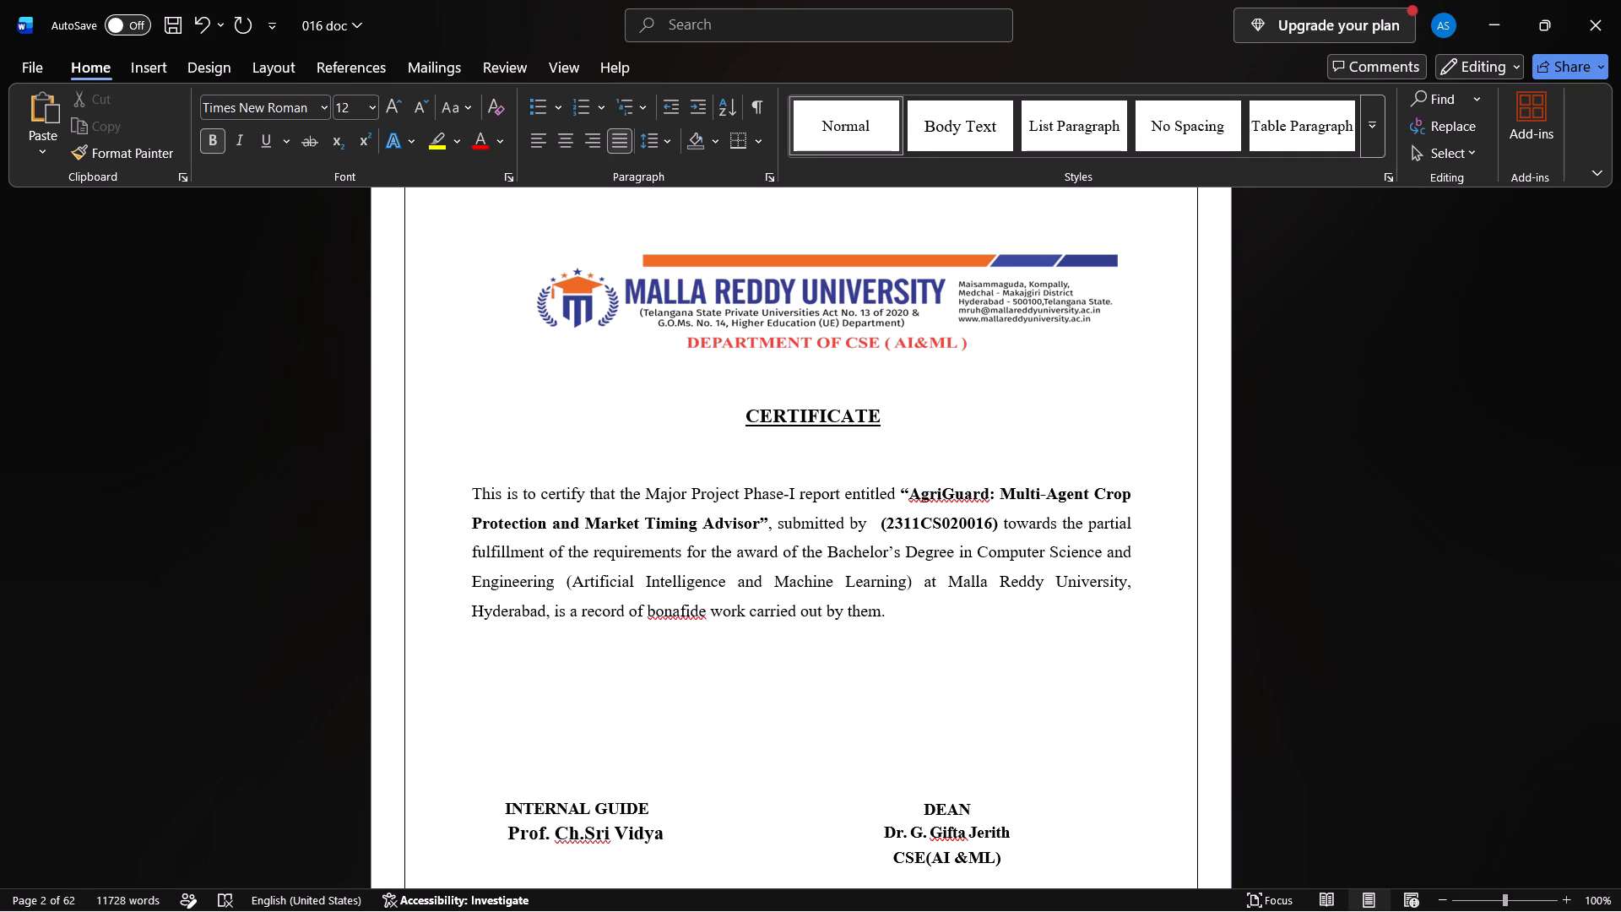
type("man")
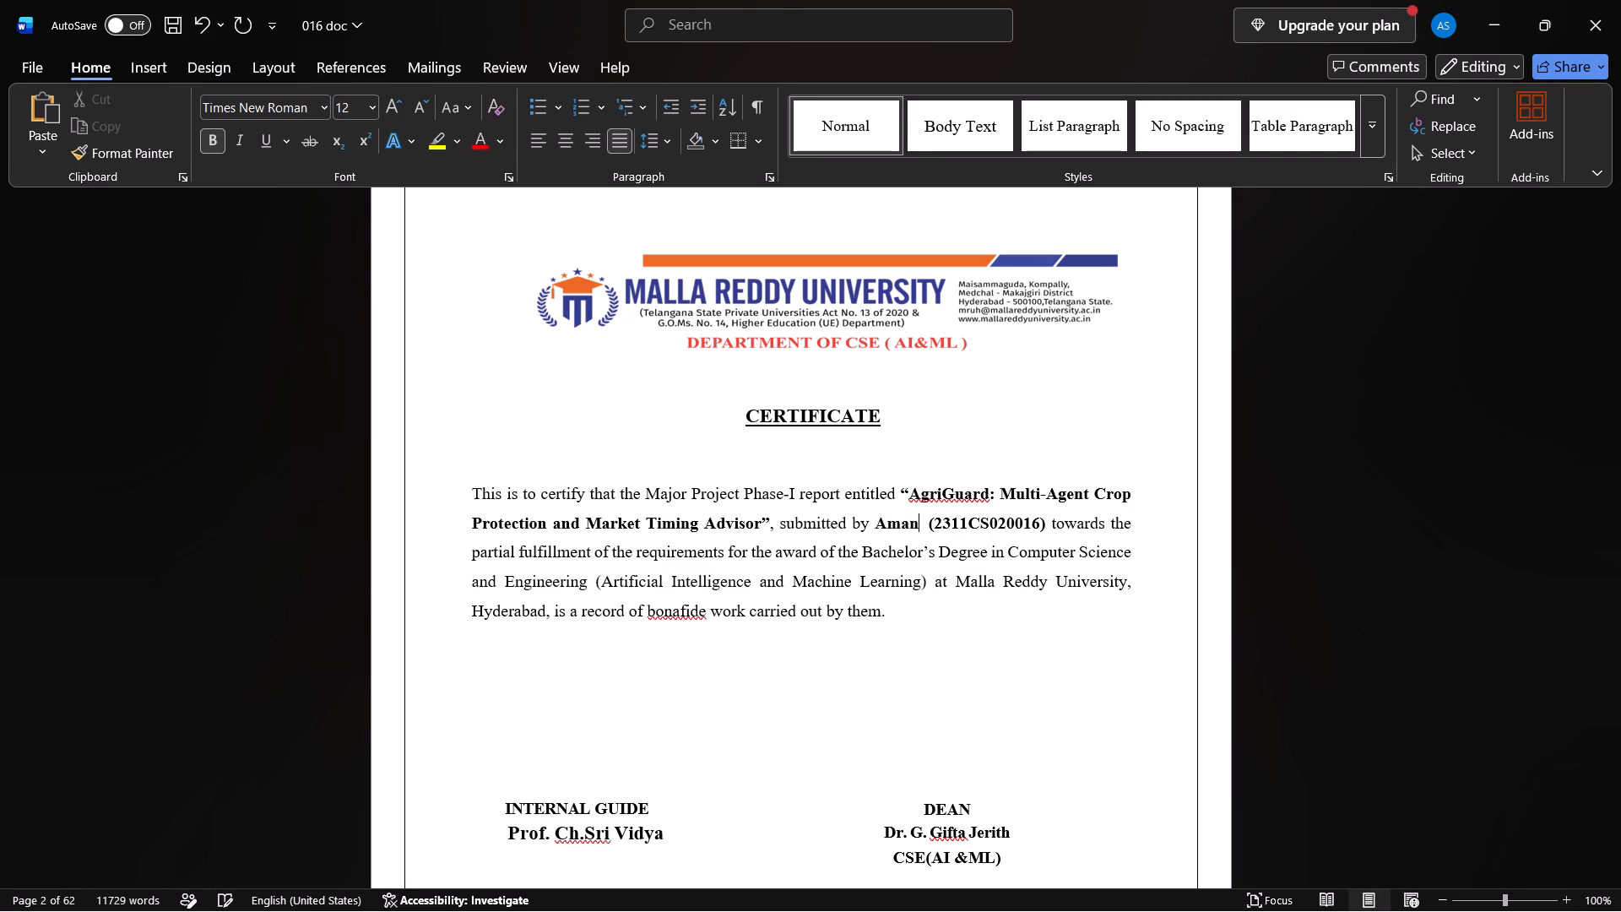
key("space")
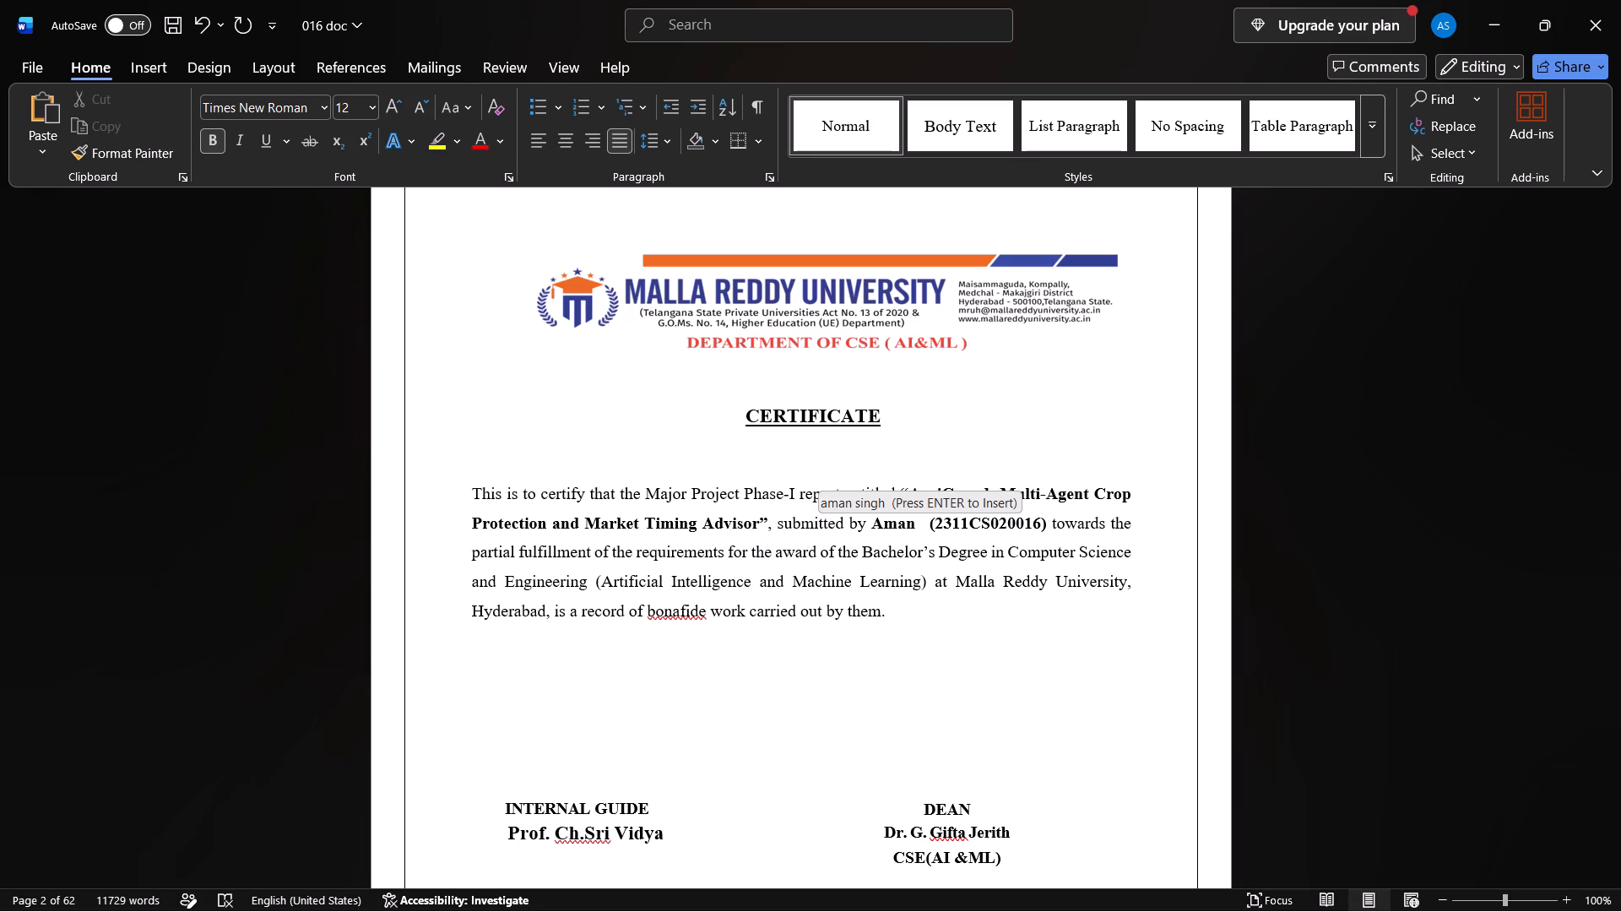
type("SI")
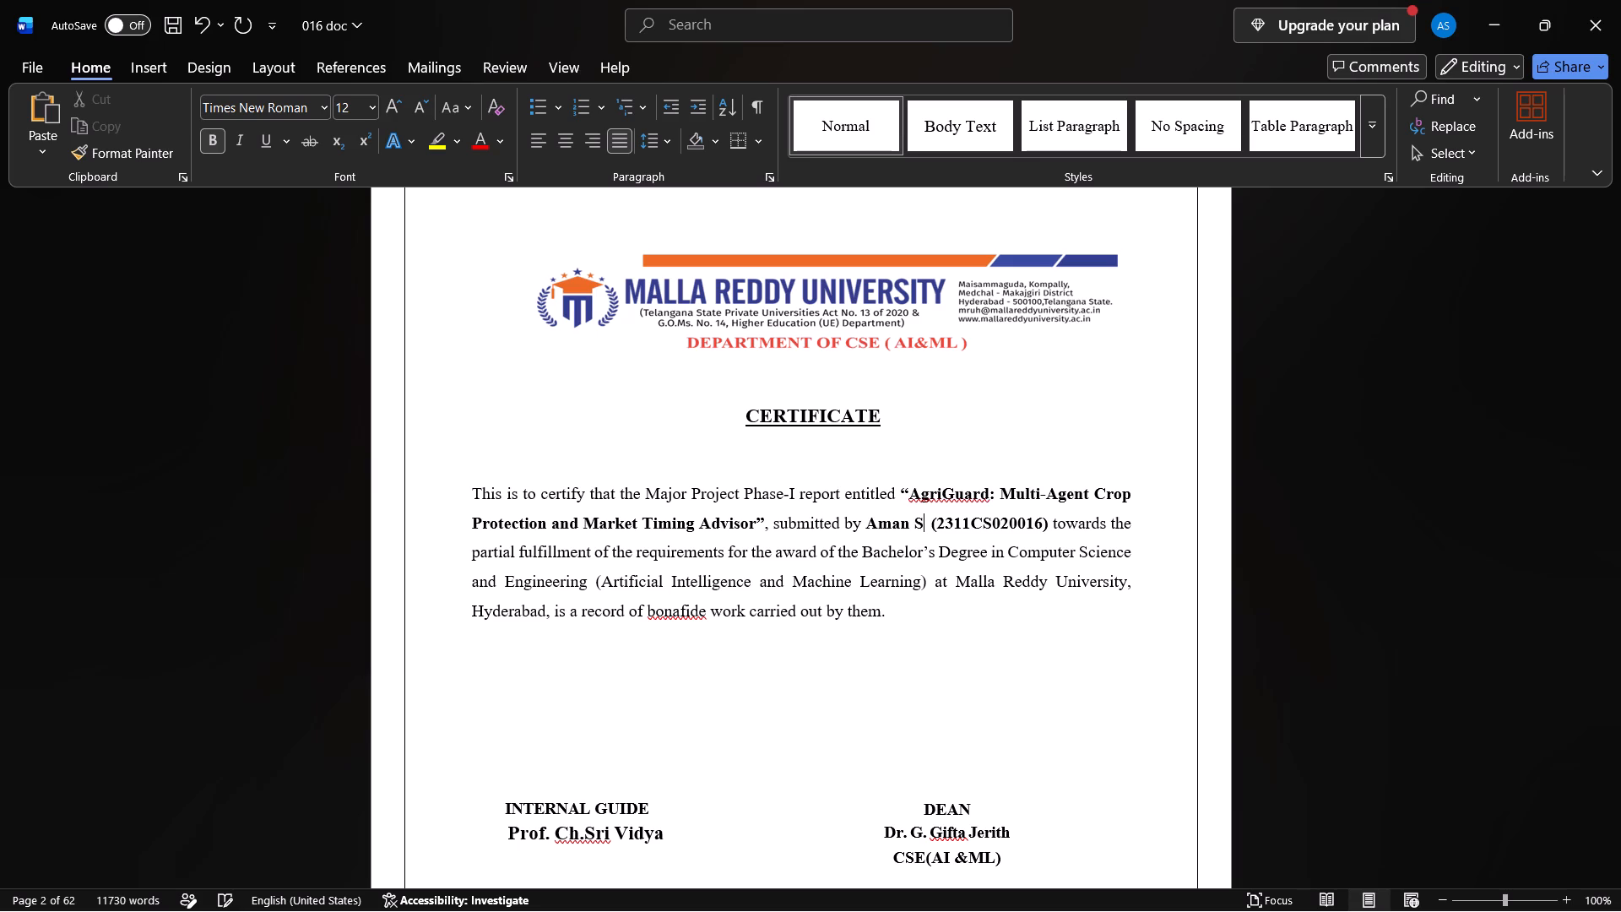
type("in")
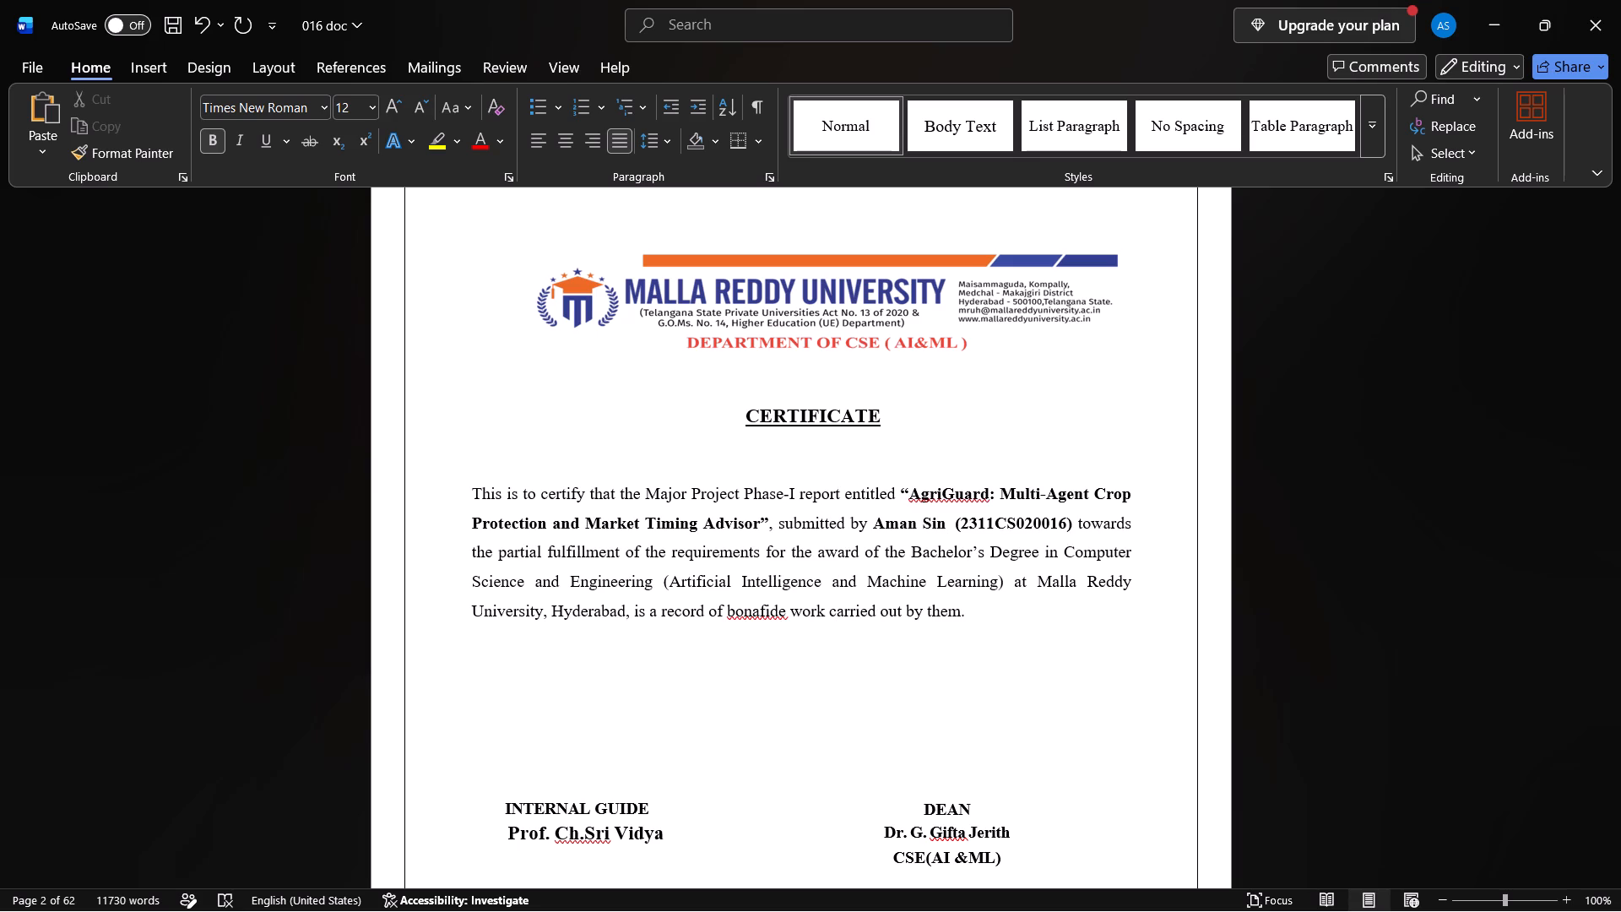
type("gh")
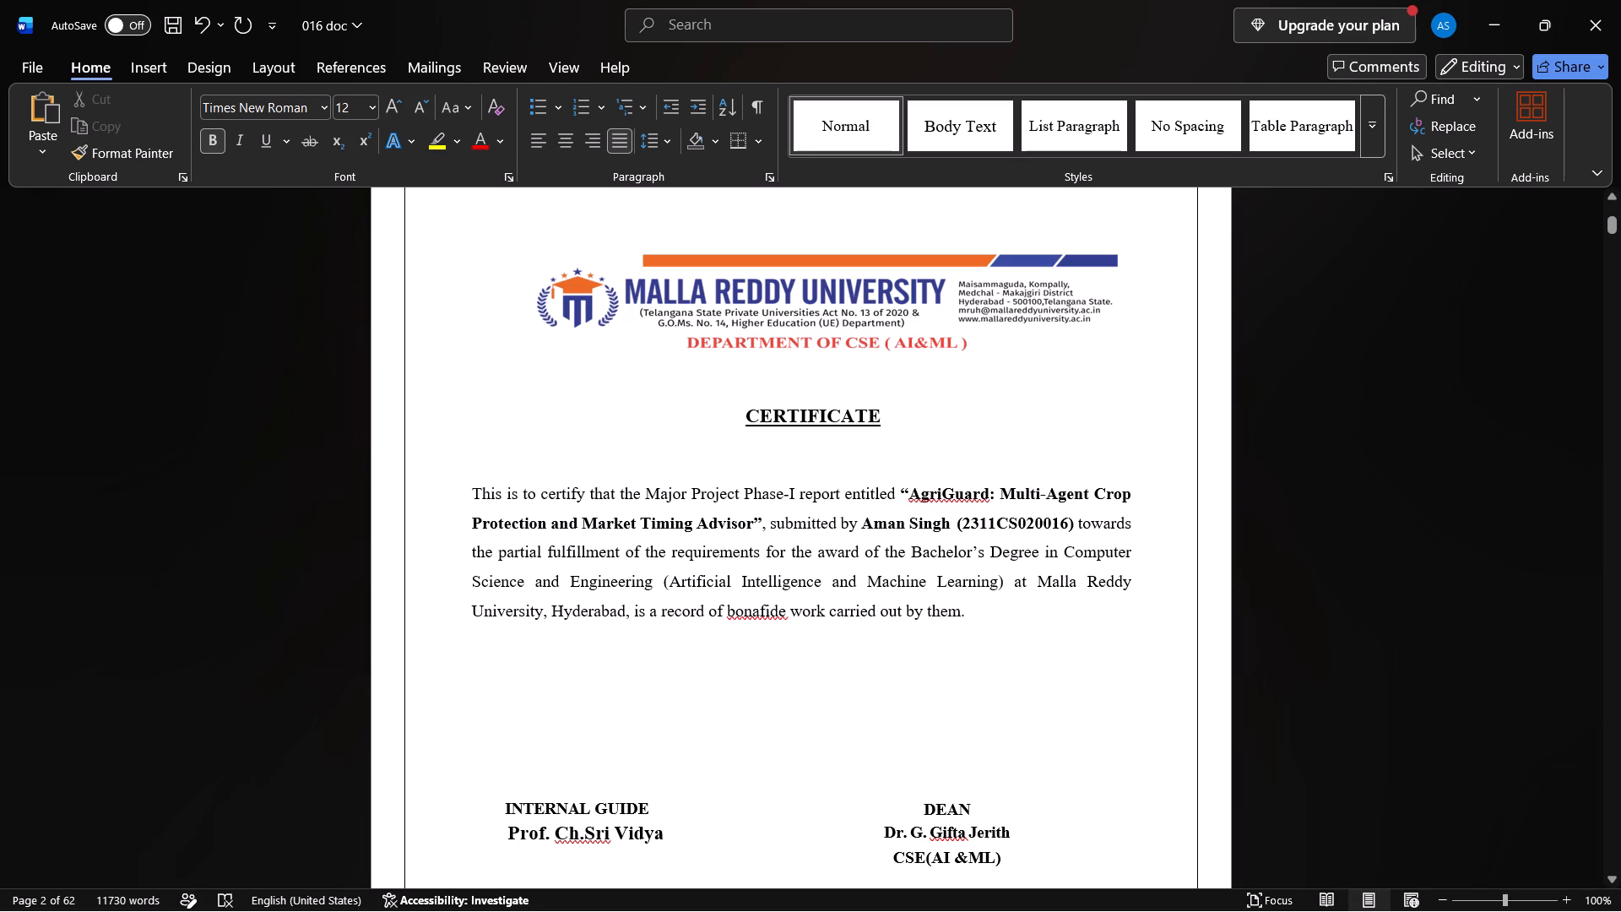
Change the last two digits of the roll number in the certificate paragraph to 34.
left_click(1066, 526)
key("BackSpace")
key("BackSpace")
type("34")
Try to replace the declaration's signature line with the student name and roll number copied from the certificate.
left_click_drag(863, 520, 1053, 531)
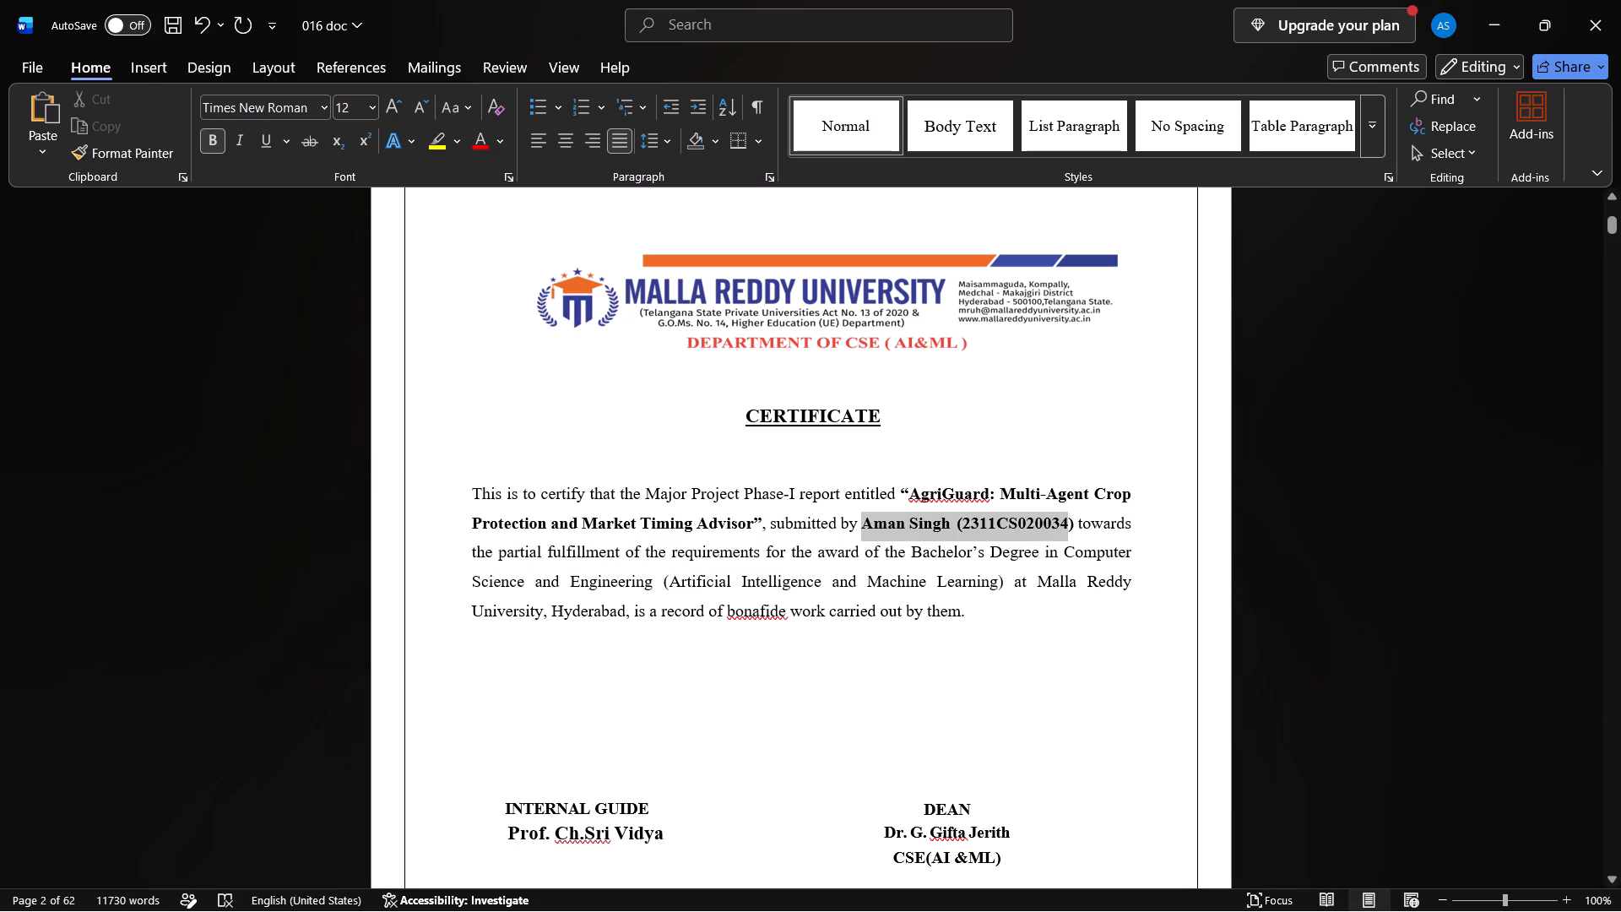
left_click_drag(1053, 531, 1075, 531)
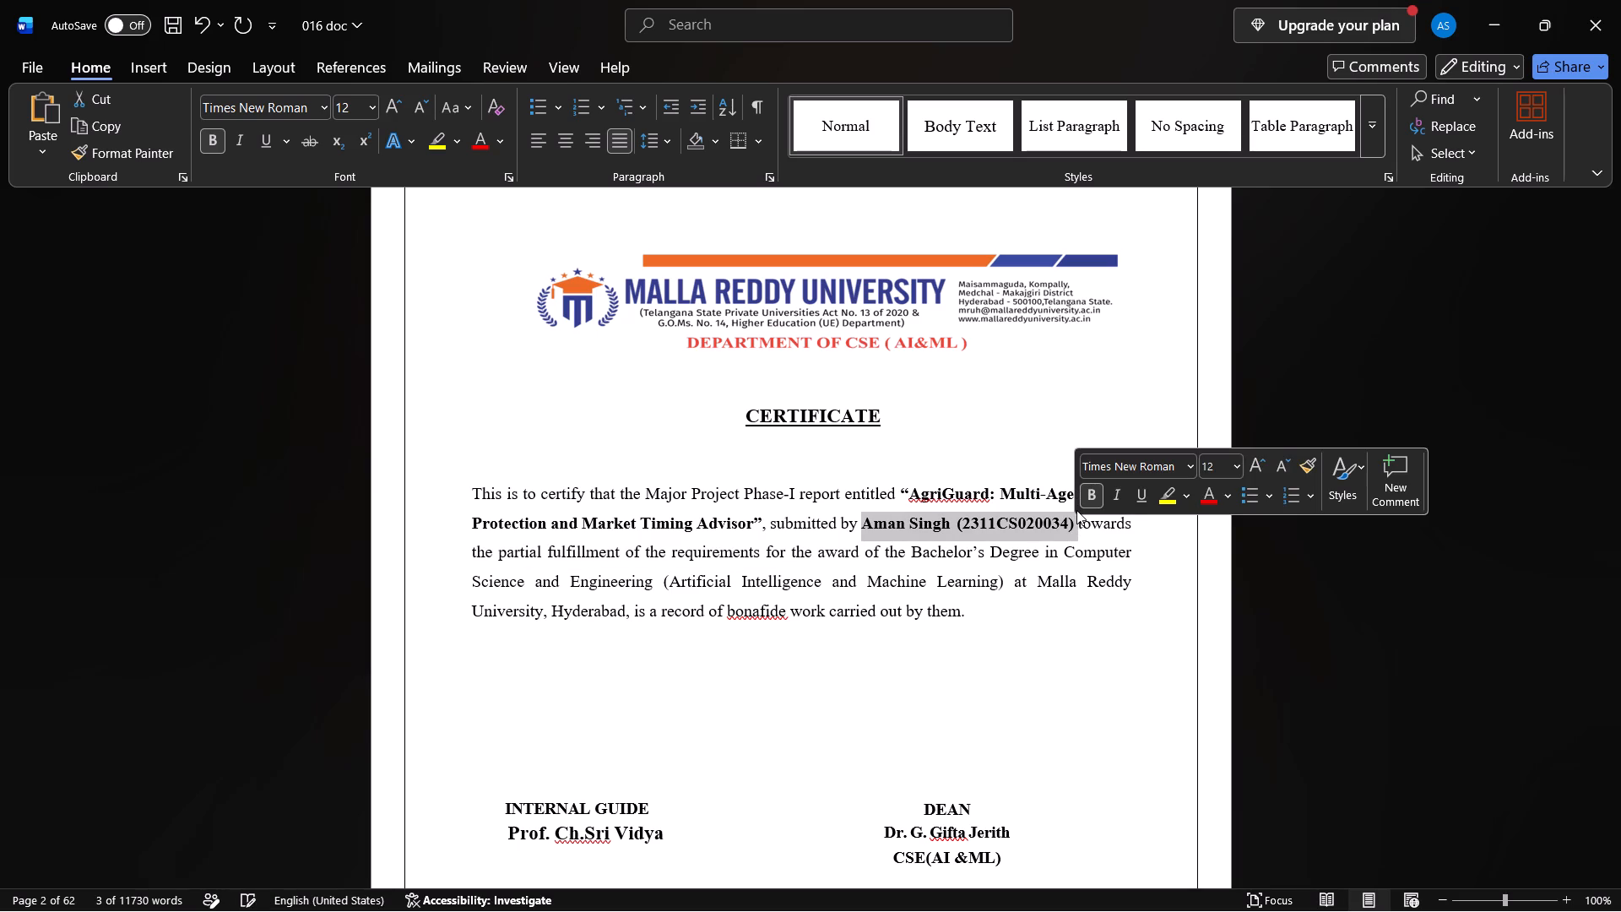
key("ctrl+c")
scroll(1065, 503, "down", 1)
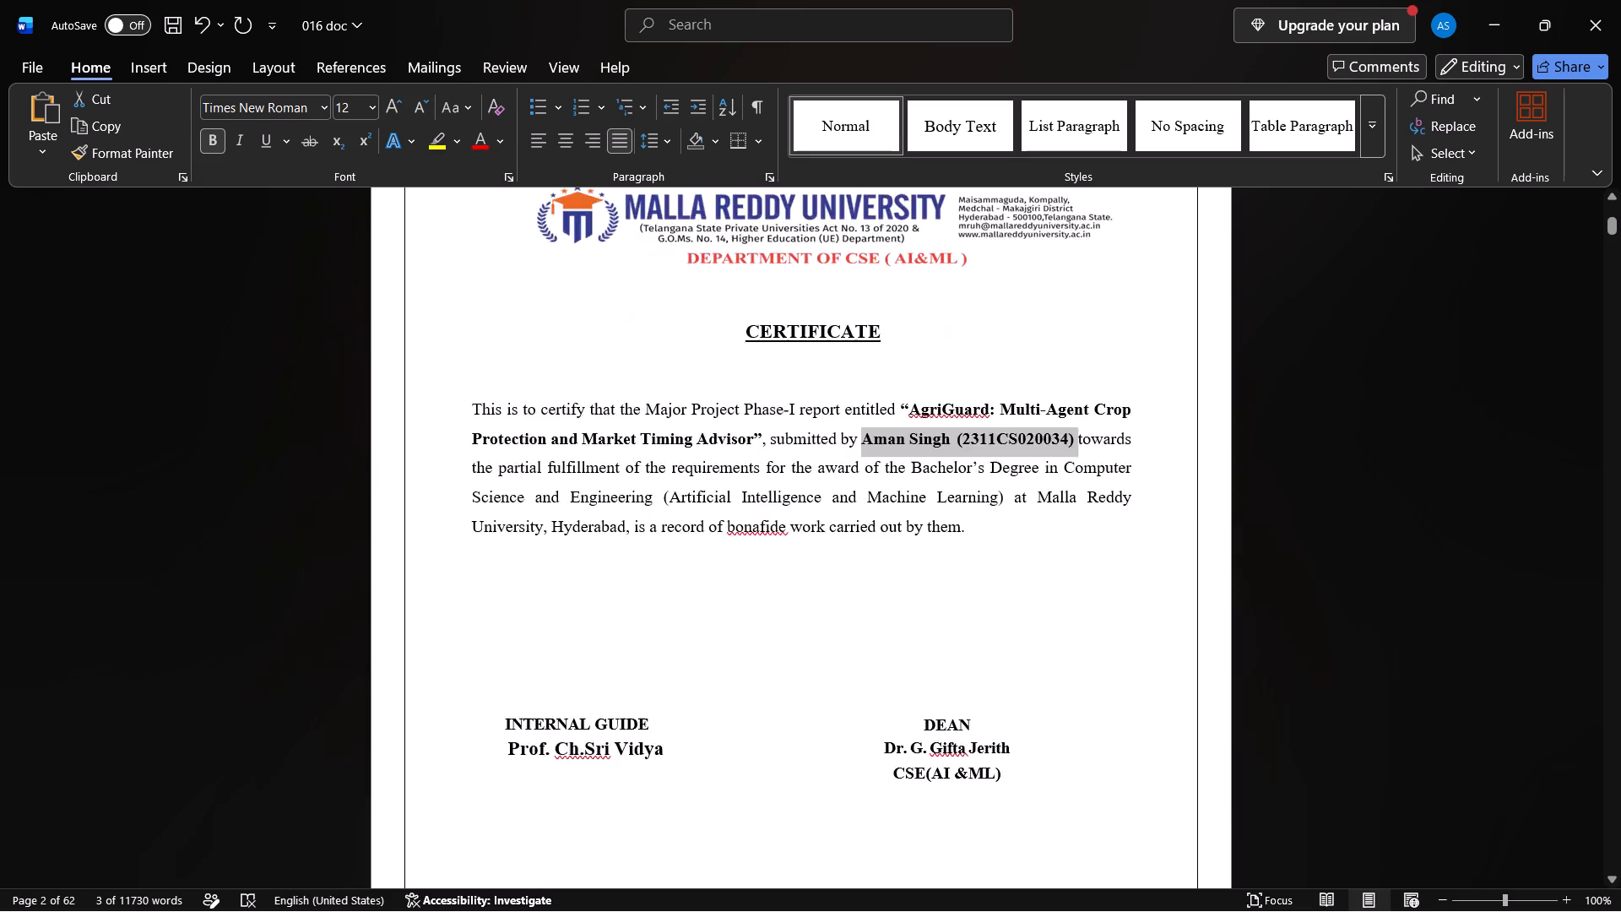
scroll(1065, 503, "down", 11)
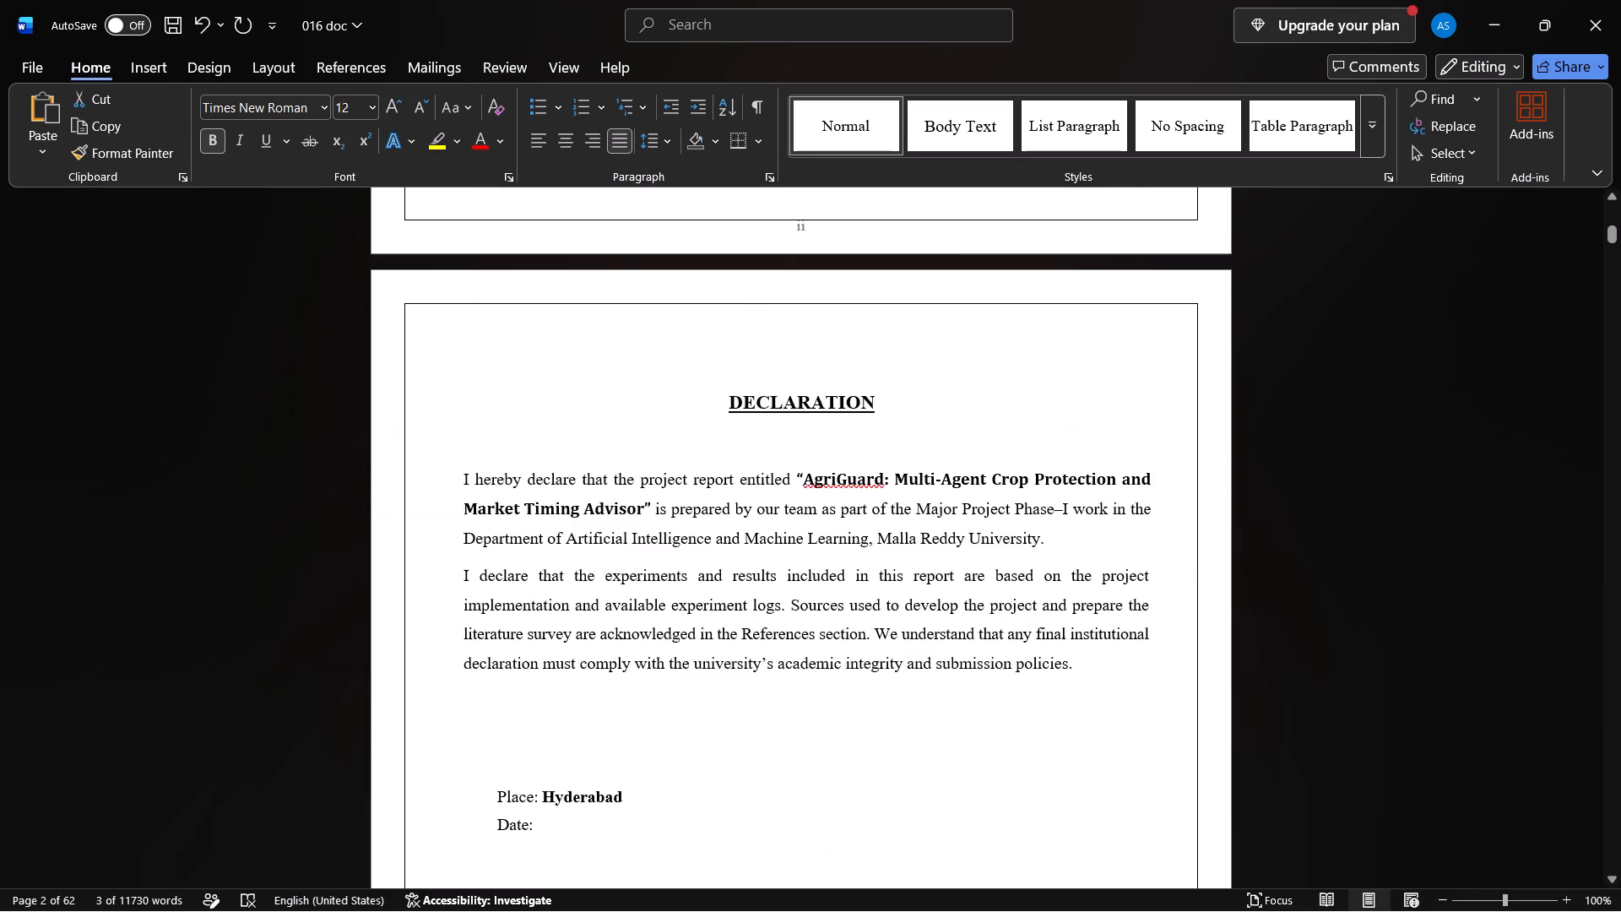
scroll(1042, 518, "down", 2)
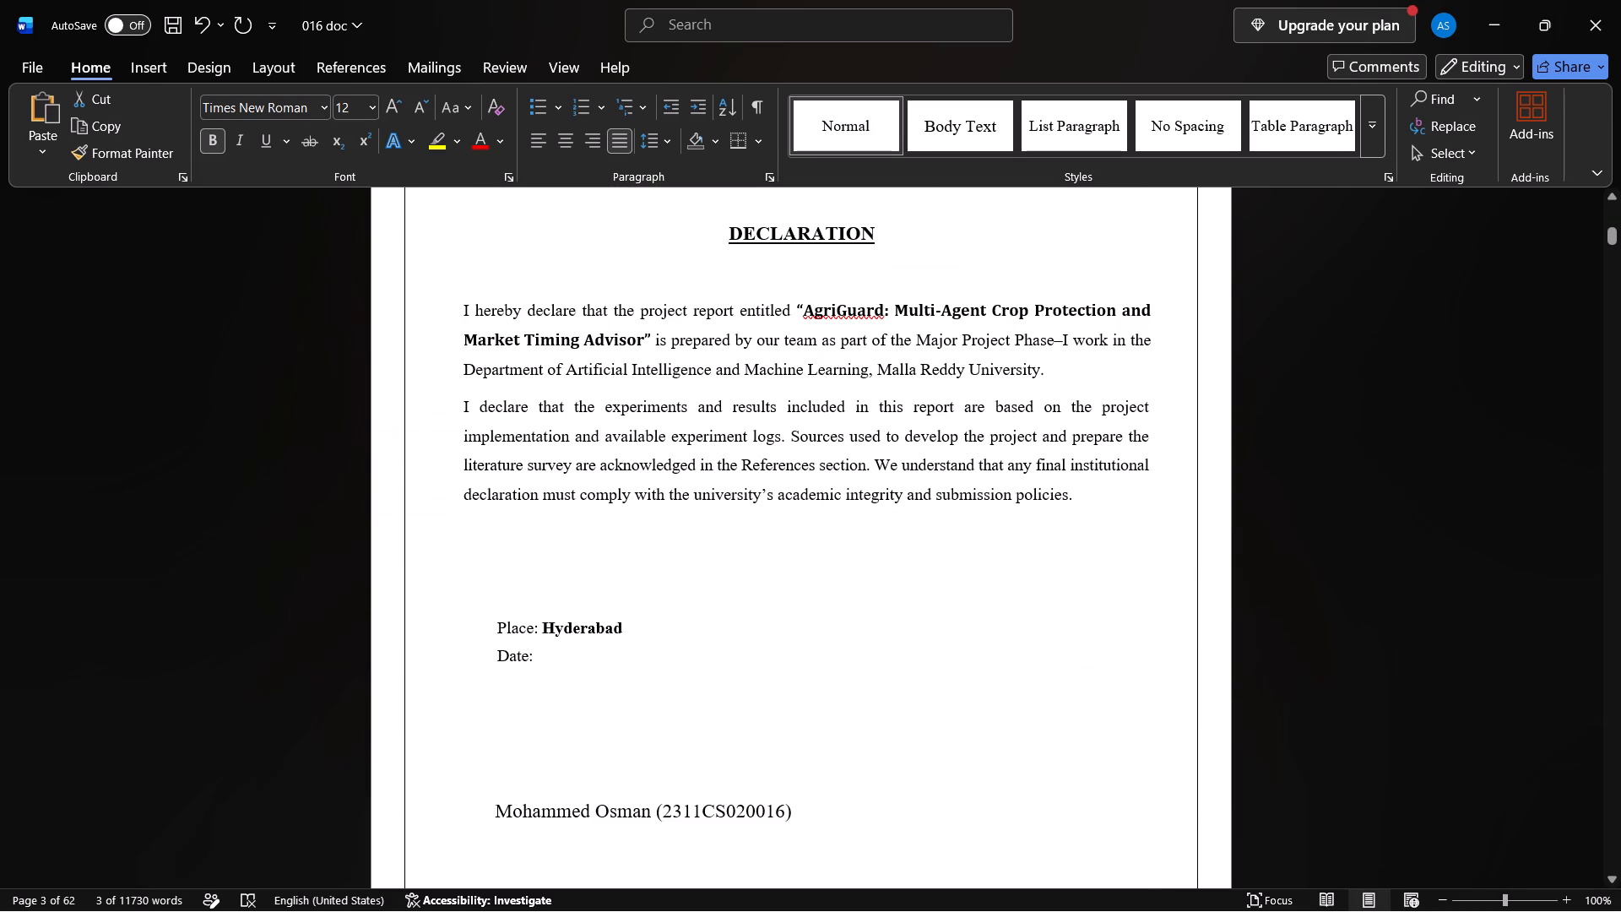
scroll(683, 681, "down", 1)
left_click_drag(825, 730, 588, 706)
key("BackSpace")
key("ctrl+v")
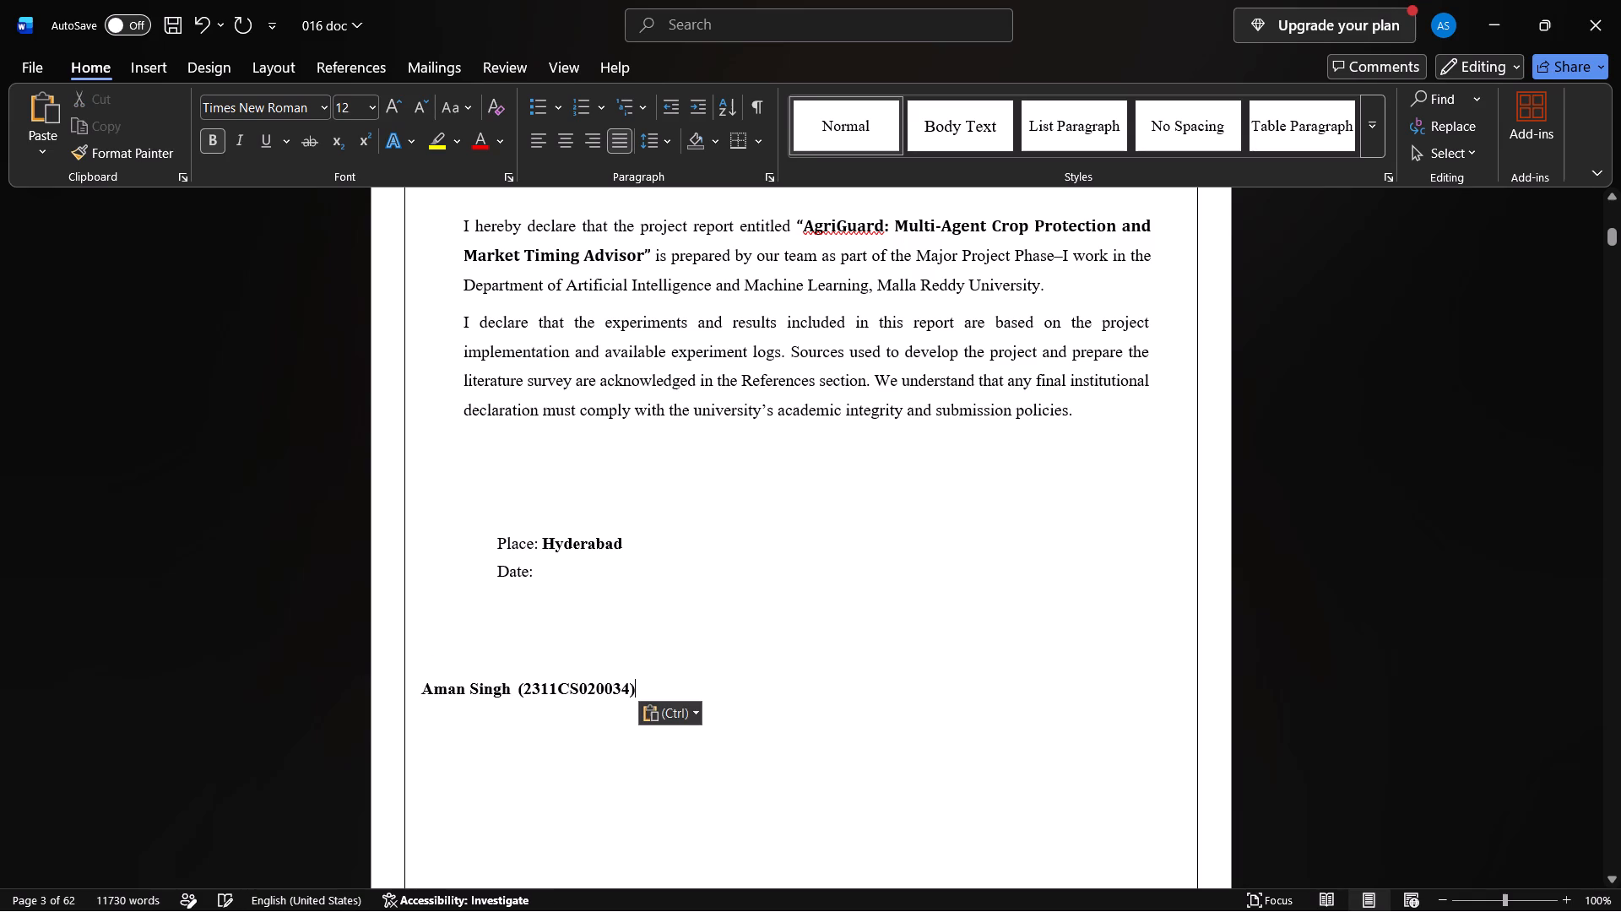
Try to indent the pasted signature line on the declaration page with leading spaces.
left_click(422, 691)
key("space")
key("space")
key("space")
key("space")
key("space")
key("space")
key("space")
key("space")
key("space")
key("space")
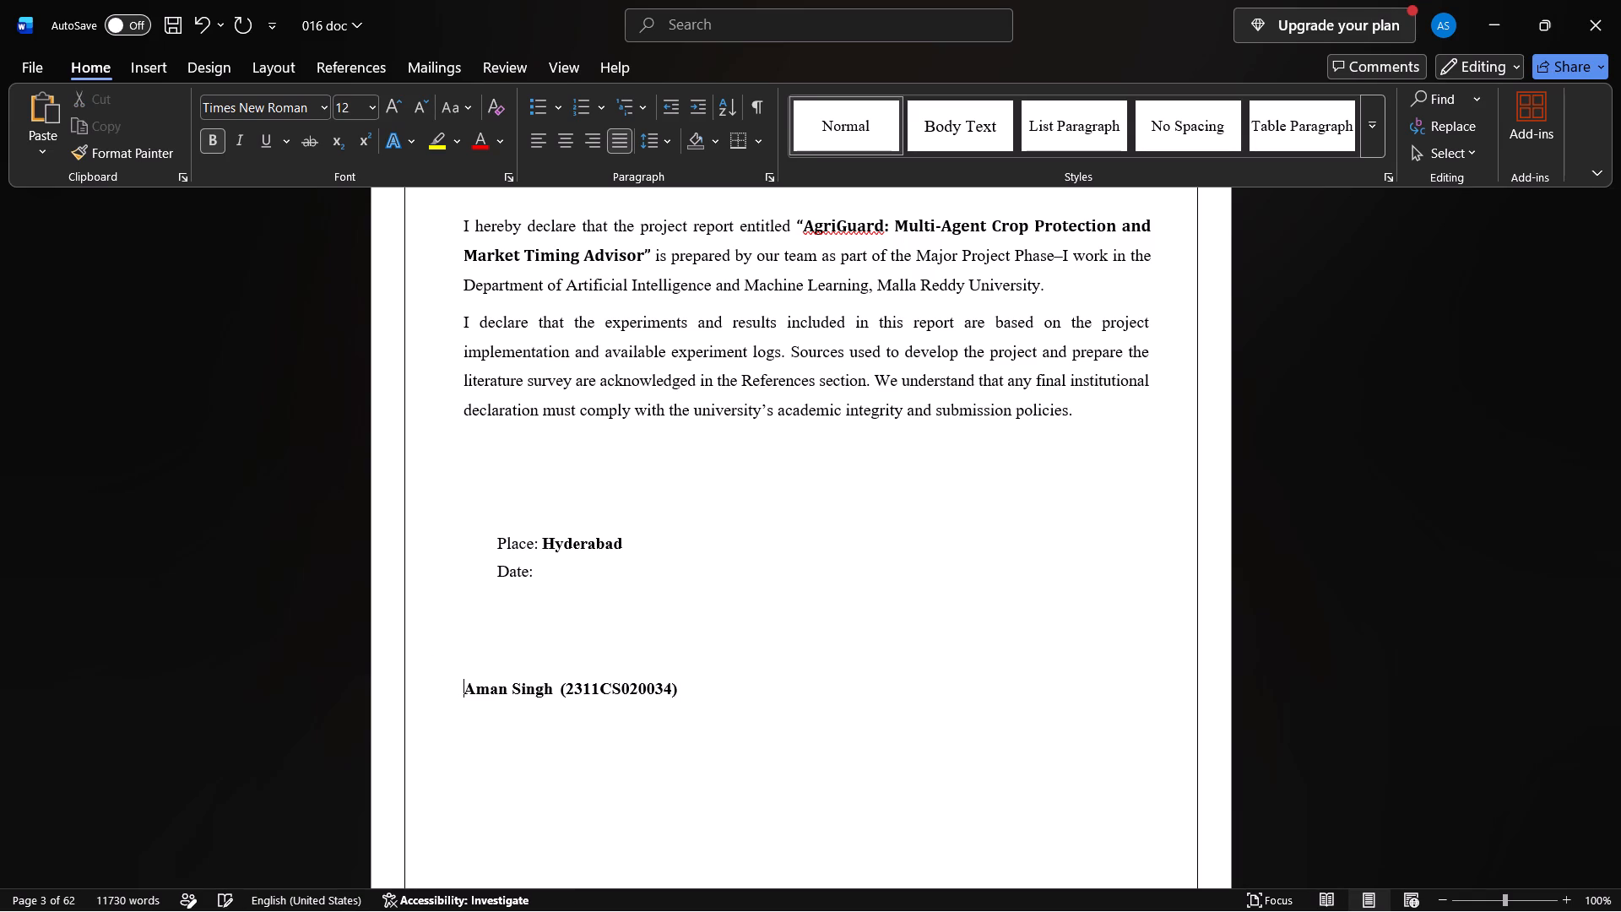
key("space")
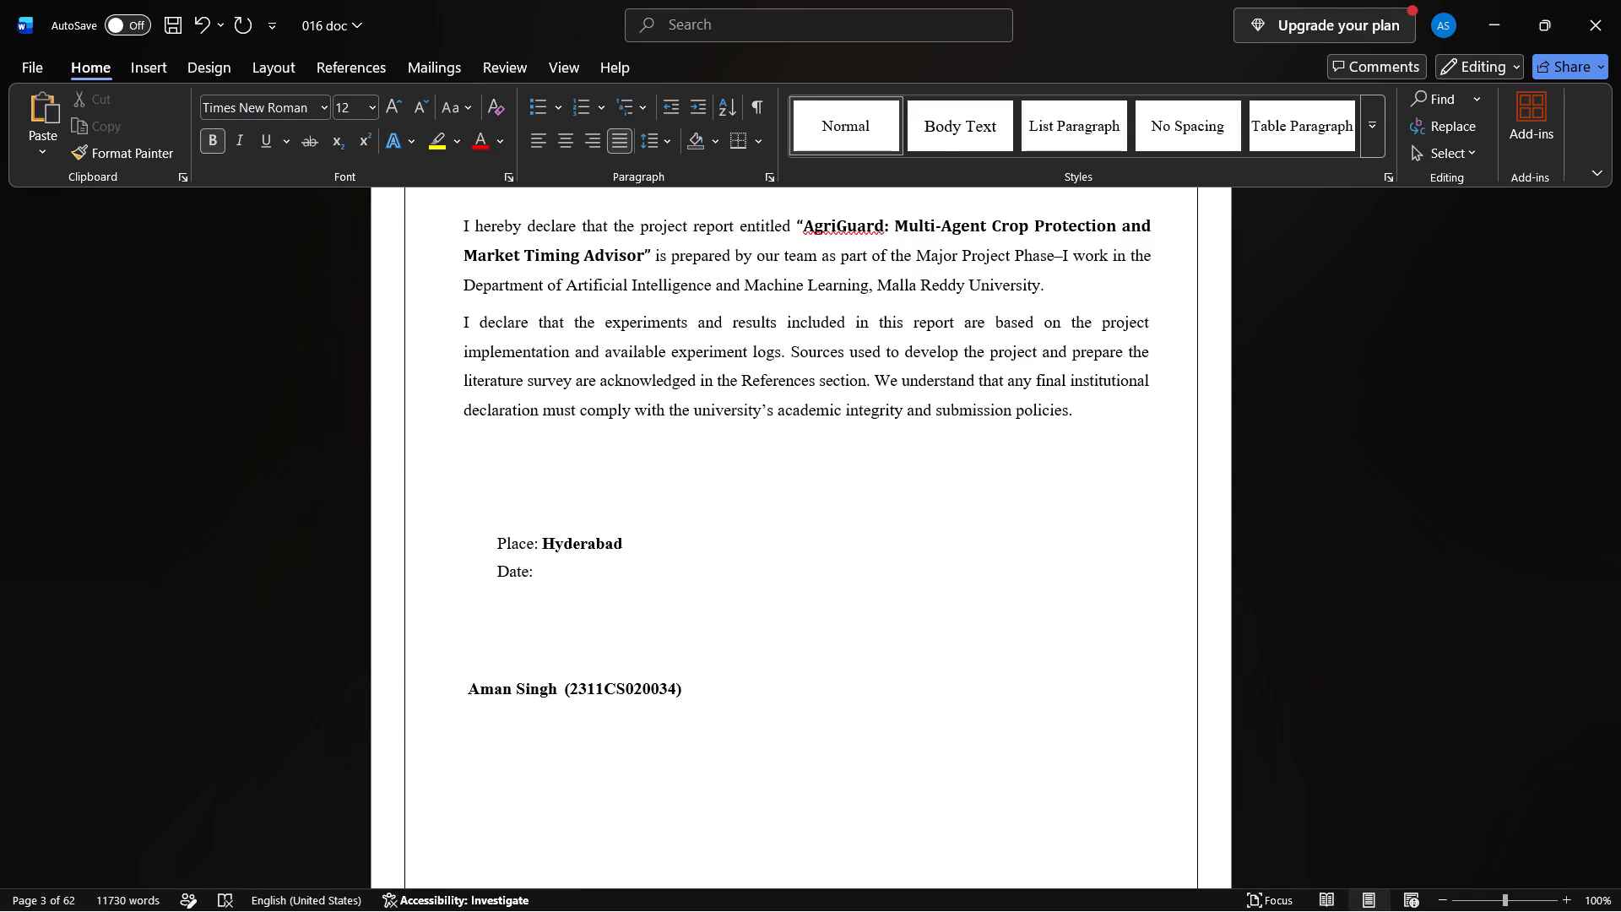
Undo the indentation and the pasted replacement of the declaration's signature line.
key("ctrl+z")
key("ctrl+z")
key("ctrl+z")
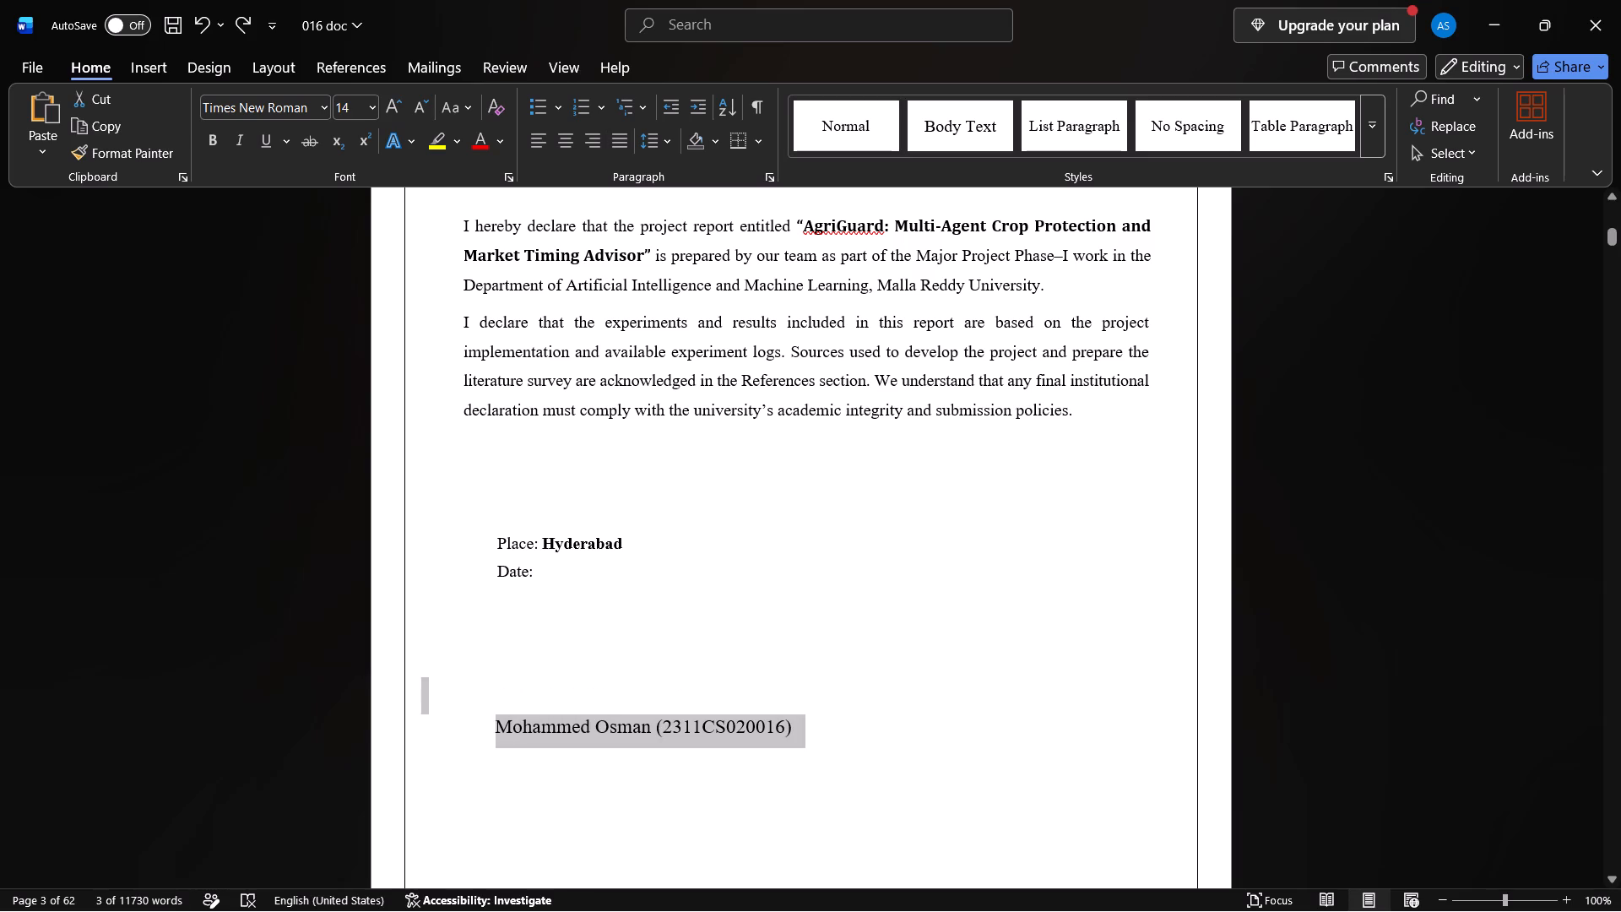
Change the last two digits of the declaration's roll number to match the certificate.
left_click(621, 759)
left_click(780, 724)
key("BackSpace")
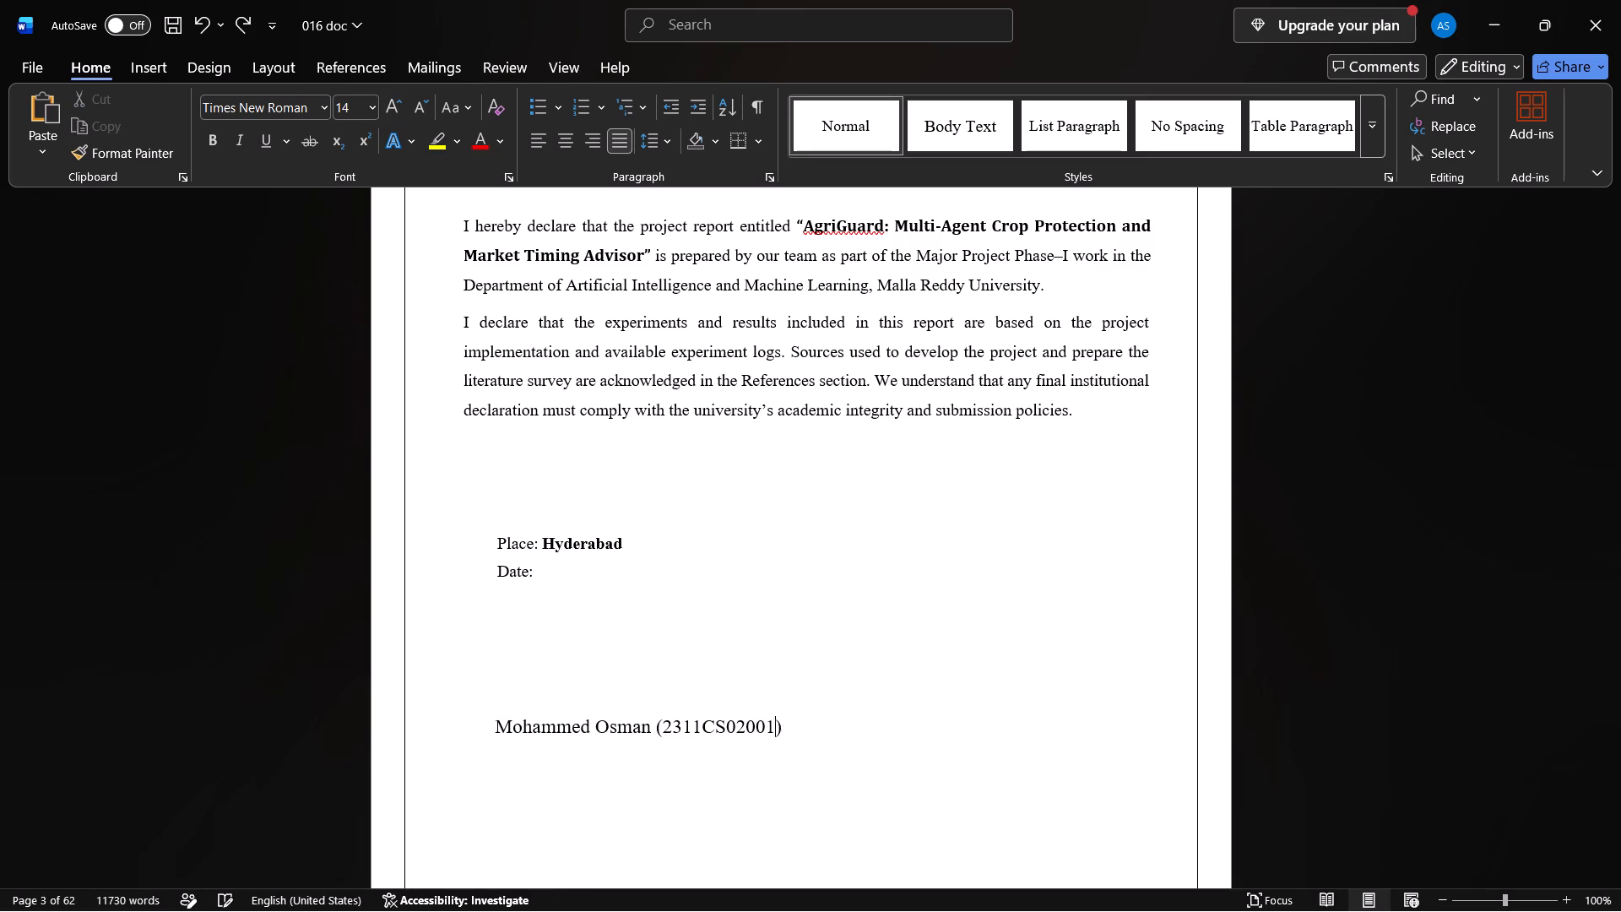
key("BackSpace")
type("34")
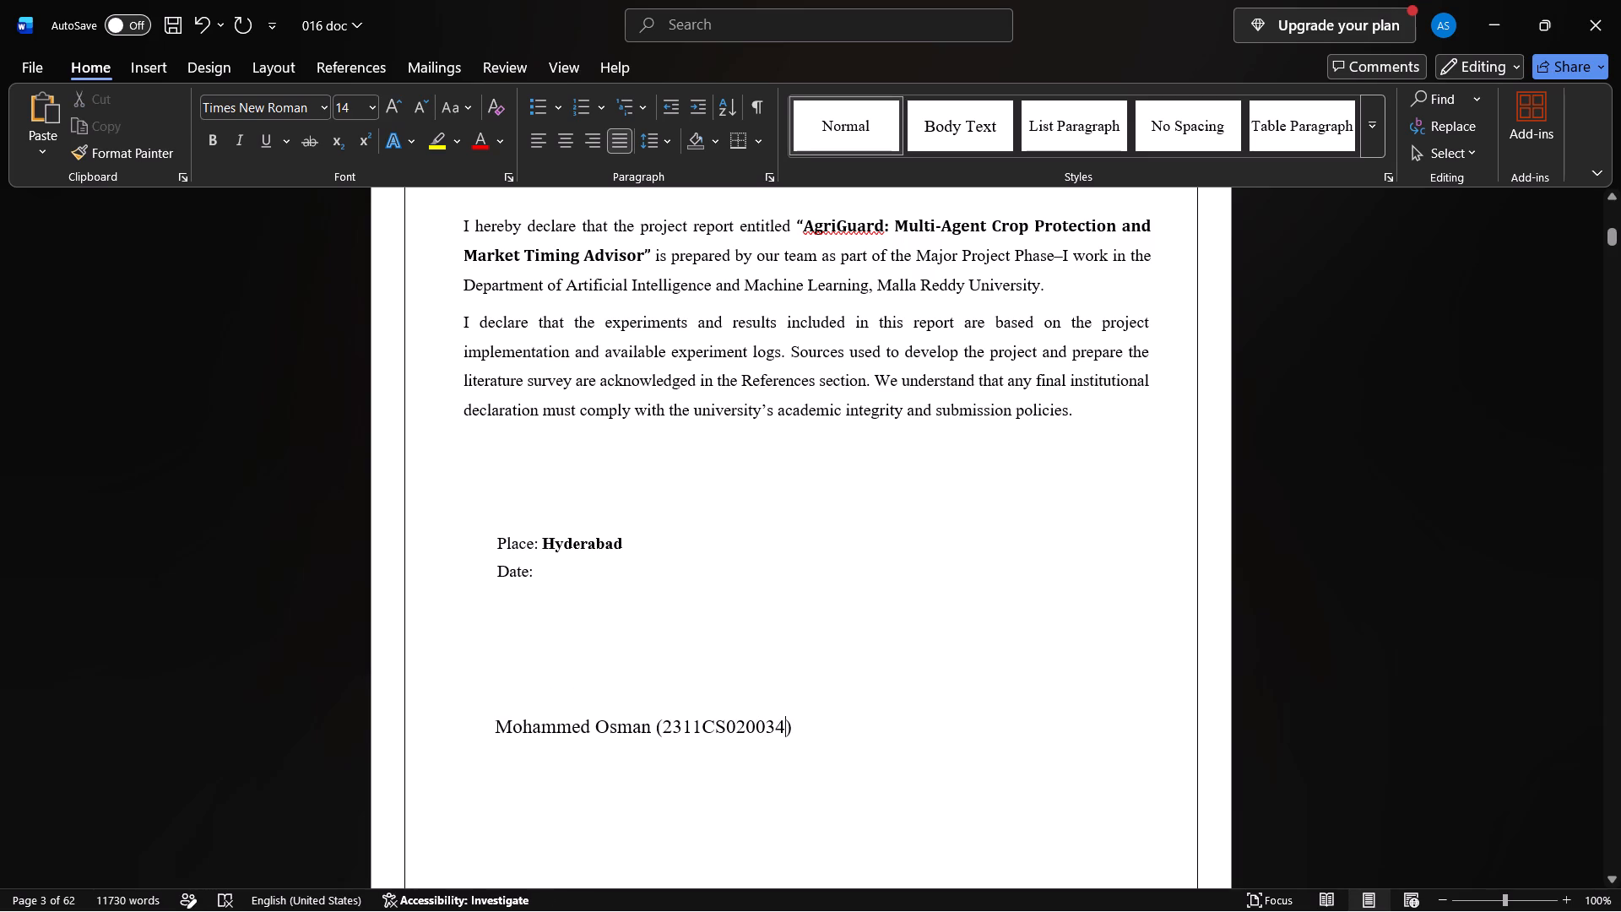
Replace the student's name in the declaration's signature line with the name used on the certificate.
left_click(652, 721)
key("BackSpace")
key("BackSpace")
key("BackSpace")
key("BackSpace")
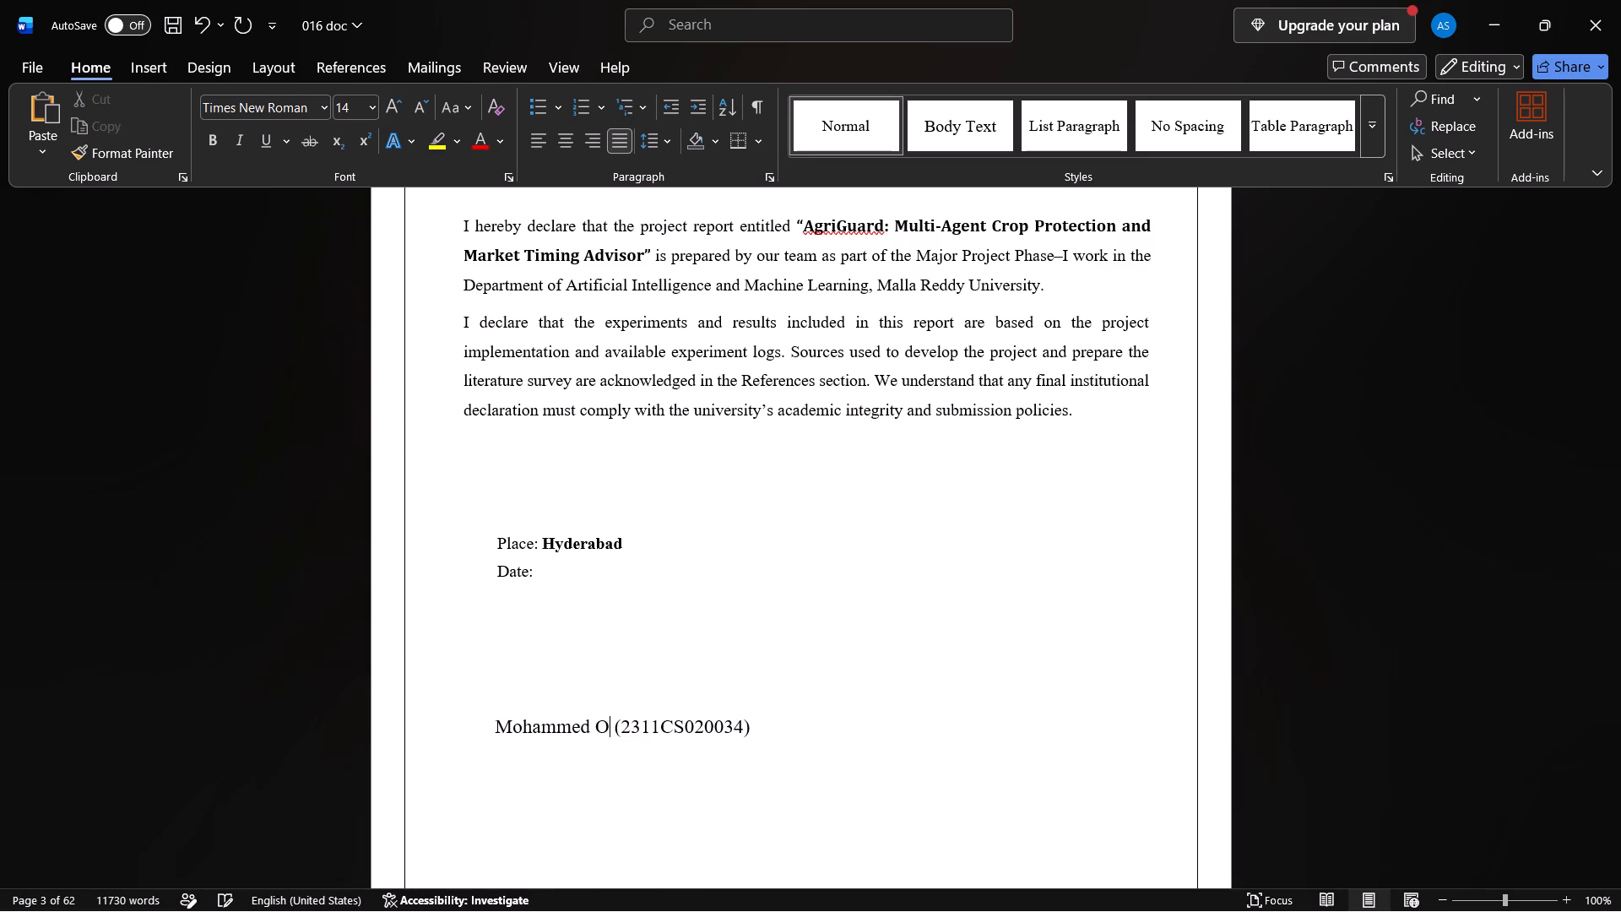
key("BackSpace")
key("BackSpace")
key("BackSpace")
key("BackSpace")
key("BackSpace")
key("BackSpace")
key("BackSpace")
key("BackSpace")
key("BackSpace")
key("BackSpace")
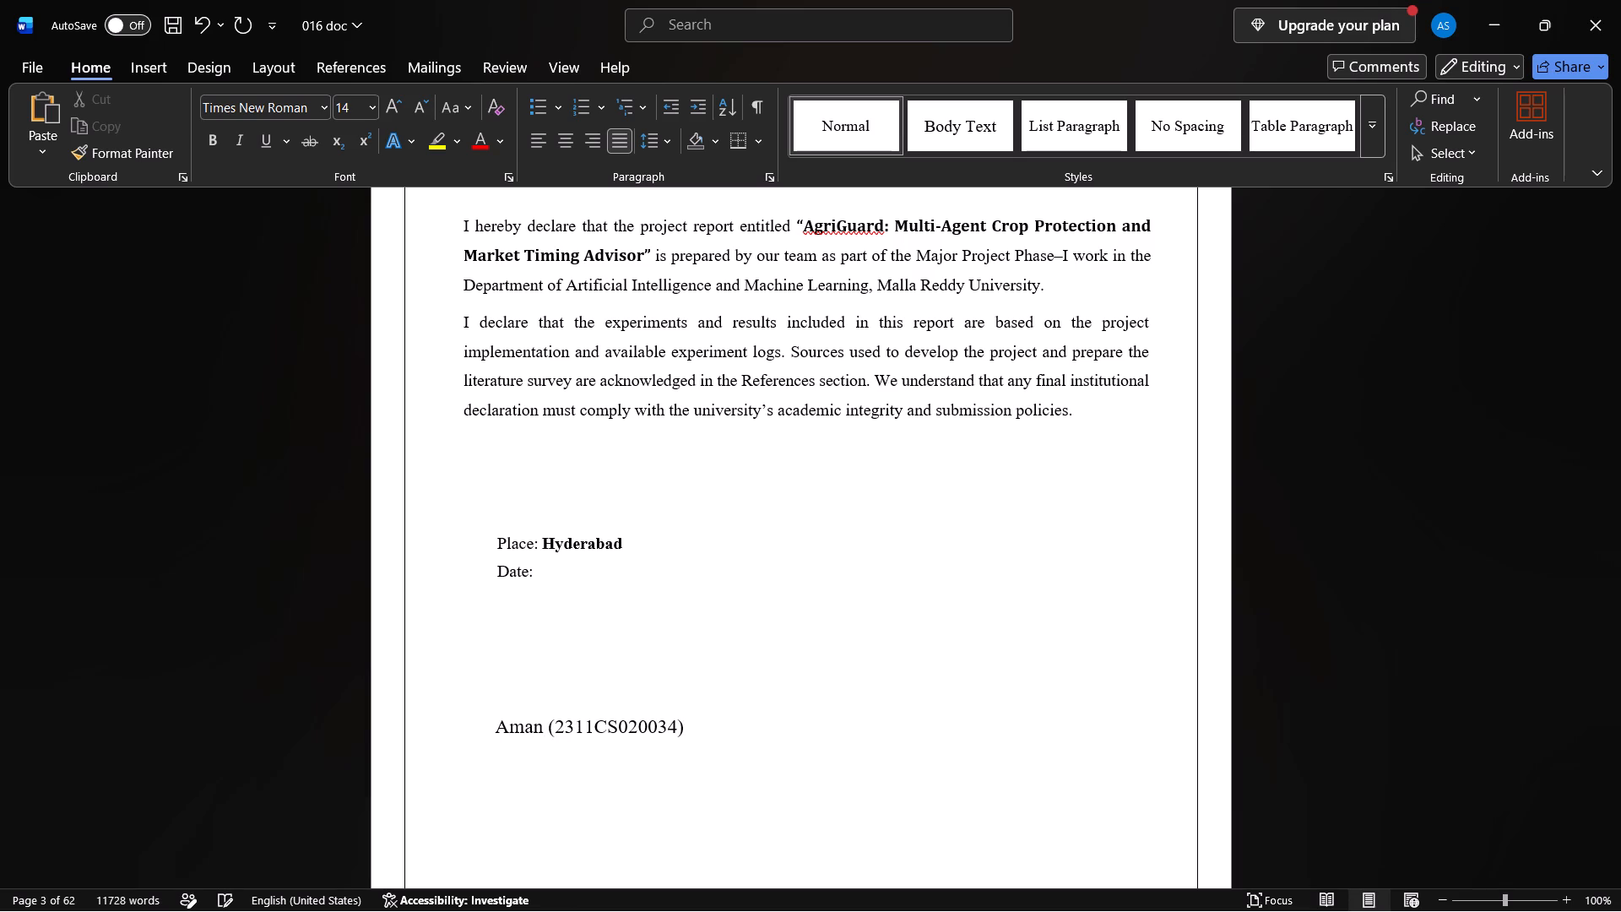
key("space")
type("singh")
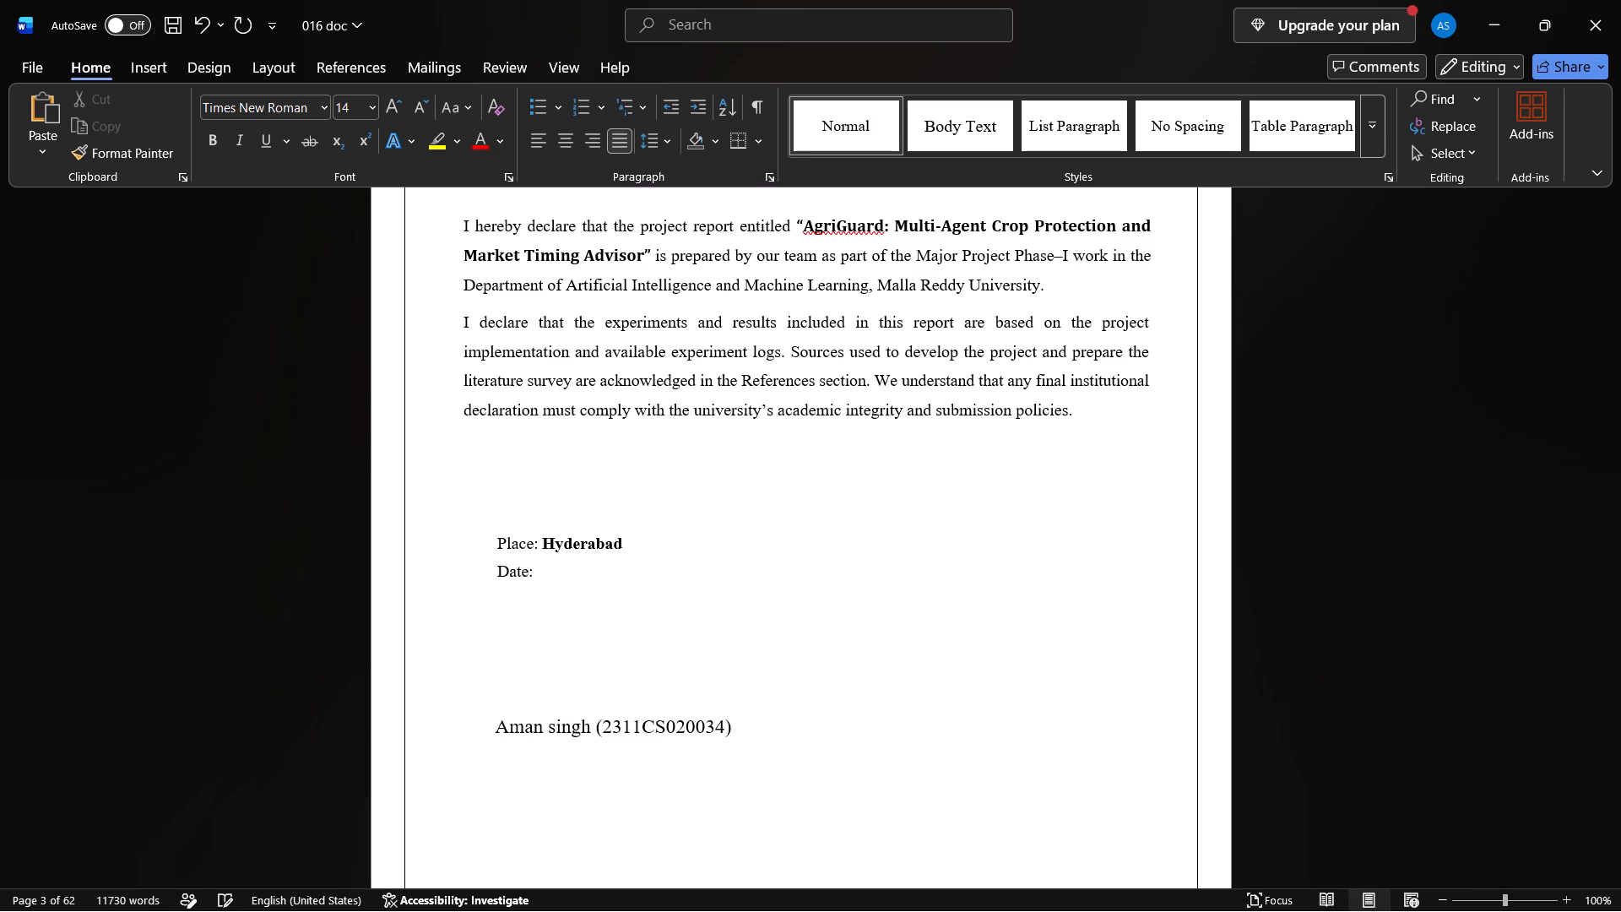
Replace the student's name below the acknowledgement paragraphs with the name used on the certificate and declaration.
scroll(652, 721, "down", 14)
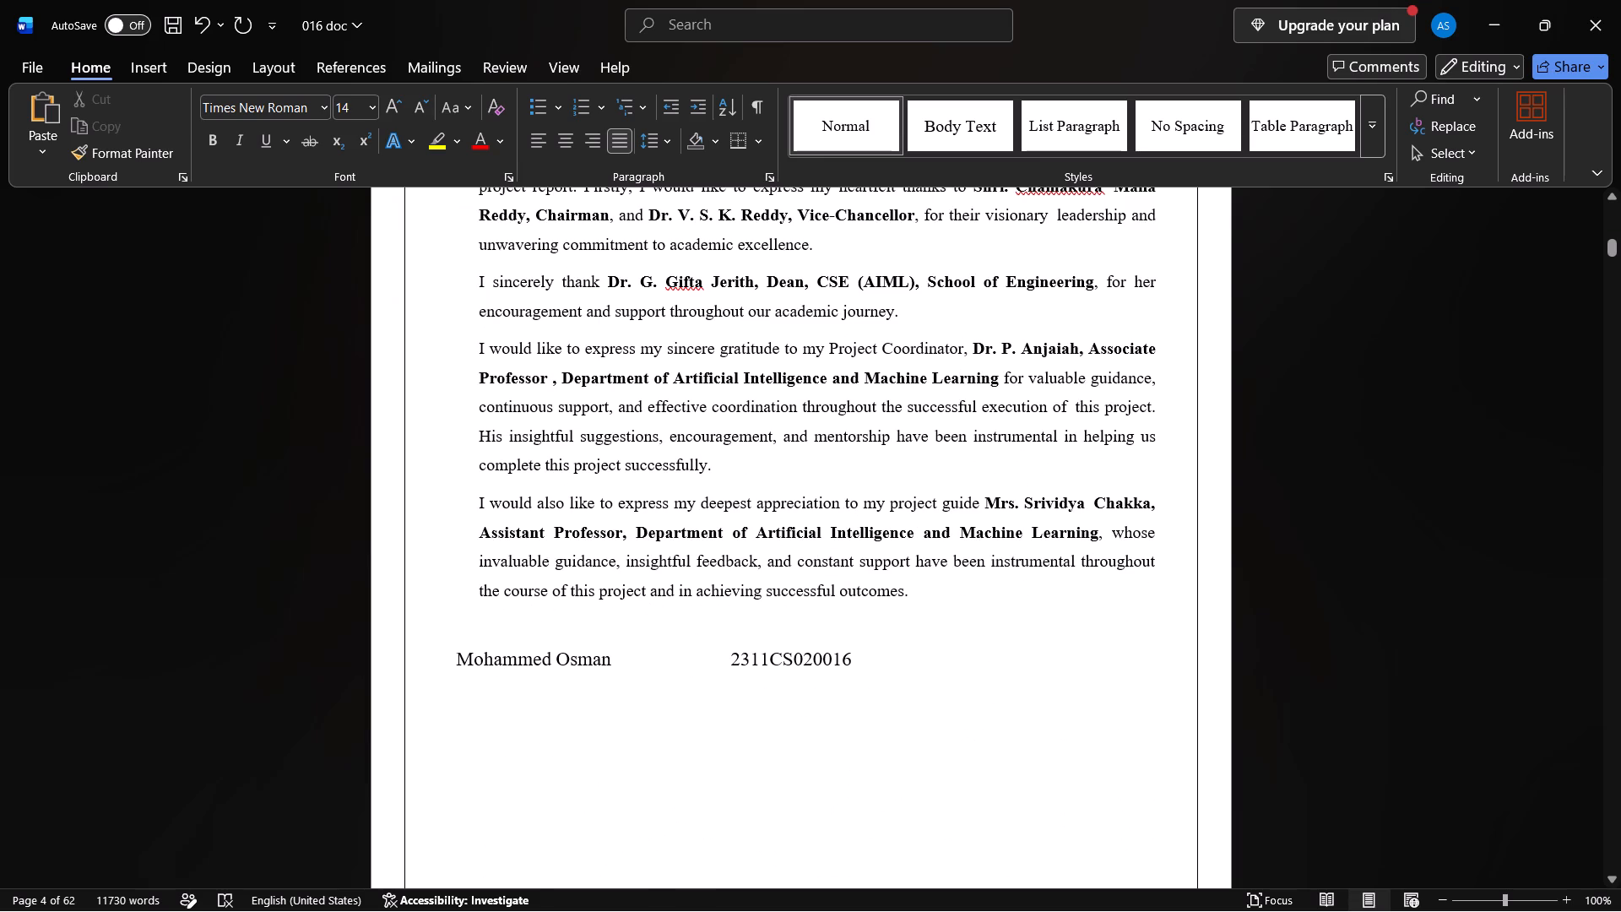
left_click(611, 662)
key("BackSpace")
key("BackSpace")
key("BackSpace")
key("BackSpace")
key("BackSpace")
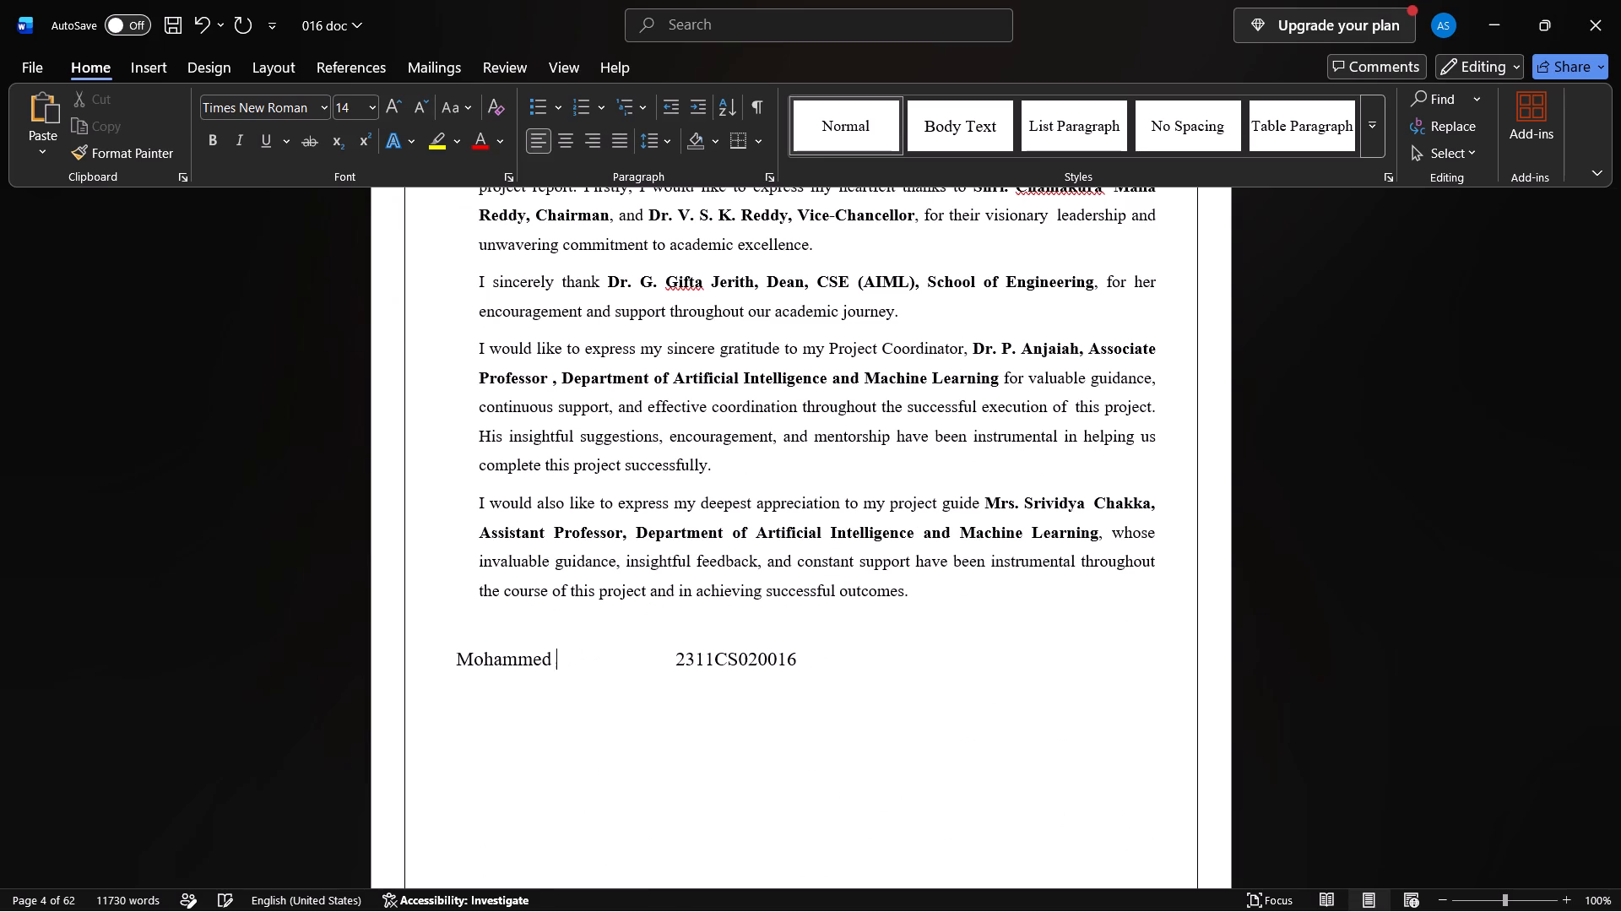
key("BackSpace")
key("BackSpace")
key("BackSpace")
key("BackSpace")
key("BackSpace")
key("BackSpace")
key("BackSpace")
key("BackSpace")
key("BackSpace")
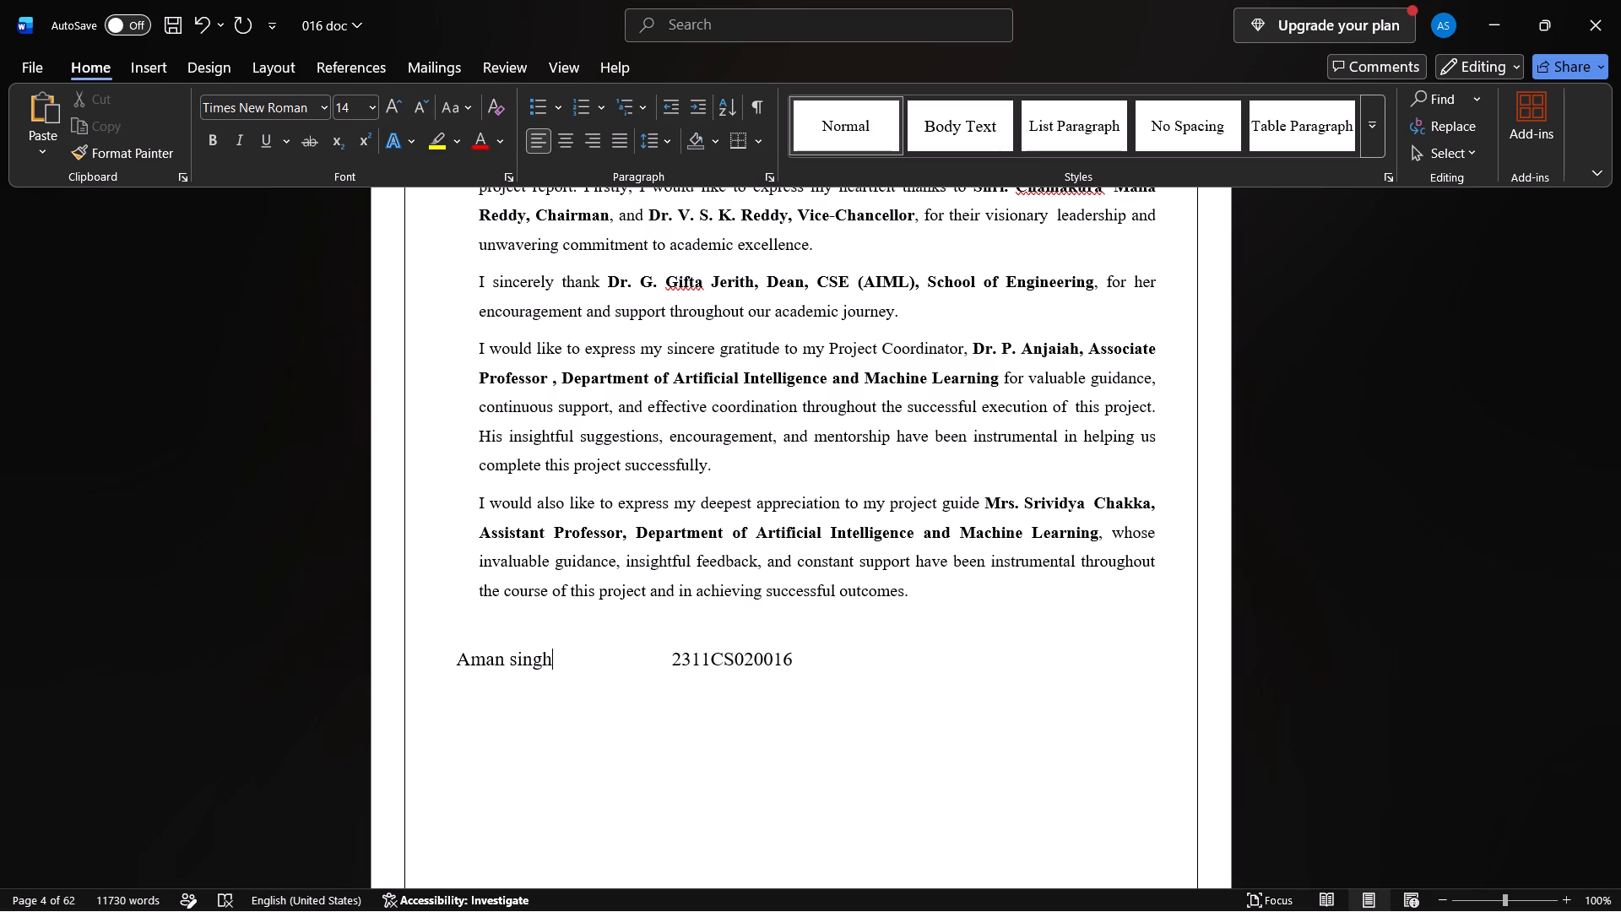
Change the last two digits of the roll number below the acknowledgement to match the certificate.
left_click(817, 665)
key("BackSpace")
key("BackSpace")
type("34")
Review the student details across the certificate, declaration and acknowledgement pages.
scroll(816, 665, "down", 7)
scroll(816, 665, "up", 11)
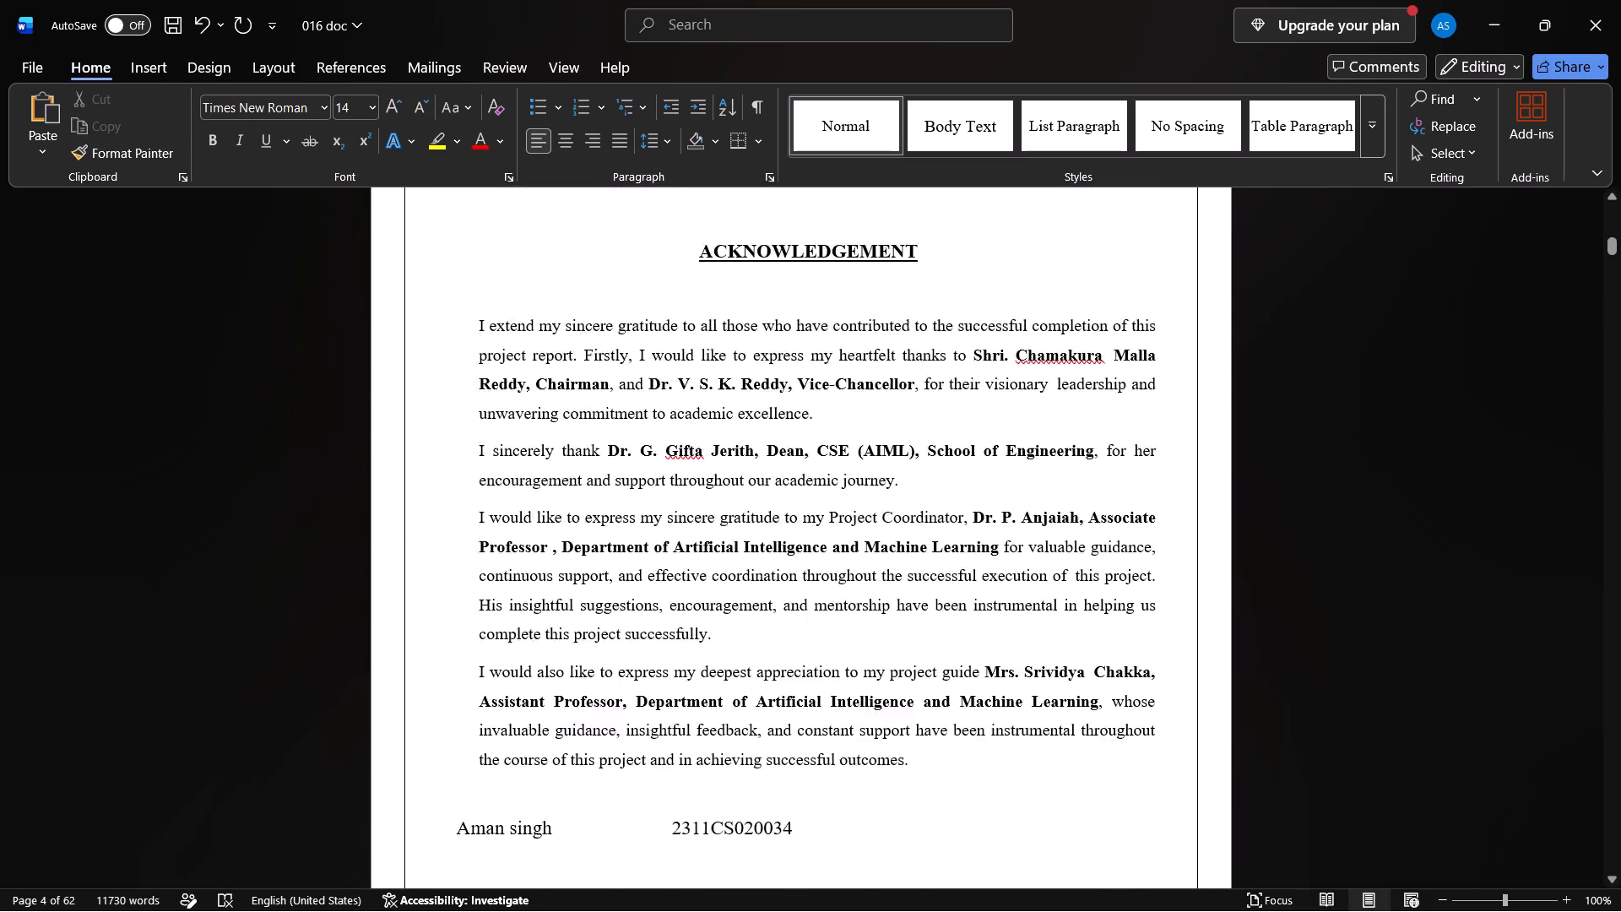
scroll(818, 661, "up", 20)
scroll(818, 661, "up", 11)
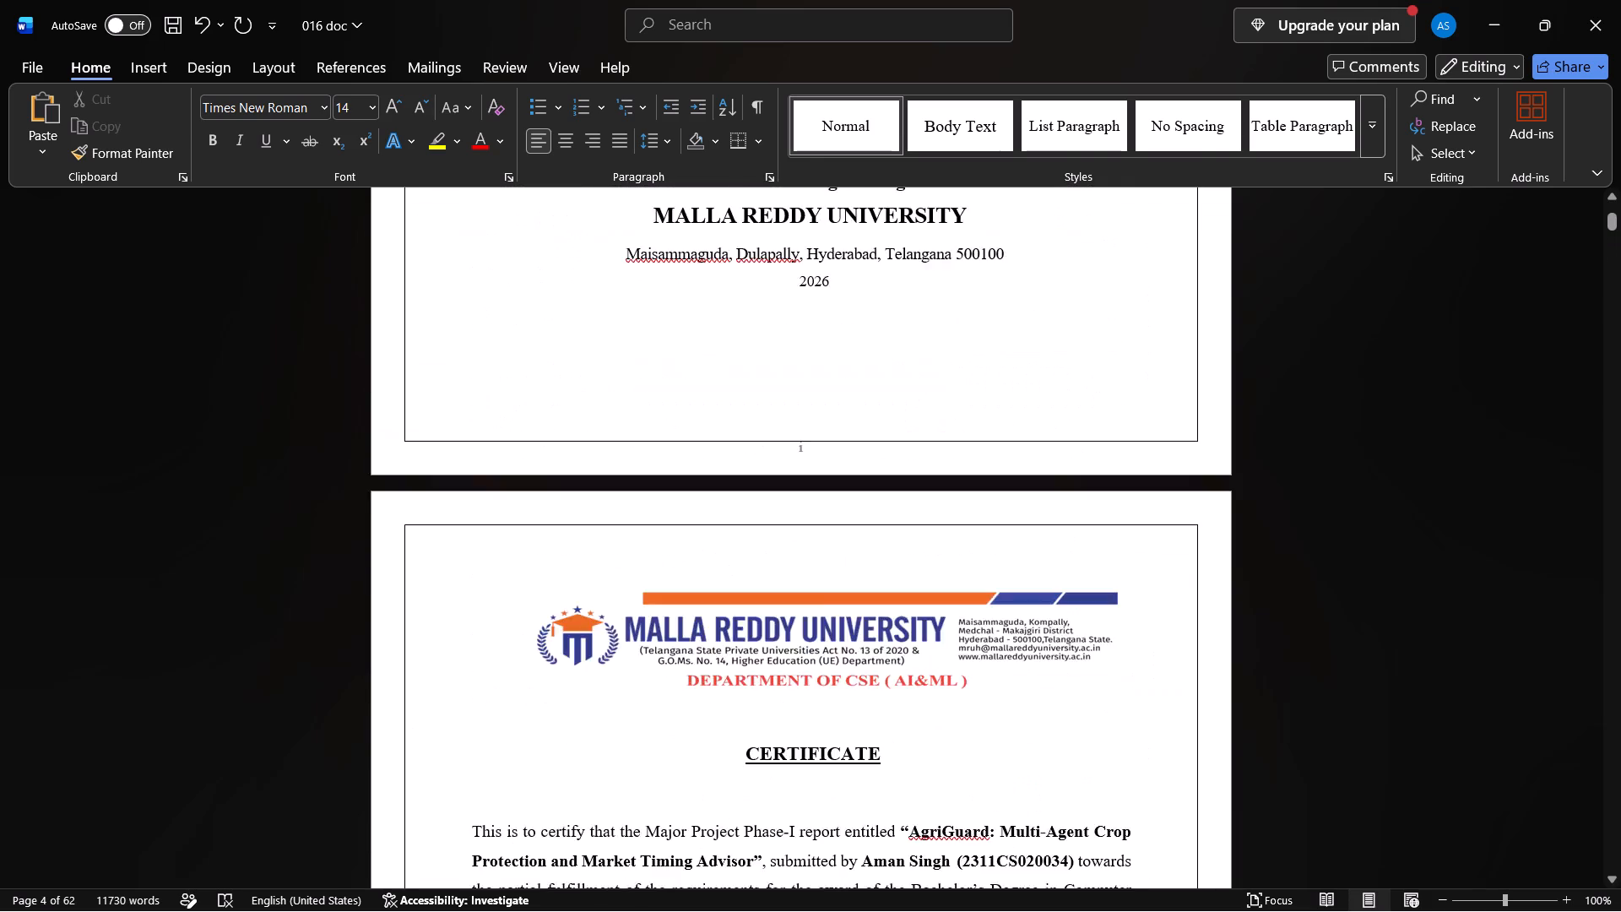
scroll(812, 637, "up", 15)
scroll(812, 637, "down", 20)
scroll(812, 637, "down", 3)
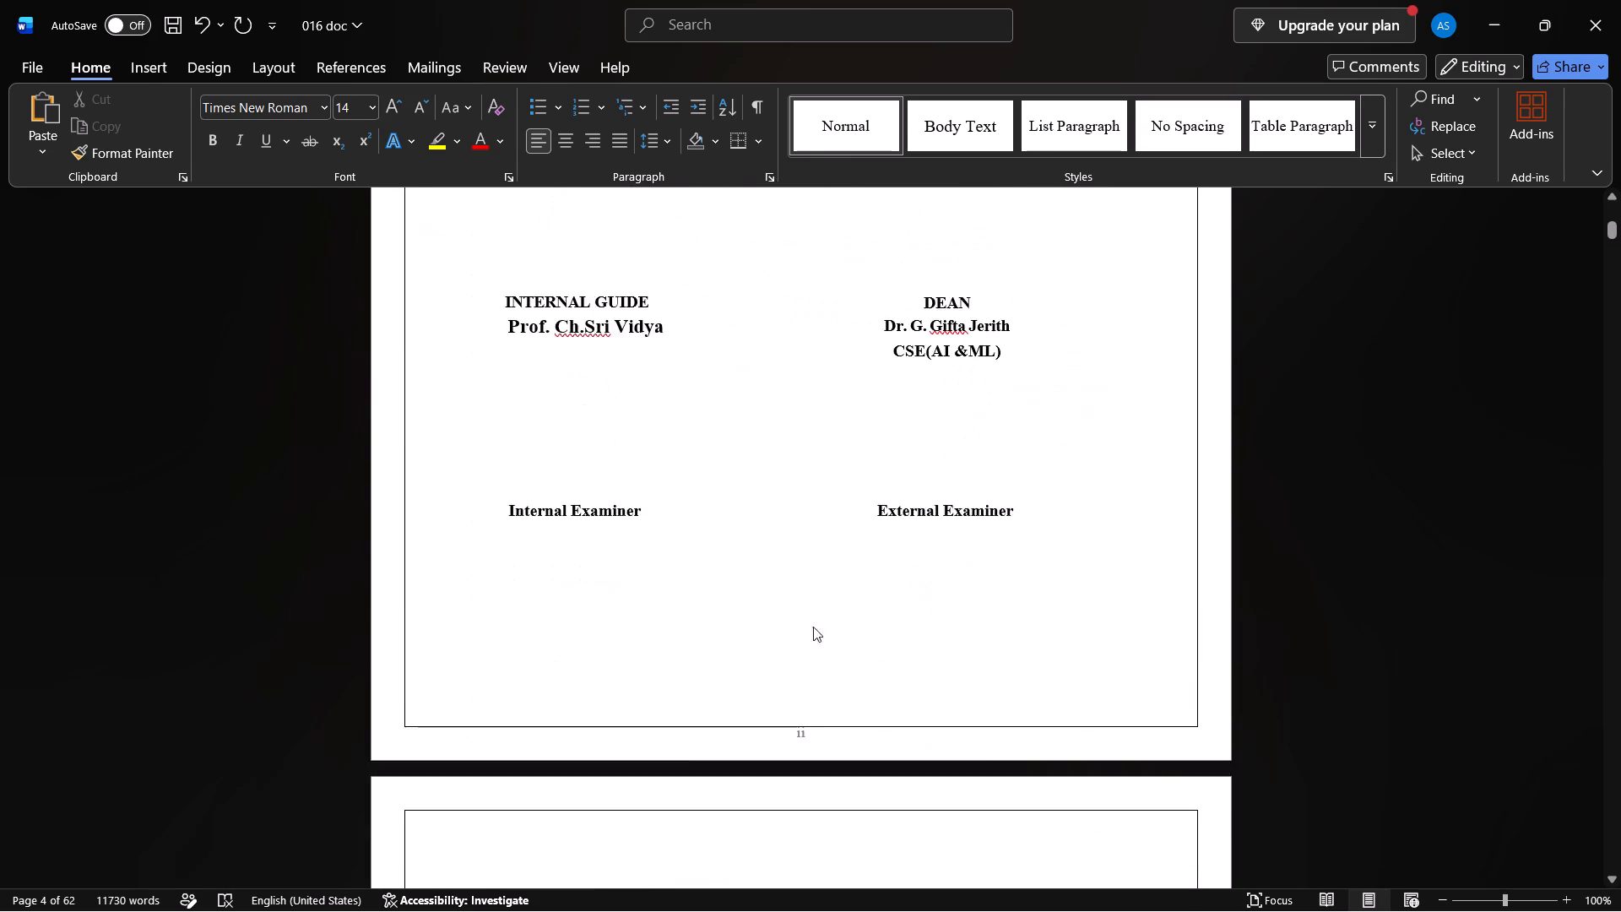
scroll(813, 627, "down", 17)
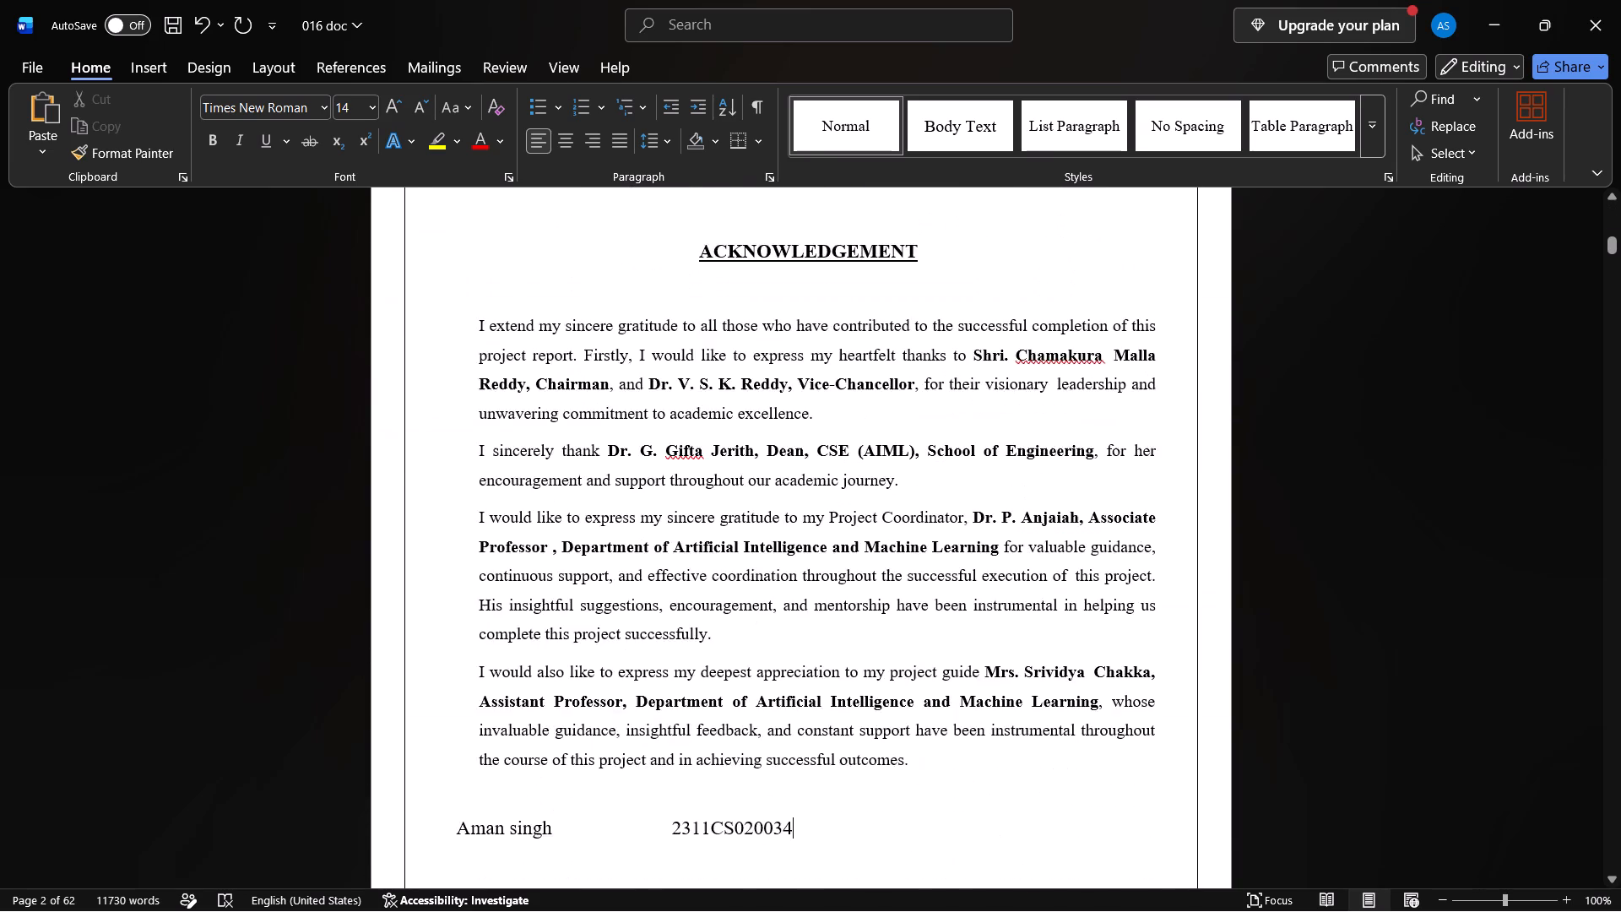
Set the page number of the Appendices entry in the table of contents to 46.
scroll(813, 624, "down", 20)
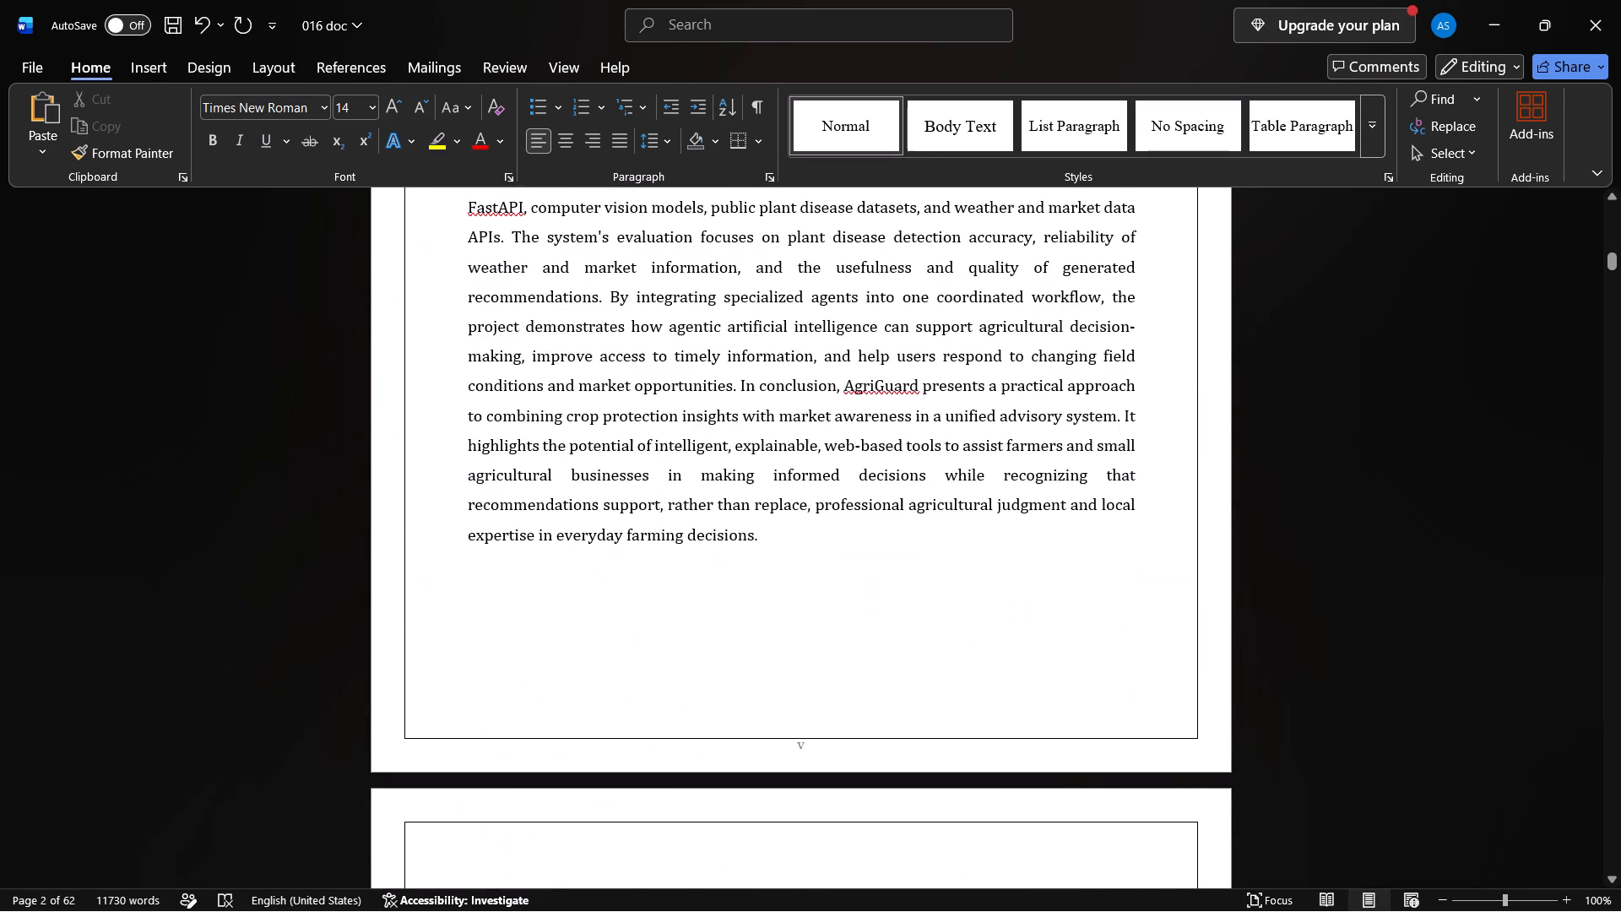
scroll(813, 624, "down", 9)
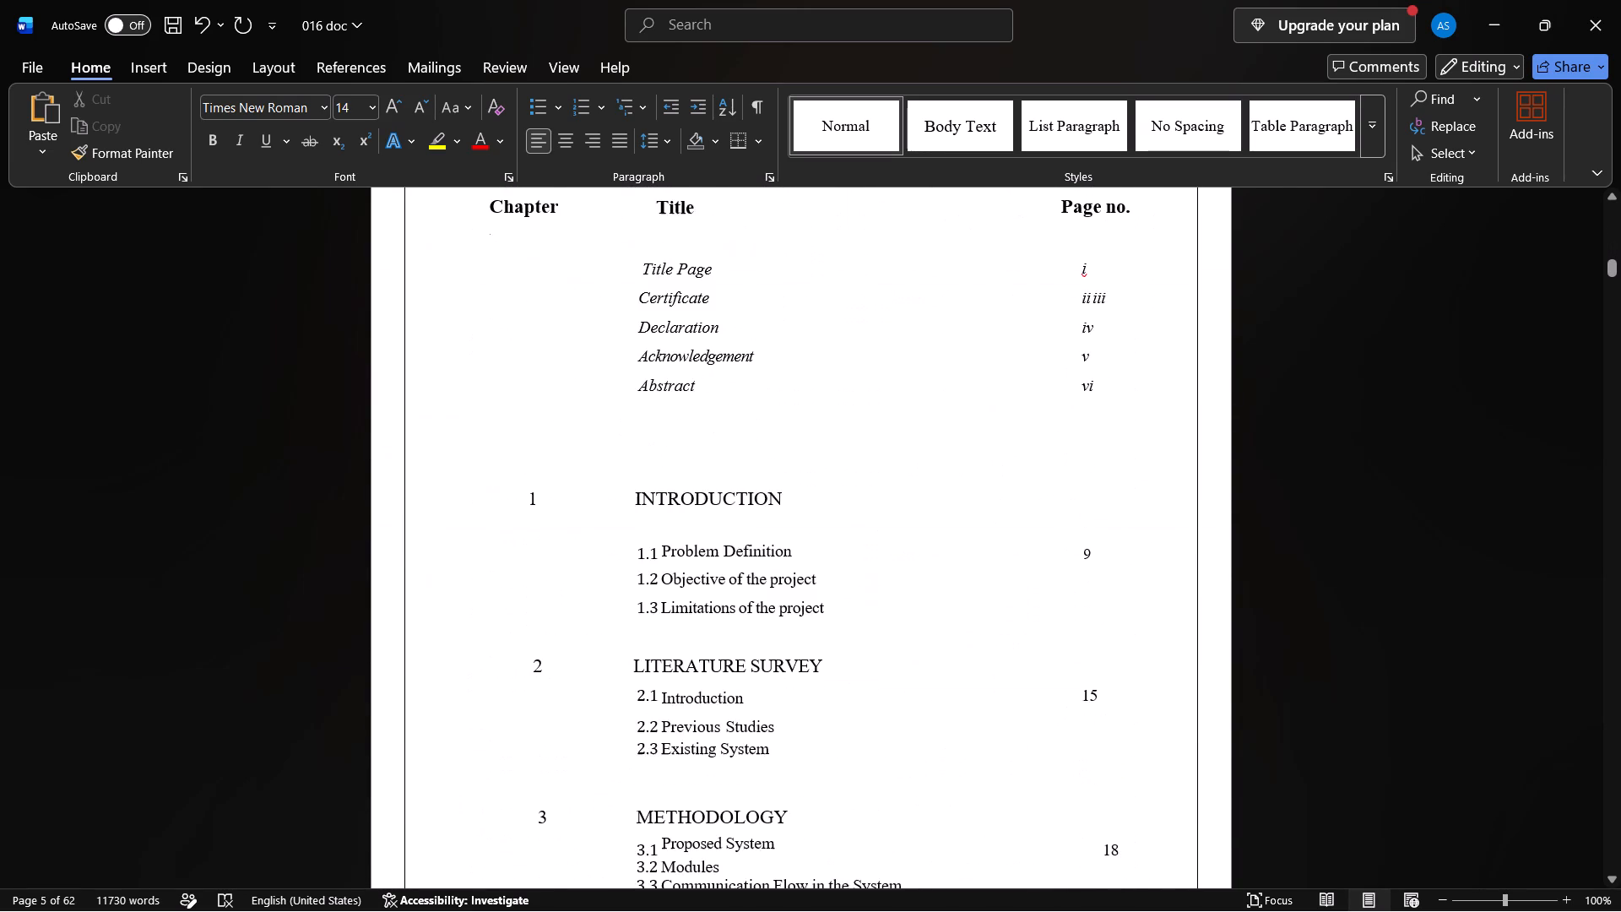
scroll(813, 624, "down", 7)
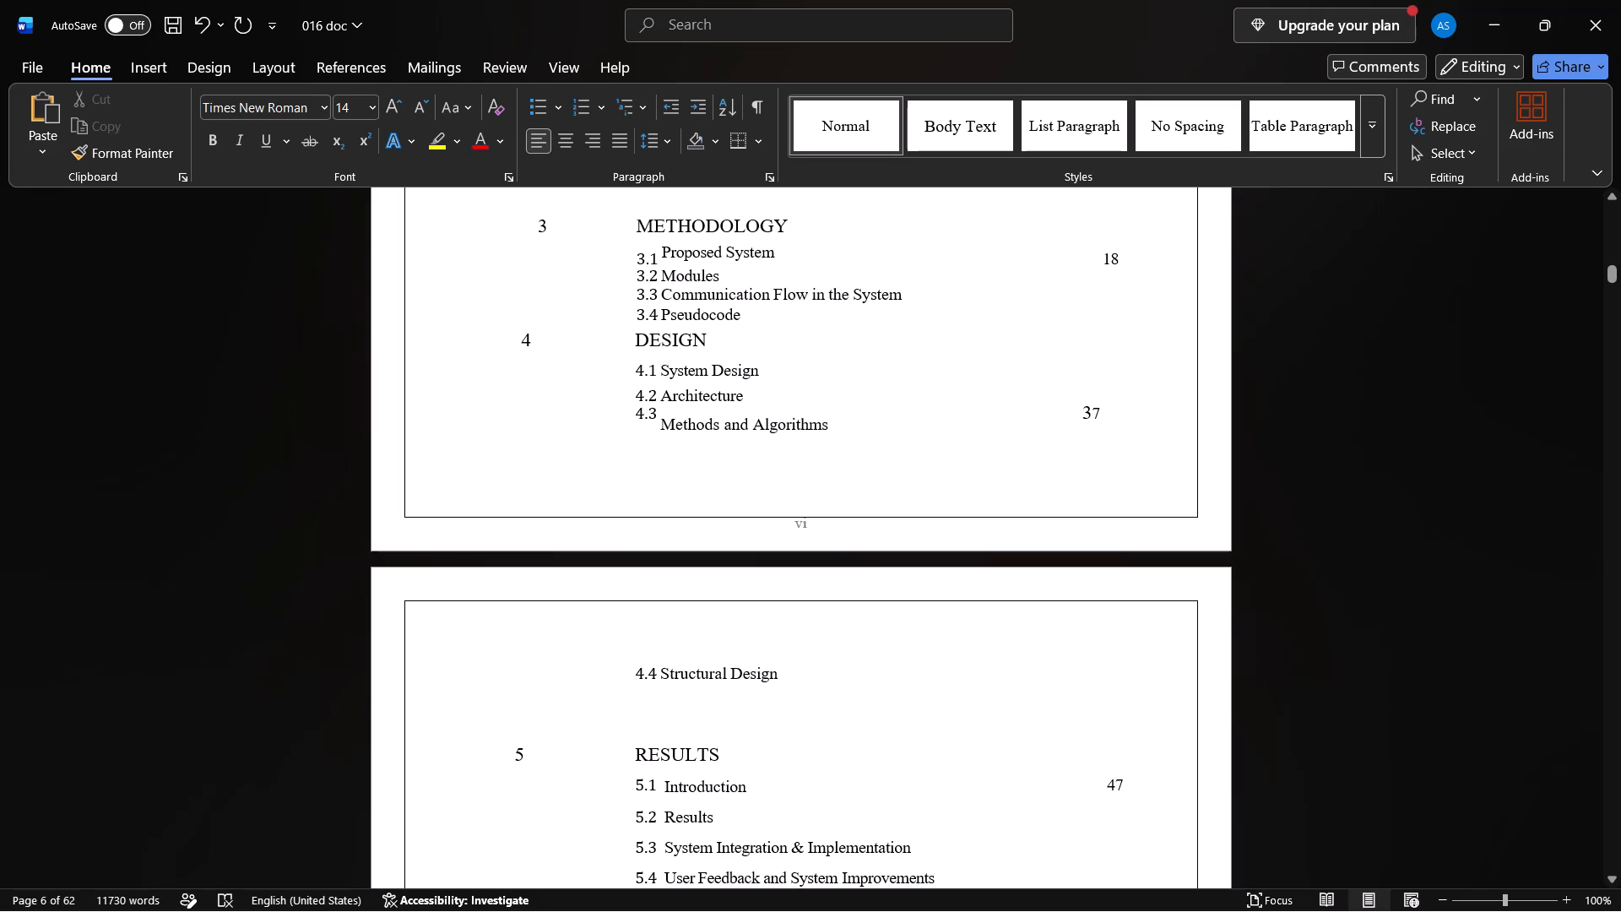
scroll(813, 624, "down", 4)
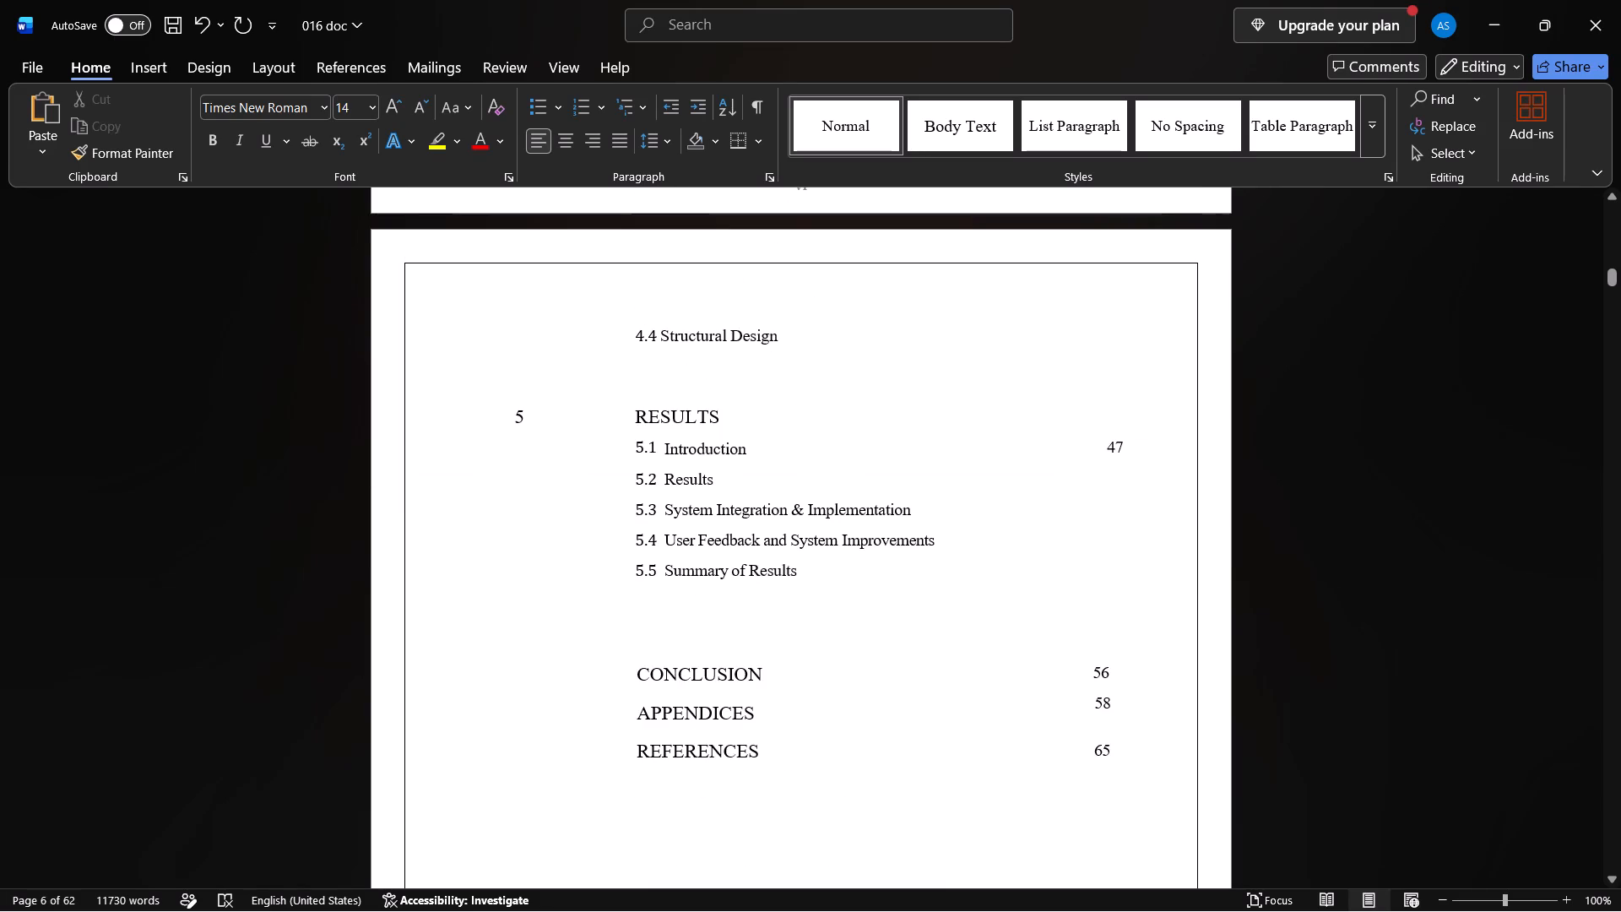
left_click(1110, 696)
key("BackSpace")
key("BackSpace")
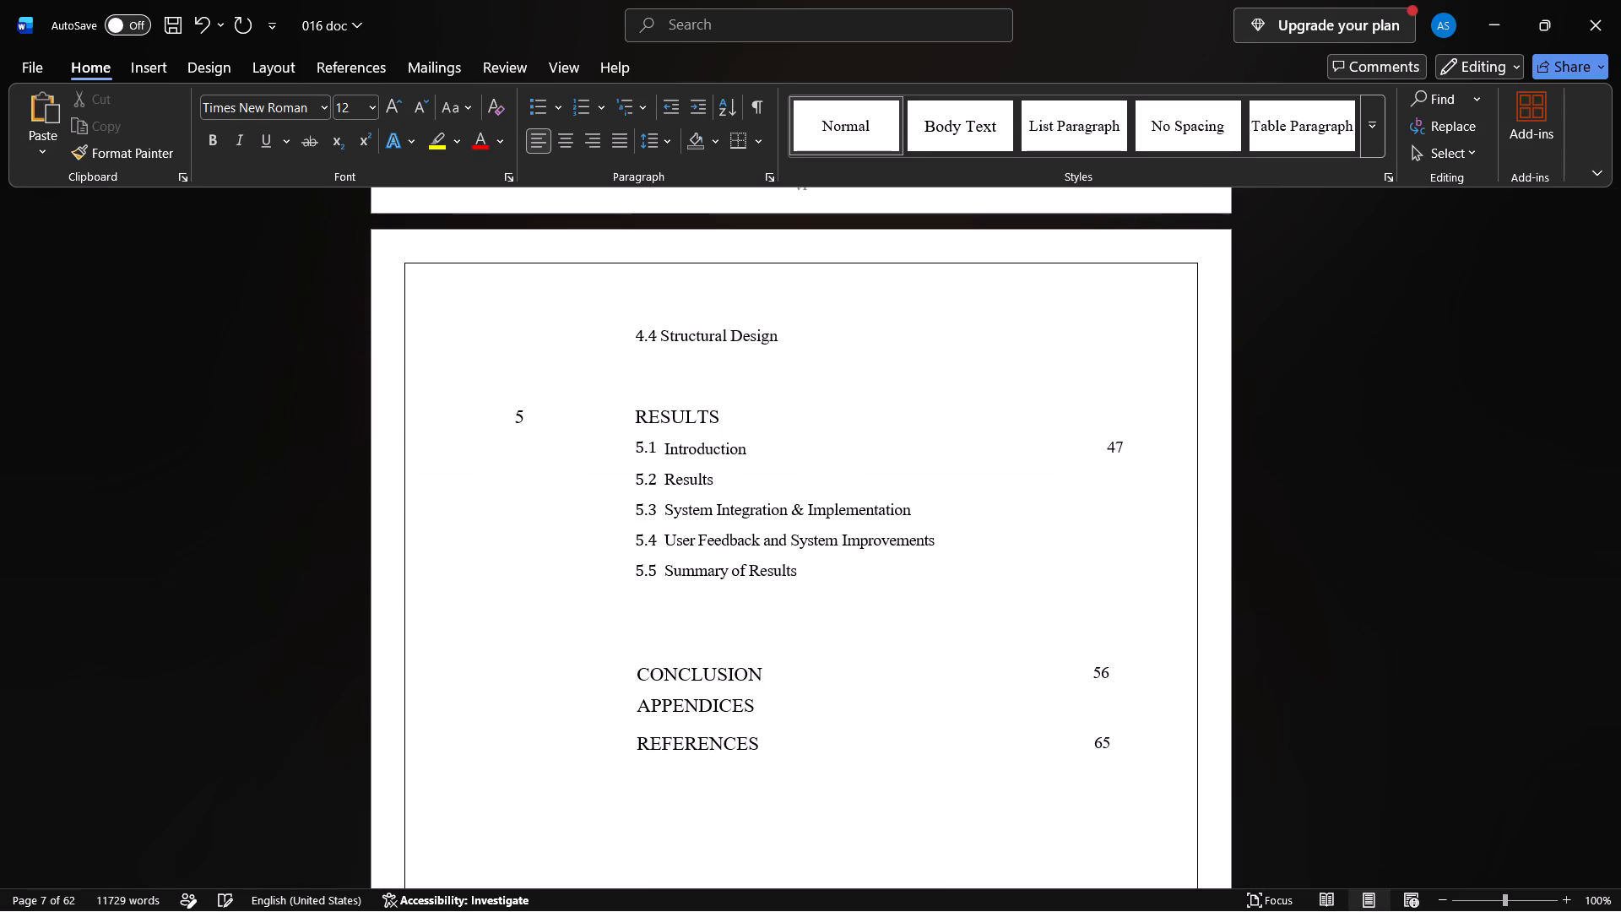
type("46")
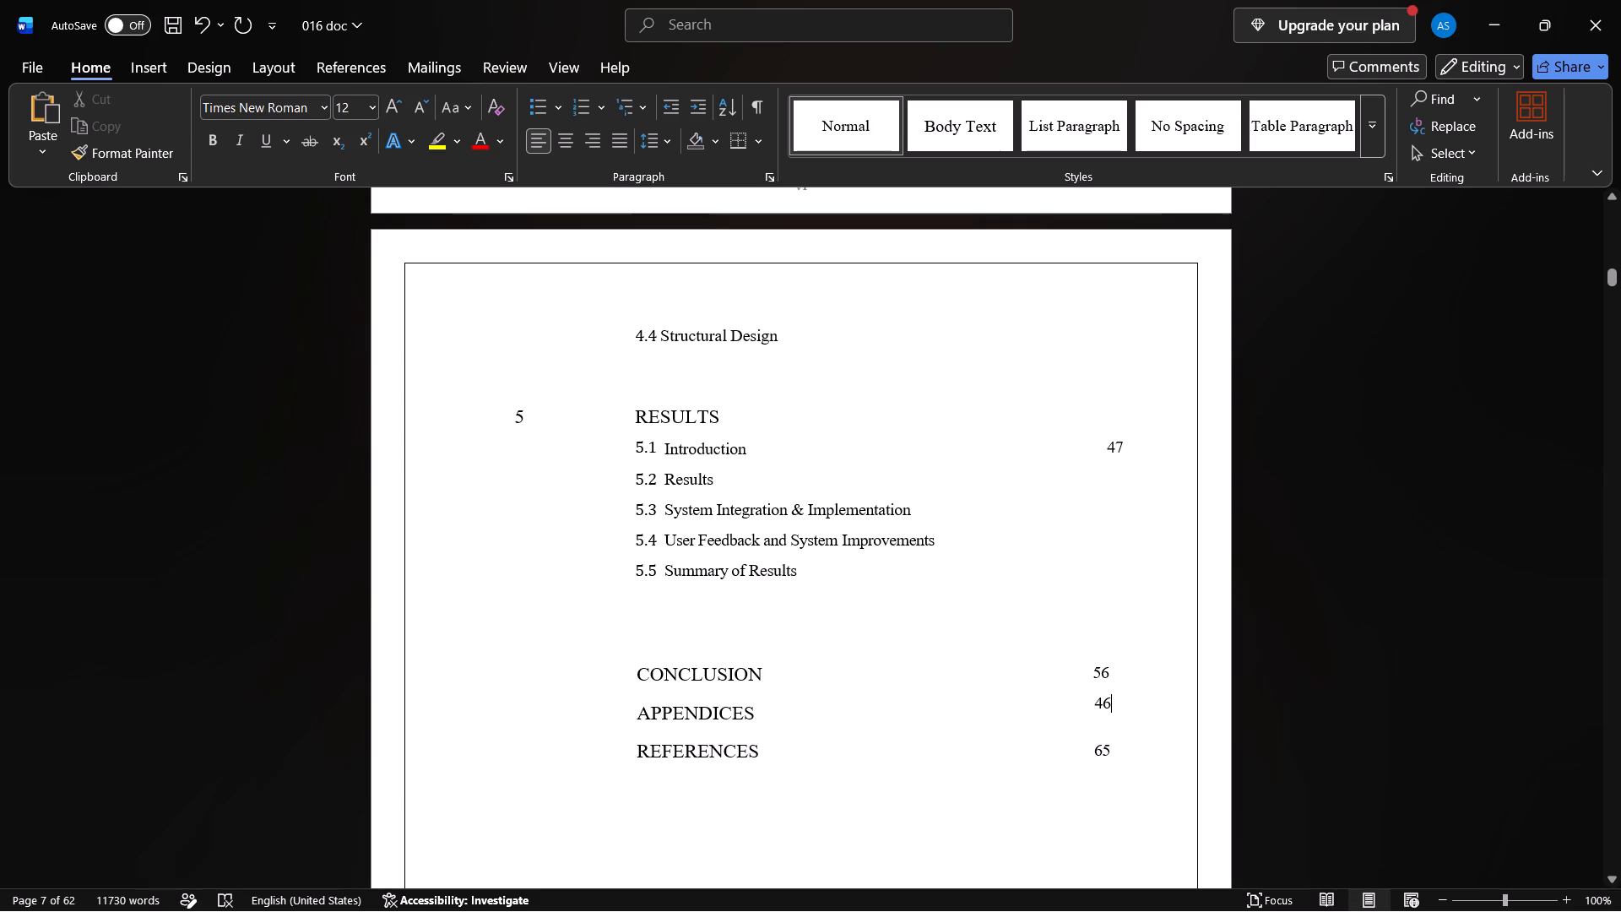
Set the page number of the Conclusion entry in the table of contents to 44.
left_click(1112, 676)
key("BackSpace")
key("BackSpace")
type("44")
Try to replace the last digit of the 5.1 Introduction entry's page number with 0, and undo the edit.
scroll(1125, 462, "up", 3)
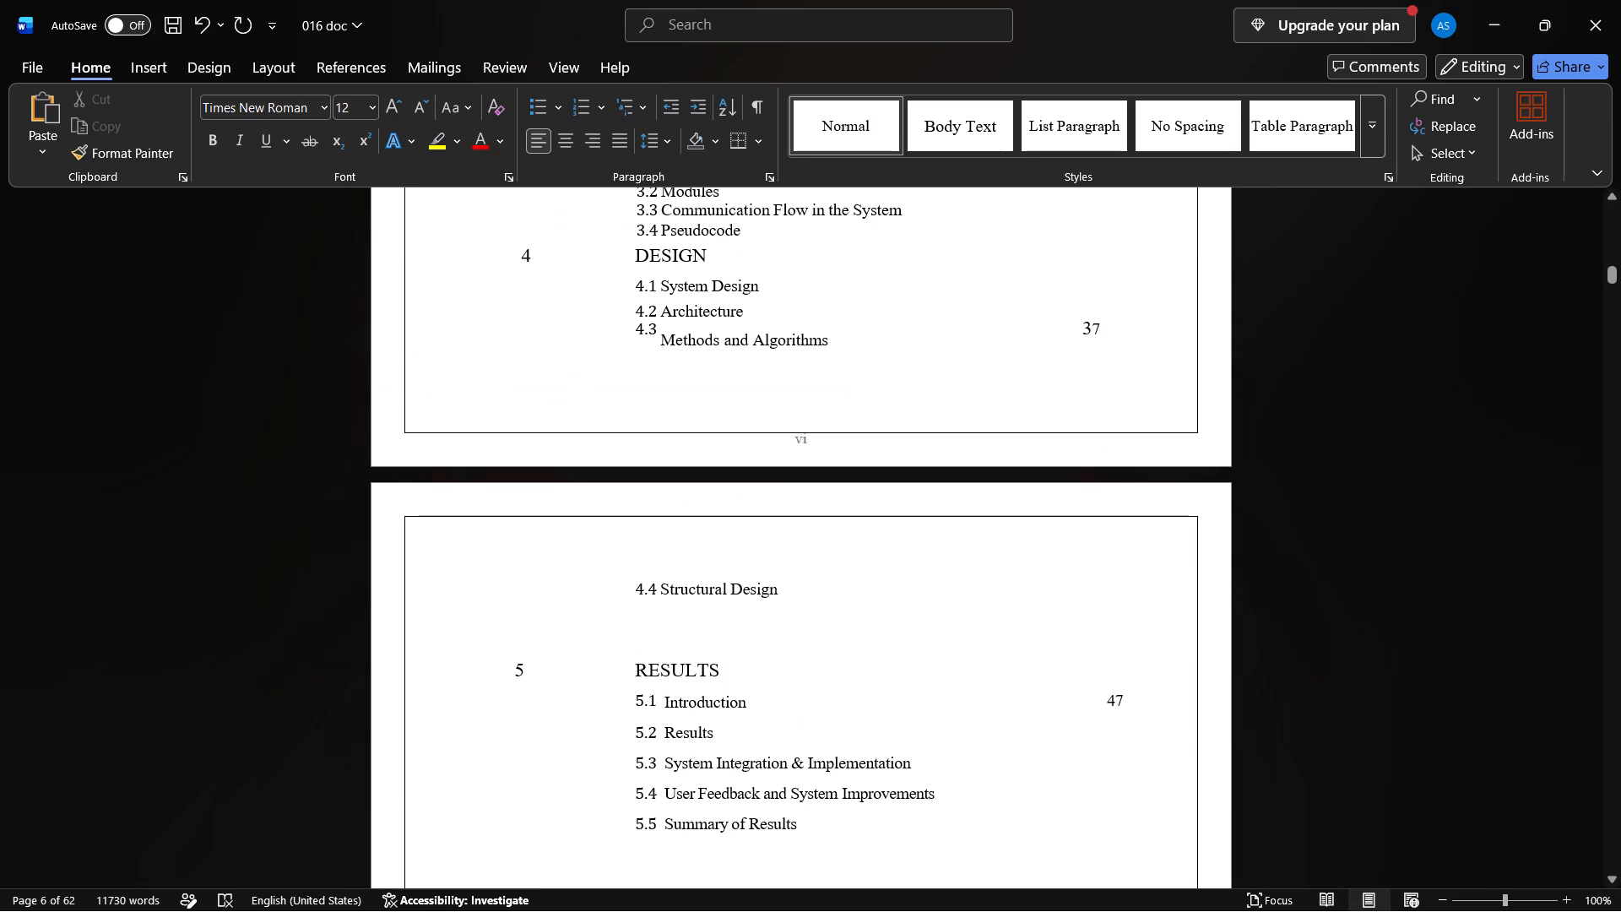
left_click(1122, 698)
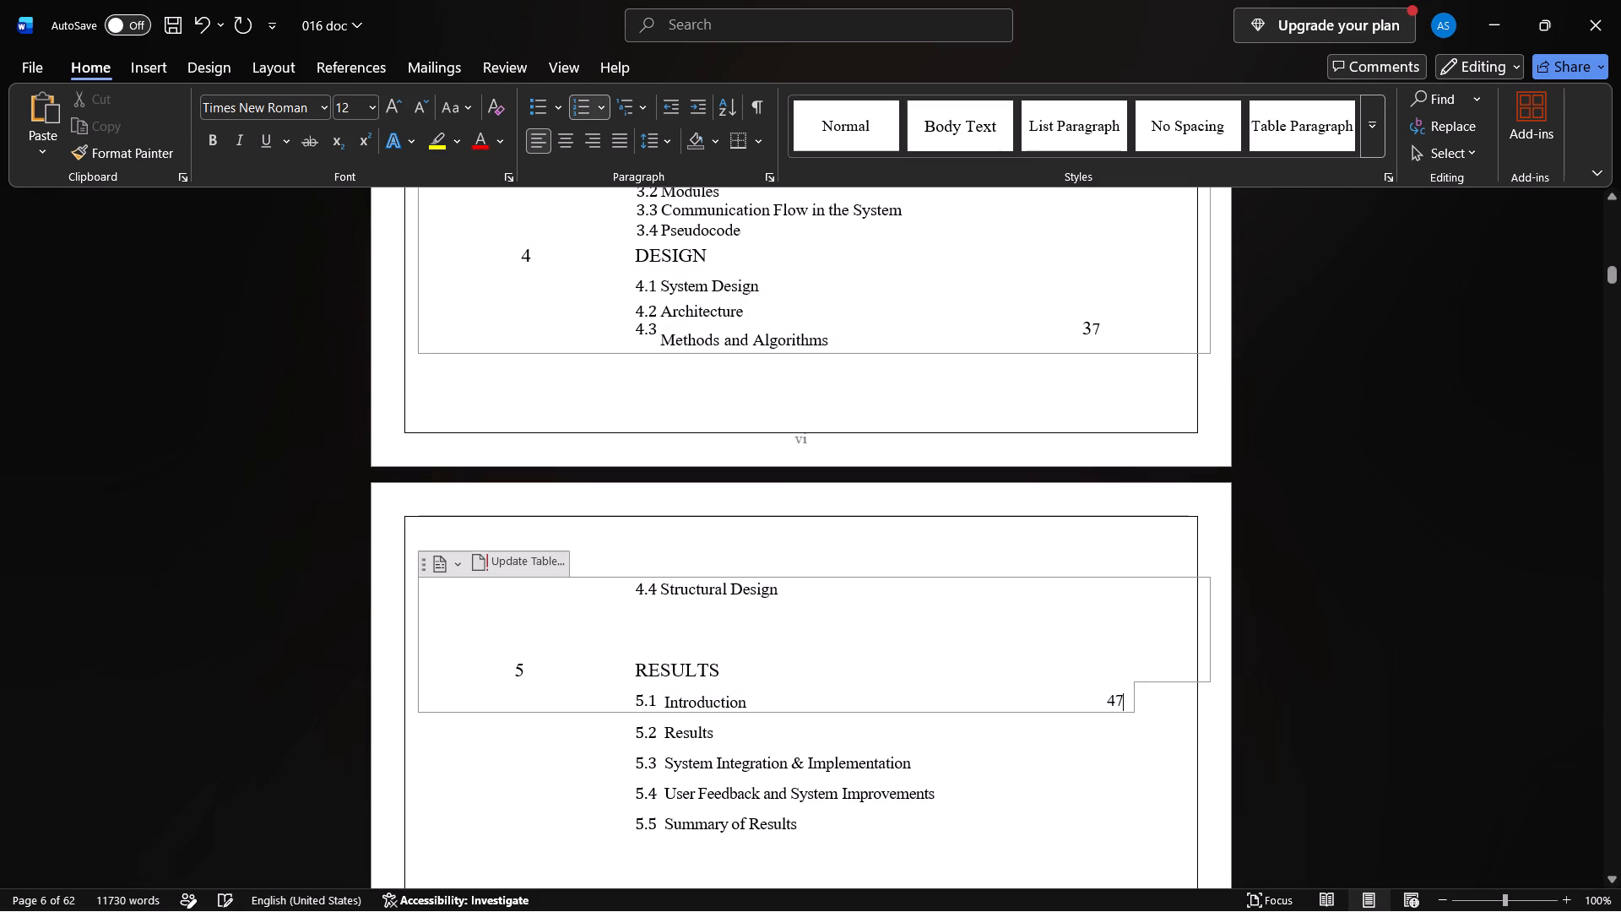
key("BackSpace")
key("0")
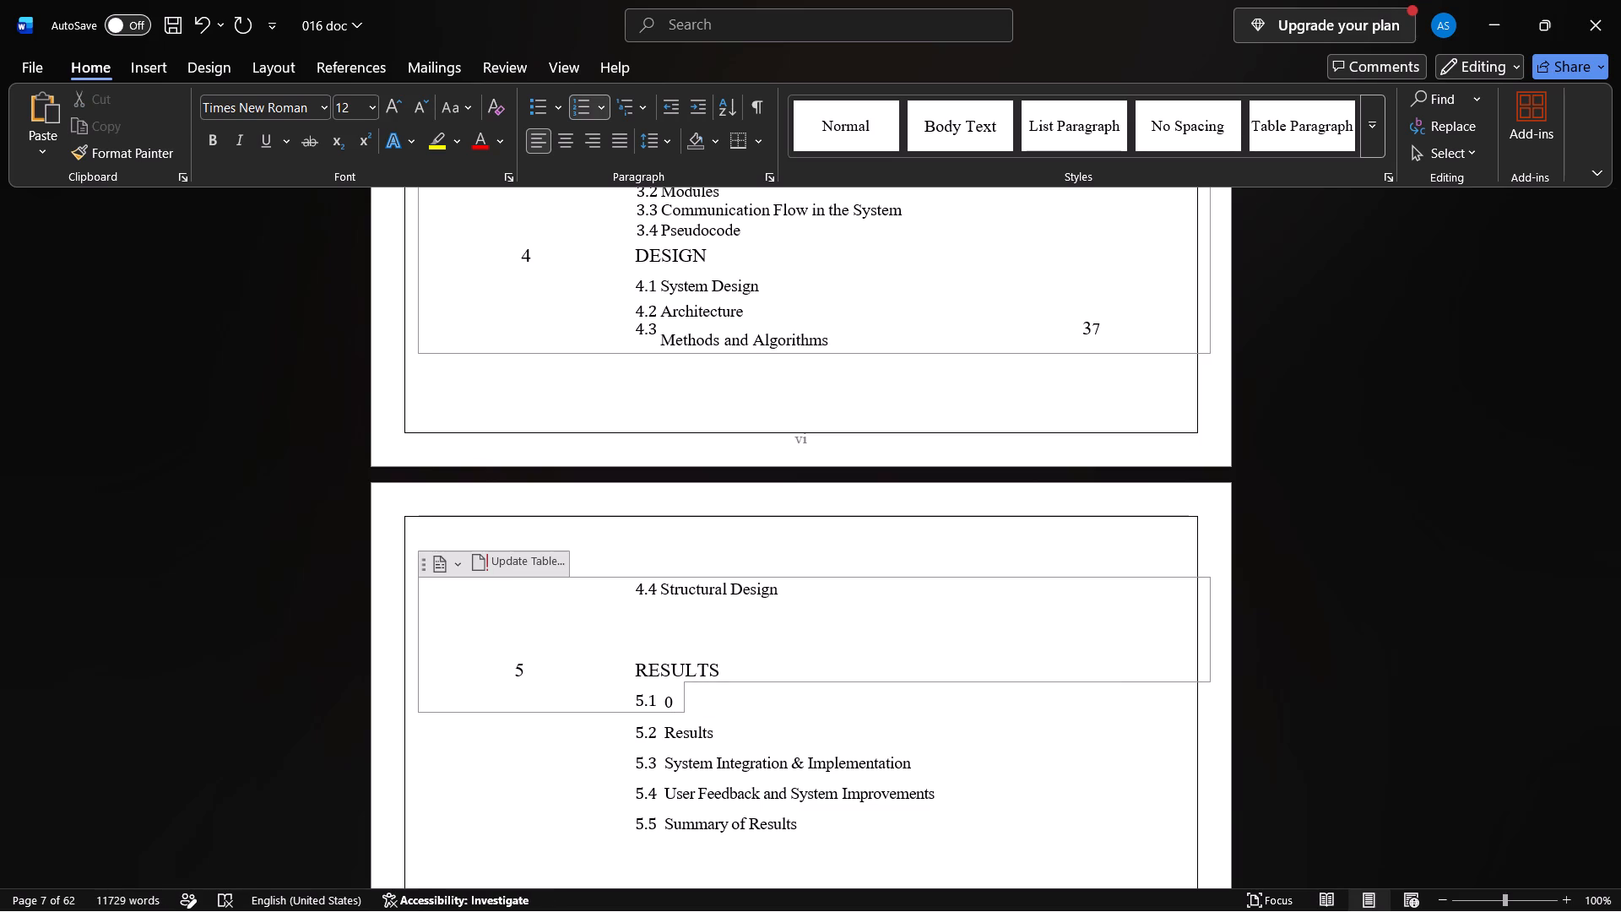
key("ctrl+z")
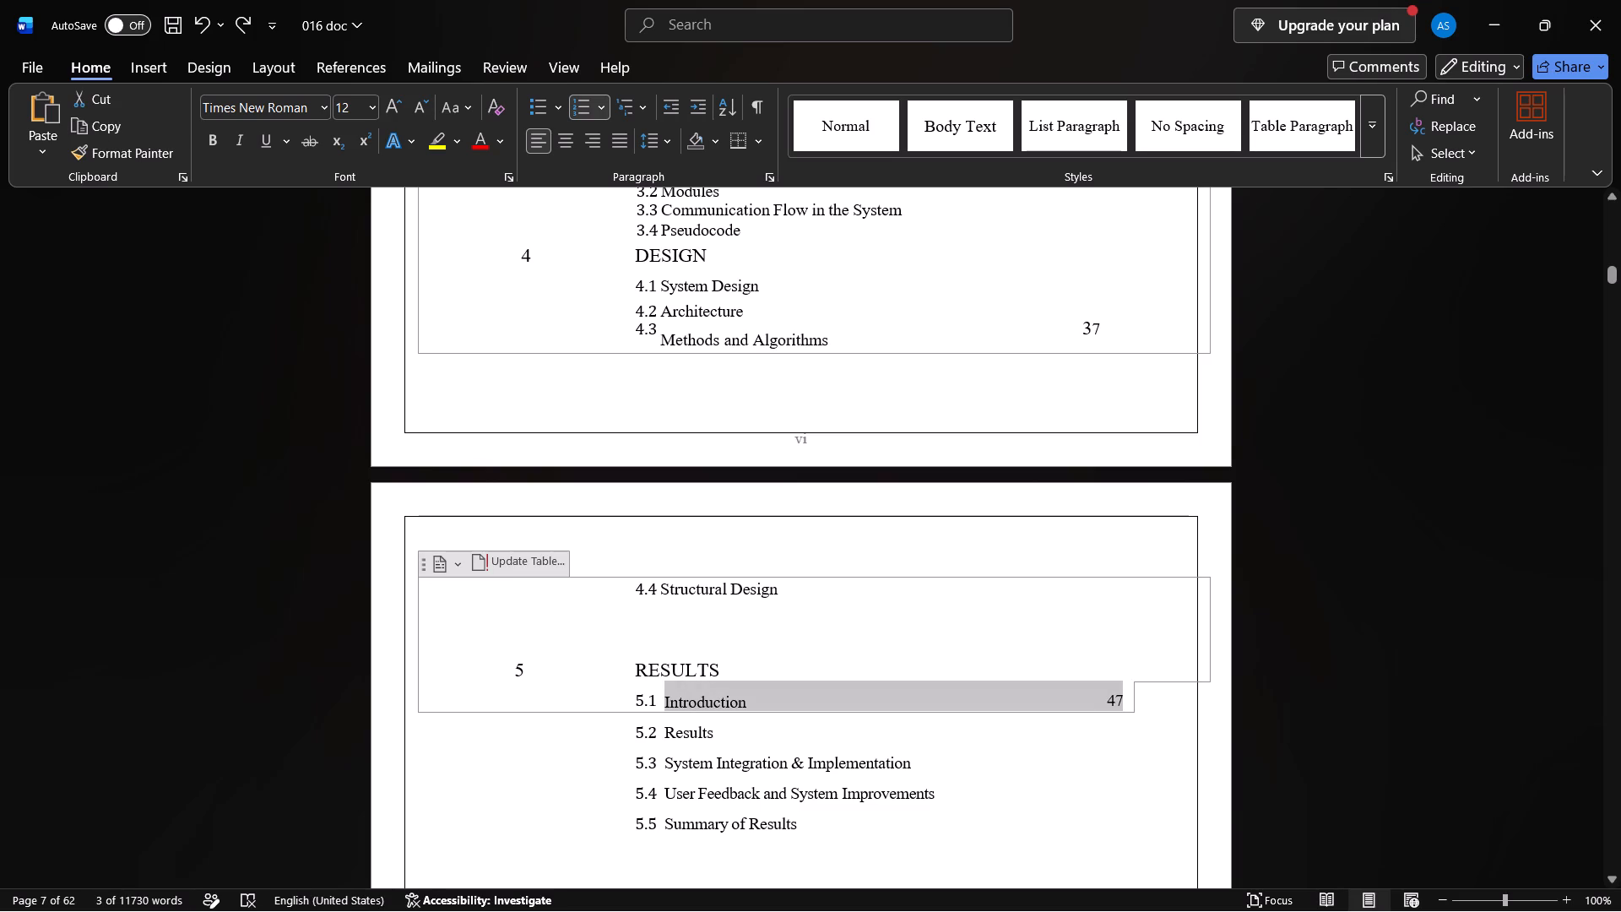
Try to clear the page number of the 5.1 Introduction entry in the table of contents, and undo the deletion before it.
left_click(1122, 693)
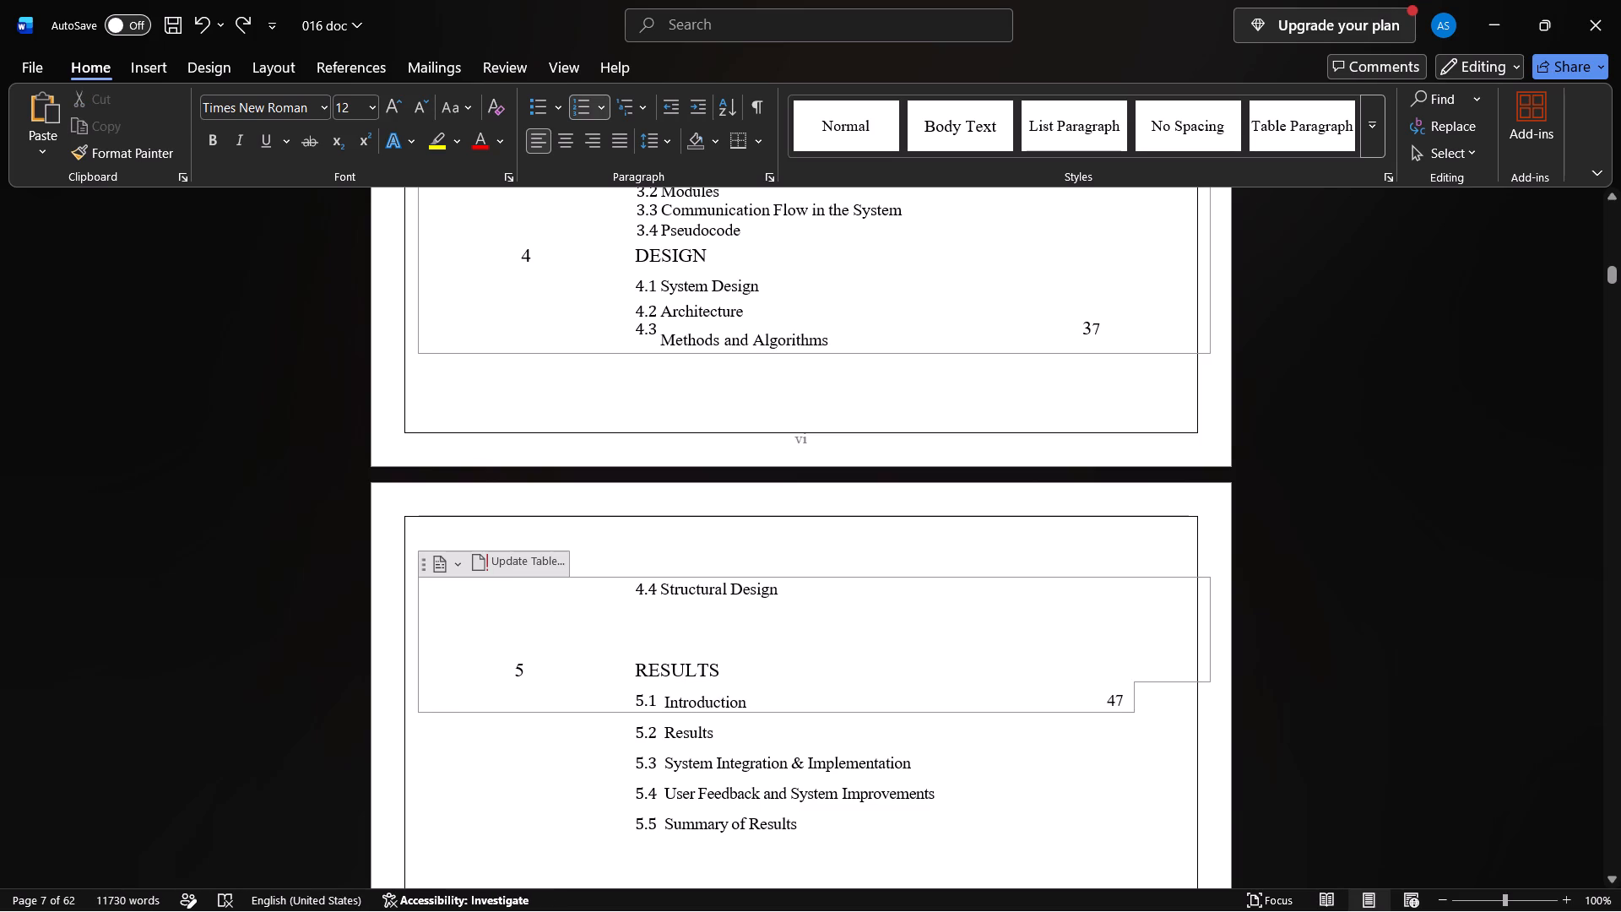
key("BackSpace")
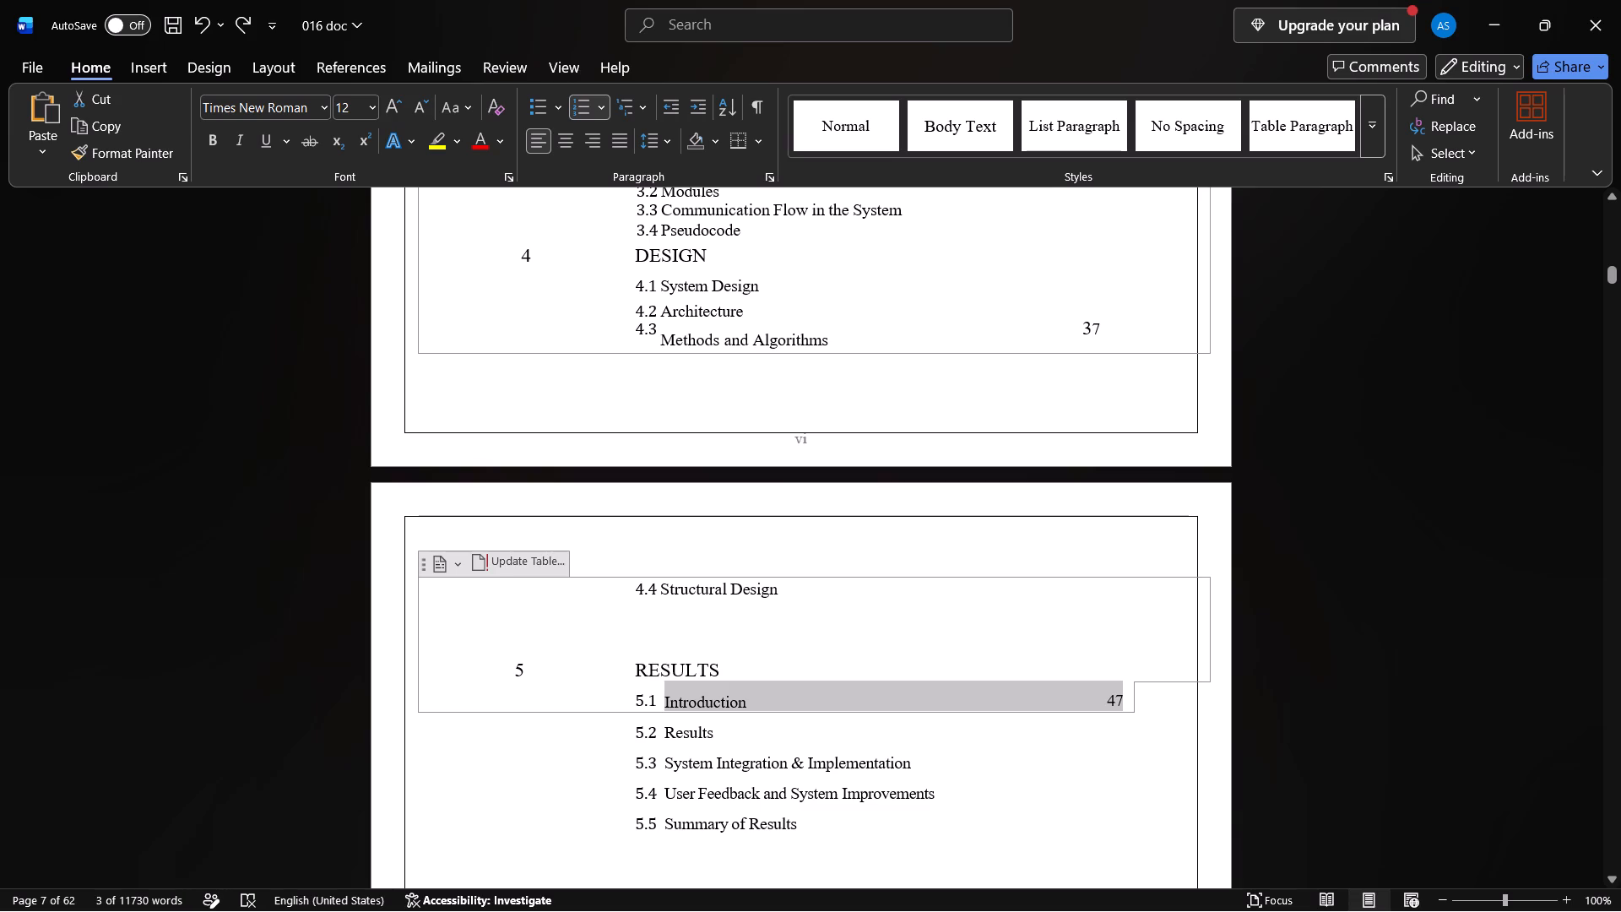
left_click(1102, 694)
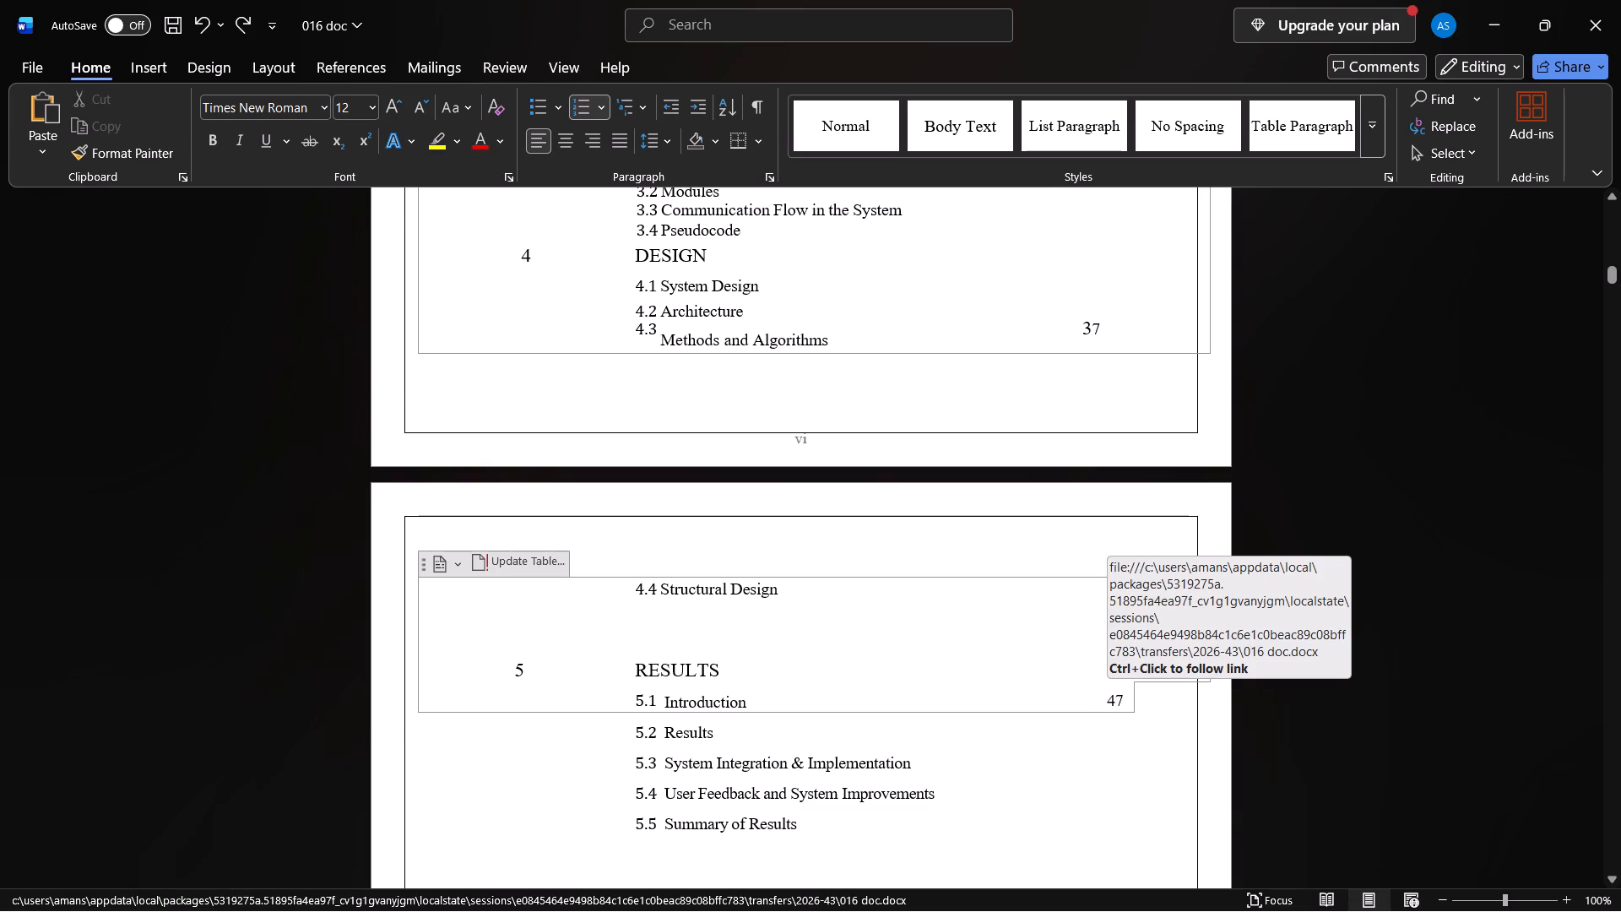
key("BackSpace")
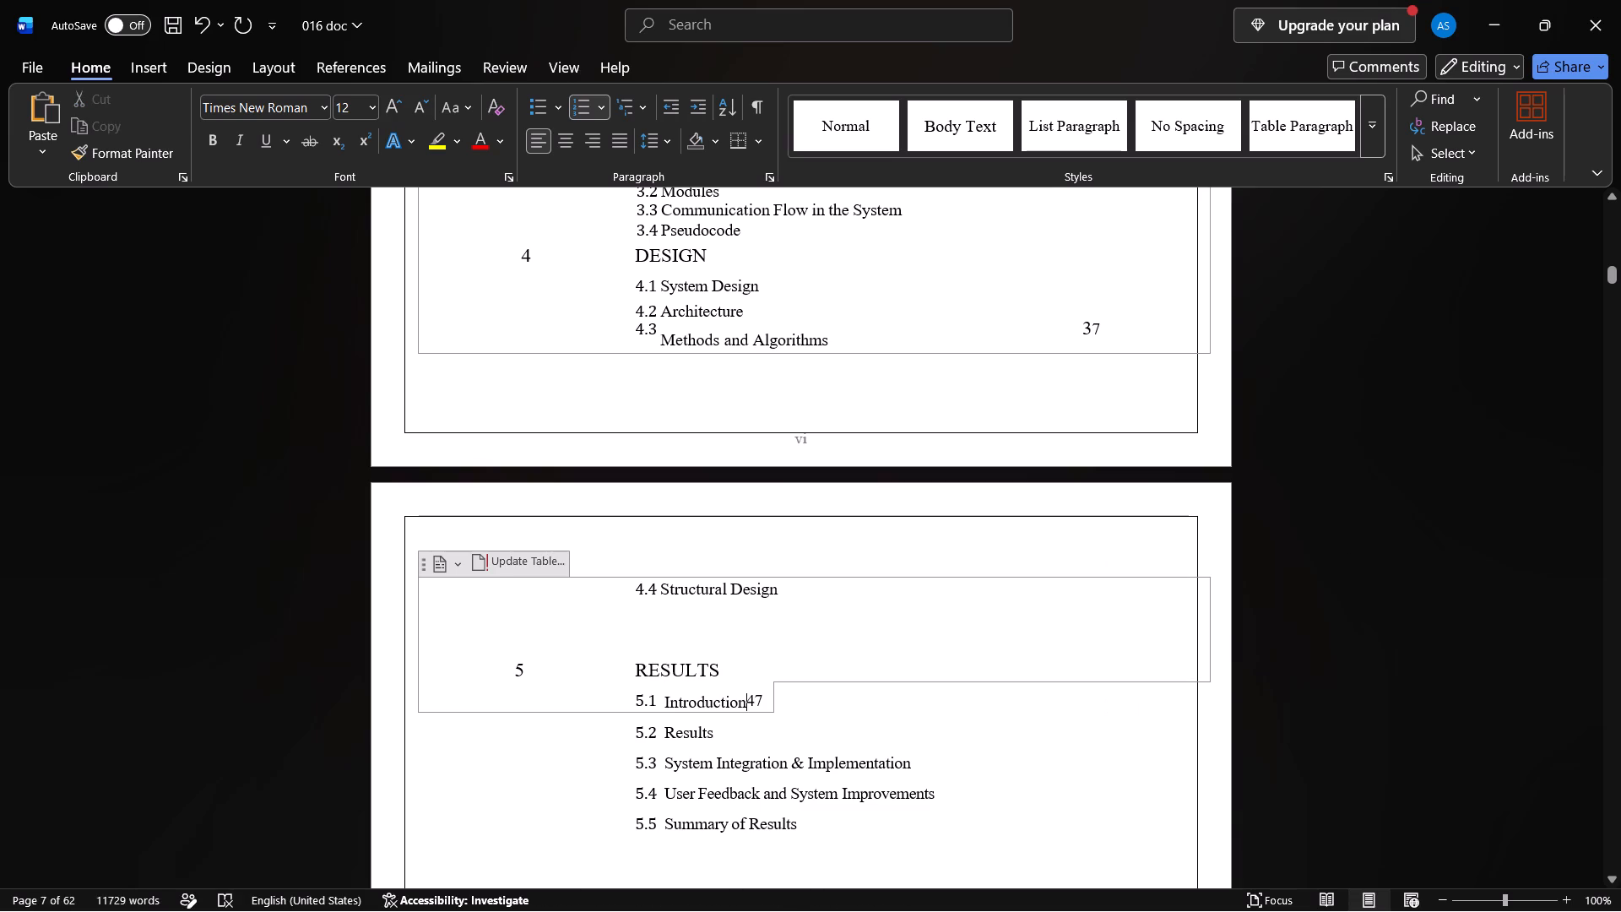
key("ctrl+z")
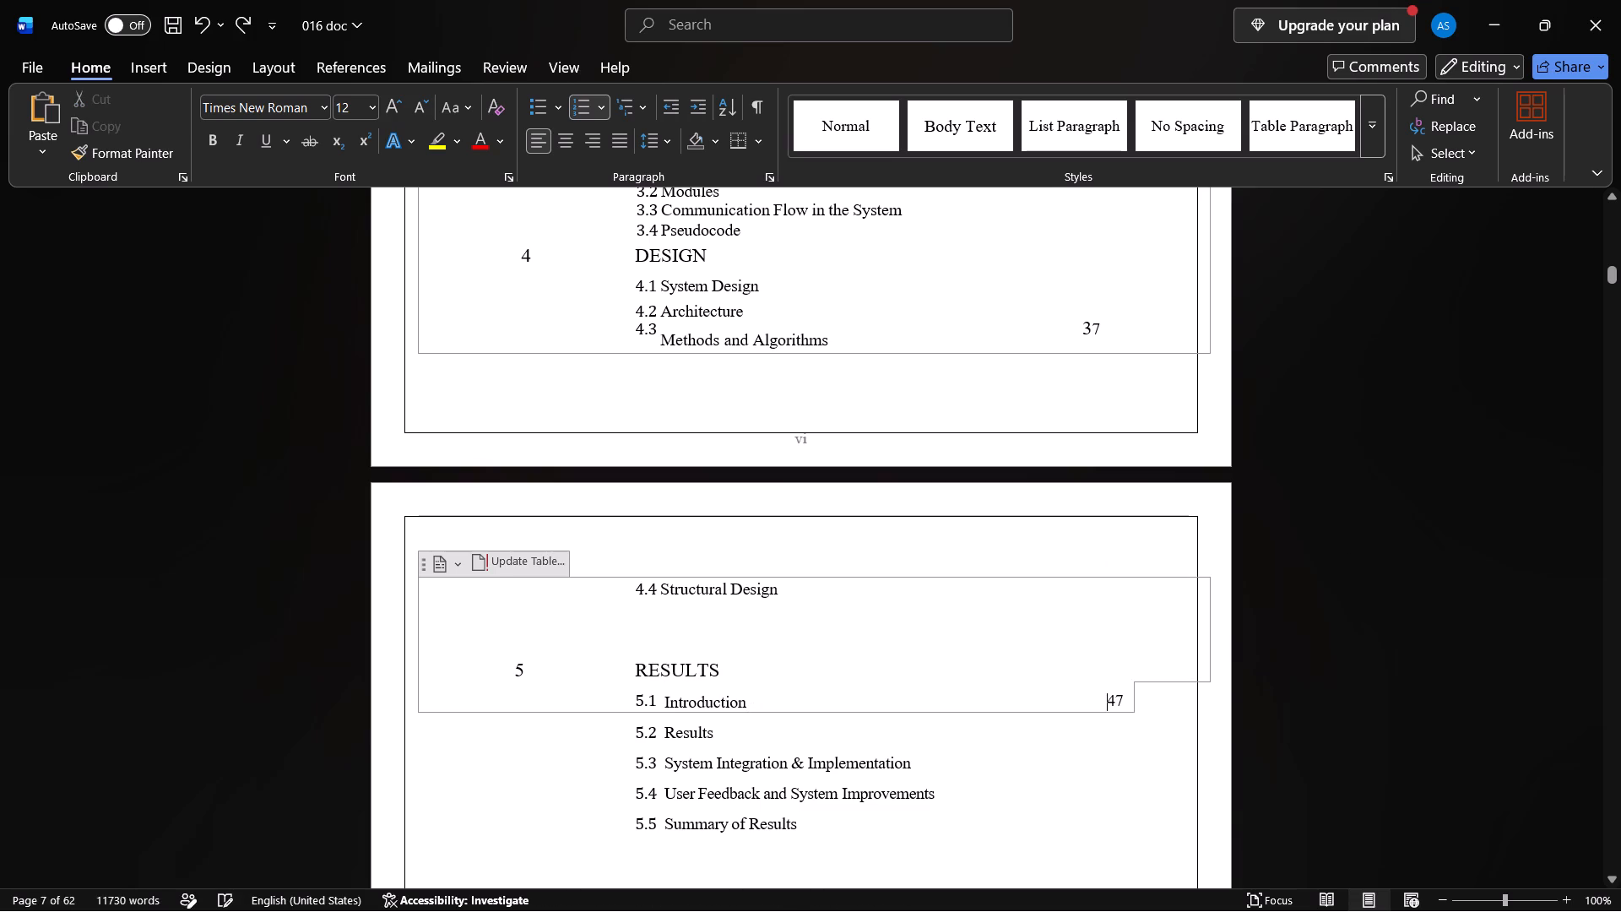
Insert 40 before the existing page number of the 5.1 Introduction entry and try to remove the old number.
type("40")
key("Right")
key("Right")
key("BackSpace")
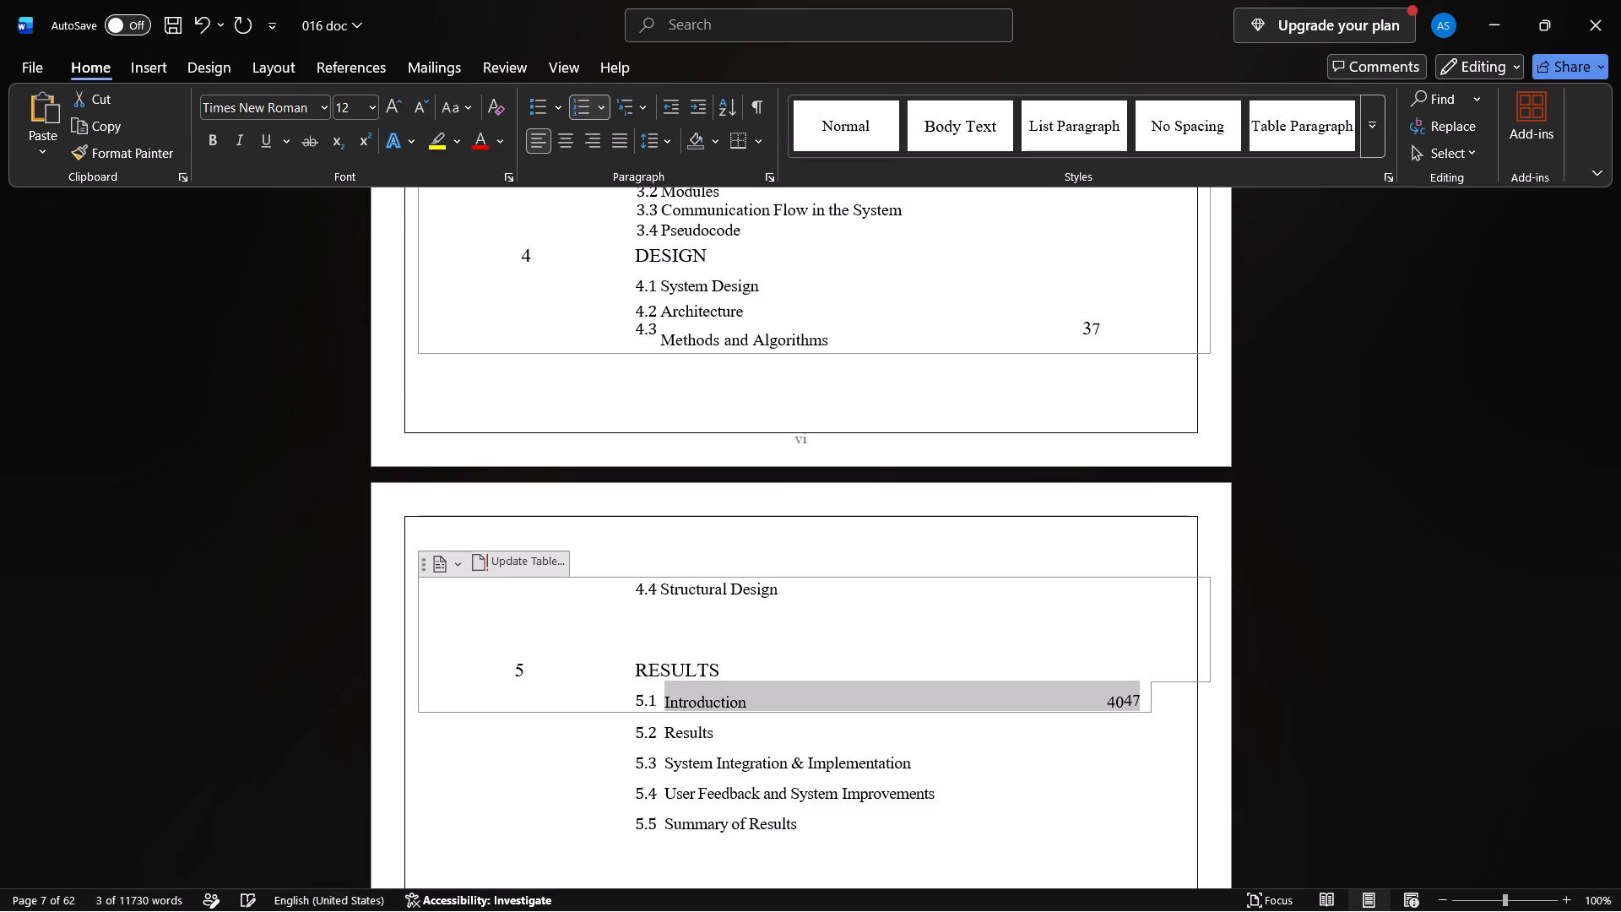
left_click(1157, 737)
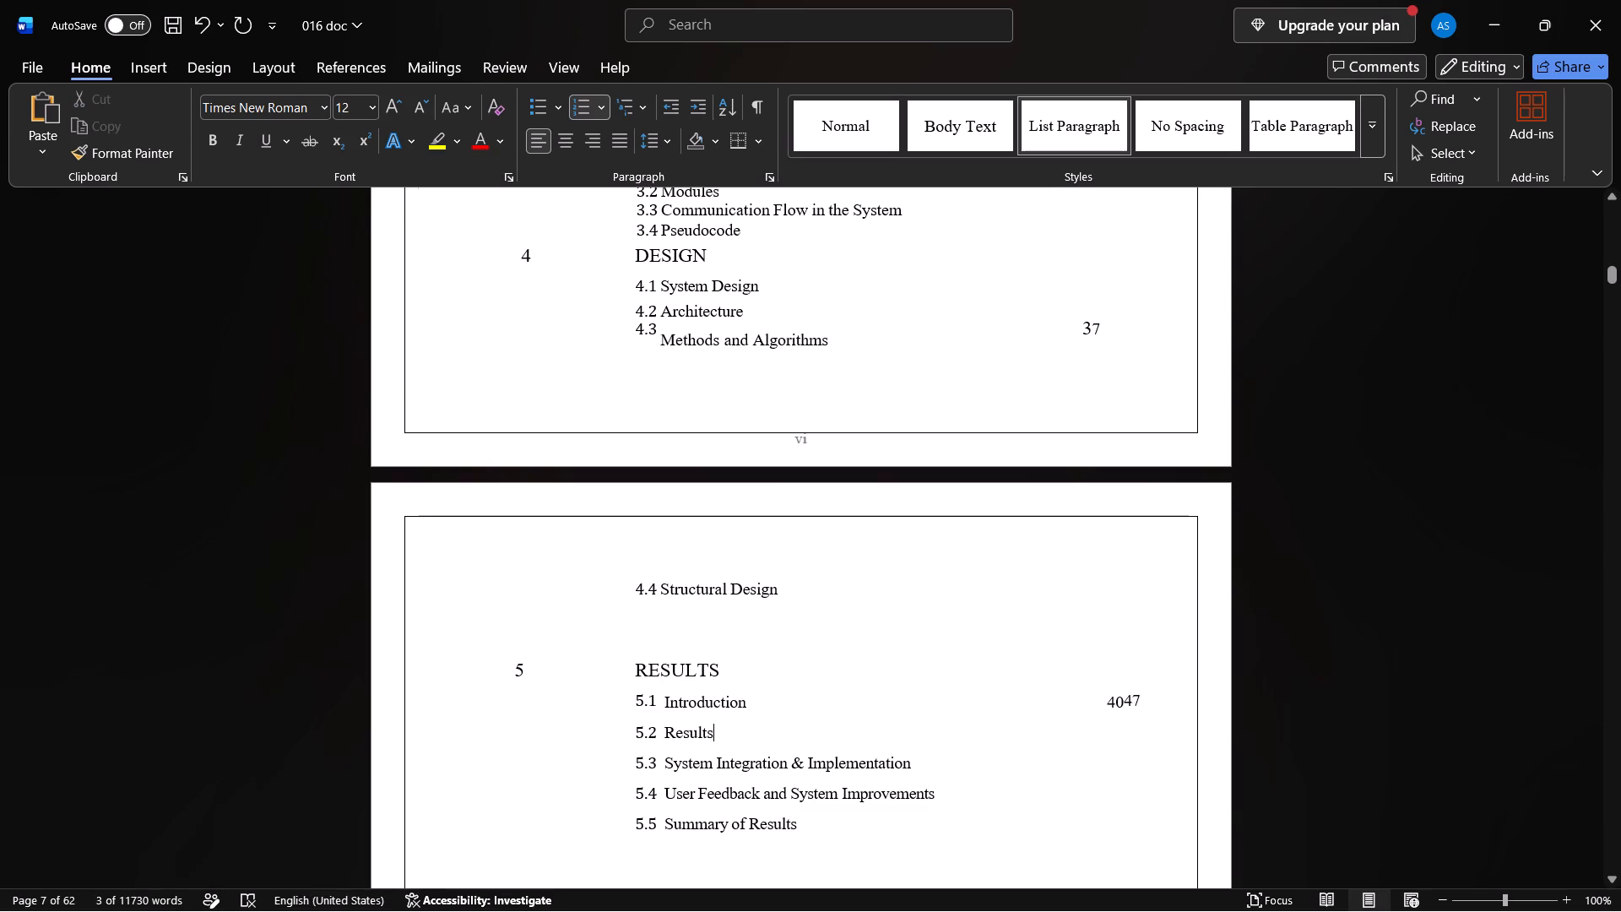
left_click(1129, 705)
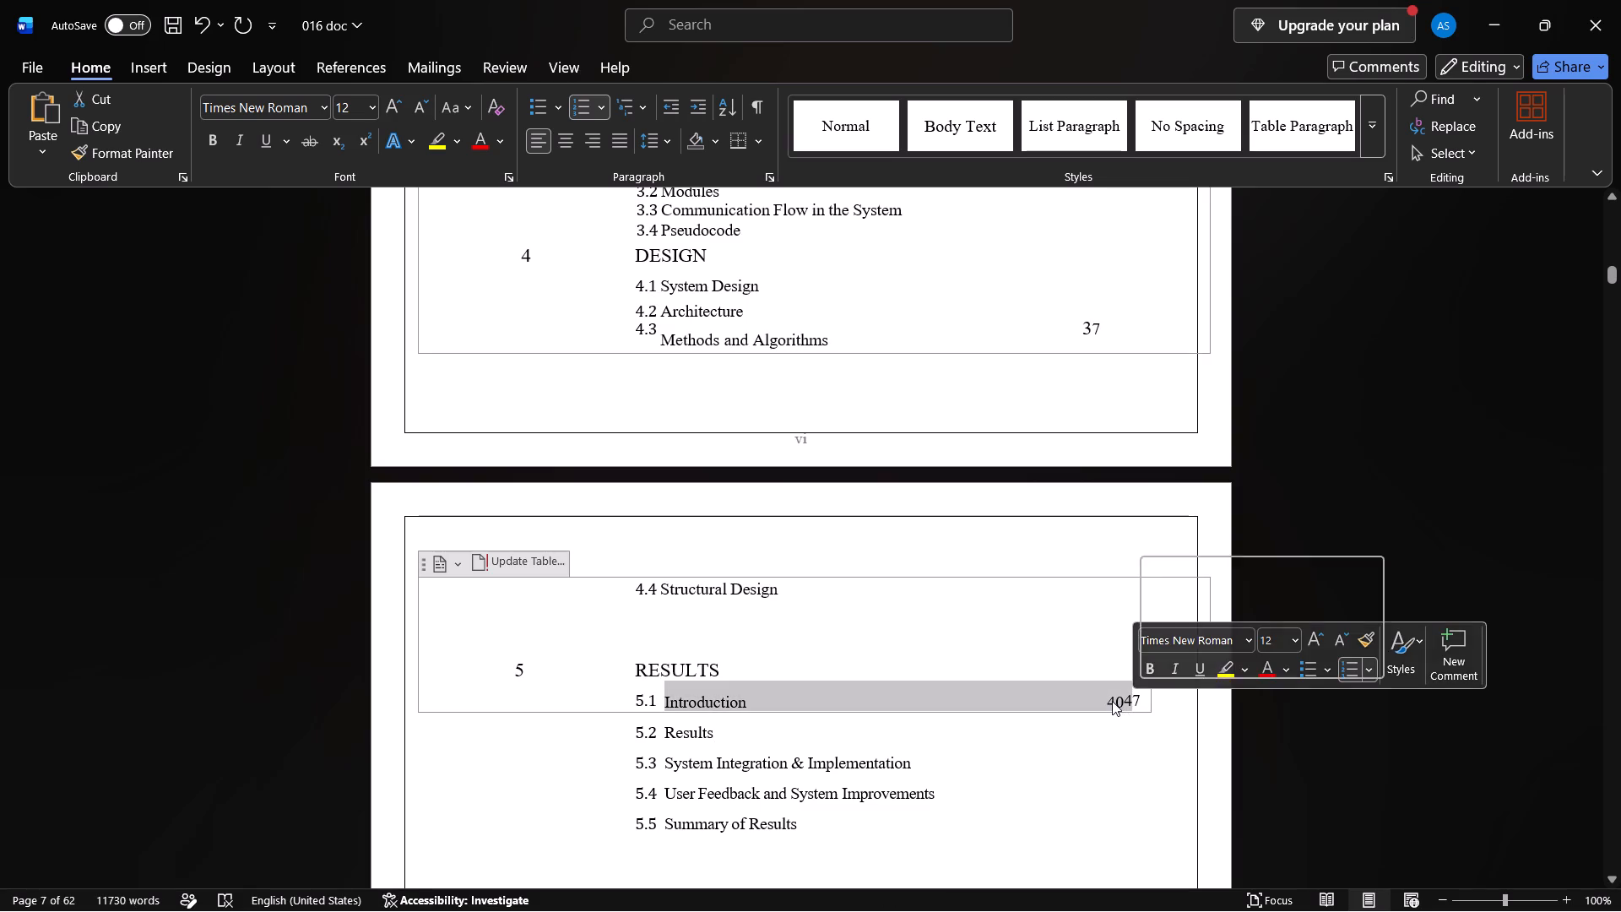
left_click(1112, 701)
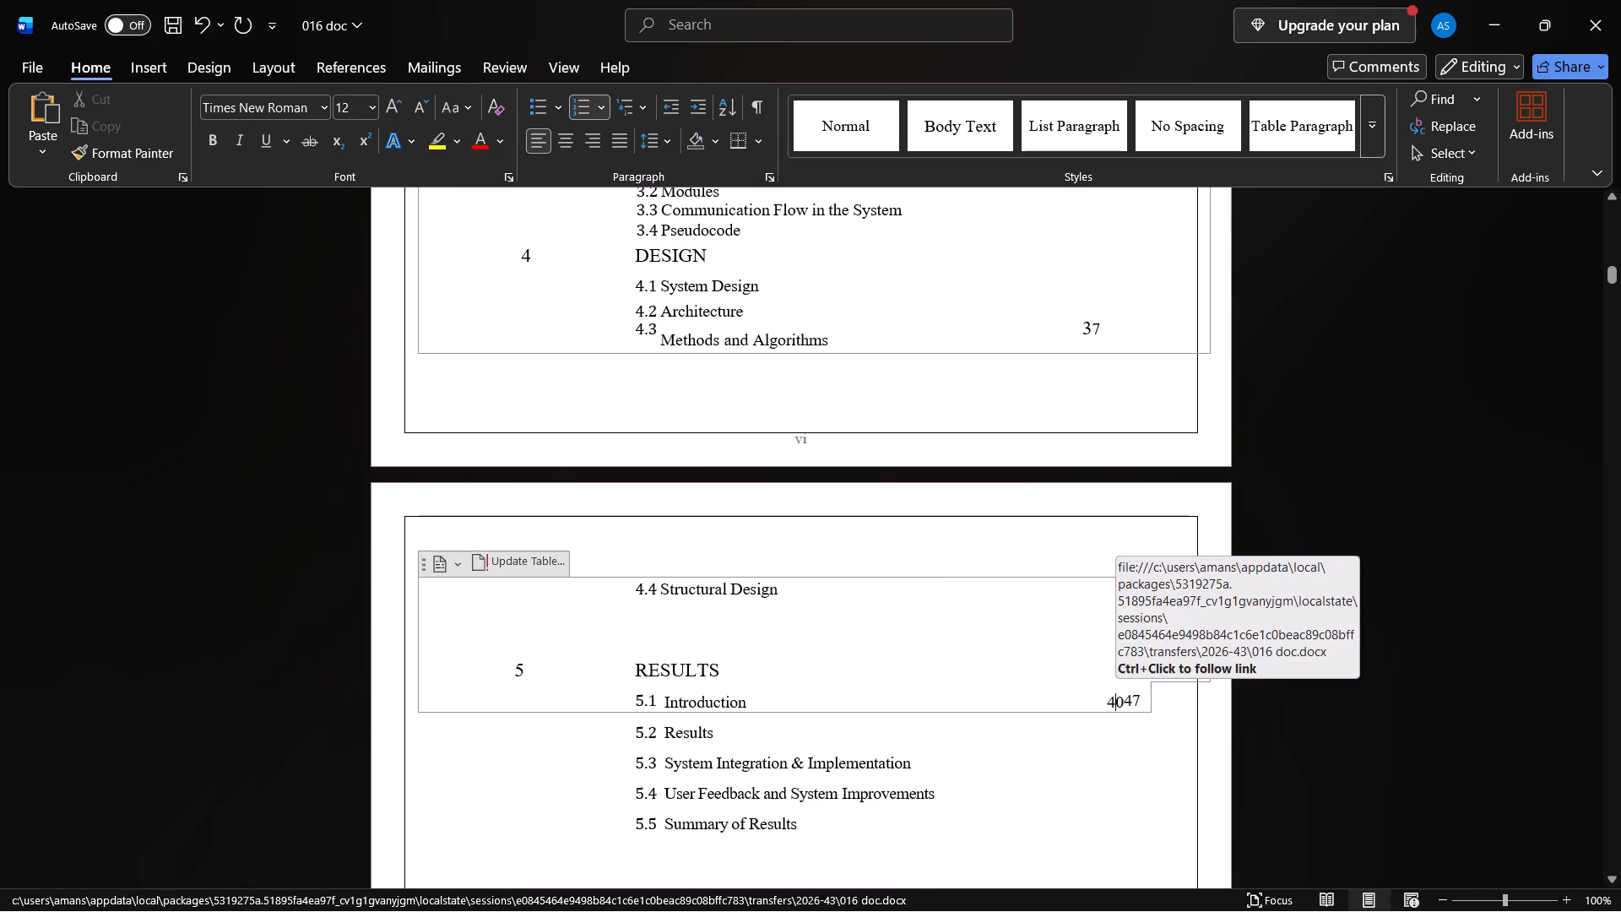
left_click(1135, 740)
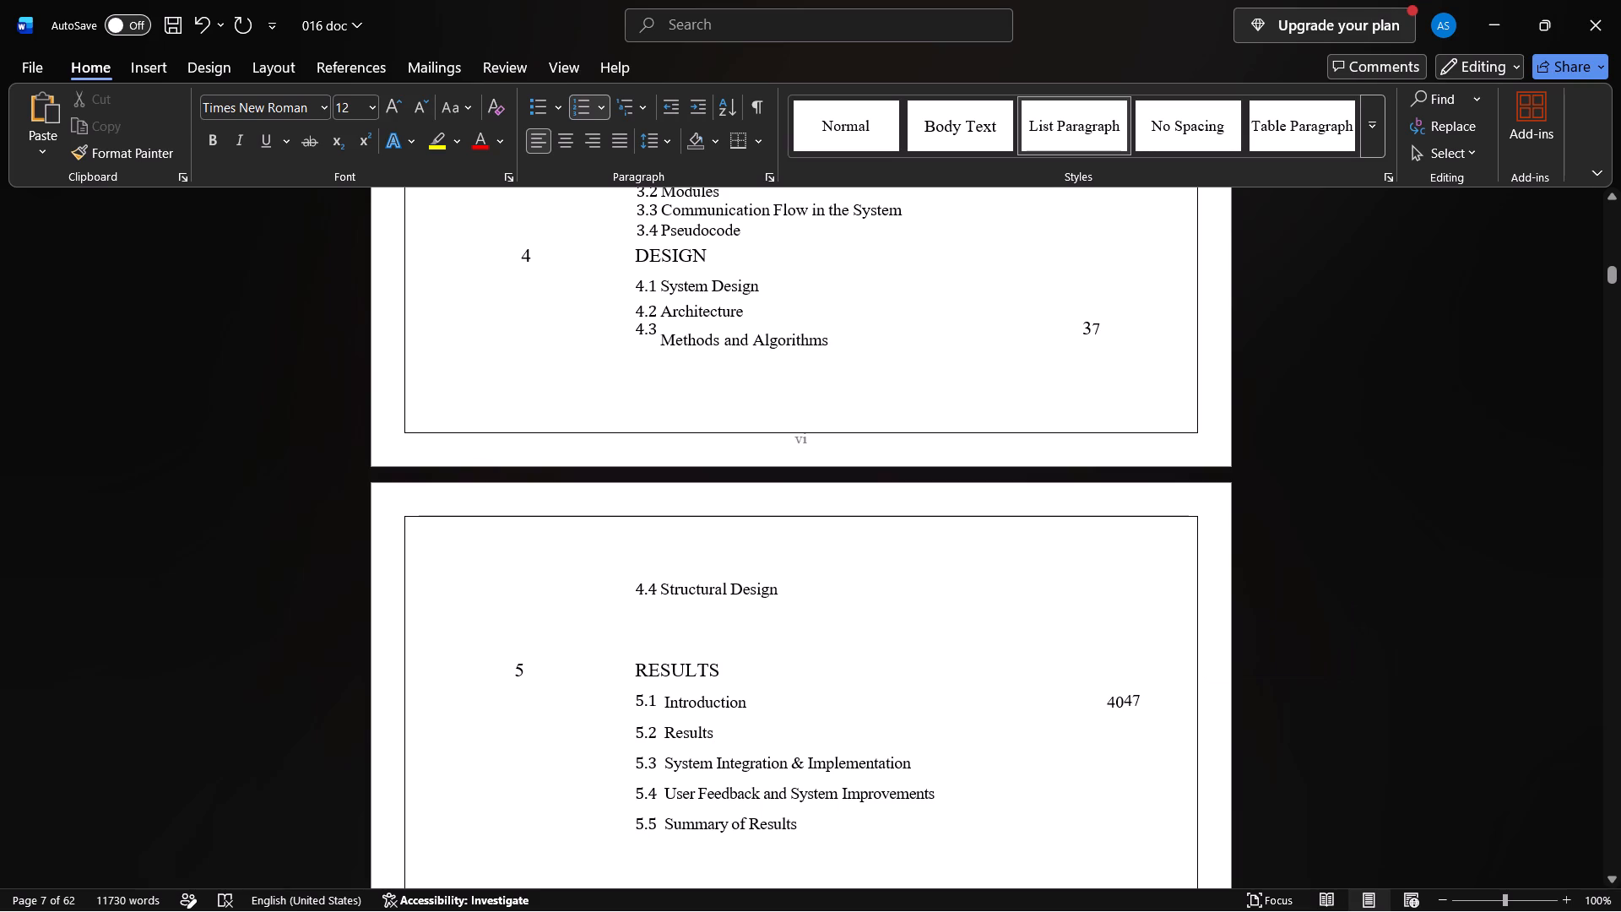
Set the page number of the References entry in the table of contents to 54.
scroll(1135, 723, "down", 4)
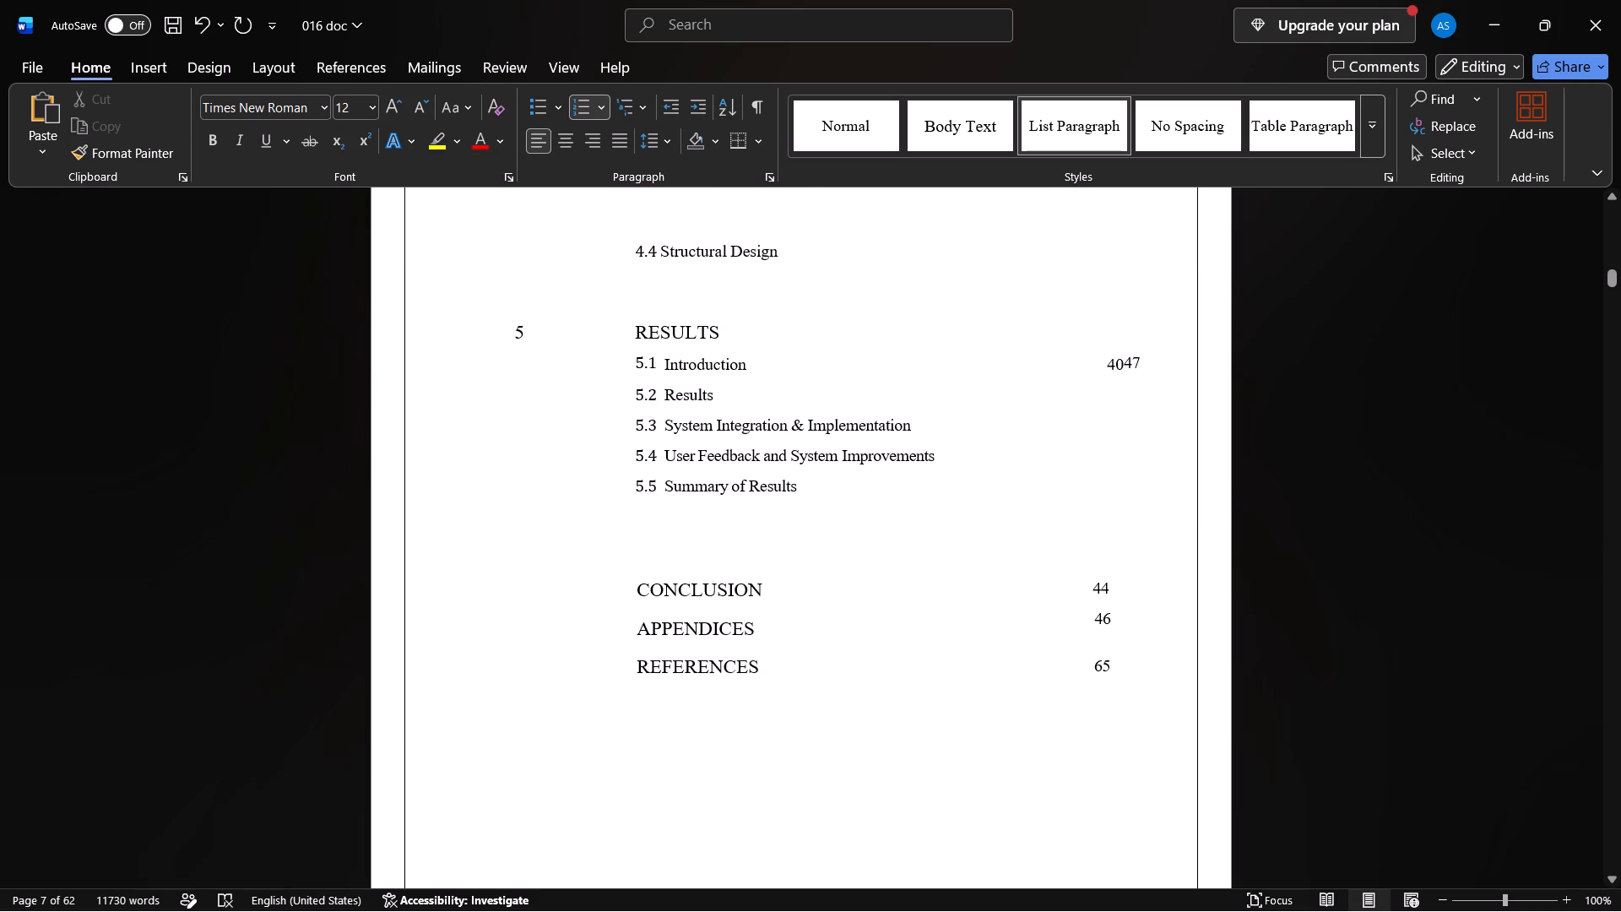
left_click(1112, 661)
key("BackSpace")
key("BackSpace")
type("54")
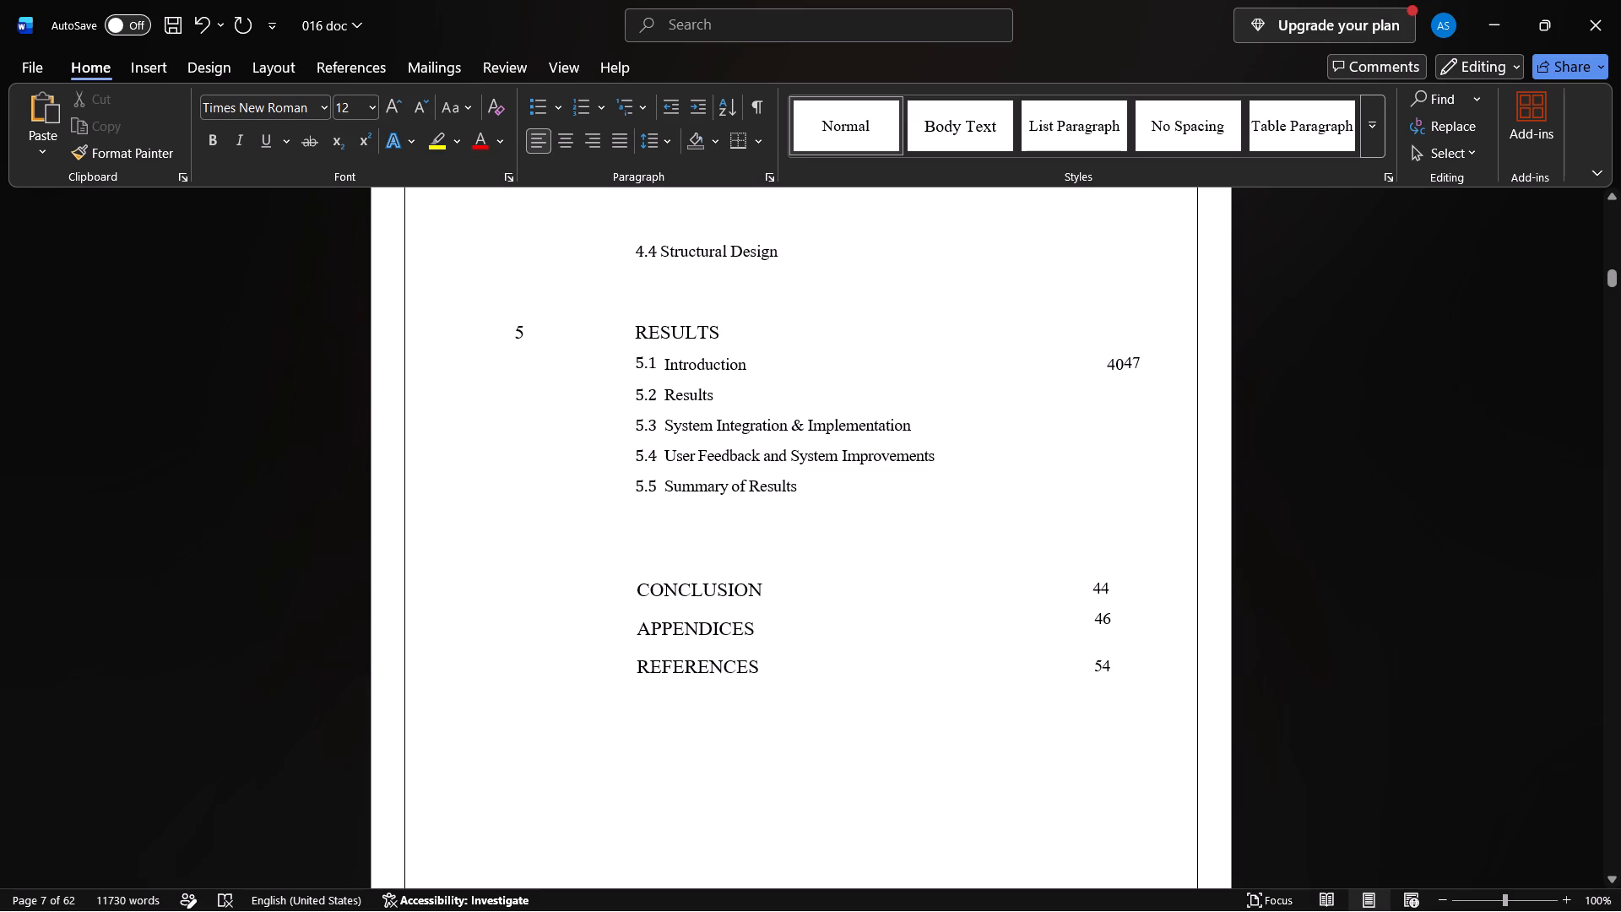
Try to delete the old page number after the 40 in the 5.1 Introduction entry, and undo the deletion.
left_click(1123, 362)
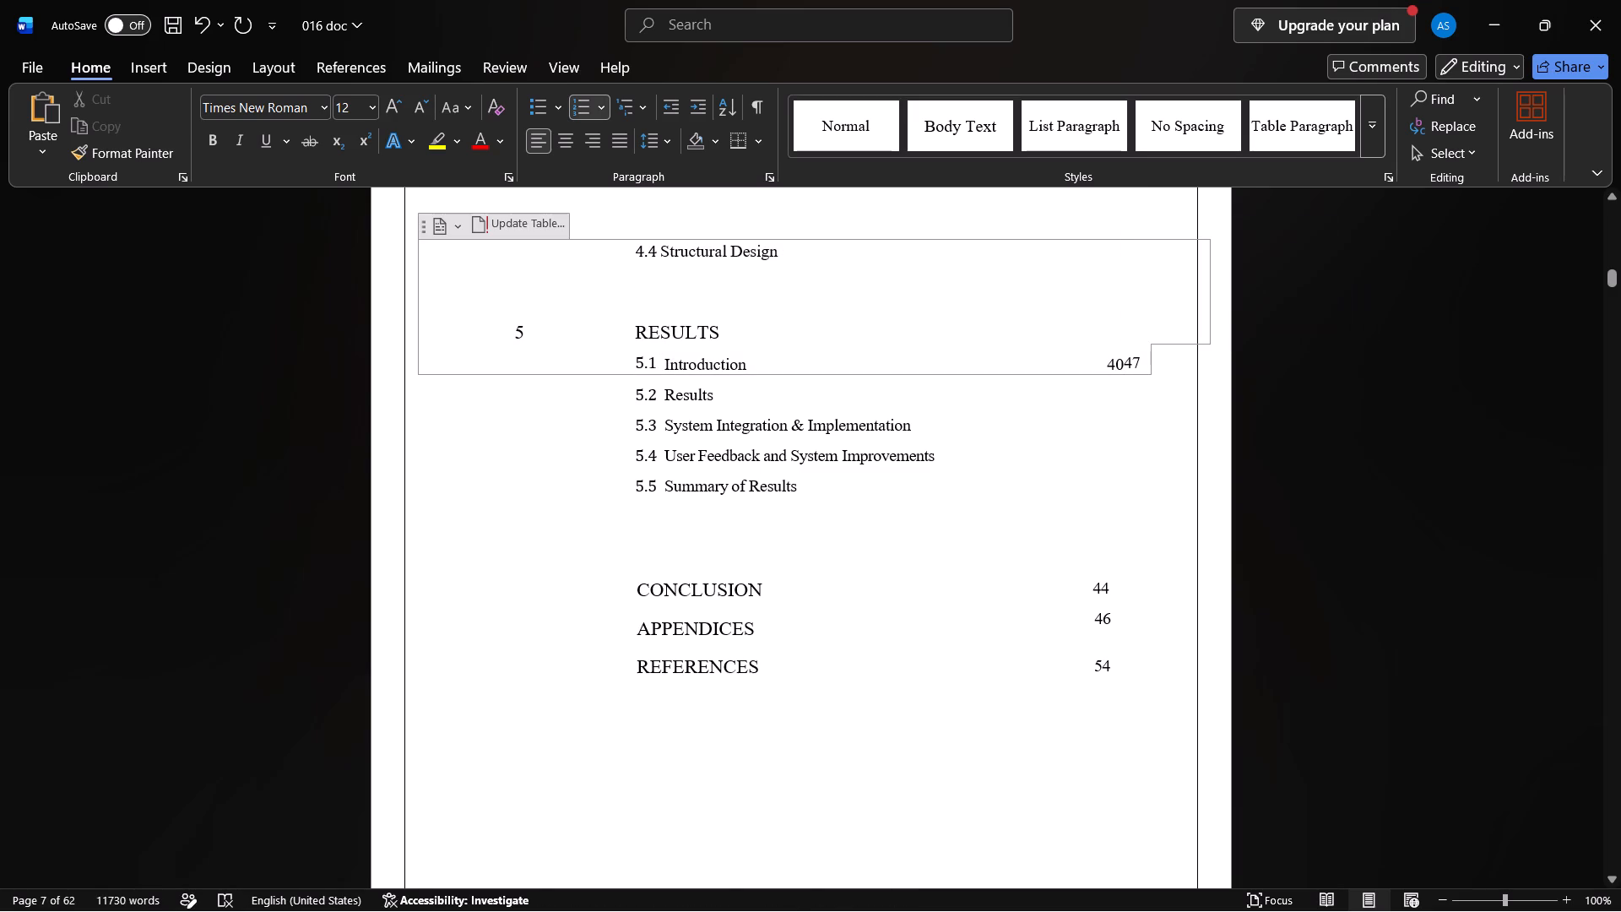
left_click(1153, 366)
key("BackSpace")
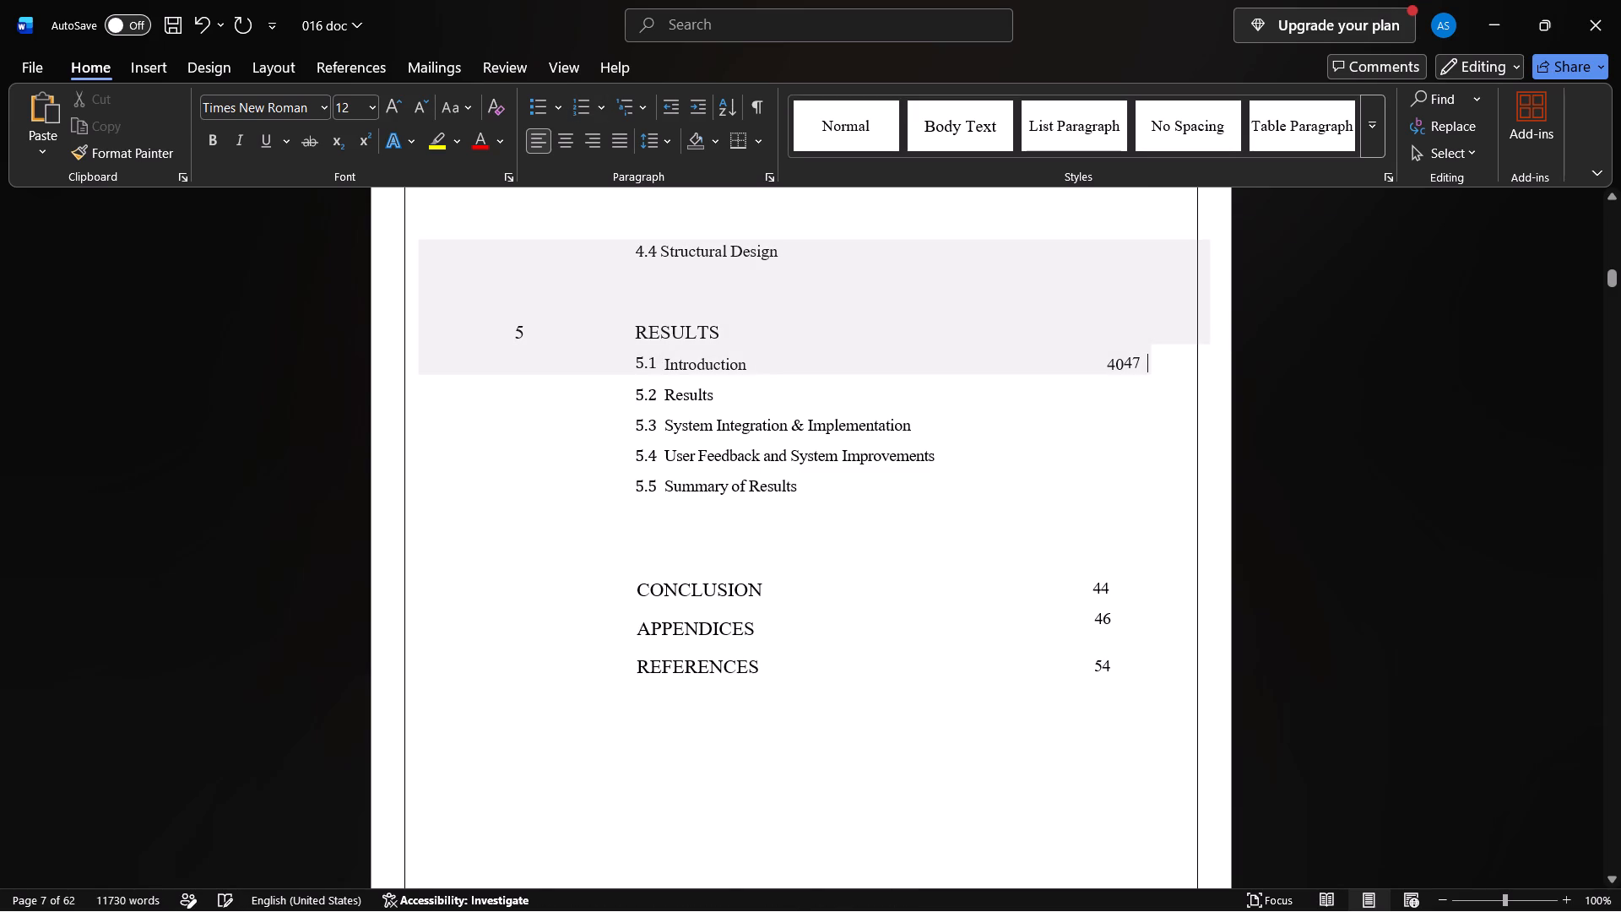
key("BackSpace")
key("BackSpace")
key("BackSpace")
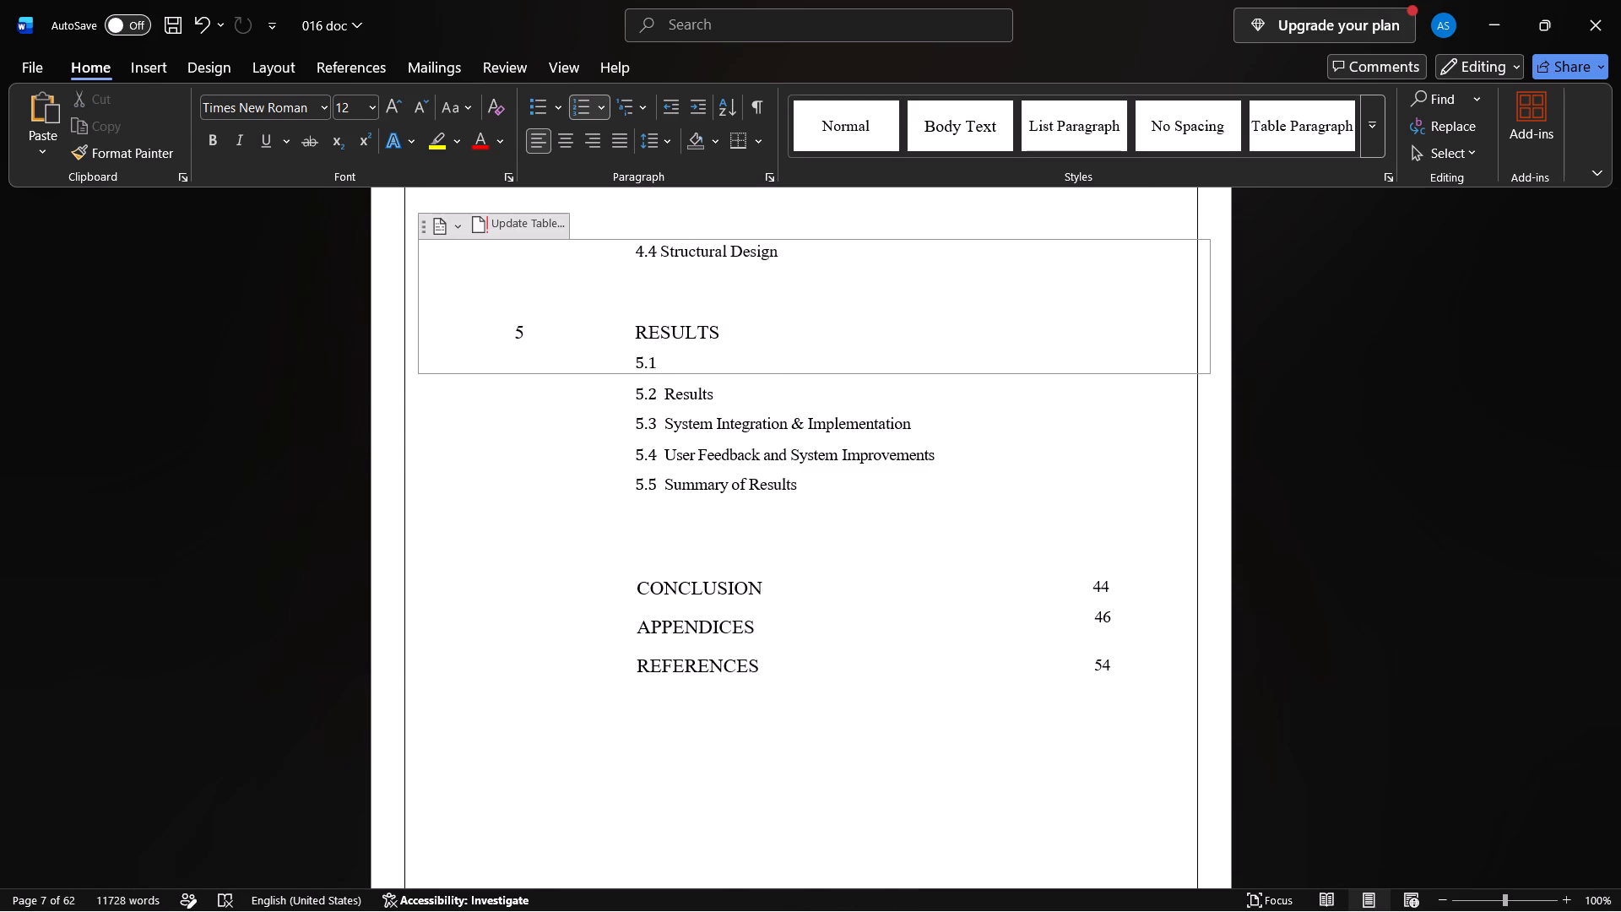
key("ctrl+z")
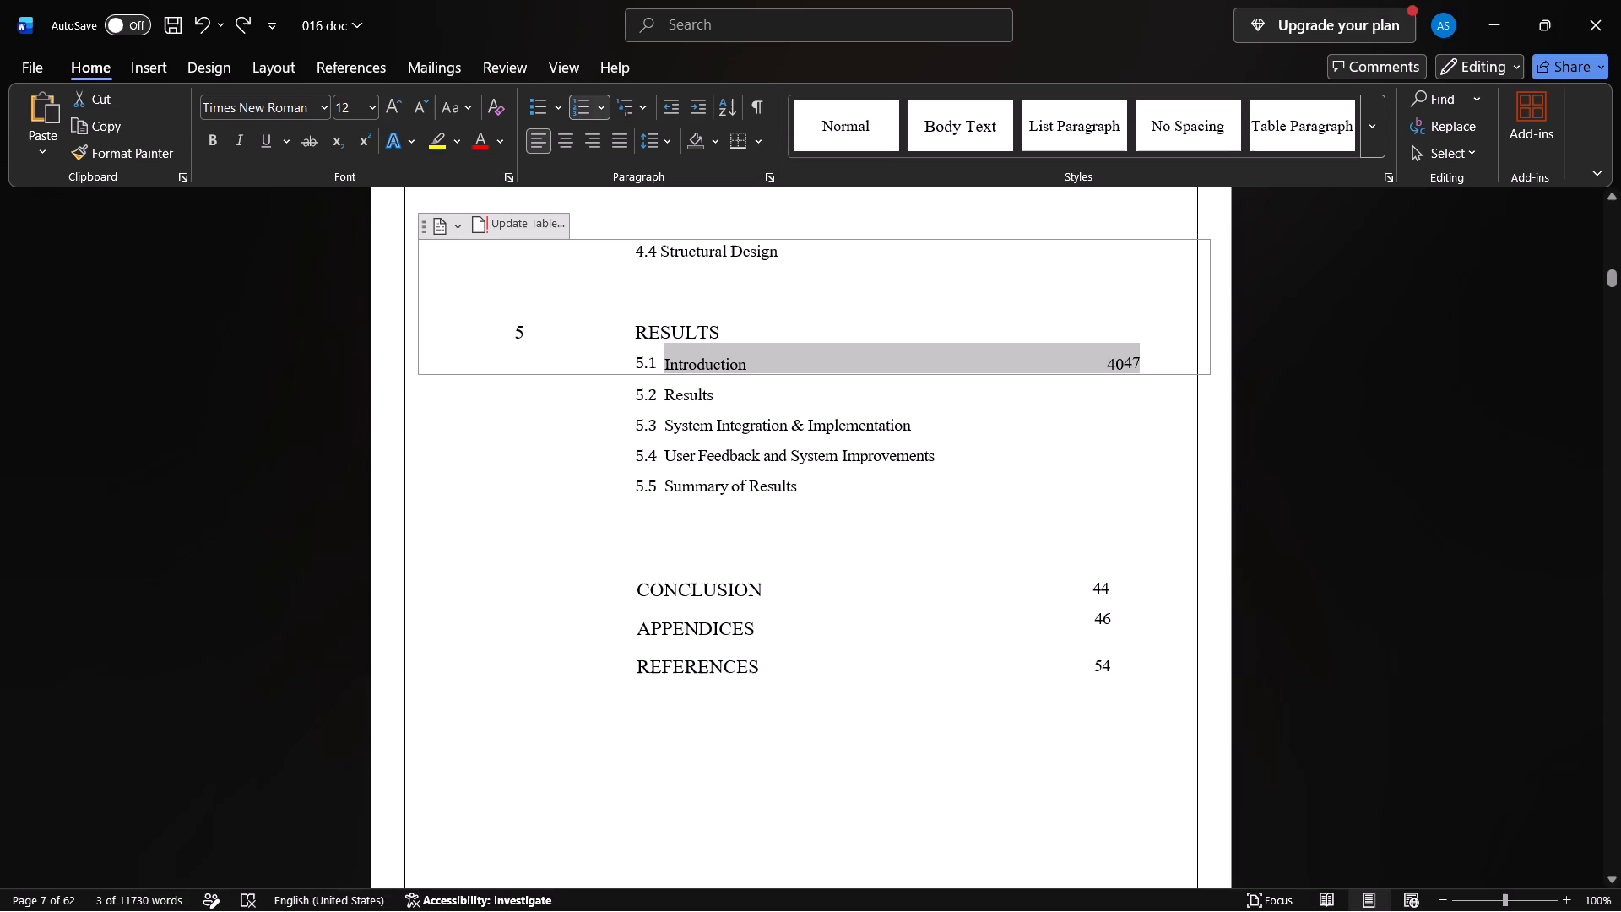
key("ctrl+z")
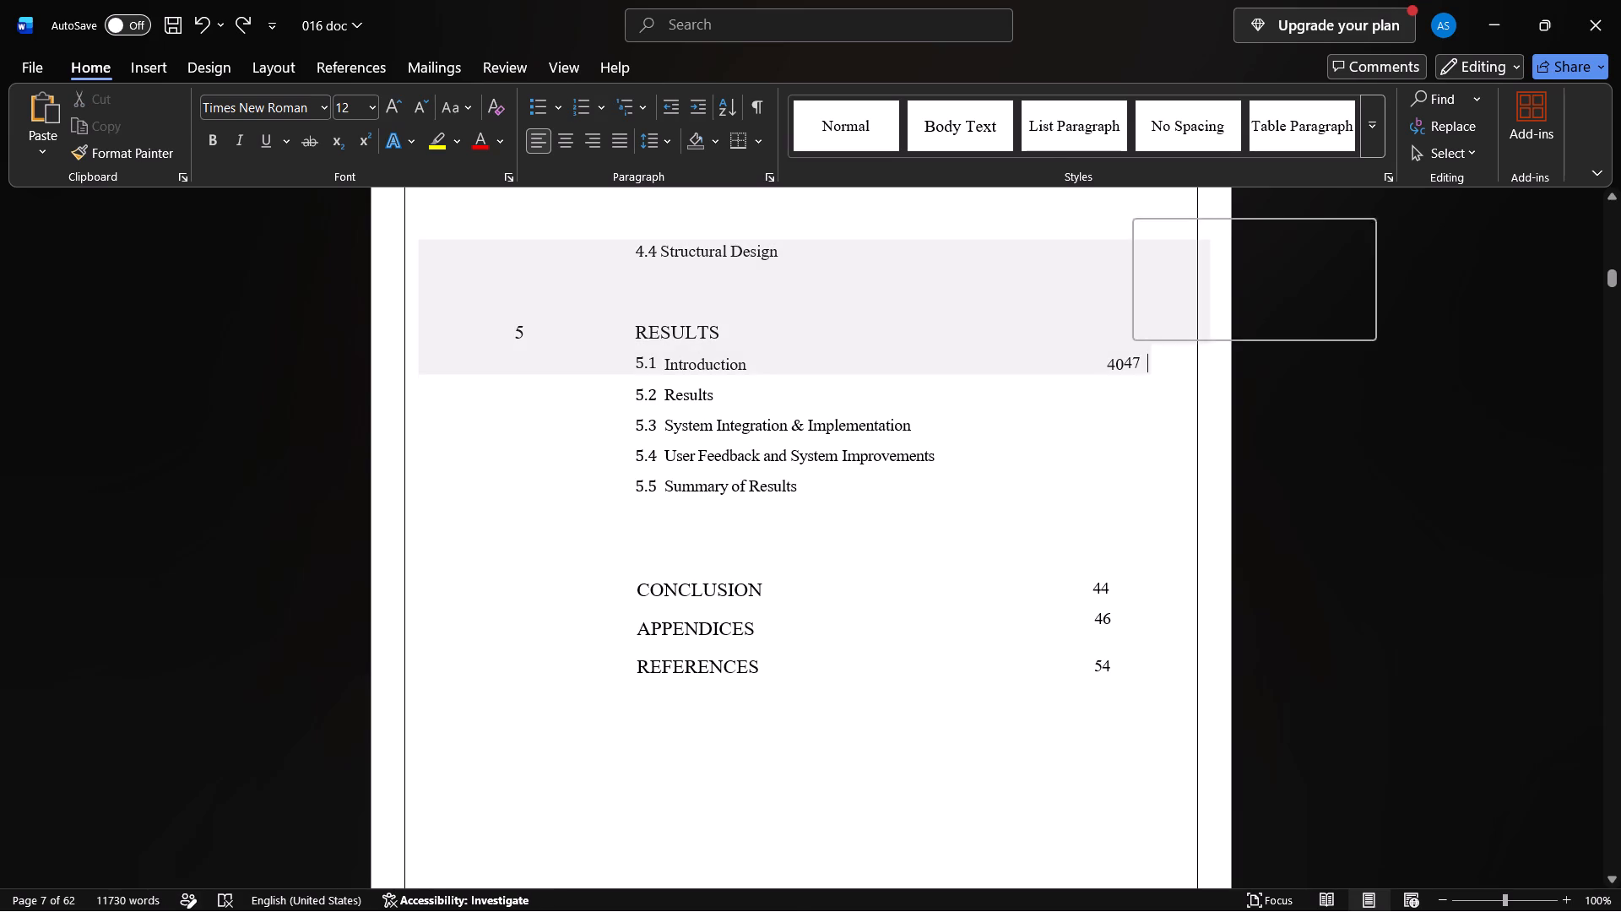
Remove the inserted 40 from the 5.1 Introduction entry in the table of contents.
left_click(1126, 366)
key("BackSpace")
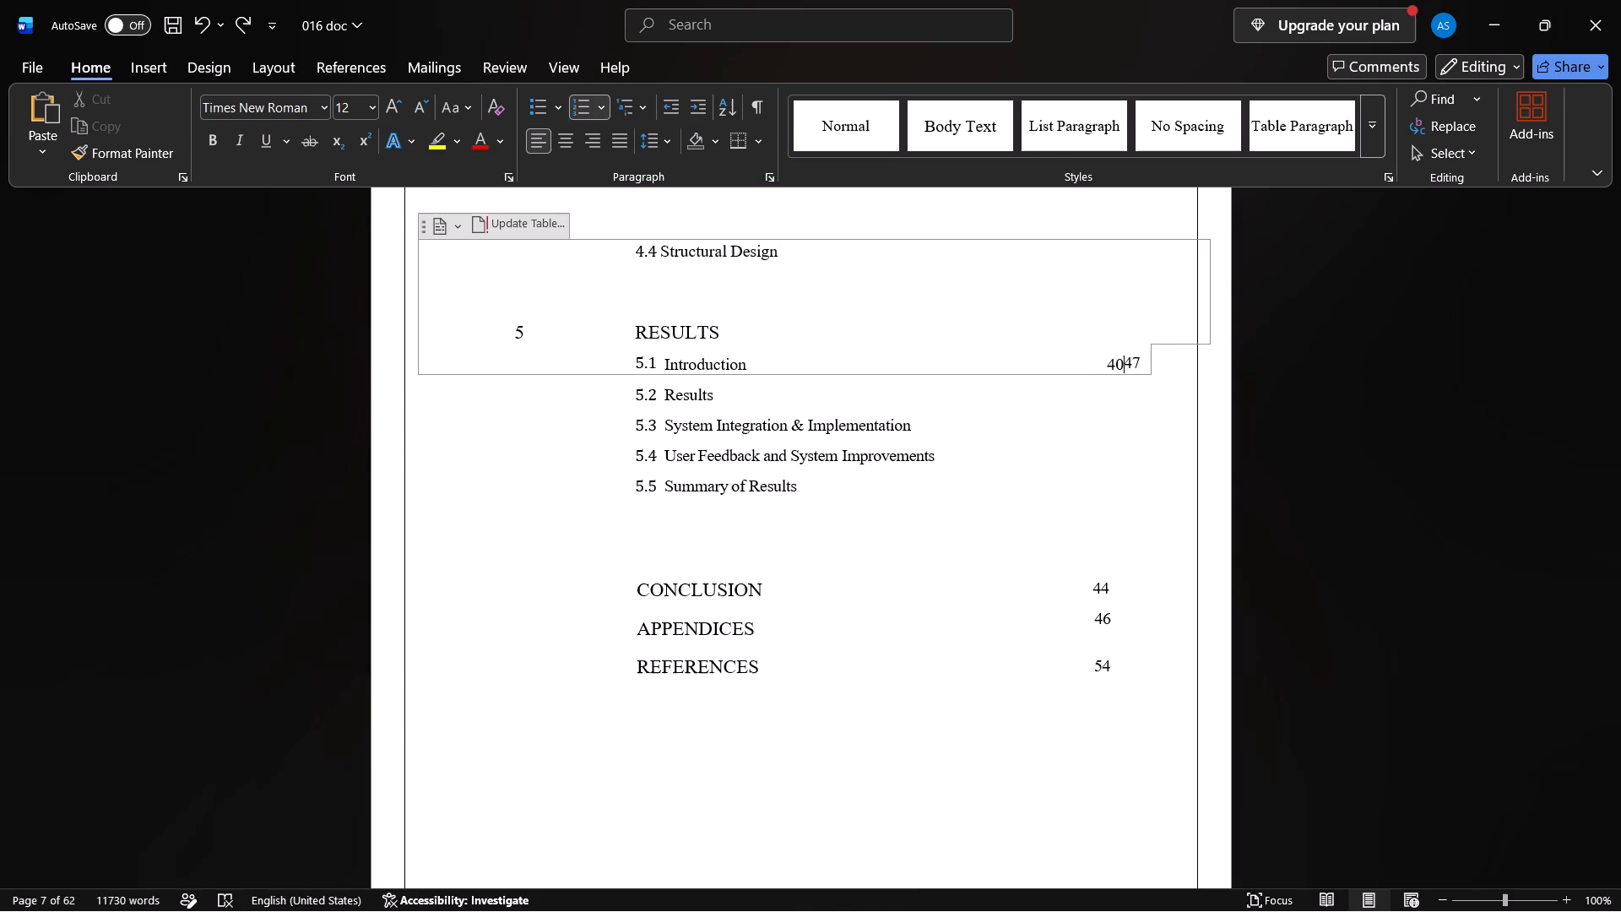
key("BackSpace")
Delete the 5.1 entry's title and page number in the table of contents and enter 40 in their place.
left_click(1123, 362)
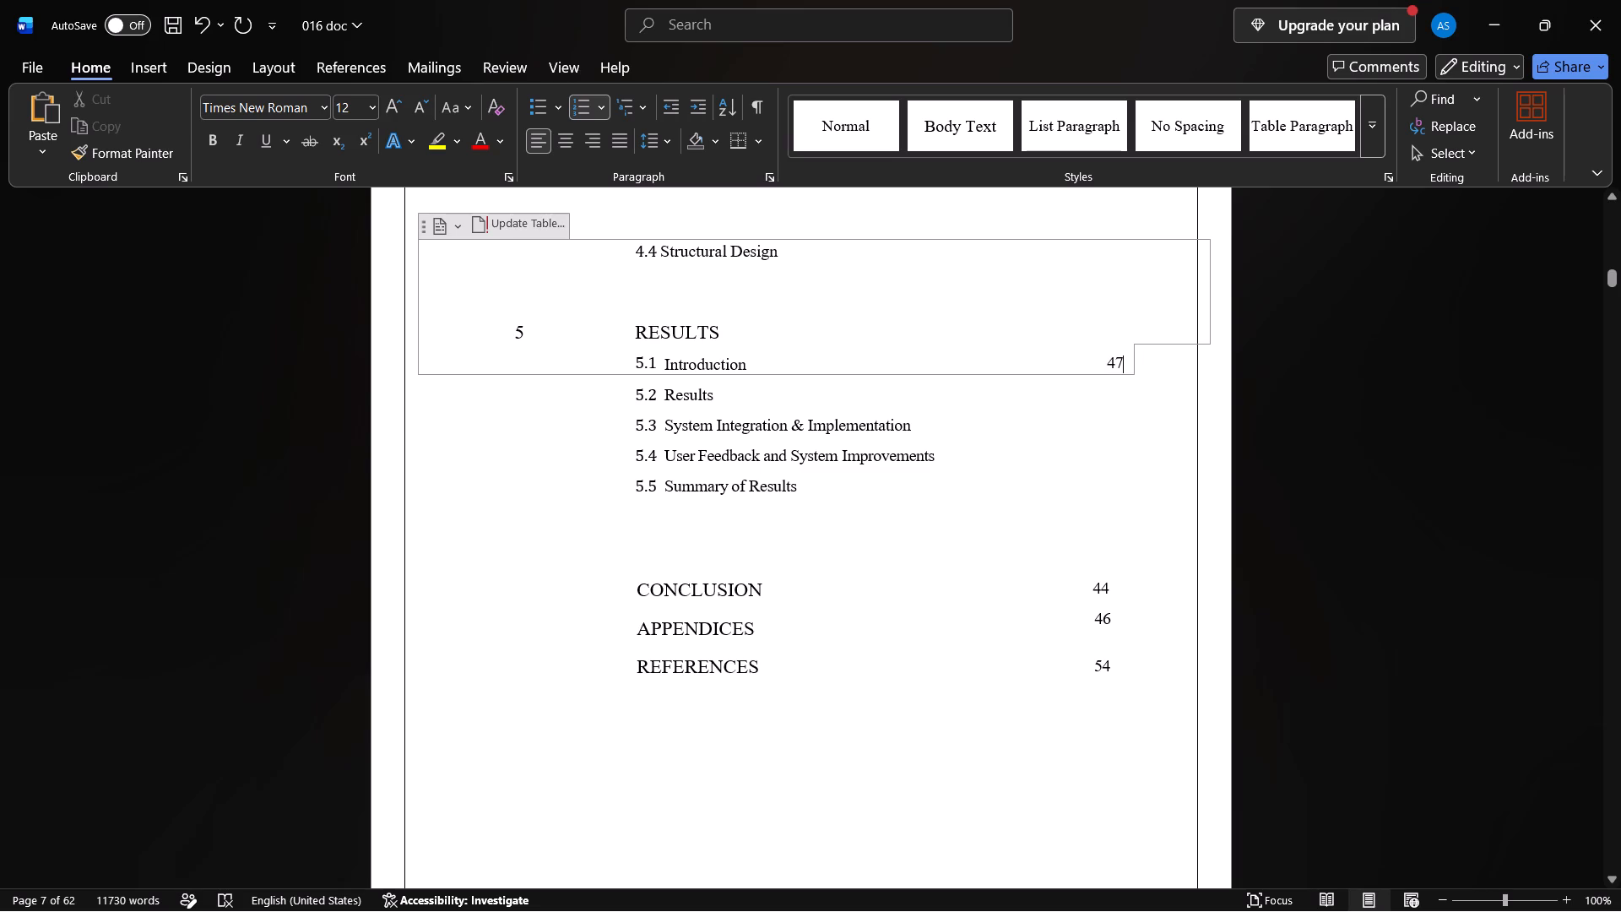
key("BackSpace")
key("BackSpace")
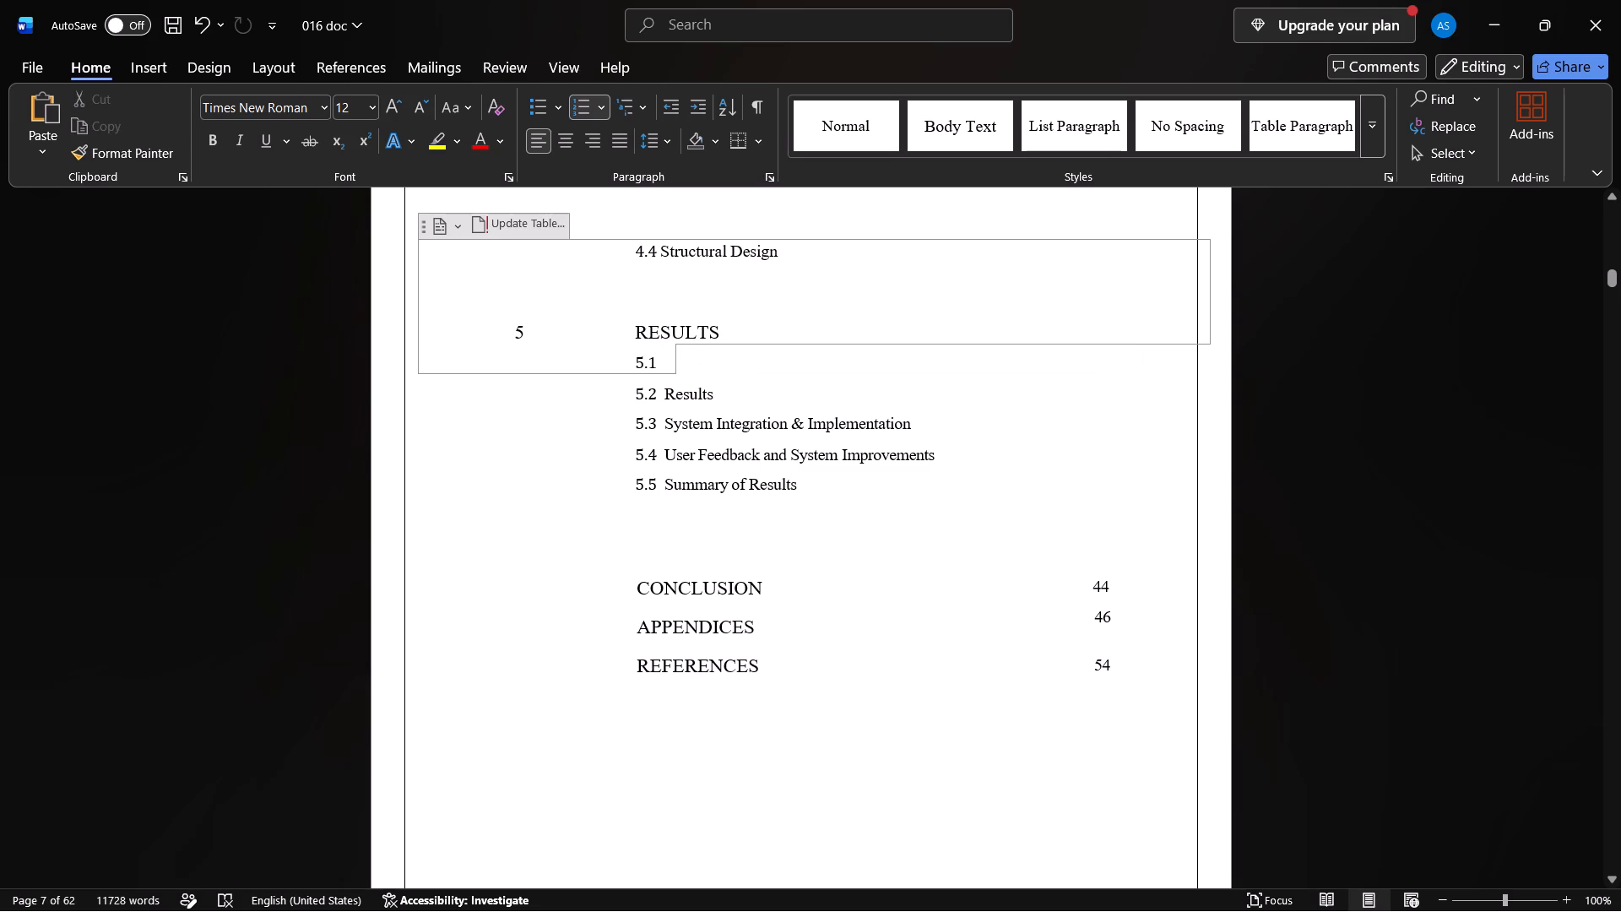
type("40")
Insert spaces before the 40 in the 5.1 entry to move it over to the page-number column.
key("Left")
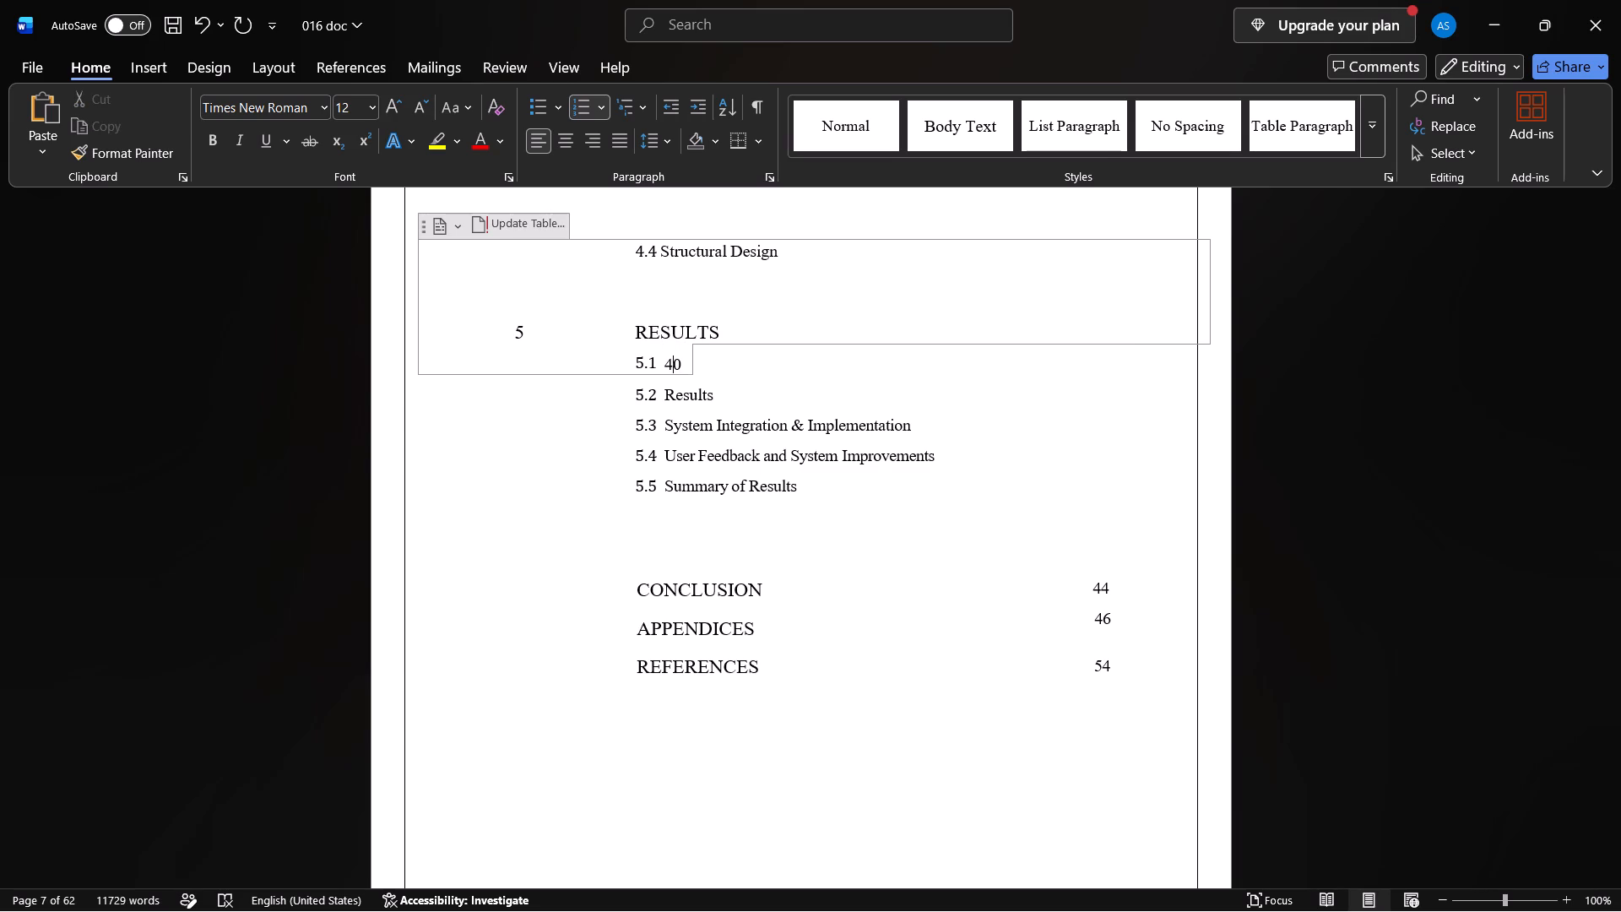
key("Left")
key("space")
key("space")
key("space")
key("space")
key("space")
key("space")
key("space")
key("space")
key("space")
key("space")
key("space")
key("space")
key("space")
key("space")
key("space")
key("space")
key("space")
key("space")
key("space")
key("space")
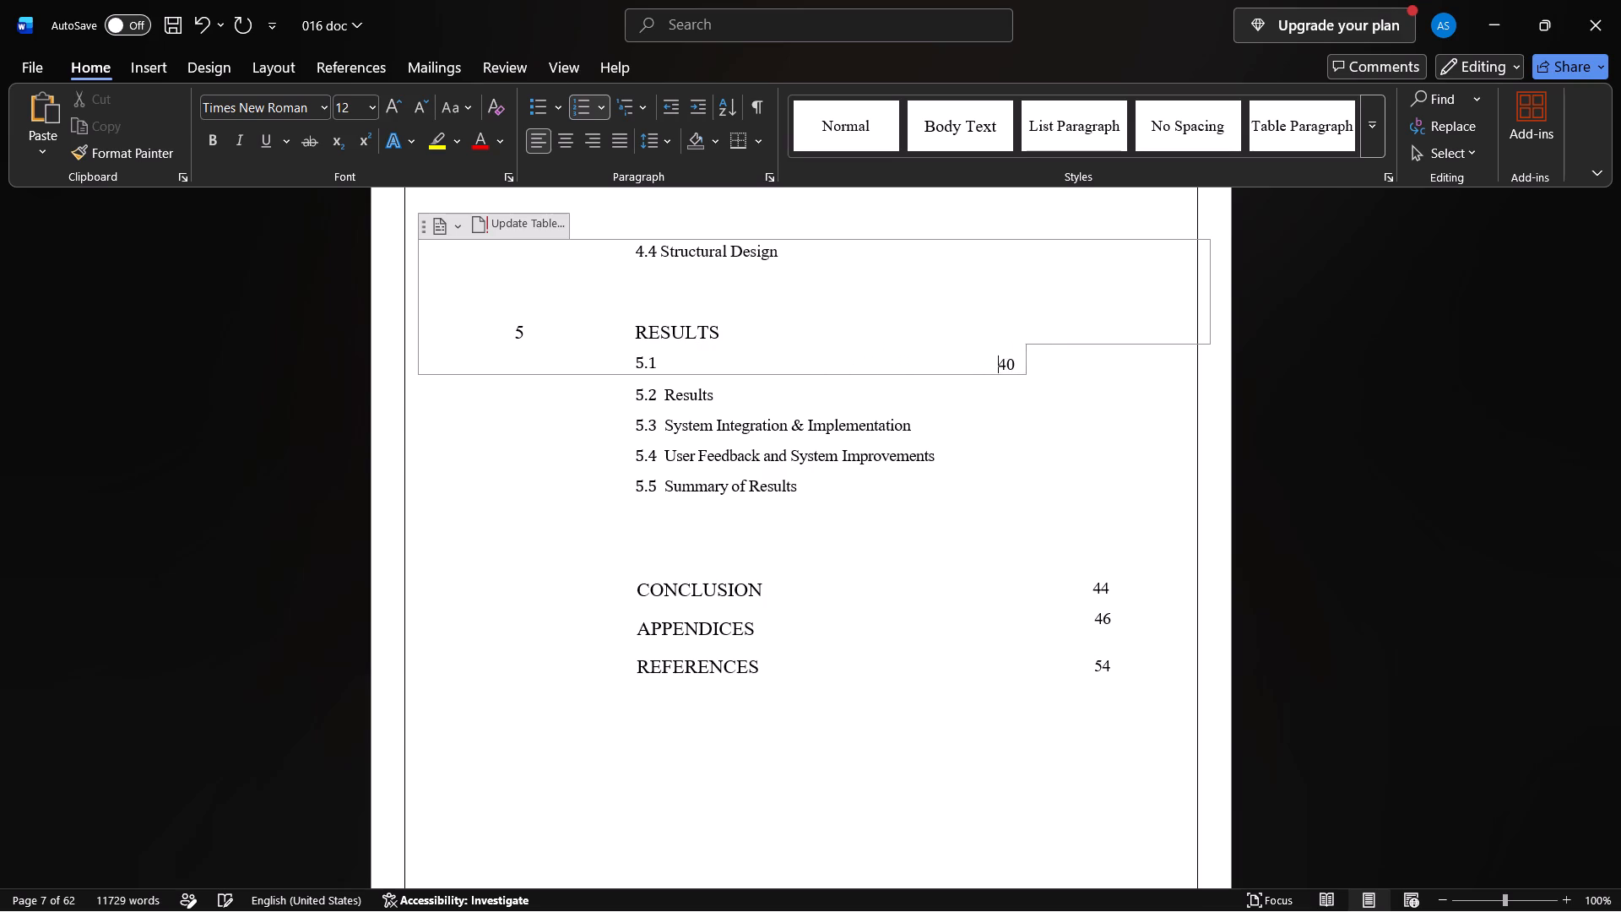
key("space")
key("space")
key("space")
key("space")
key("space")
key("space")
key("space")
Add more spaces before the 40 in the 5.1 entry until it lines up with the page numbers below.
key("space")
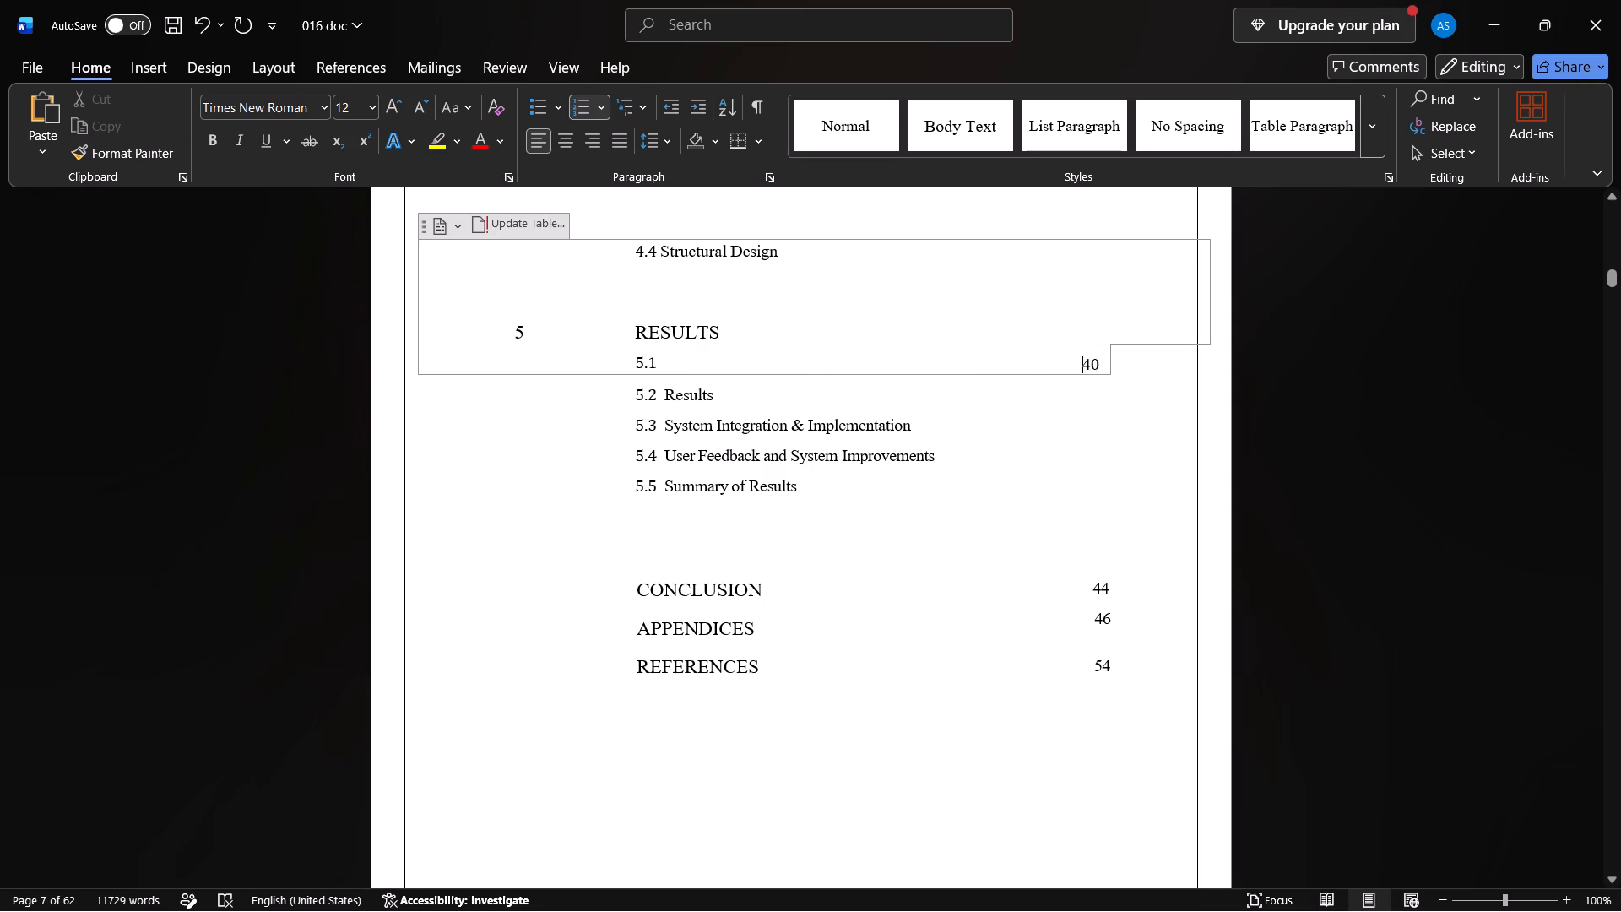
left_click(1162, 555)
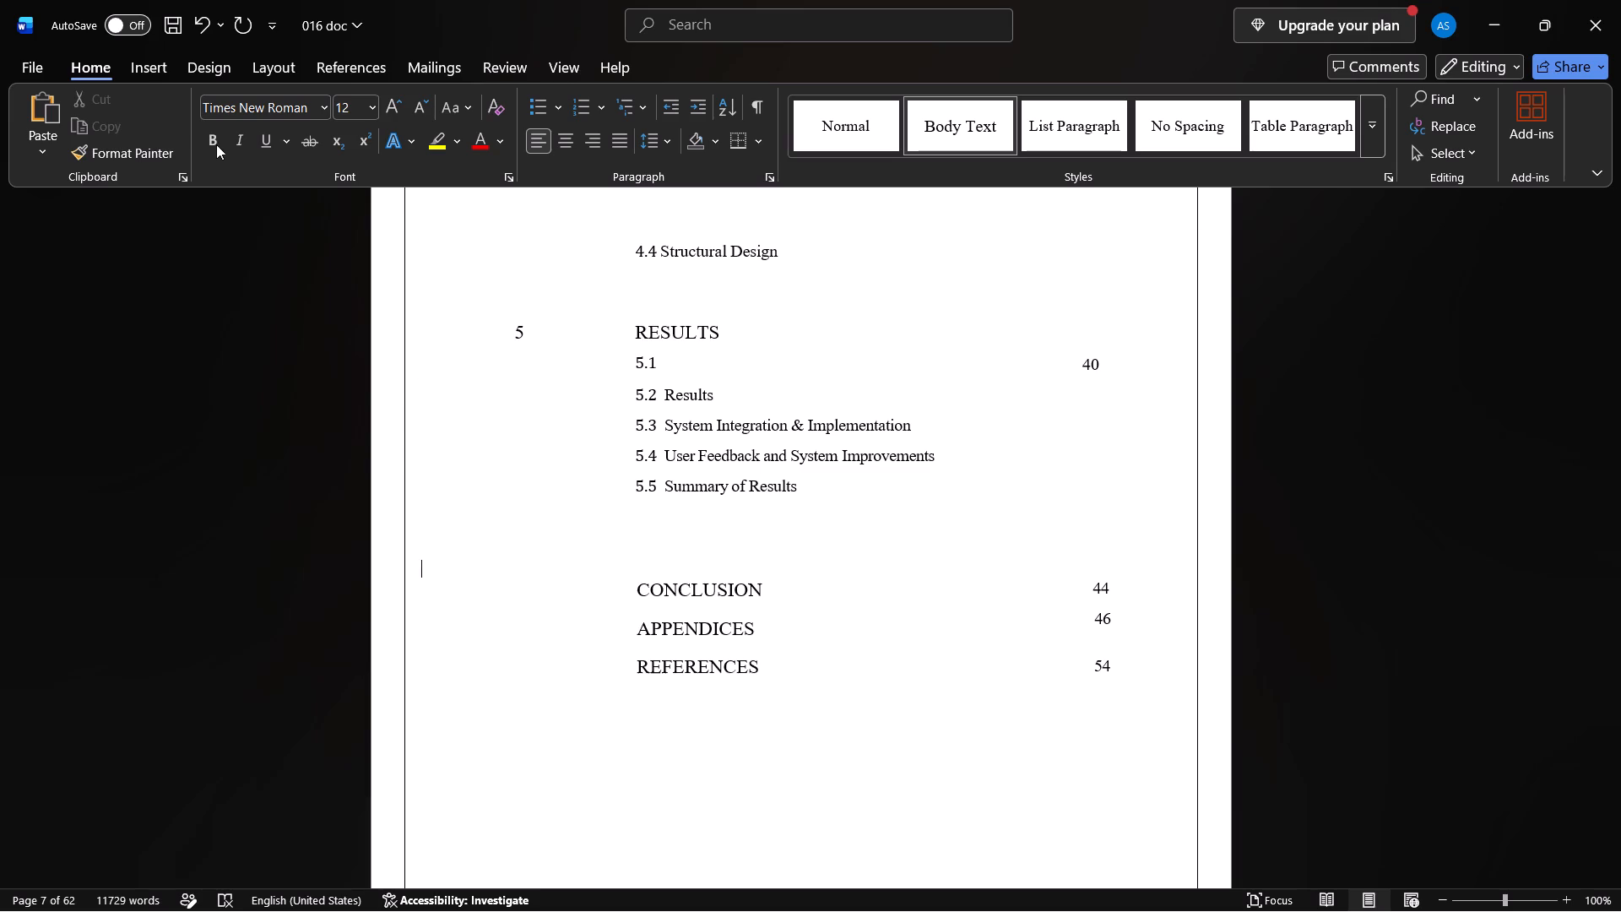
Save the report as a PDF named 34 in the Downloads folder, replacing the existing file of that name.
scroll(675, 512, "down", 6)
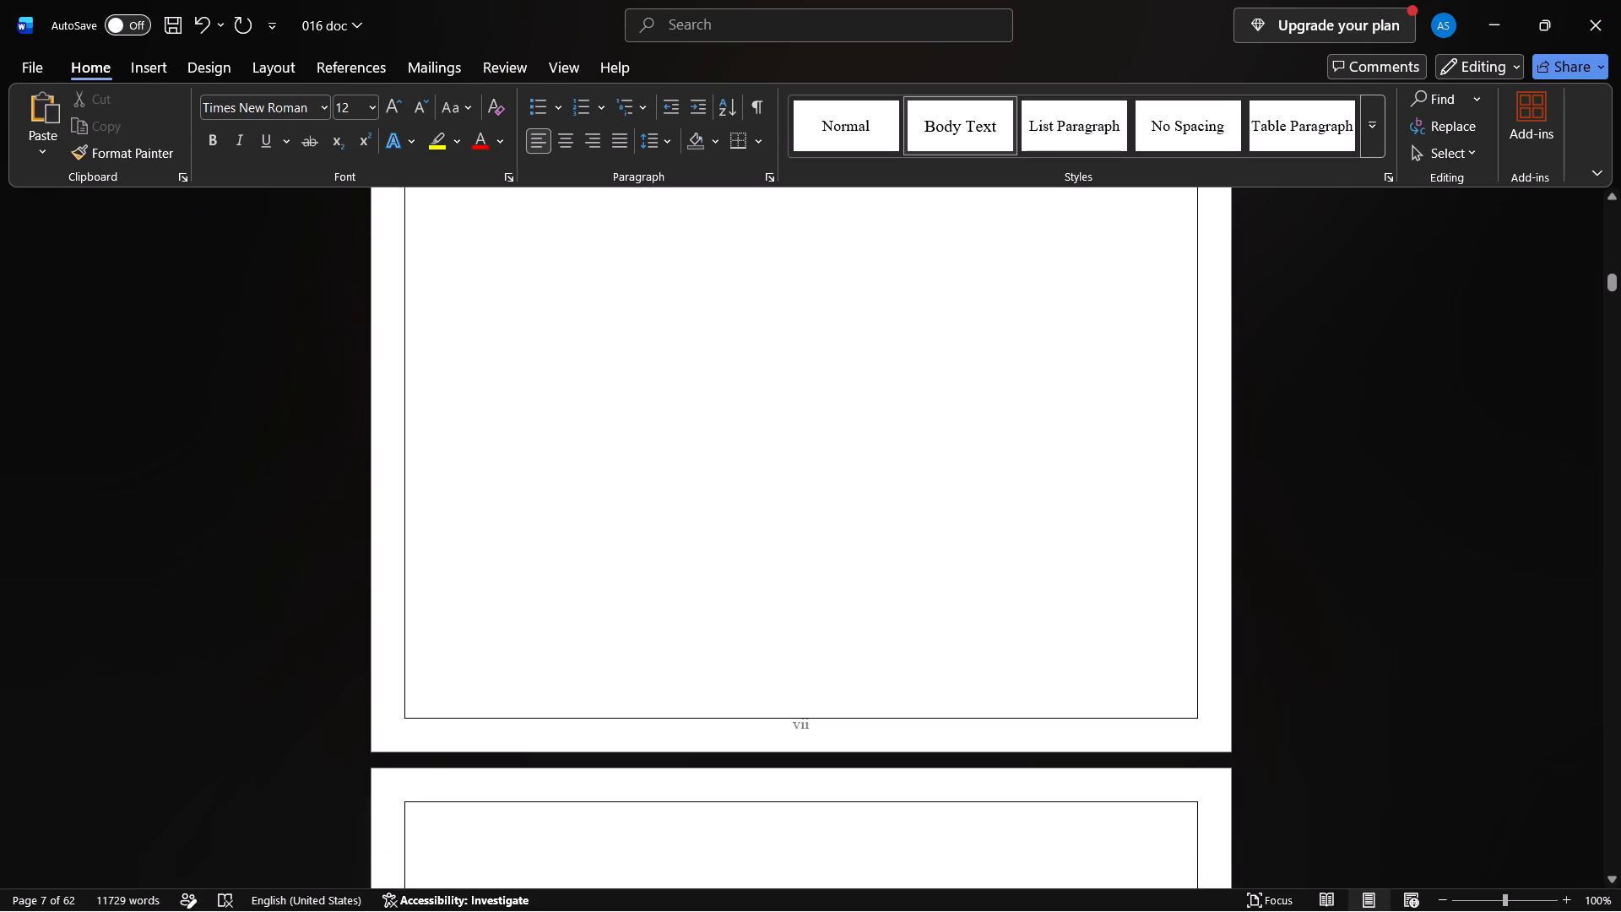
scroll(749, 497, "down", 3)
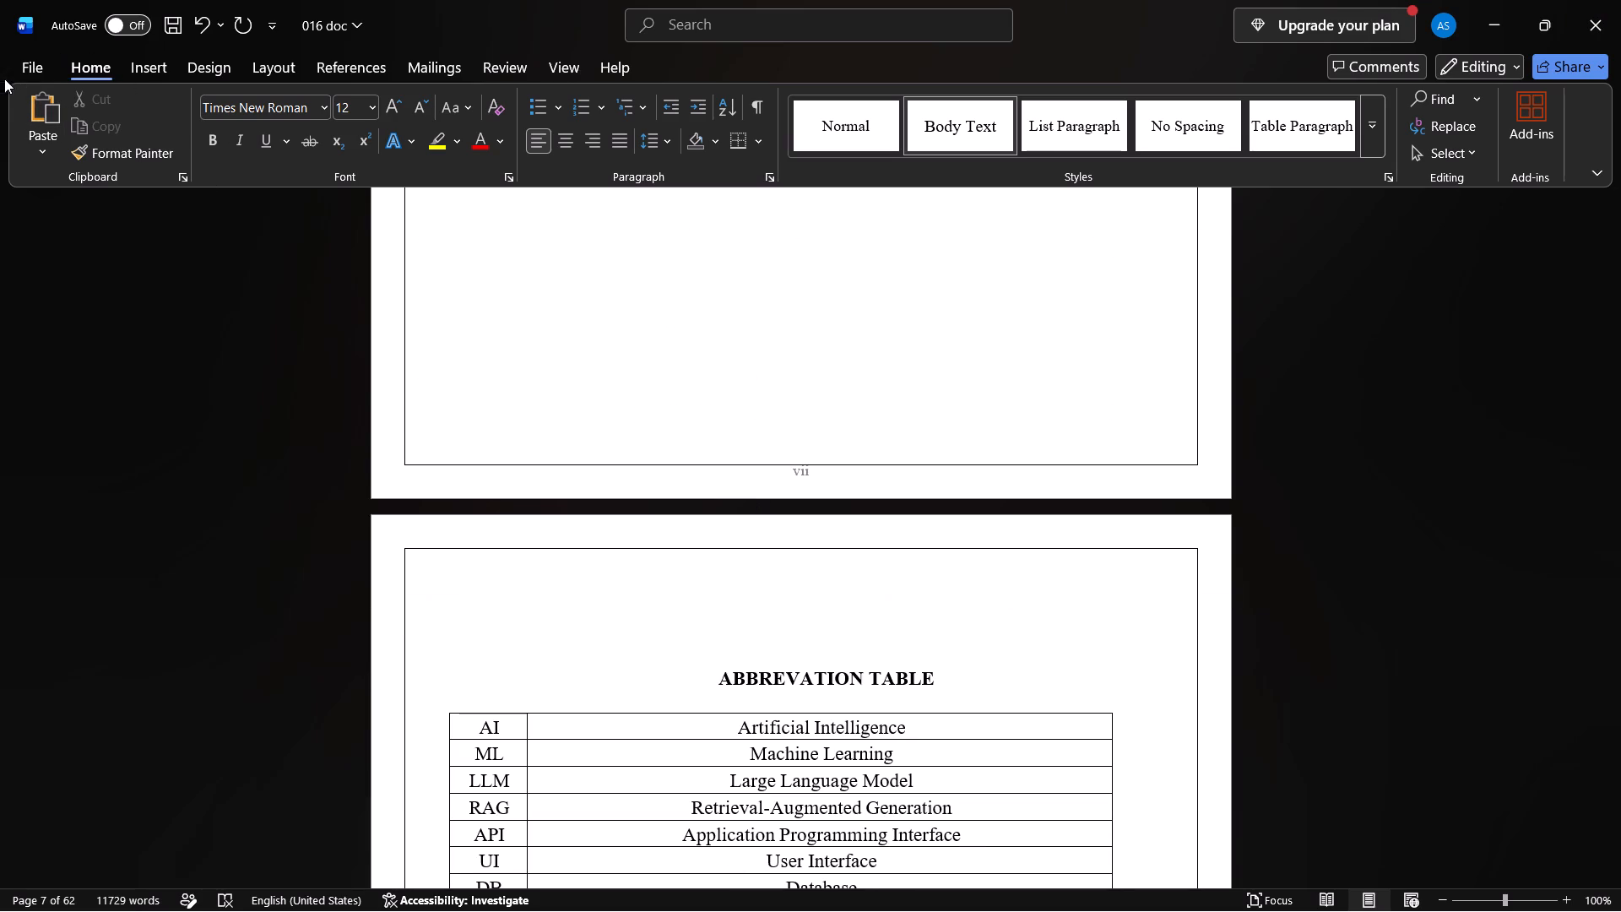
left_click(25, 77)
left_click(77, 386)
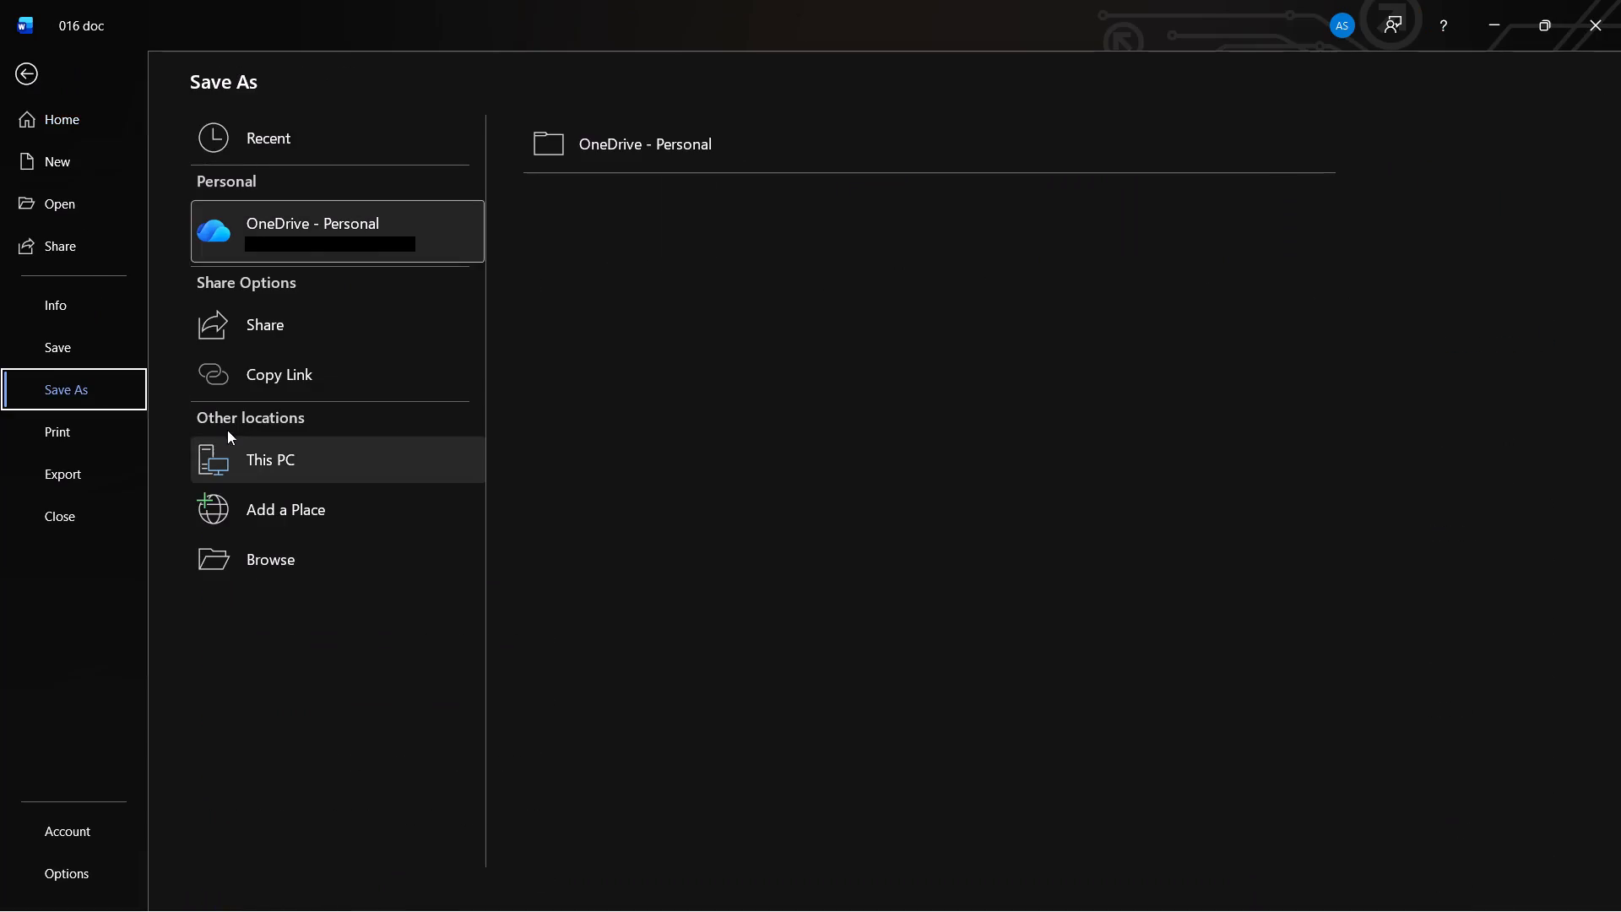
left_click(255, 453)
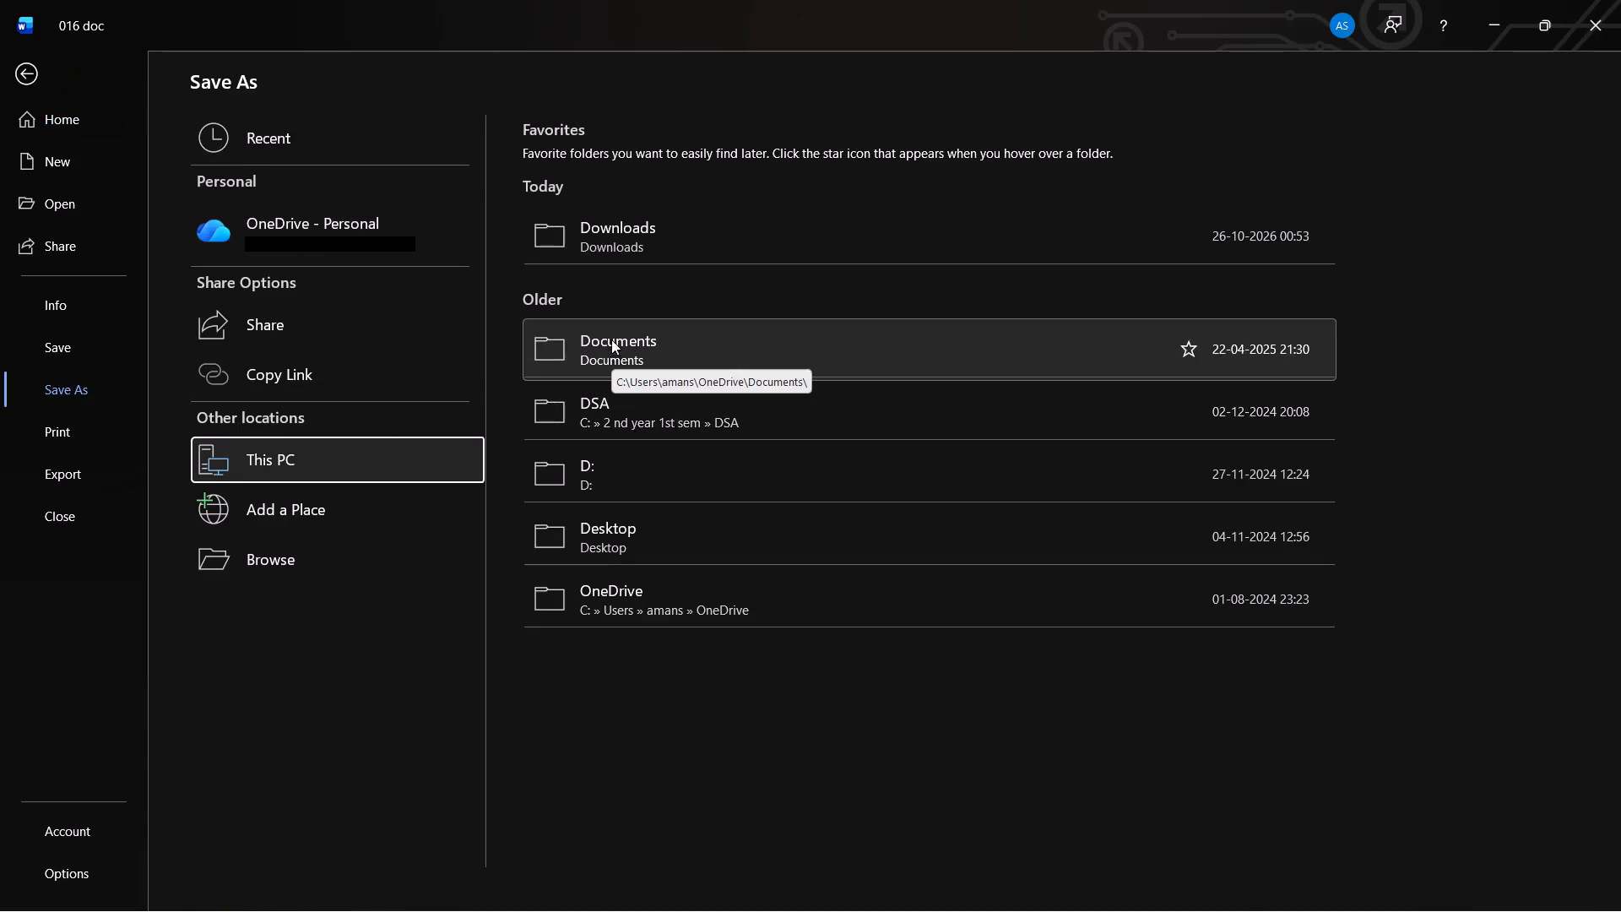
left_click(632, 212)
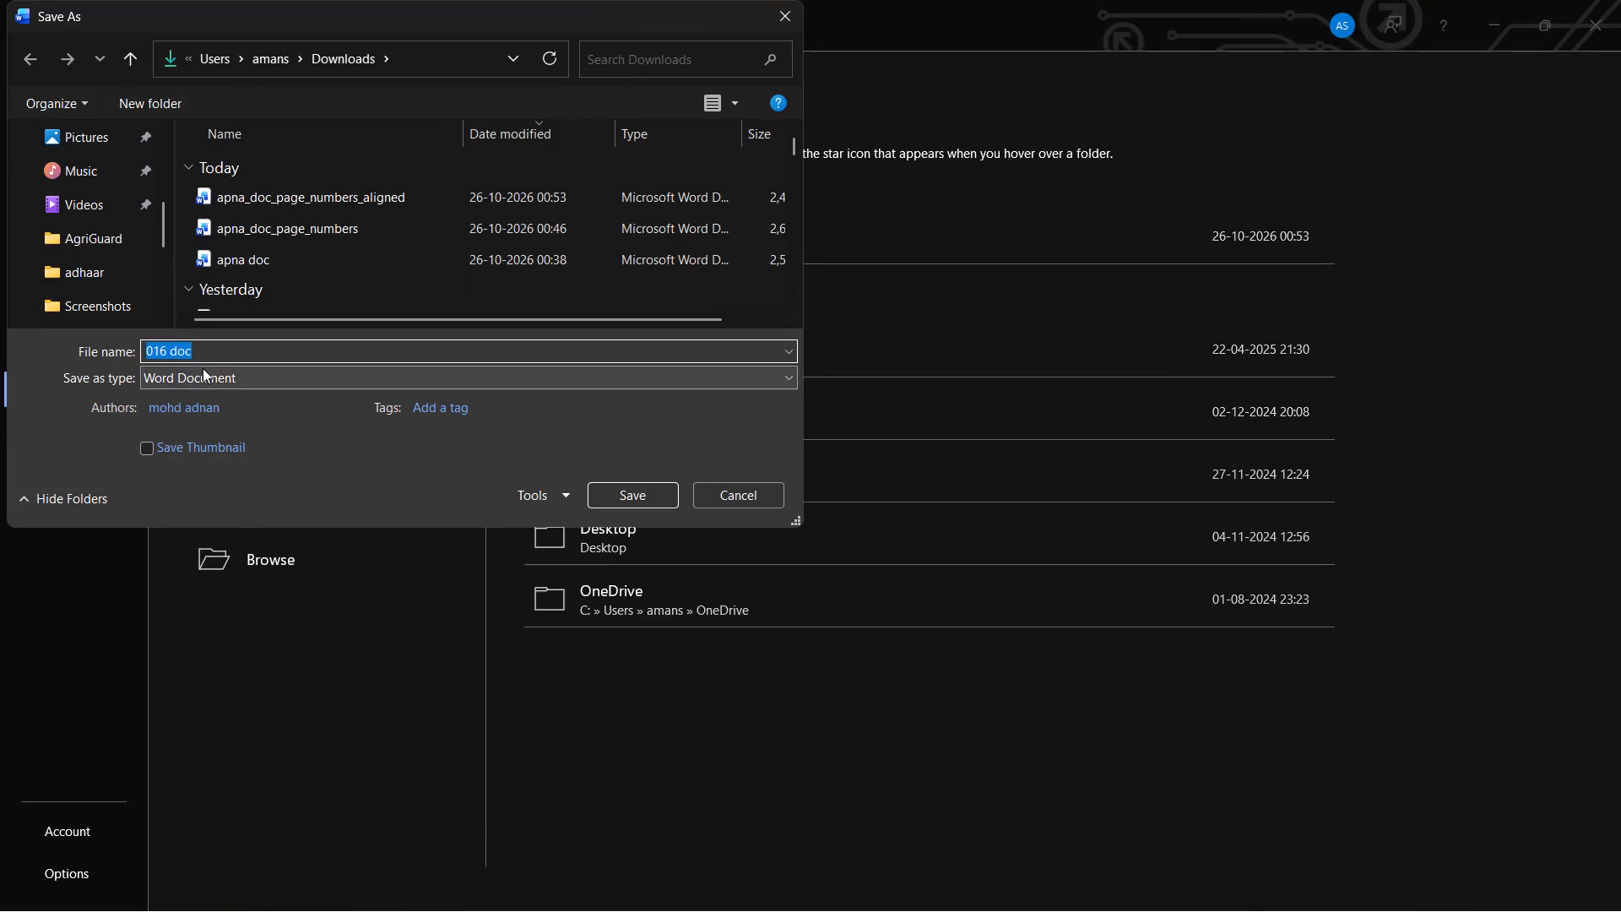
left_click(203, 342)
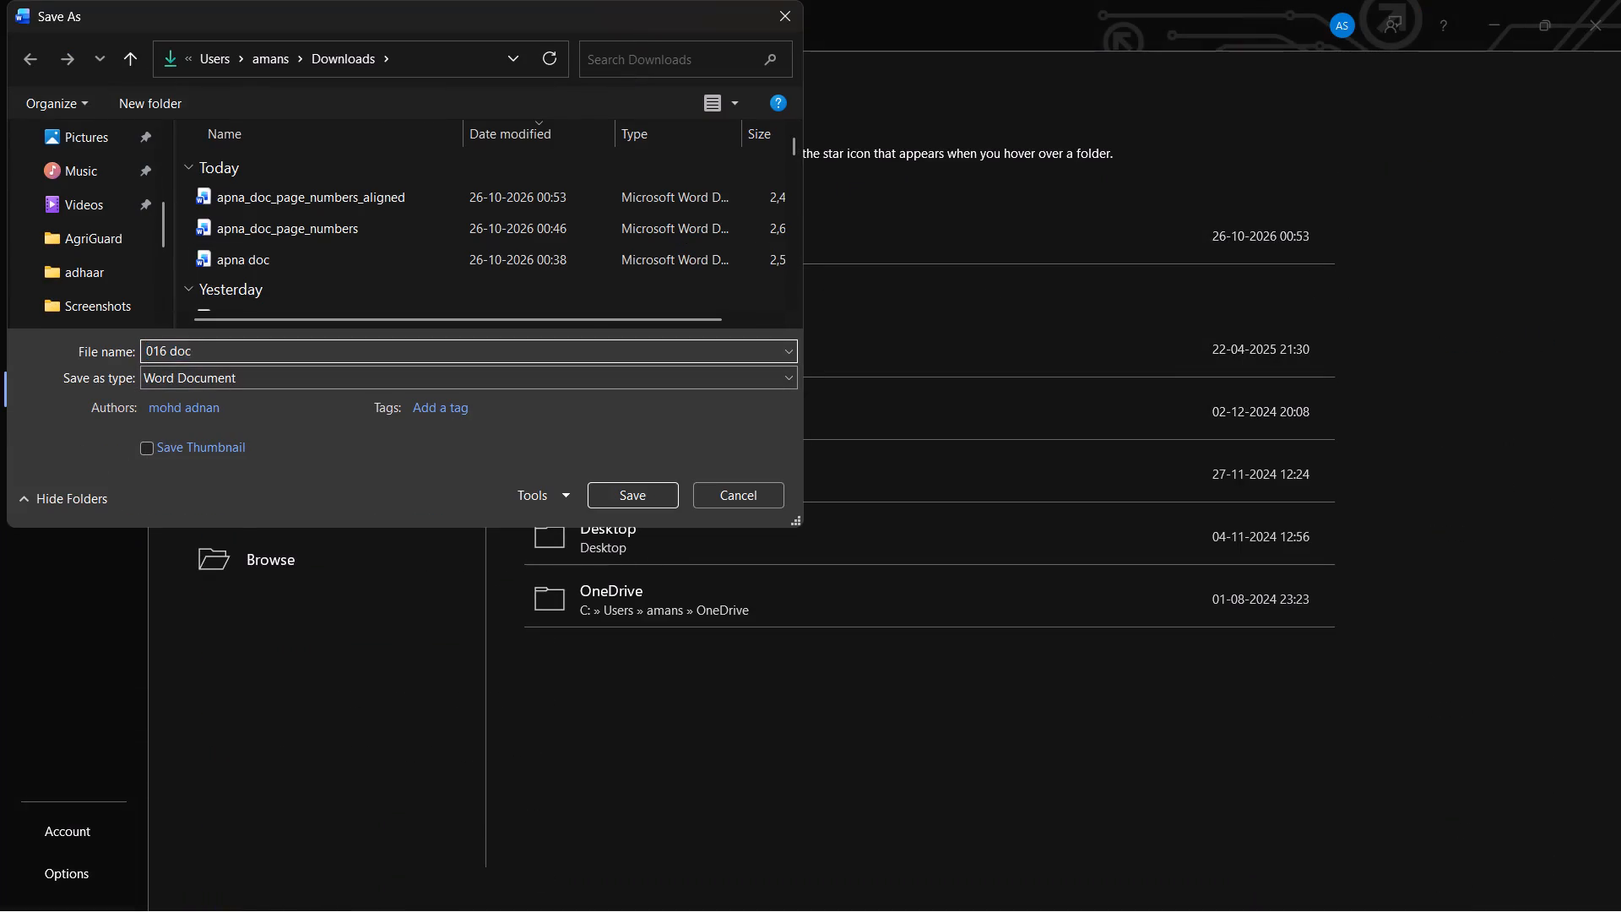
key("BackSpace")
key("BackSpace")
key("BackSpace")
key("BackSpace")
key("BackSpace")
key("BackSpace")
key("BackSpace")
key("BackSpace")
key("BackSpace")
key("BackSpace")
key("BackSpace")
key("BackSpace")
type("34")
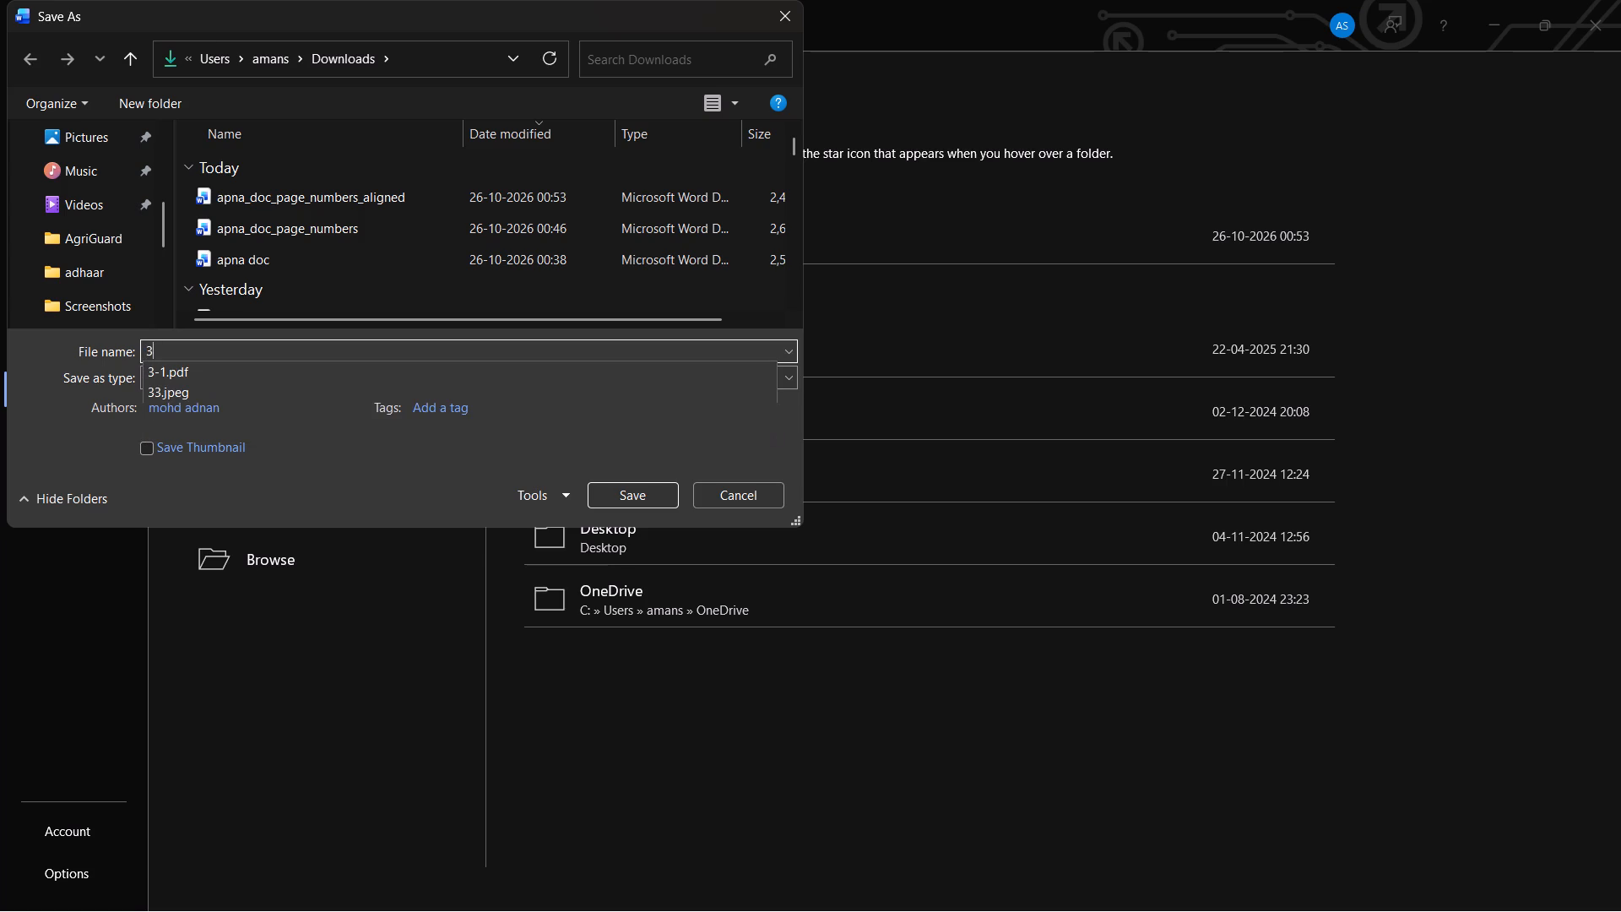
left_click(366, 611)
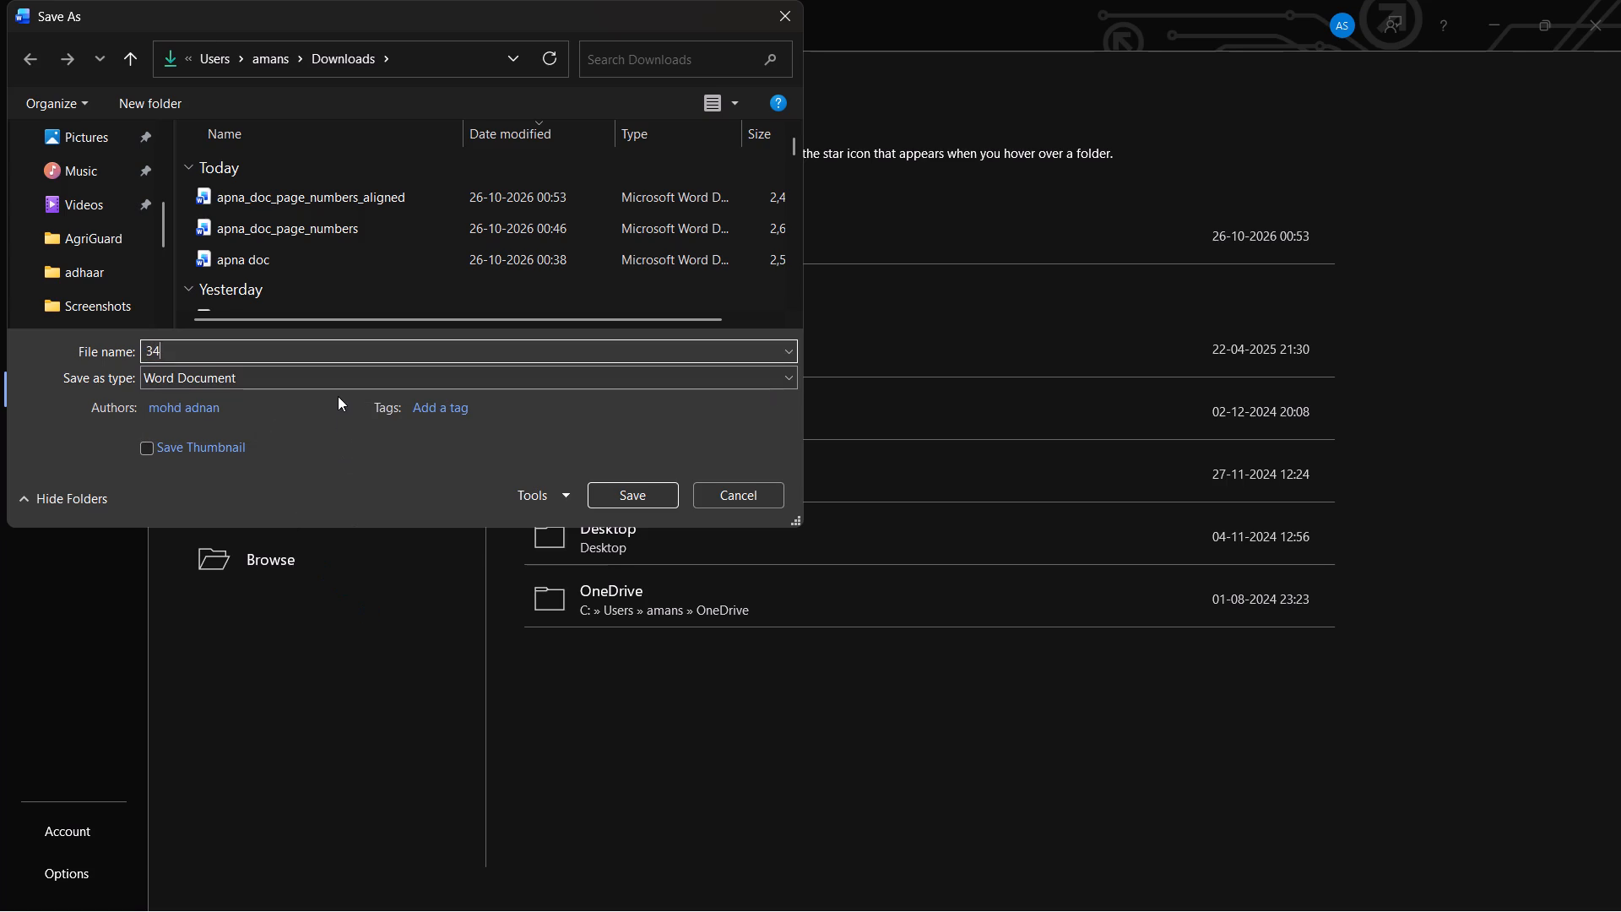
left_click(338, 377)
left_click(300, 500)
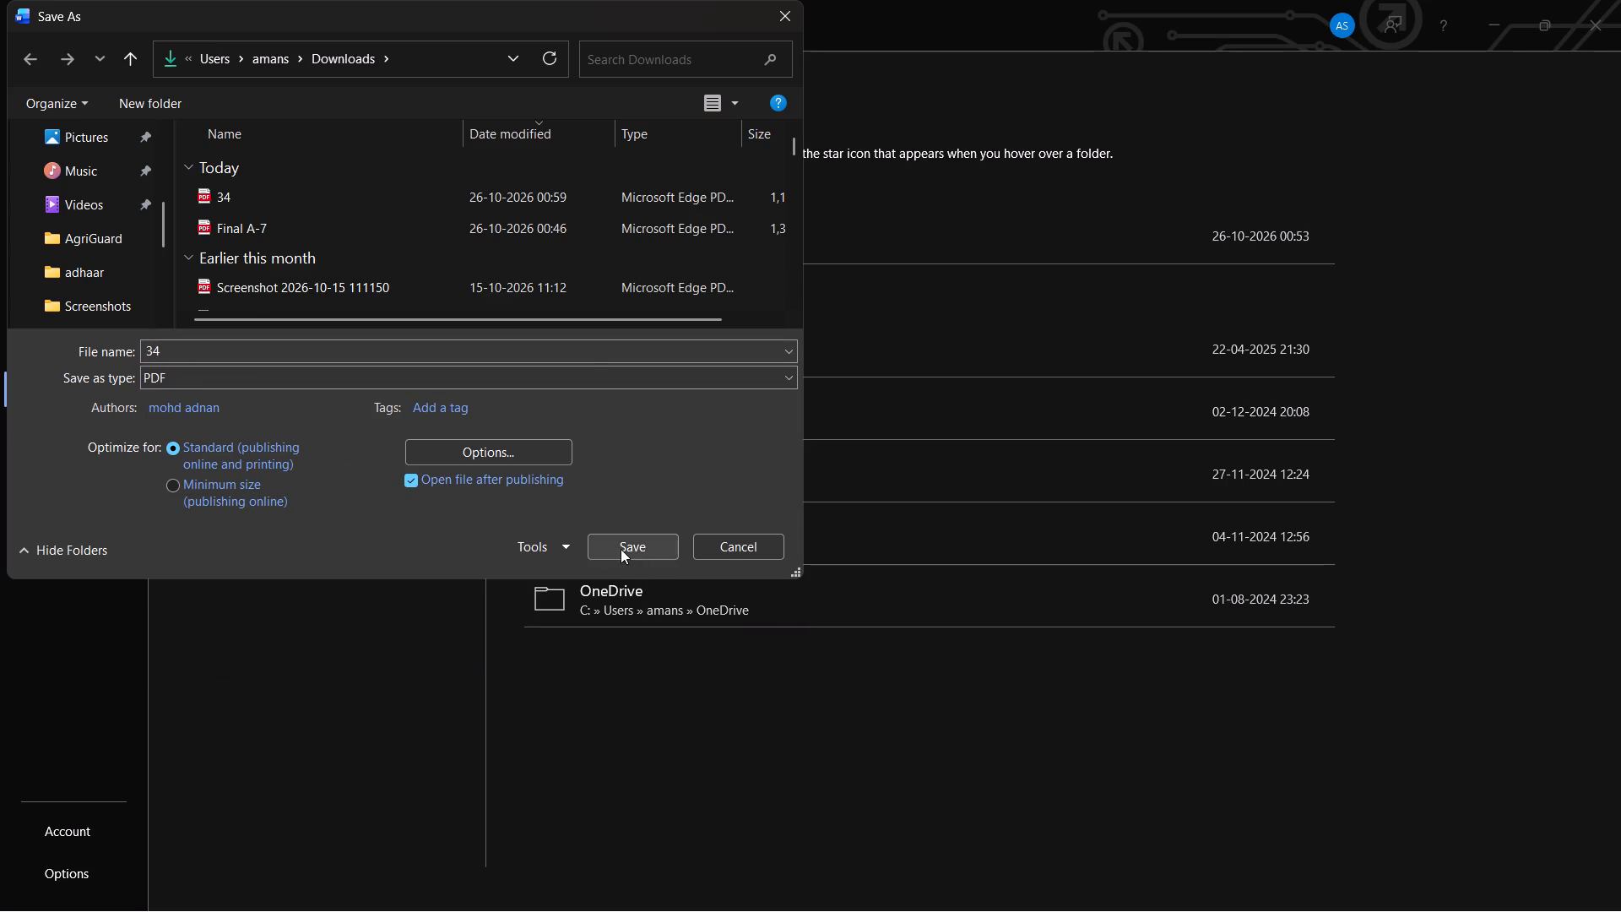
left_click(621, 549)
left_click(470, 344)
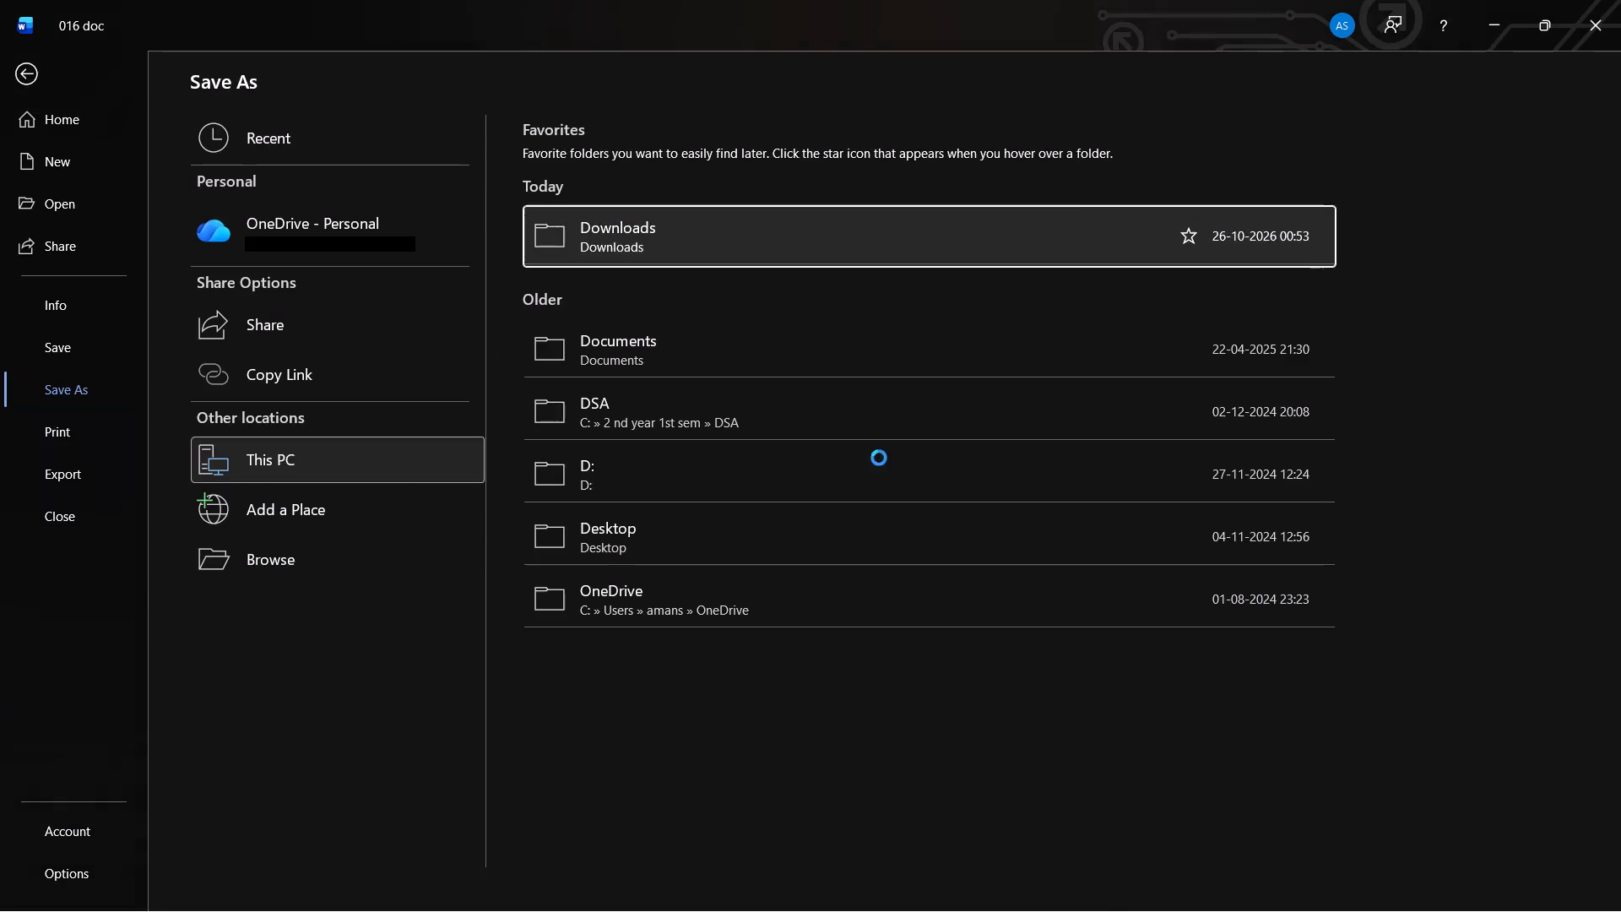